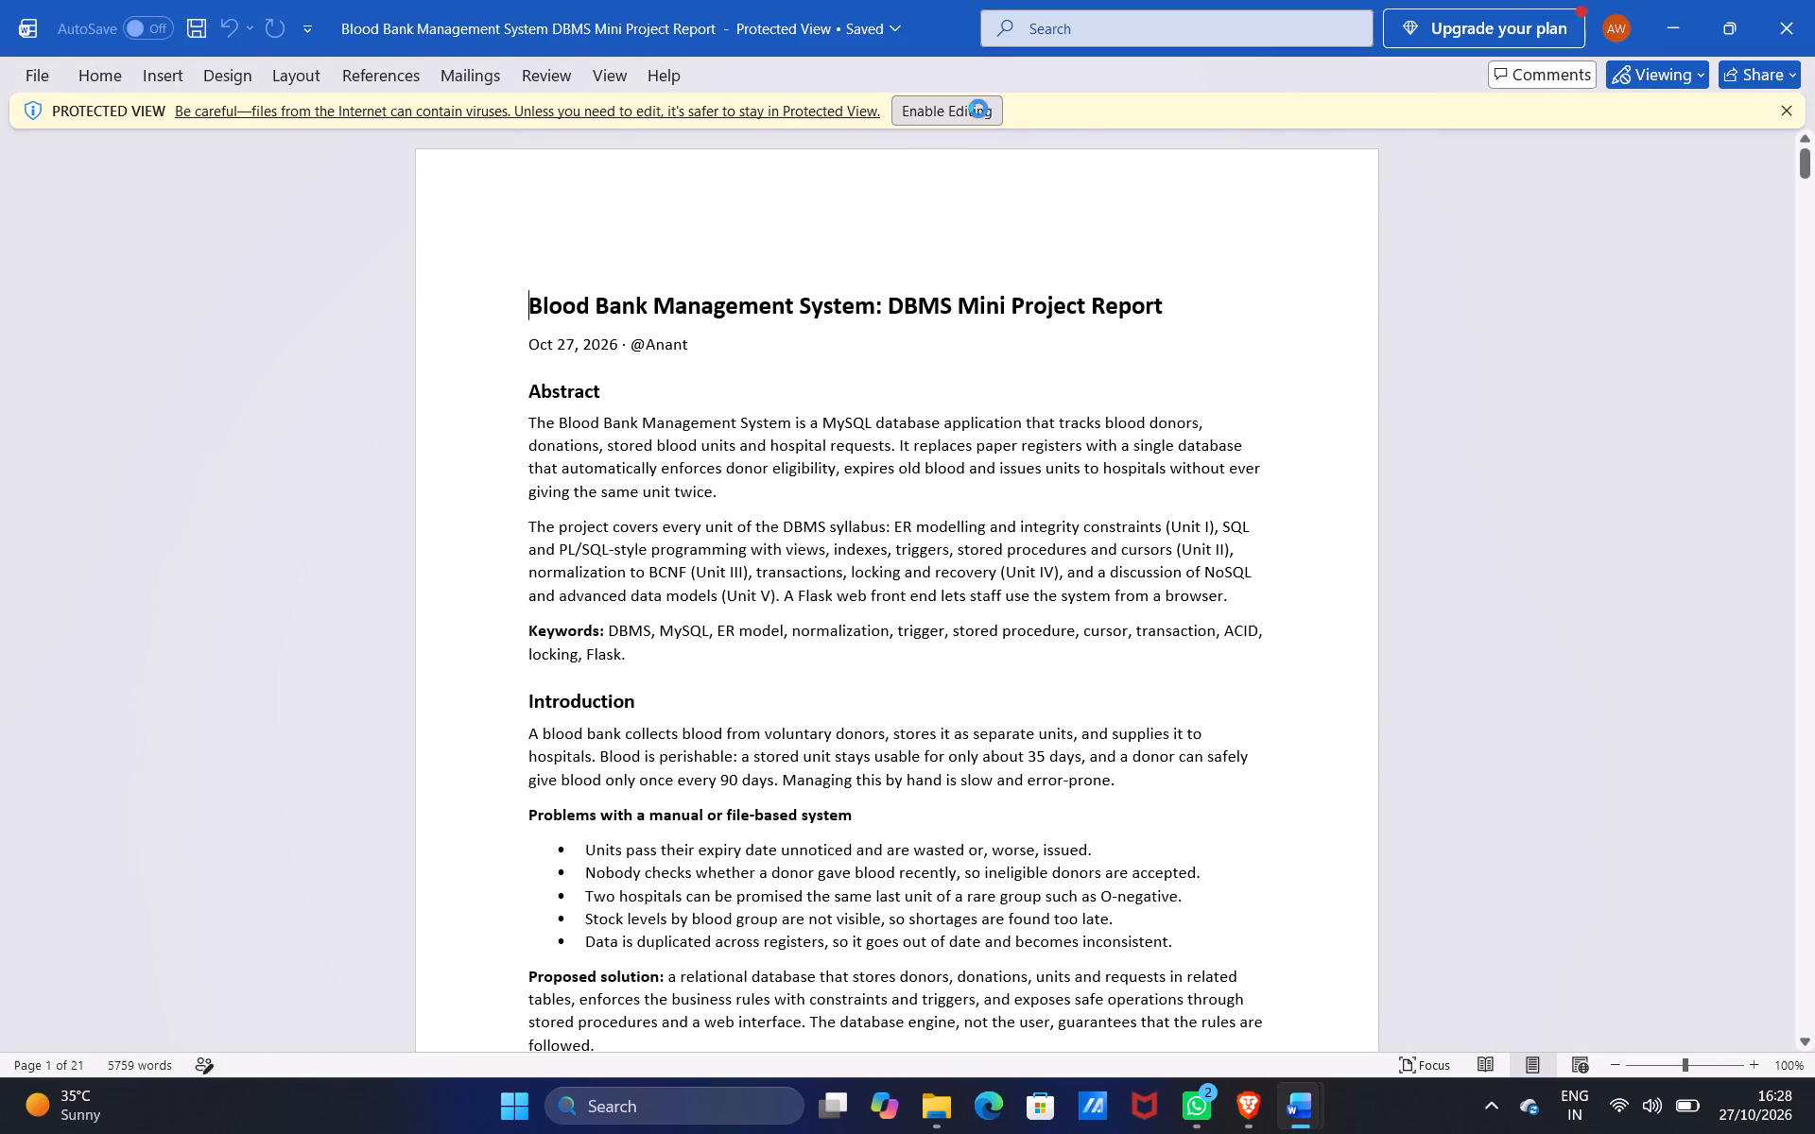
Copy the Introduction body of the exported report, from "A blood bank collects blood" through the Proposed solution paragraph.
scroll(931, 298, "down", 8)
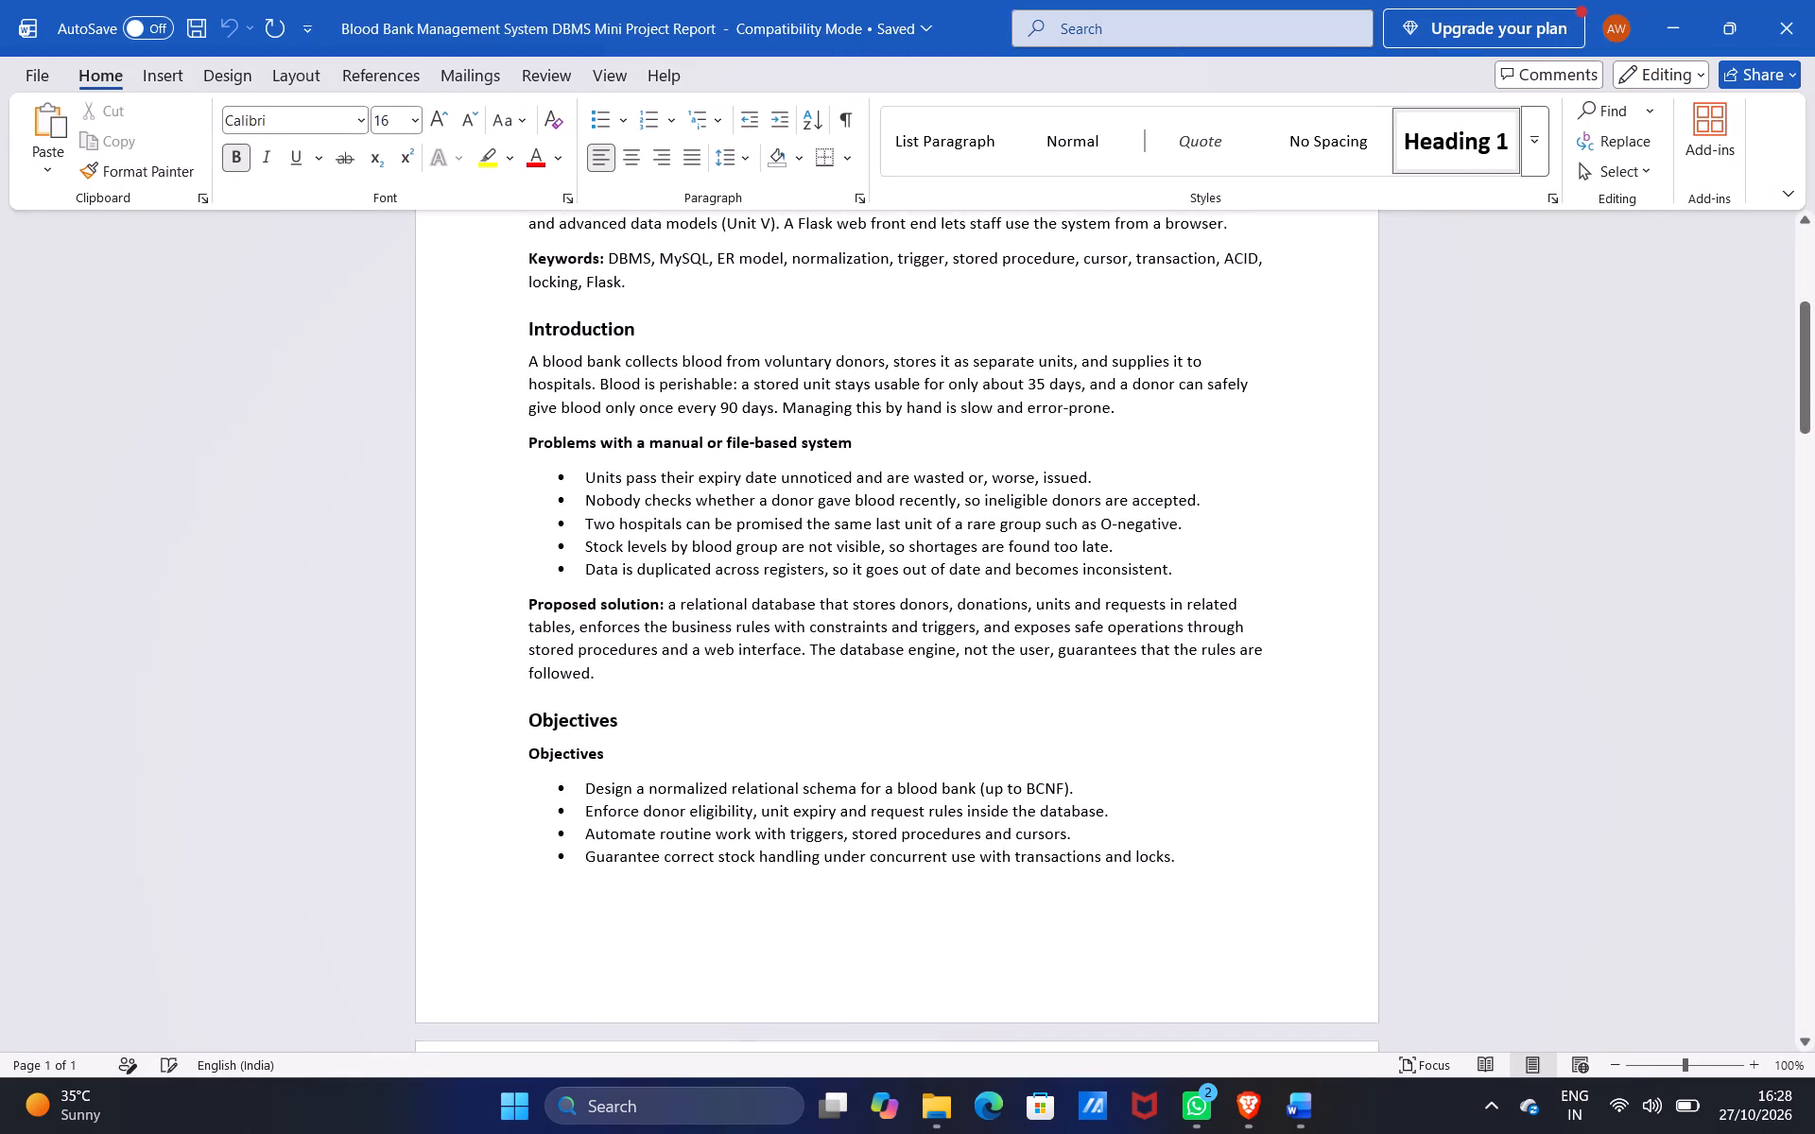
scroll(931, 298, "down", 1)
left_click_drag(522, 298, 786, 555)
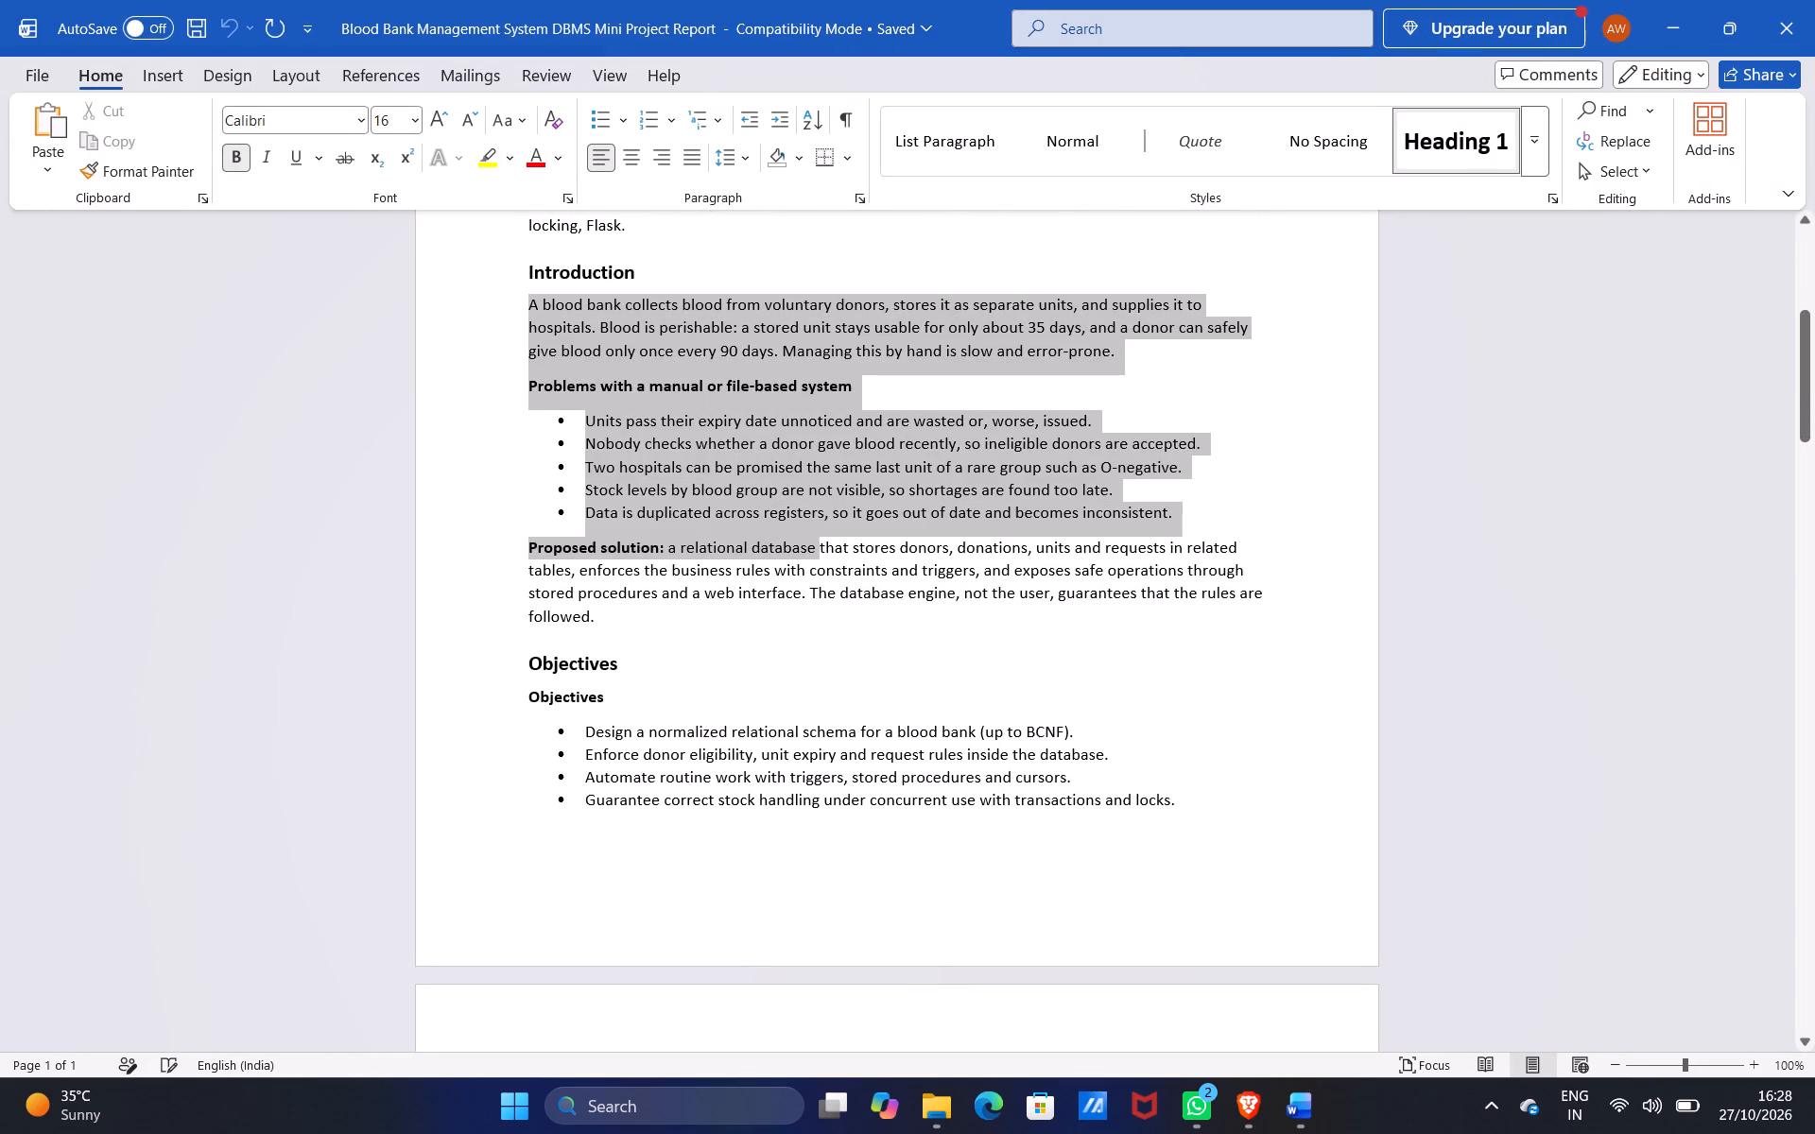
left_click_drag(786, 555, 816, 610)
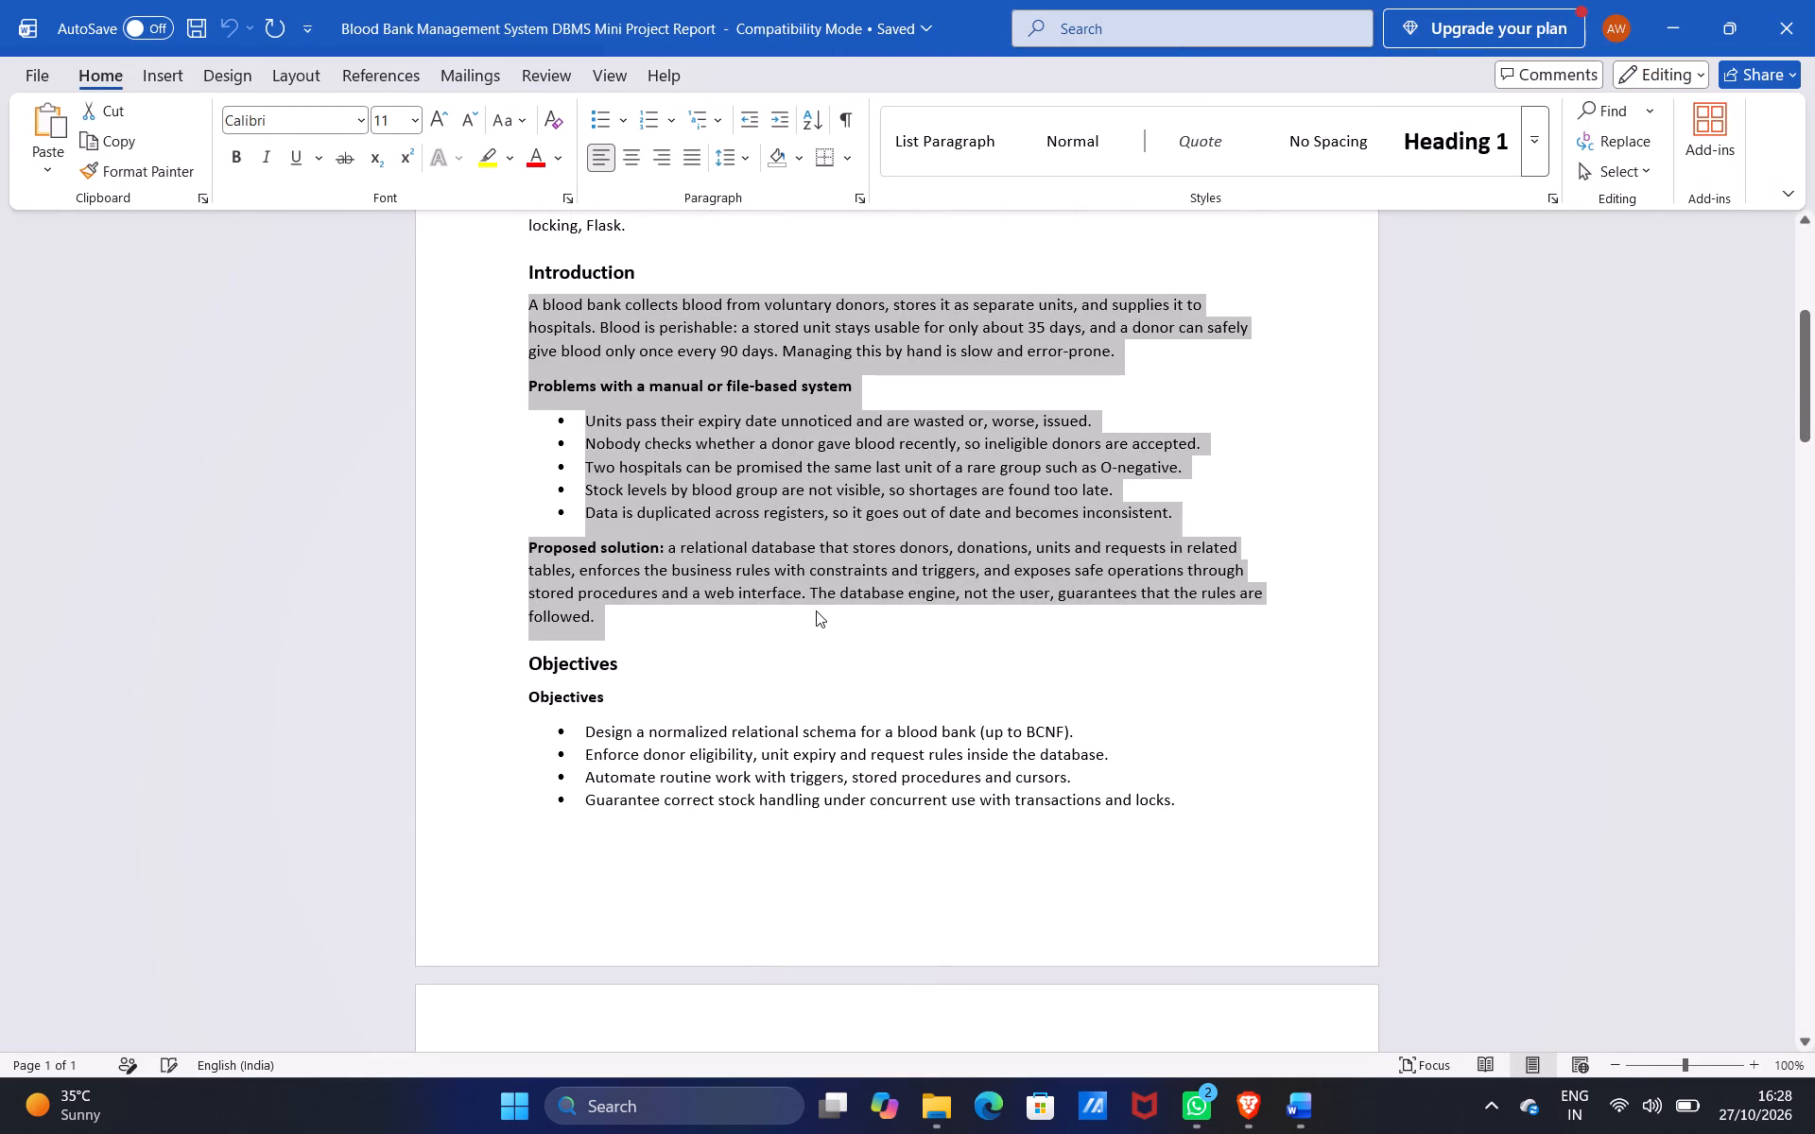
key("ctrl+c")
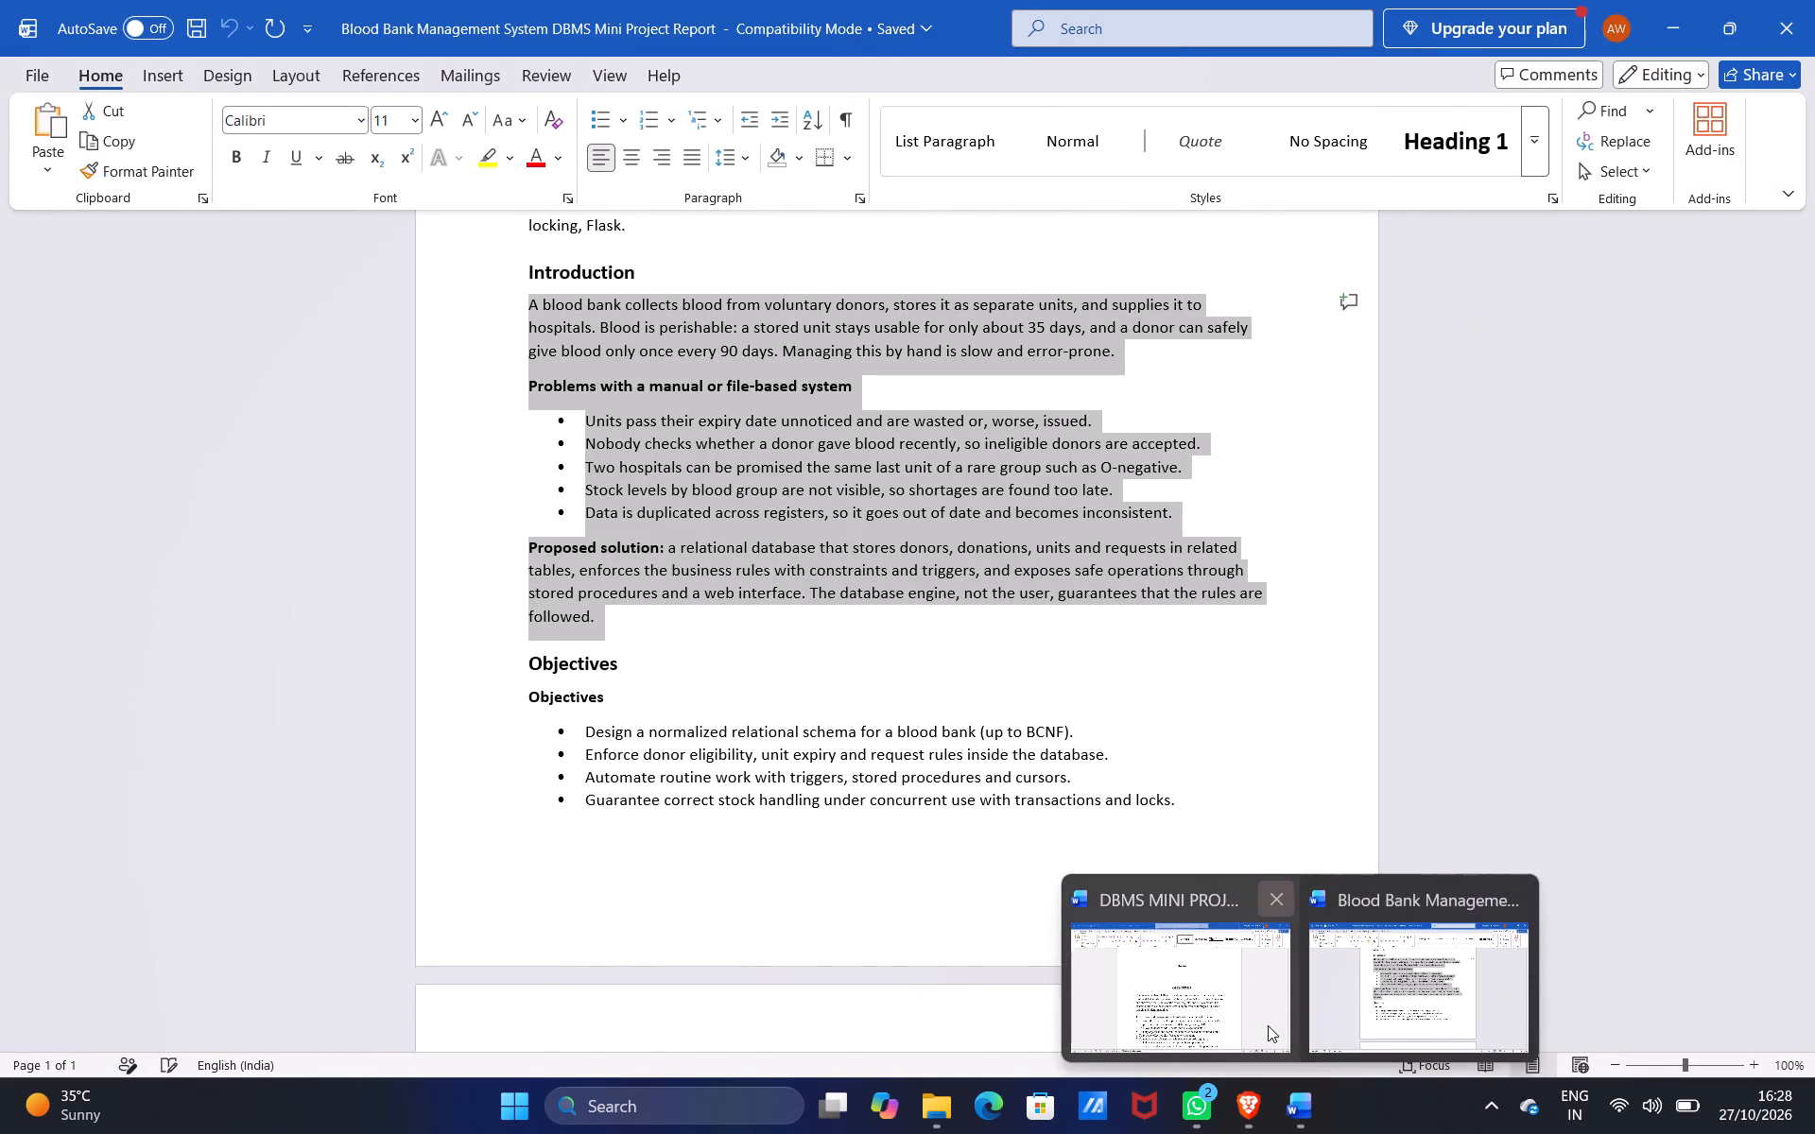
Switch to the DBMS MINI PROJECT Report and paste the copied text under the Introduction heading.
left_click(1268, 1025)
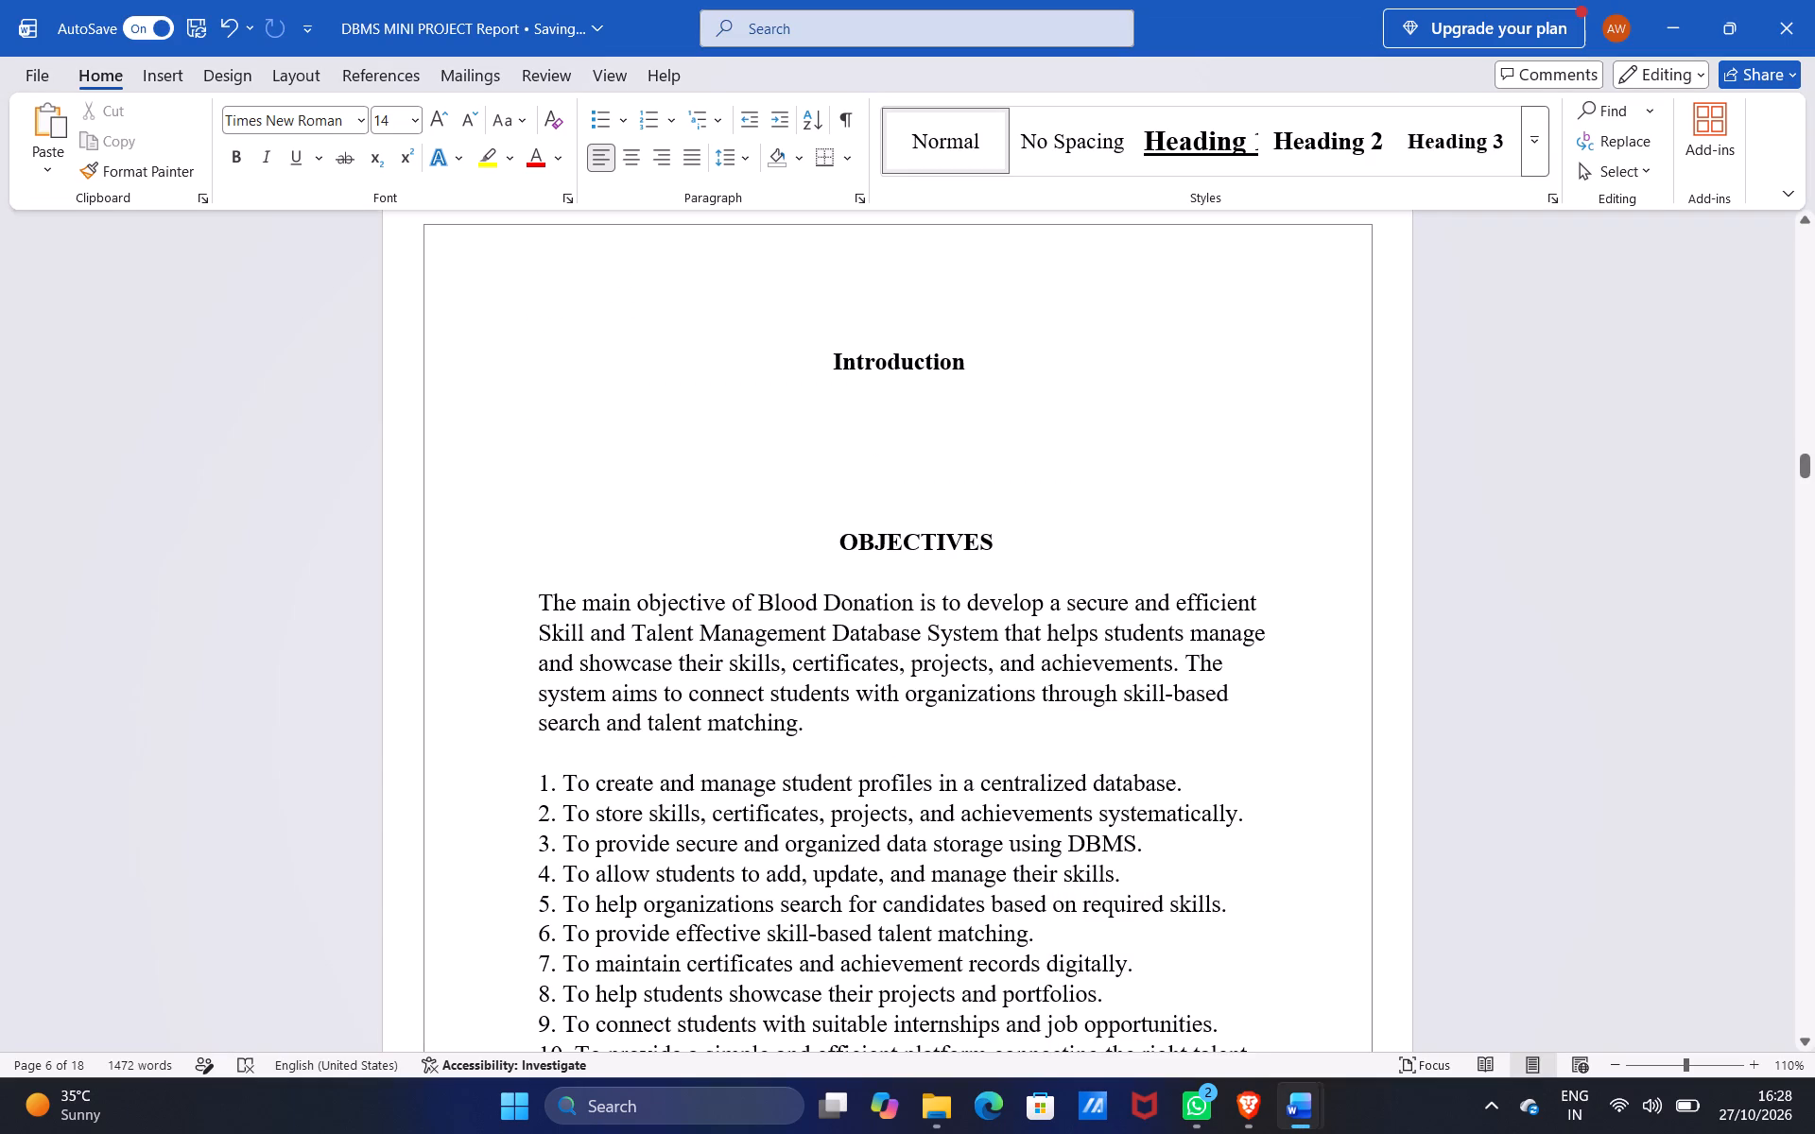
key("ctrl+v")
Format the pasted Introduction body with font size 12 and justified alignment.
scroll(821, 529, "down", 2)
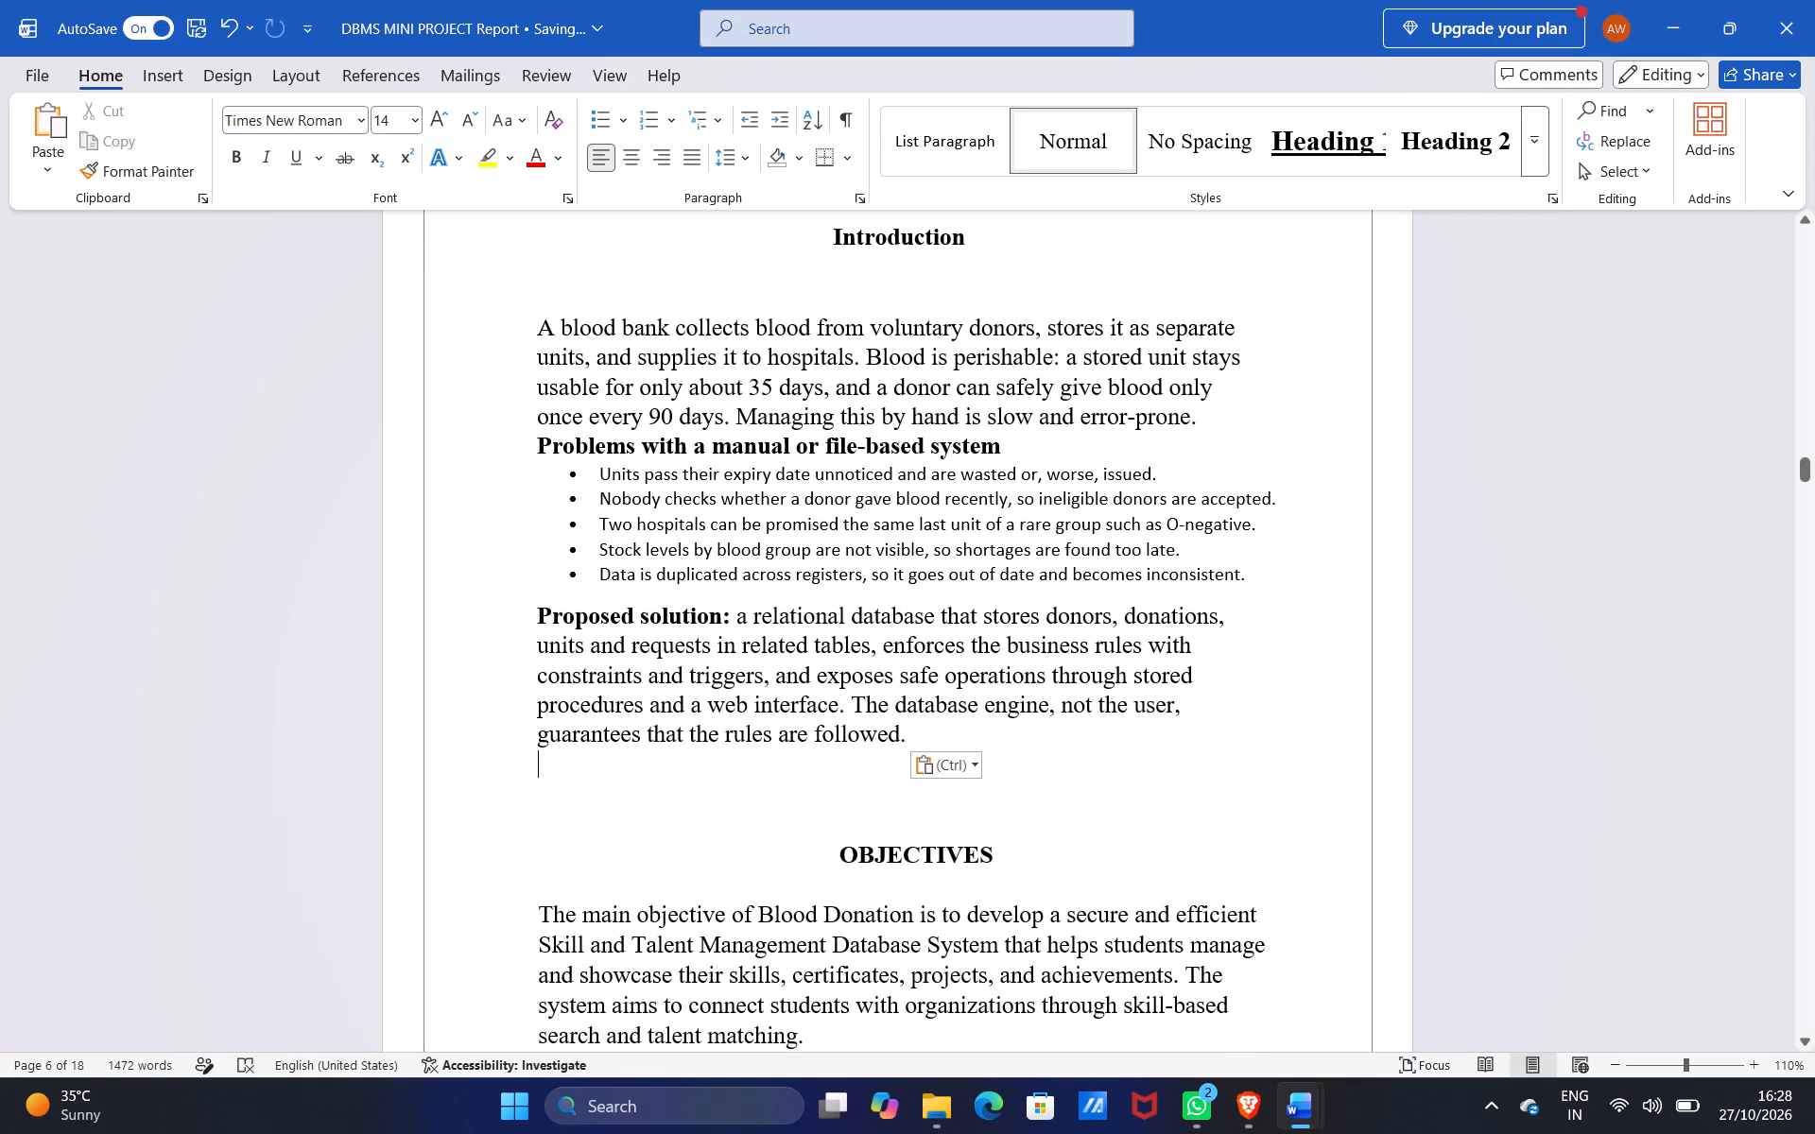
left_click_drag(528, 309, 1014, 736)
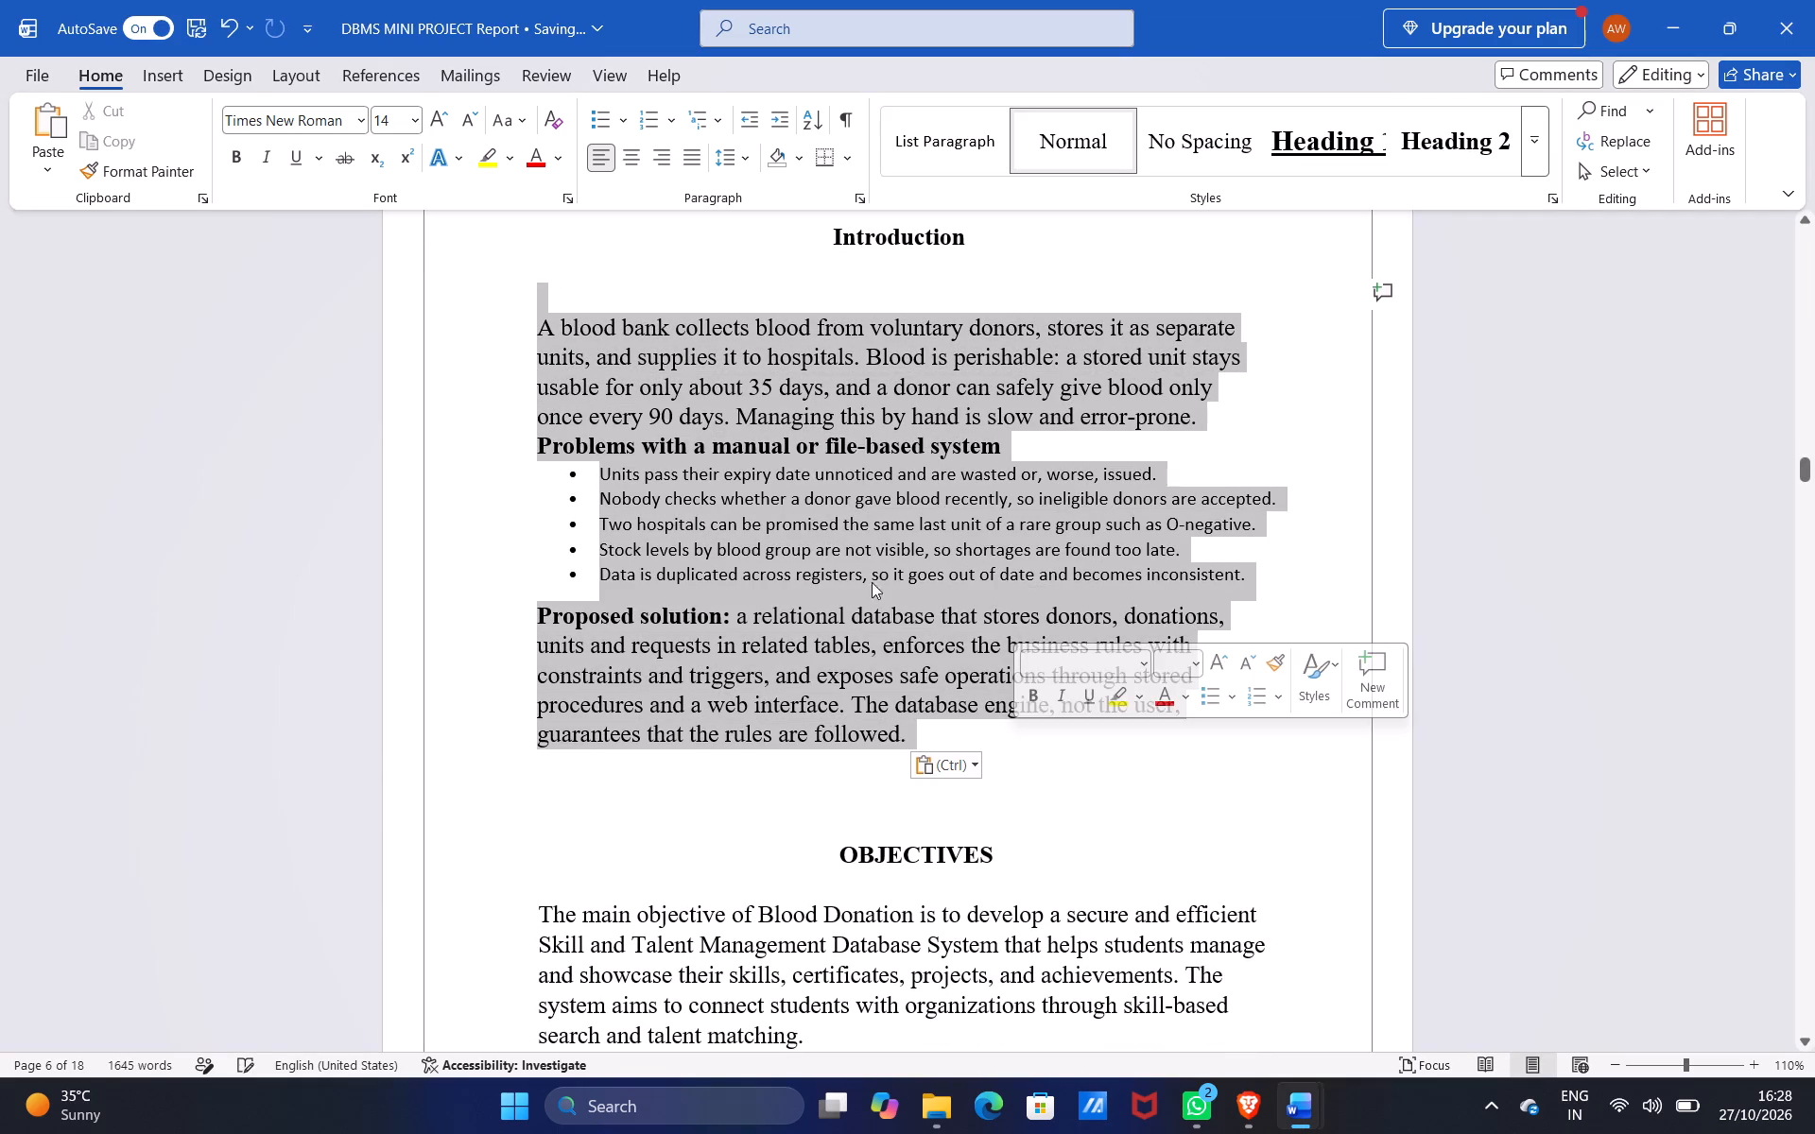
left_click(402, 109)
left_click(392, 112)
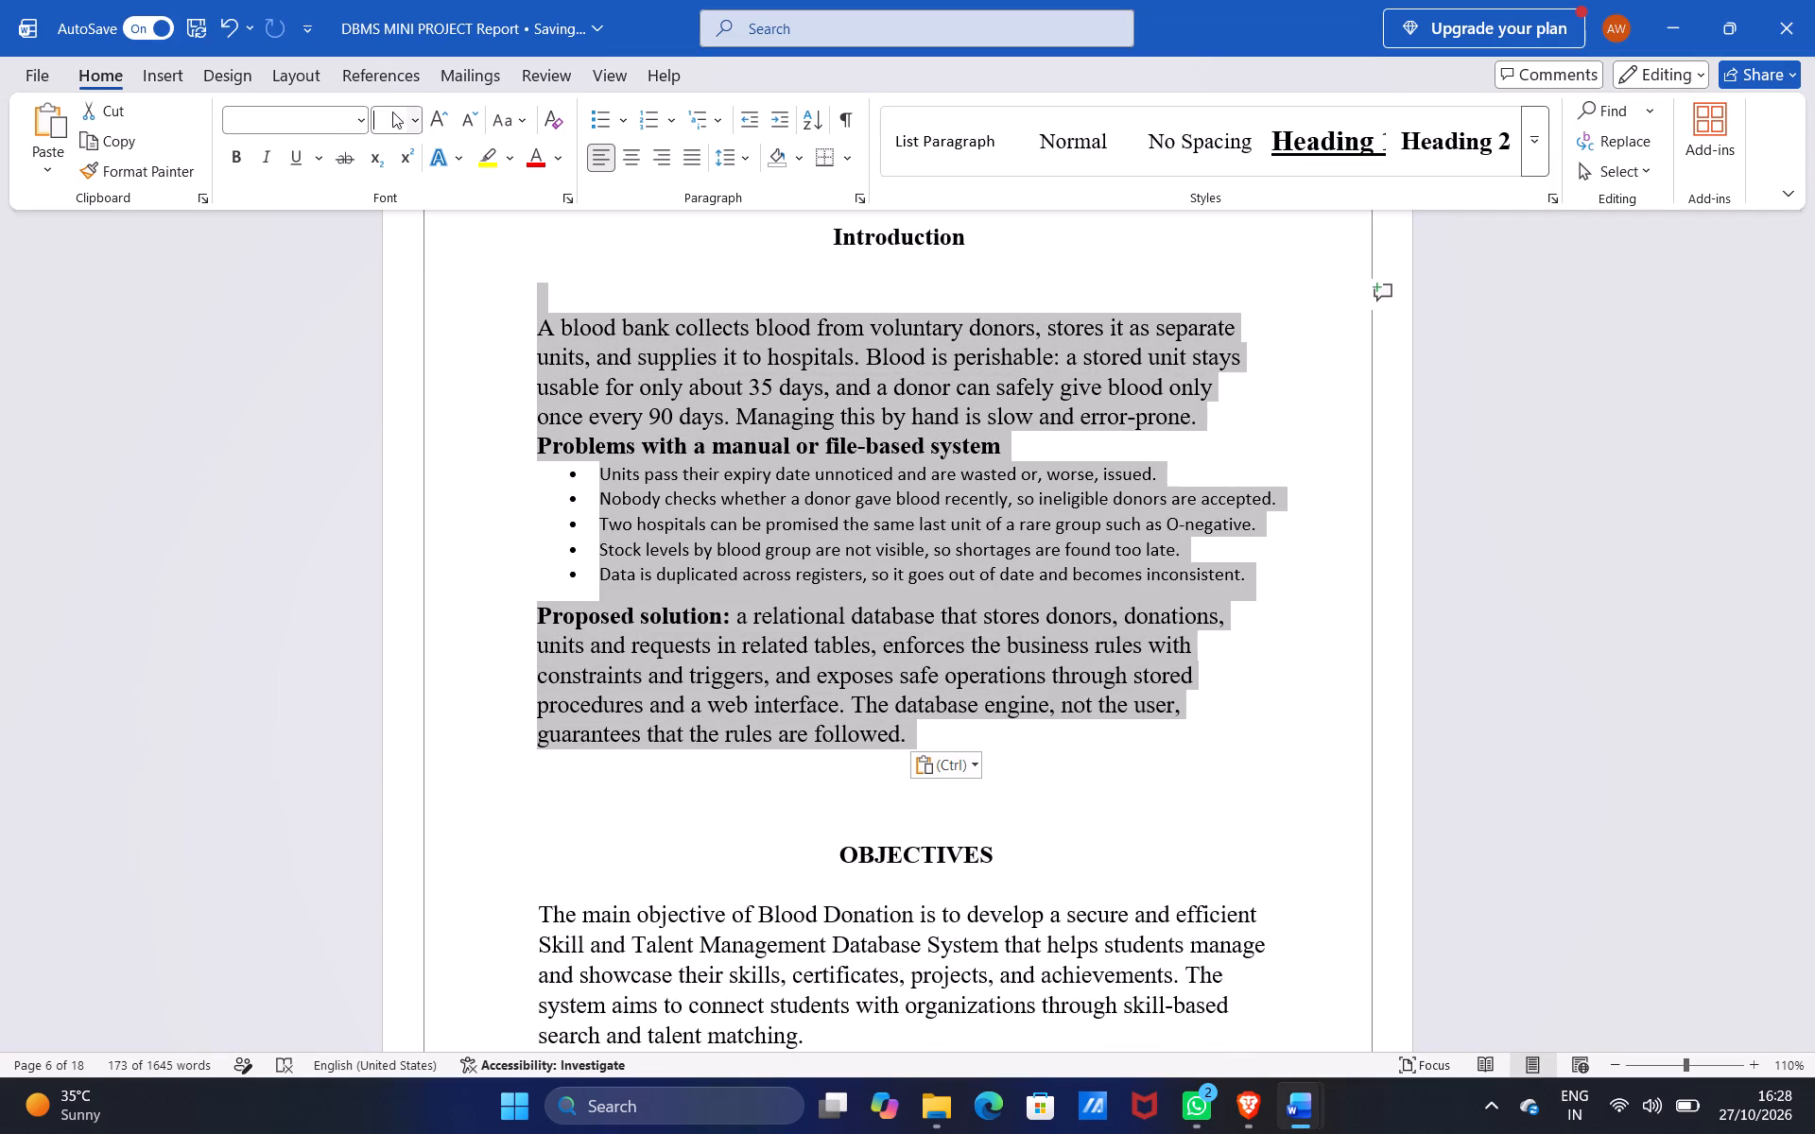
type("12")
left_click(683, 163)
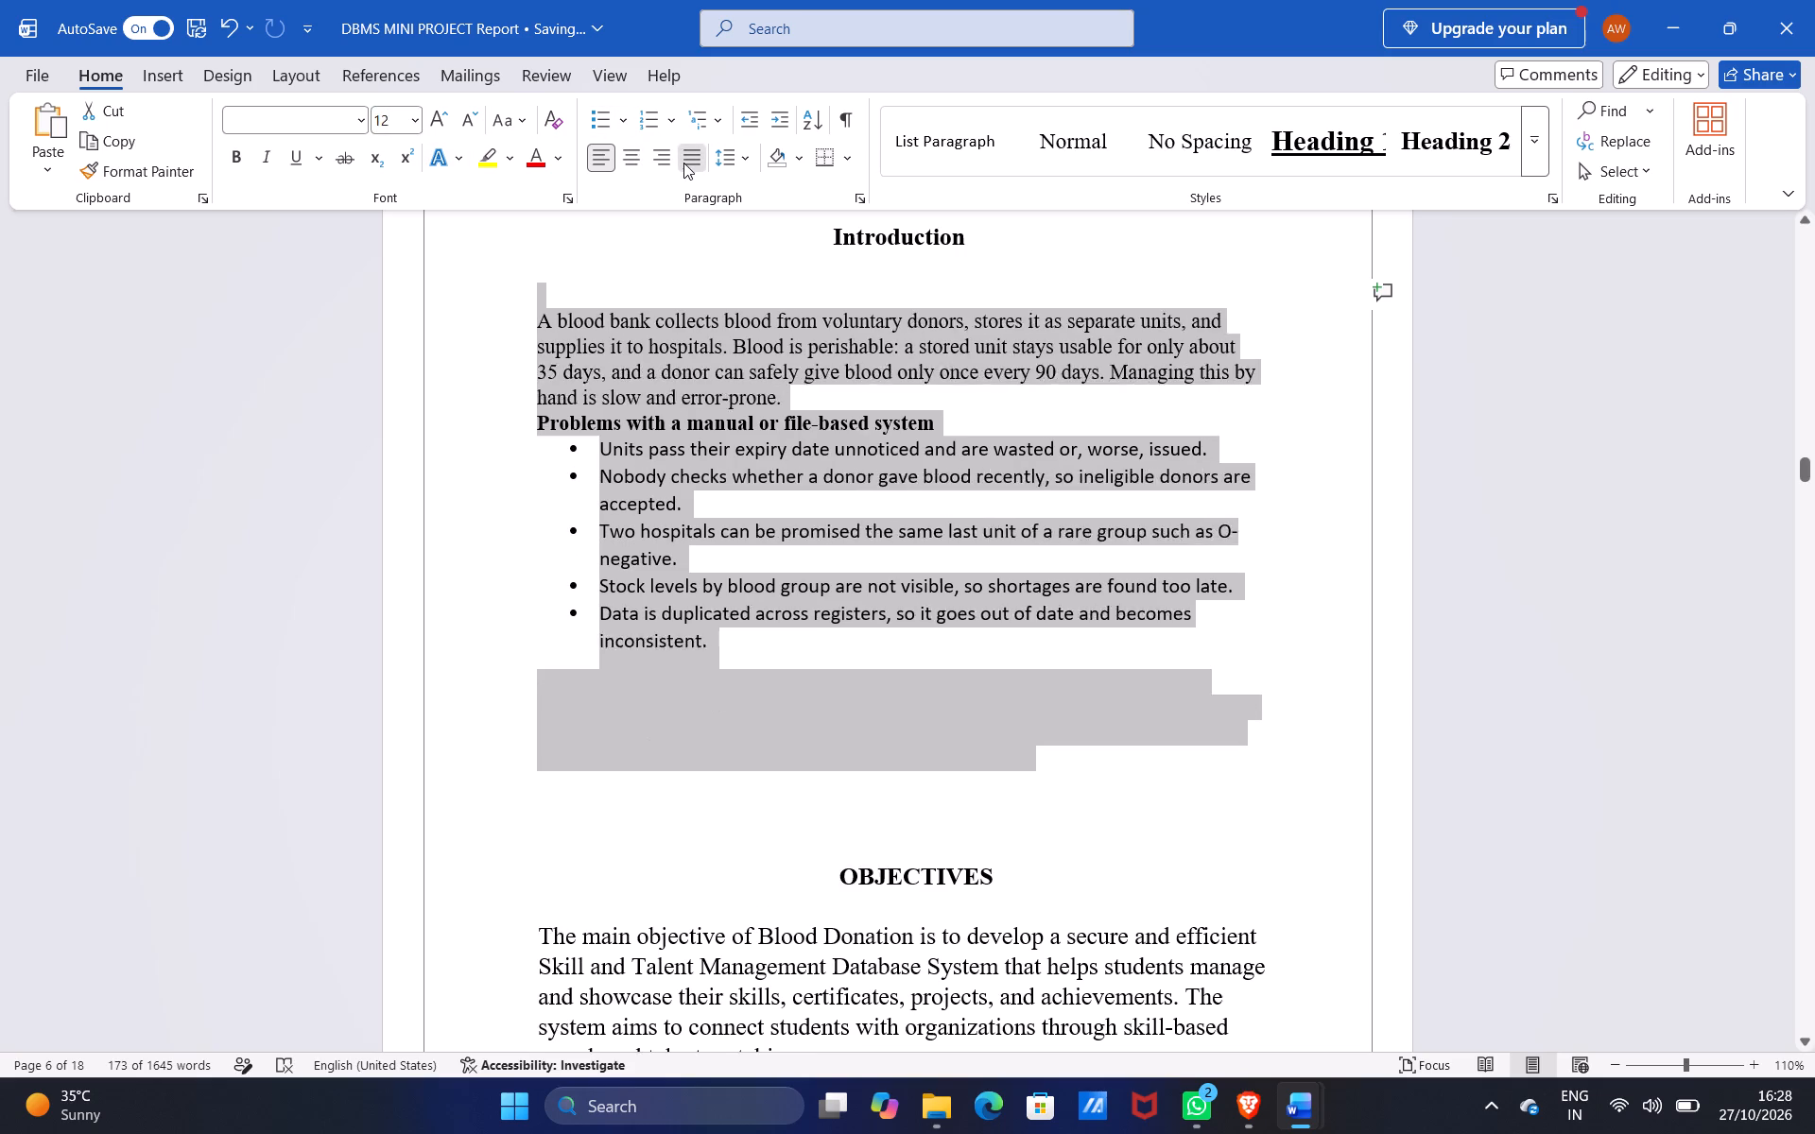
left_click(496, 495)
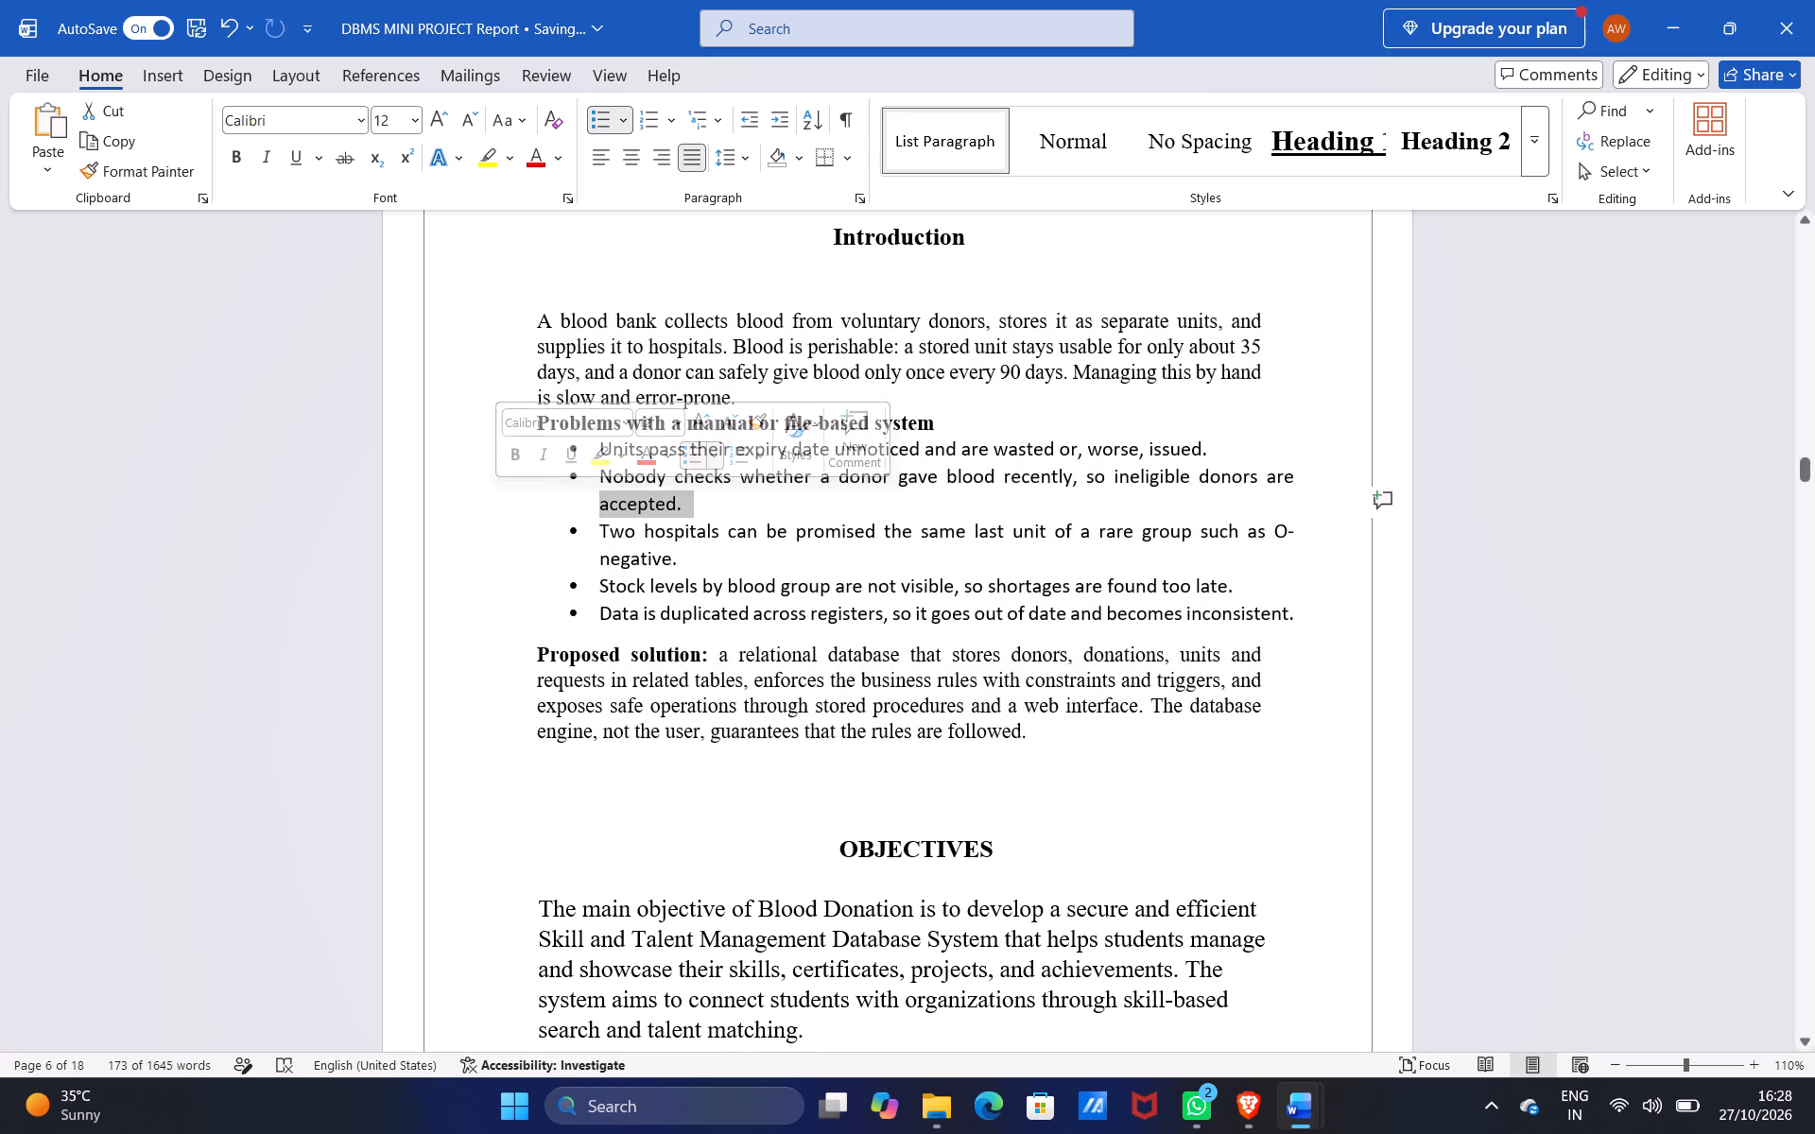
Insert blank lines before the OBJECTIVES heading until it moves to the top of the page after the Introduction.
scroll(562, 539, "up", 3)
scroll(562, 539, "down", 7)
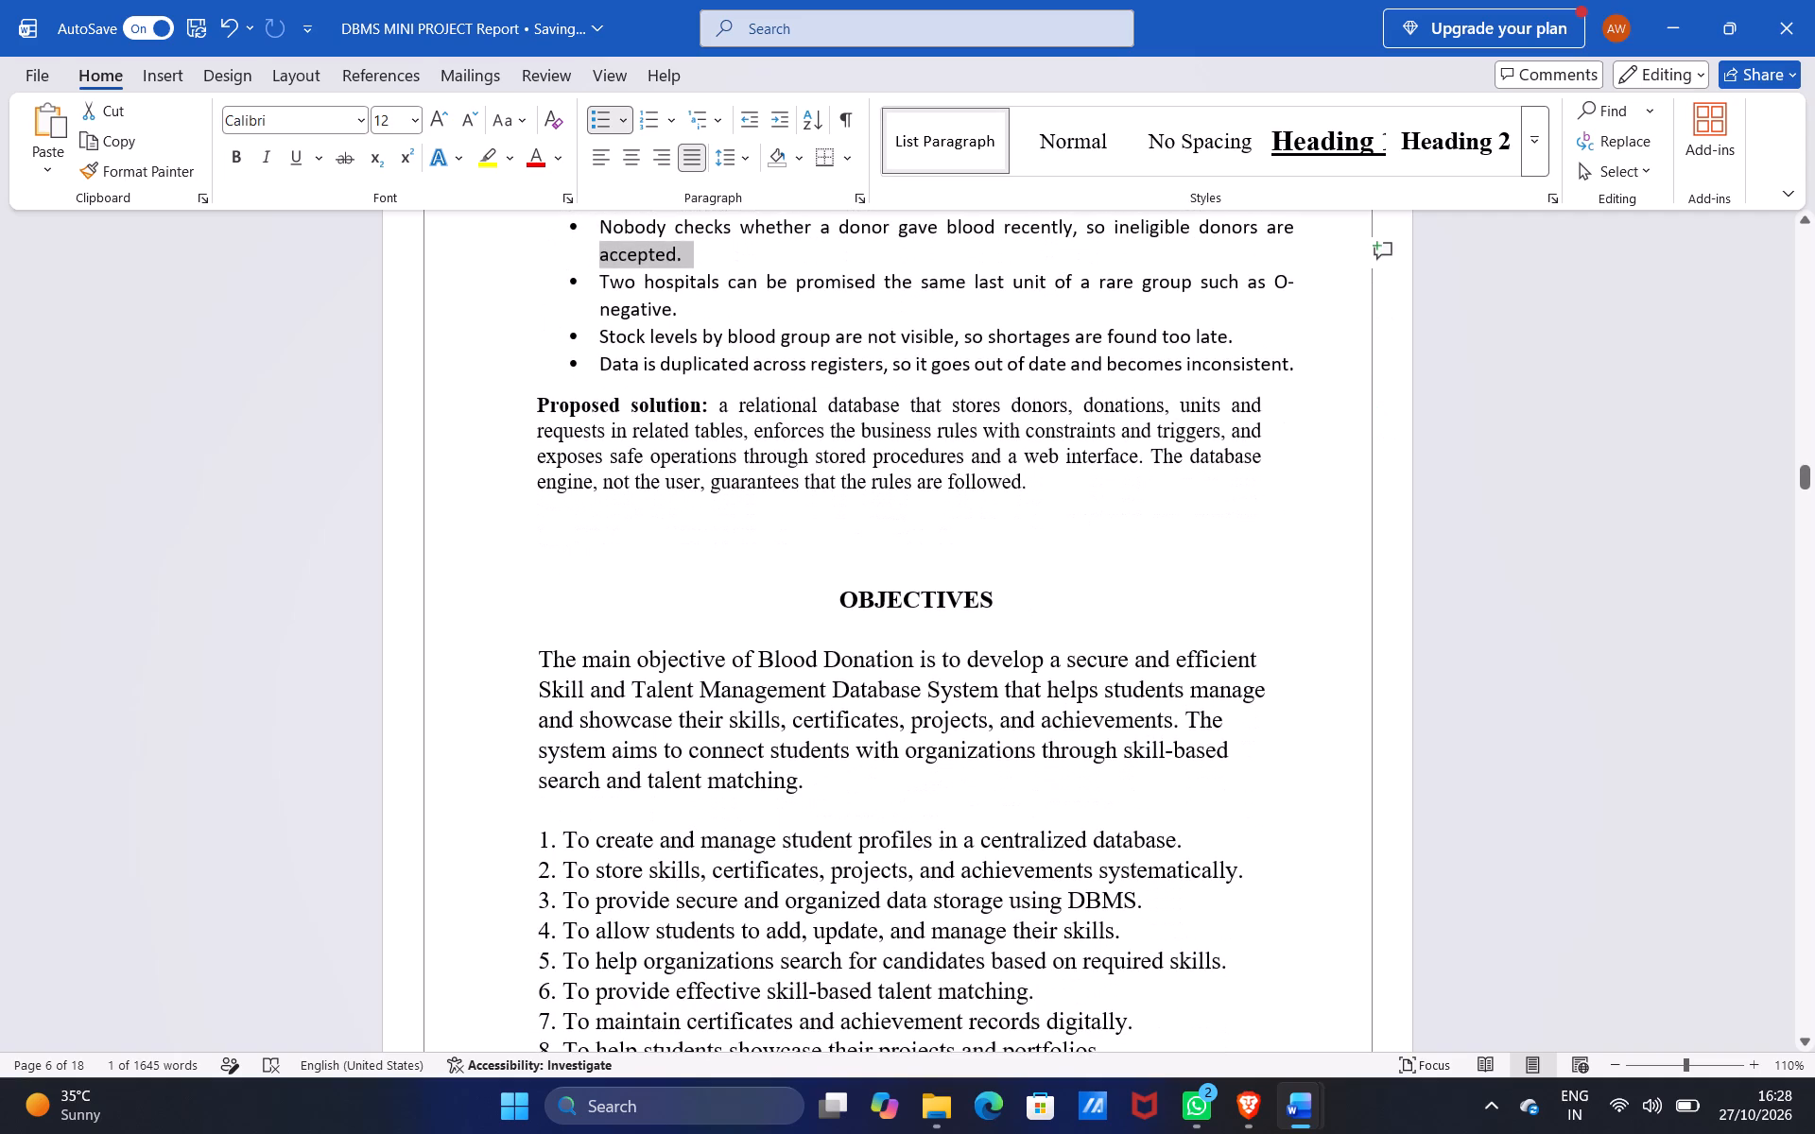
left_click(811, 562)
key("Return")
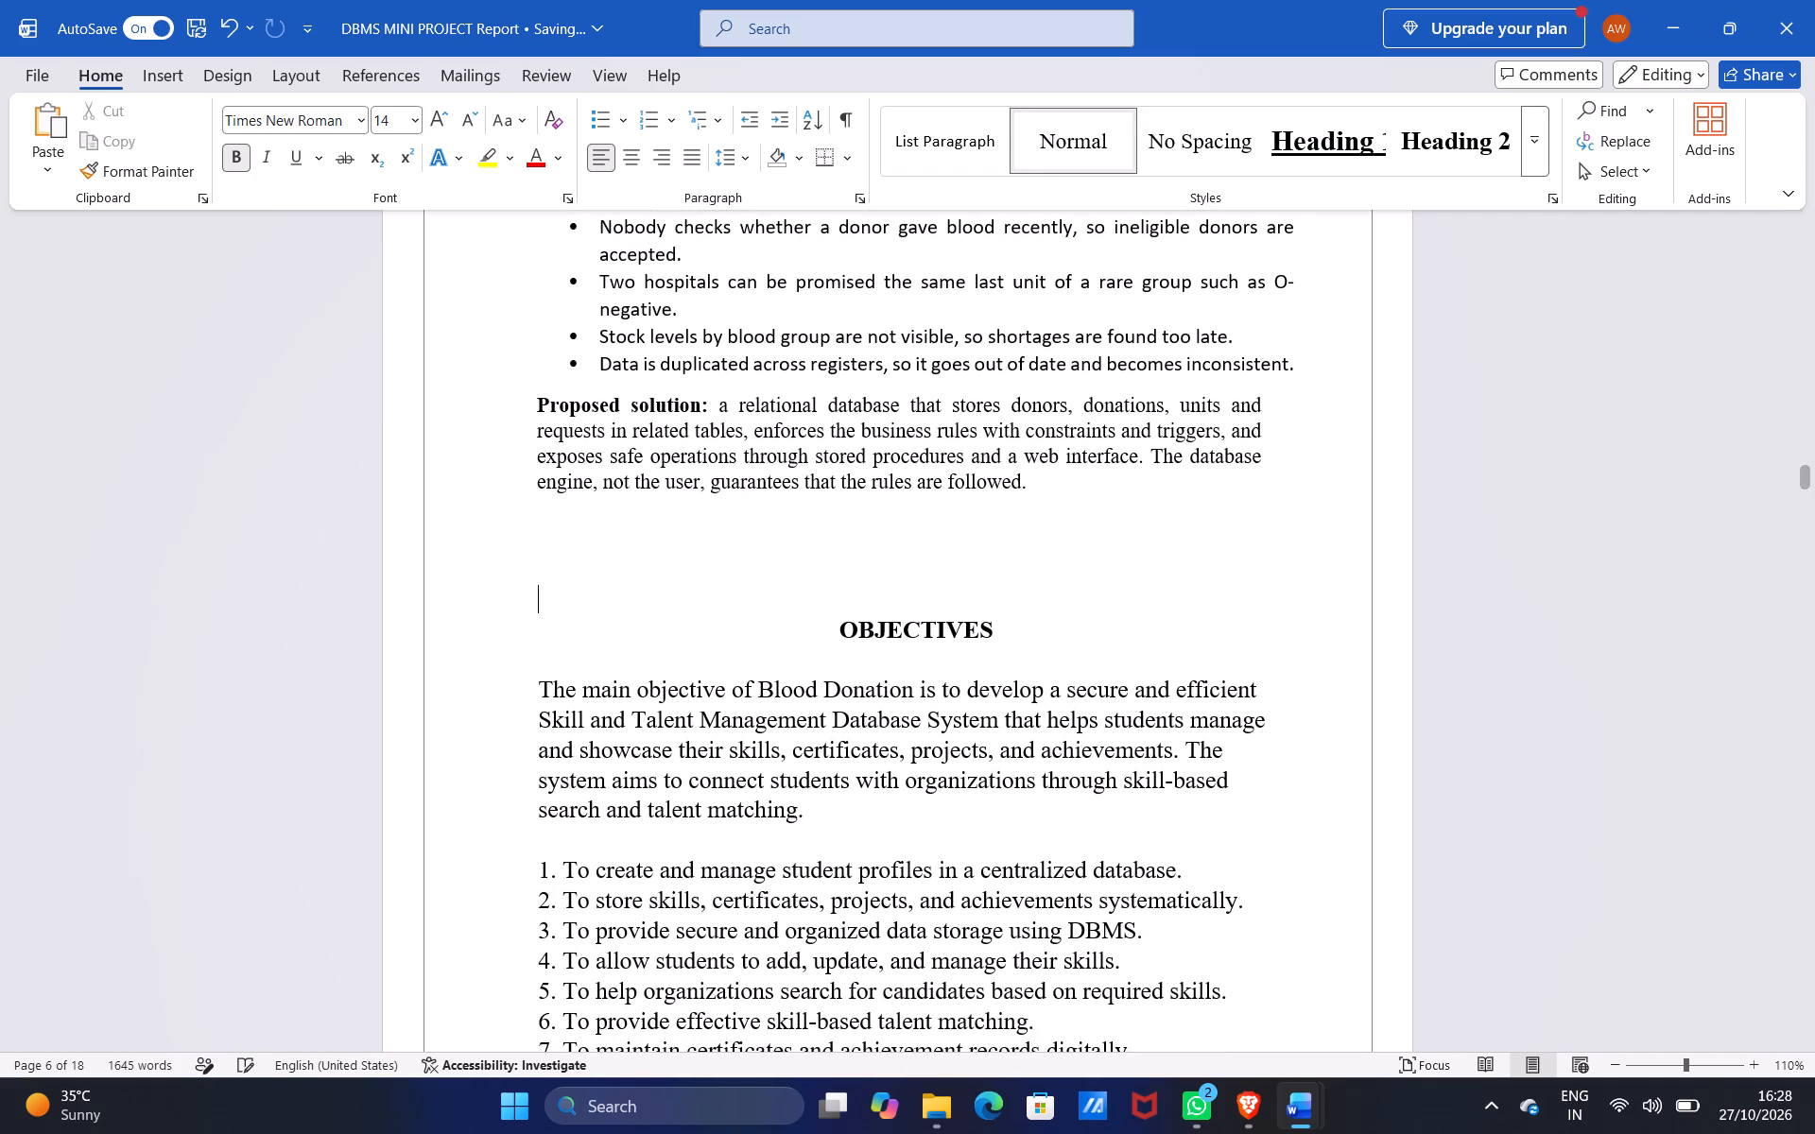
key("Return")
key("Return")
key("Return")
key("Return")
key("Return")
key("Return")
scroll(811, 562, "down", 3)
key("Return")
key("Return")
key("Return")
scroll(1014, 627, "down", 3)
key("Return")
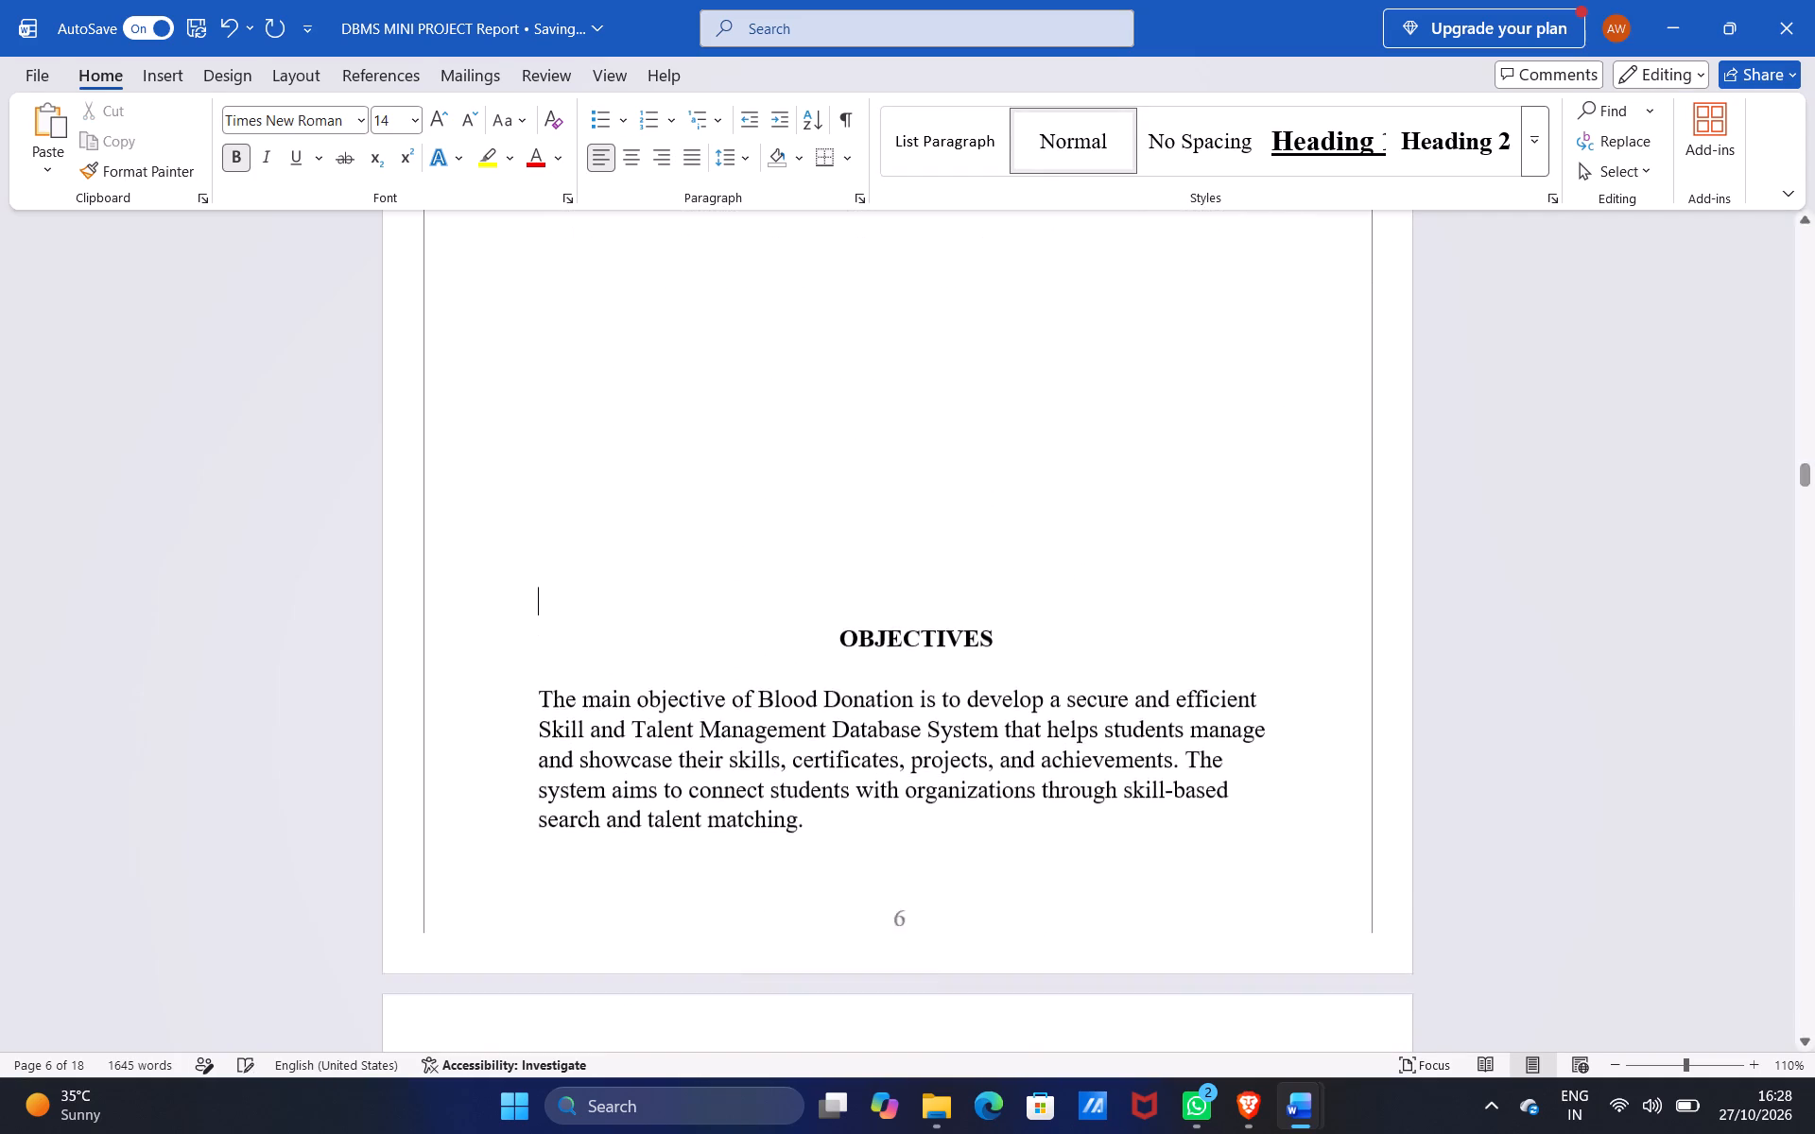
scroll(1014, 627, "down", 4)
key("Return")
key("Return")
key("Return")
key("Return")
key("Return")
key("Return")
key("Return")
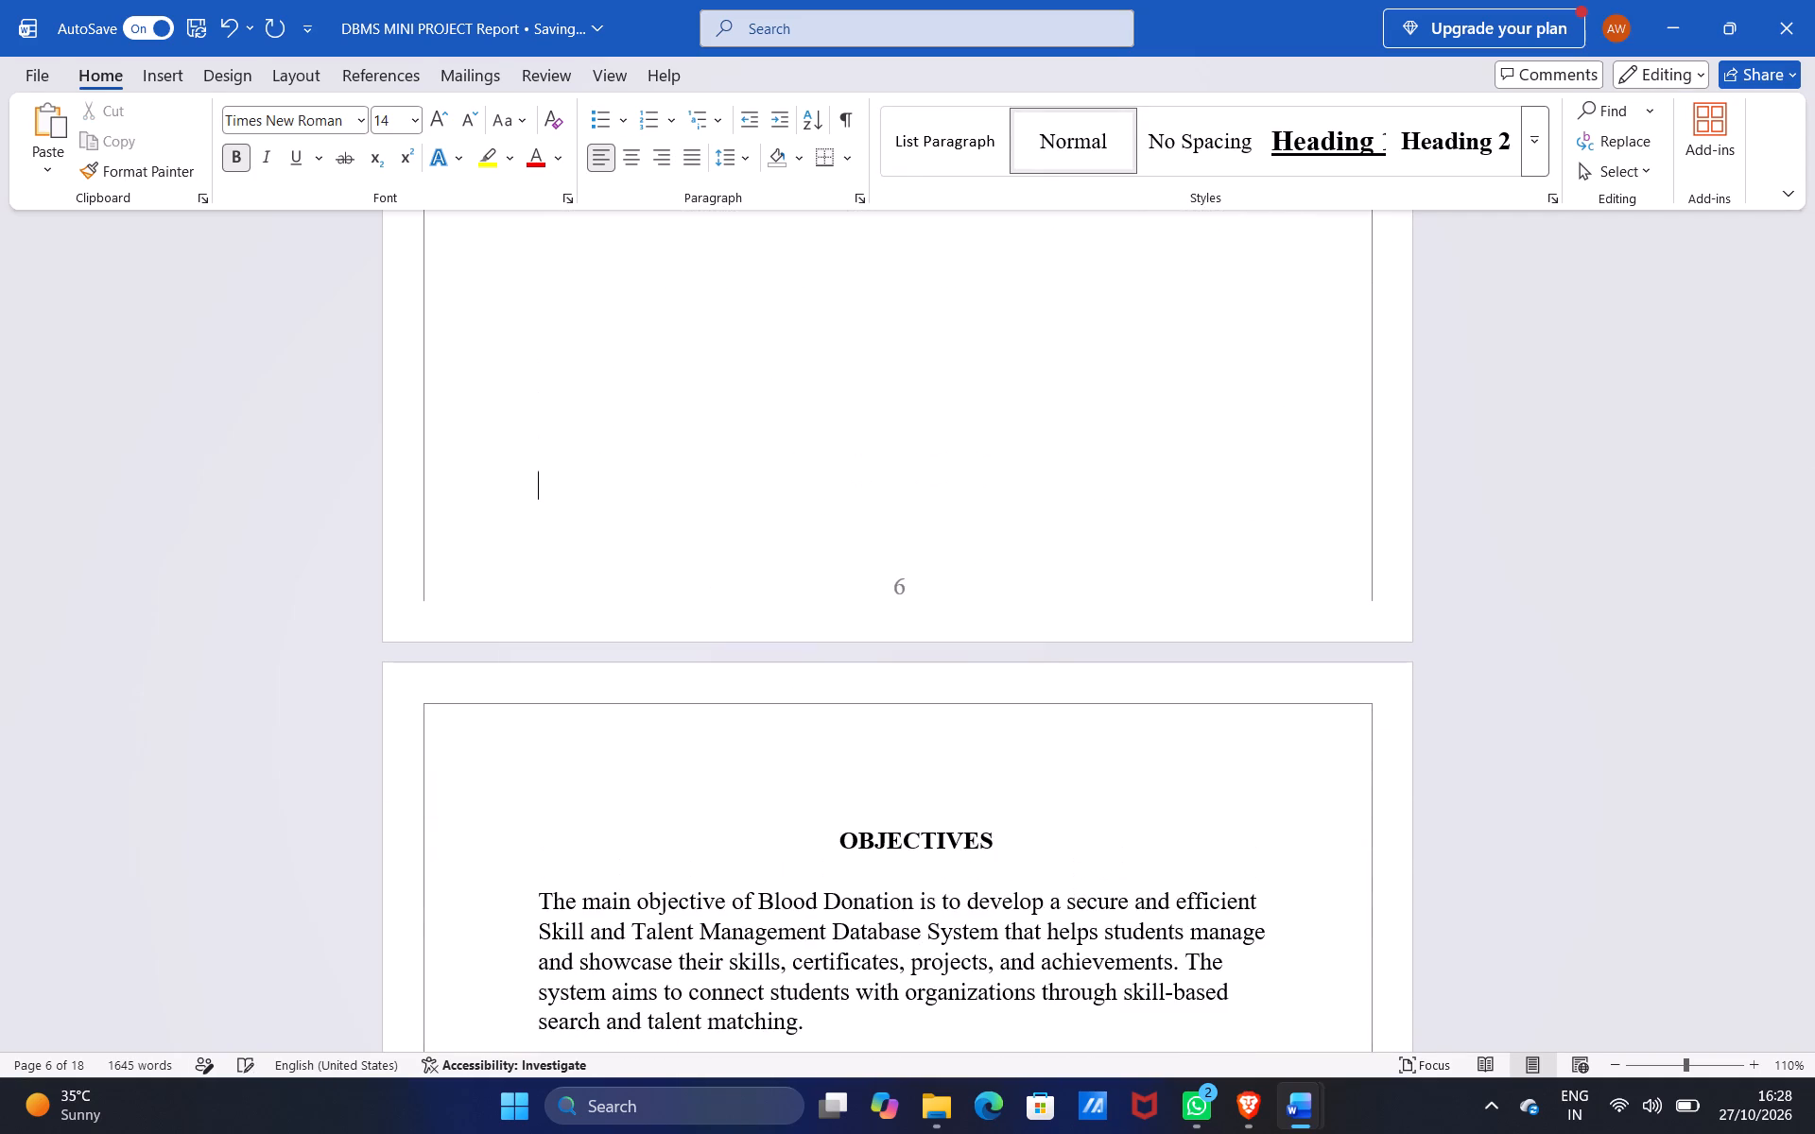
Insert an empty bullet after the "Units pass their expiry date unnoticed" bullet in the Introduction.
scroll(1014, 627, "up", 16)
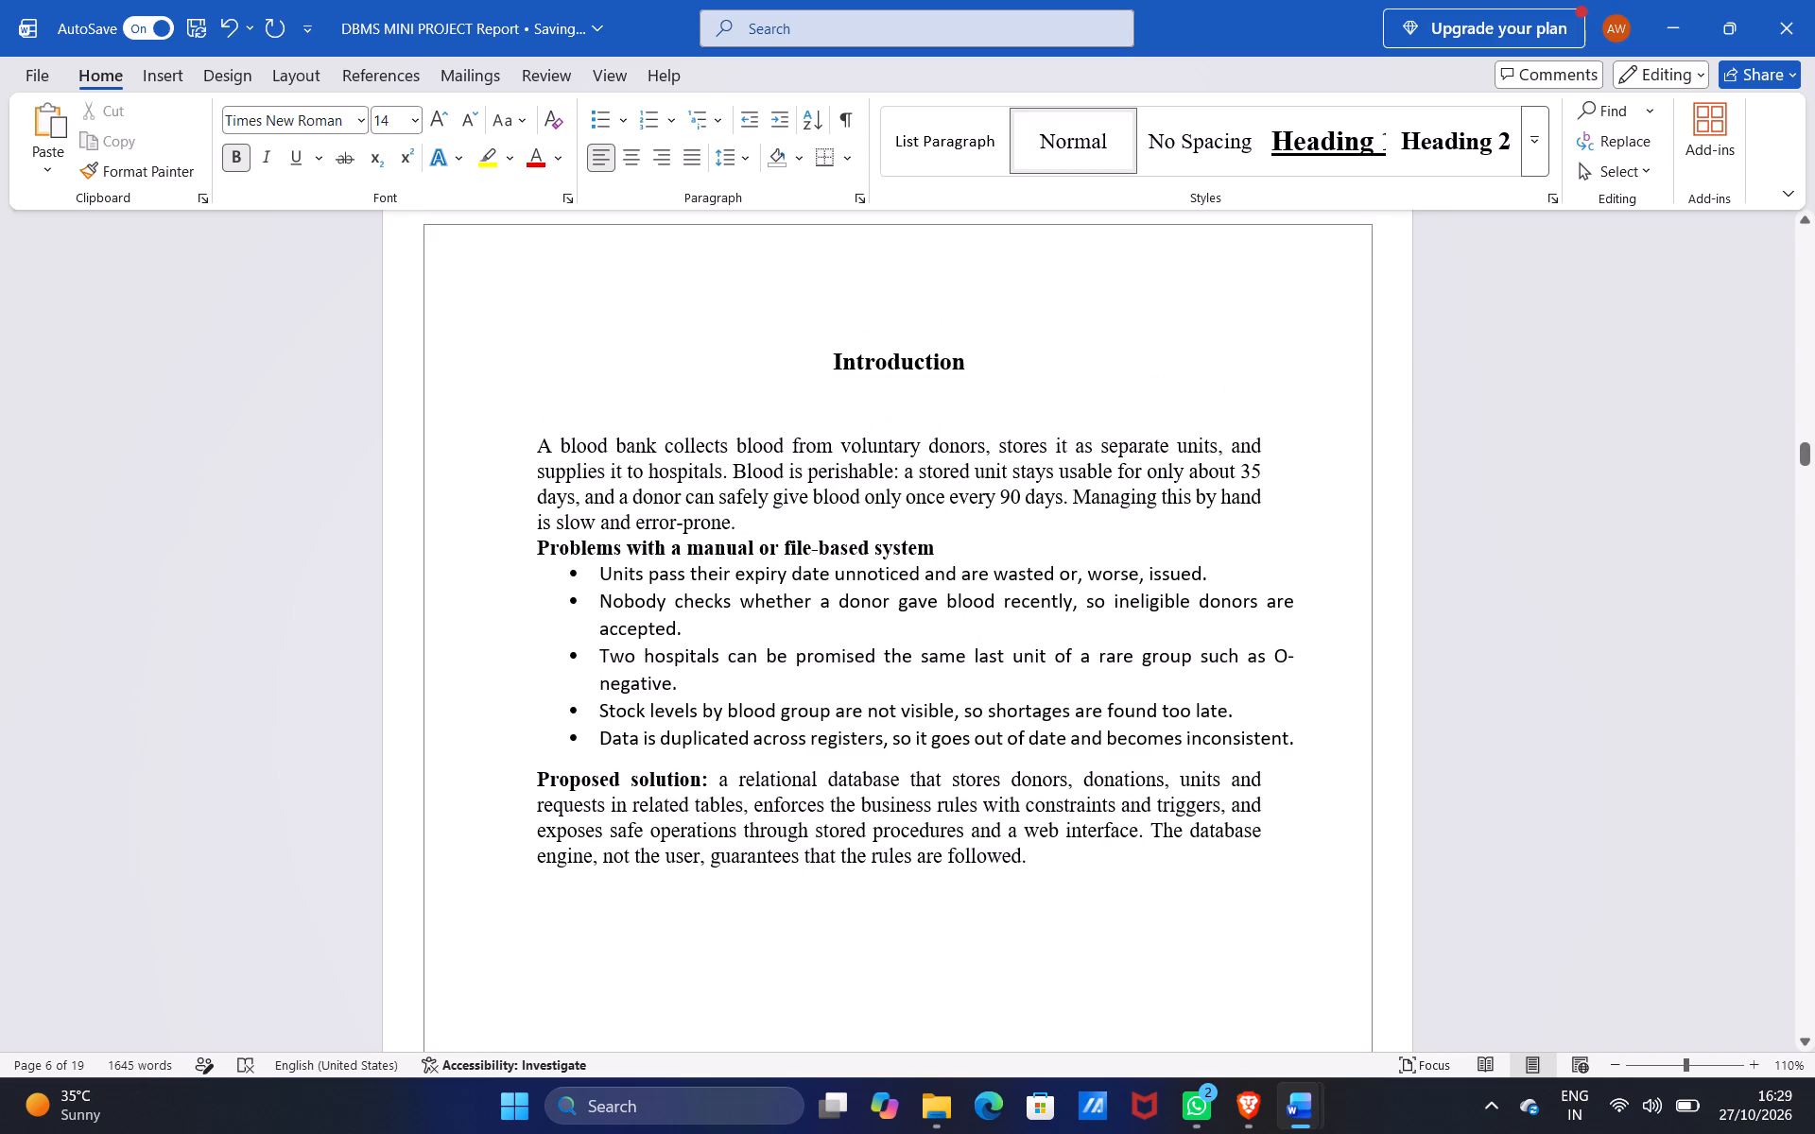
left_click(1260, 575)
key("Return")
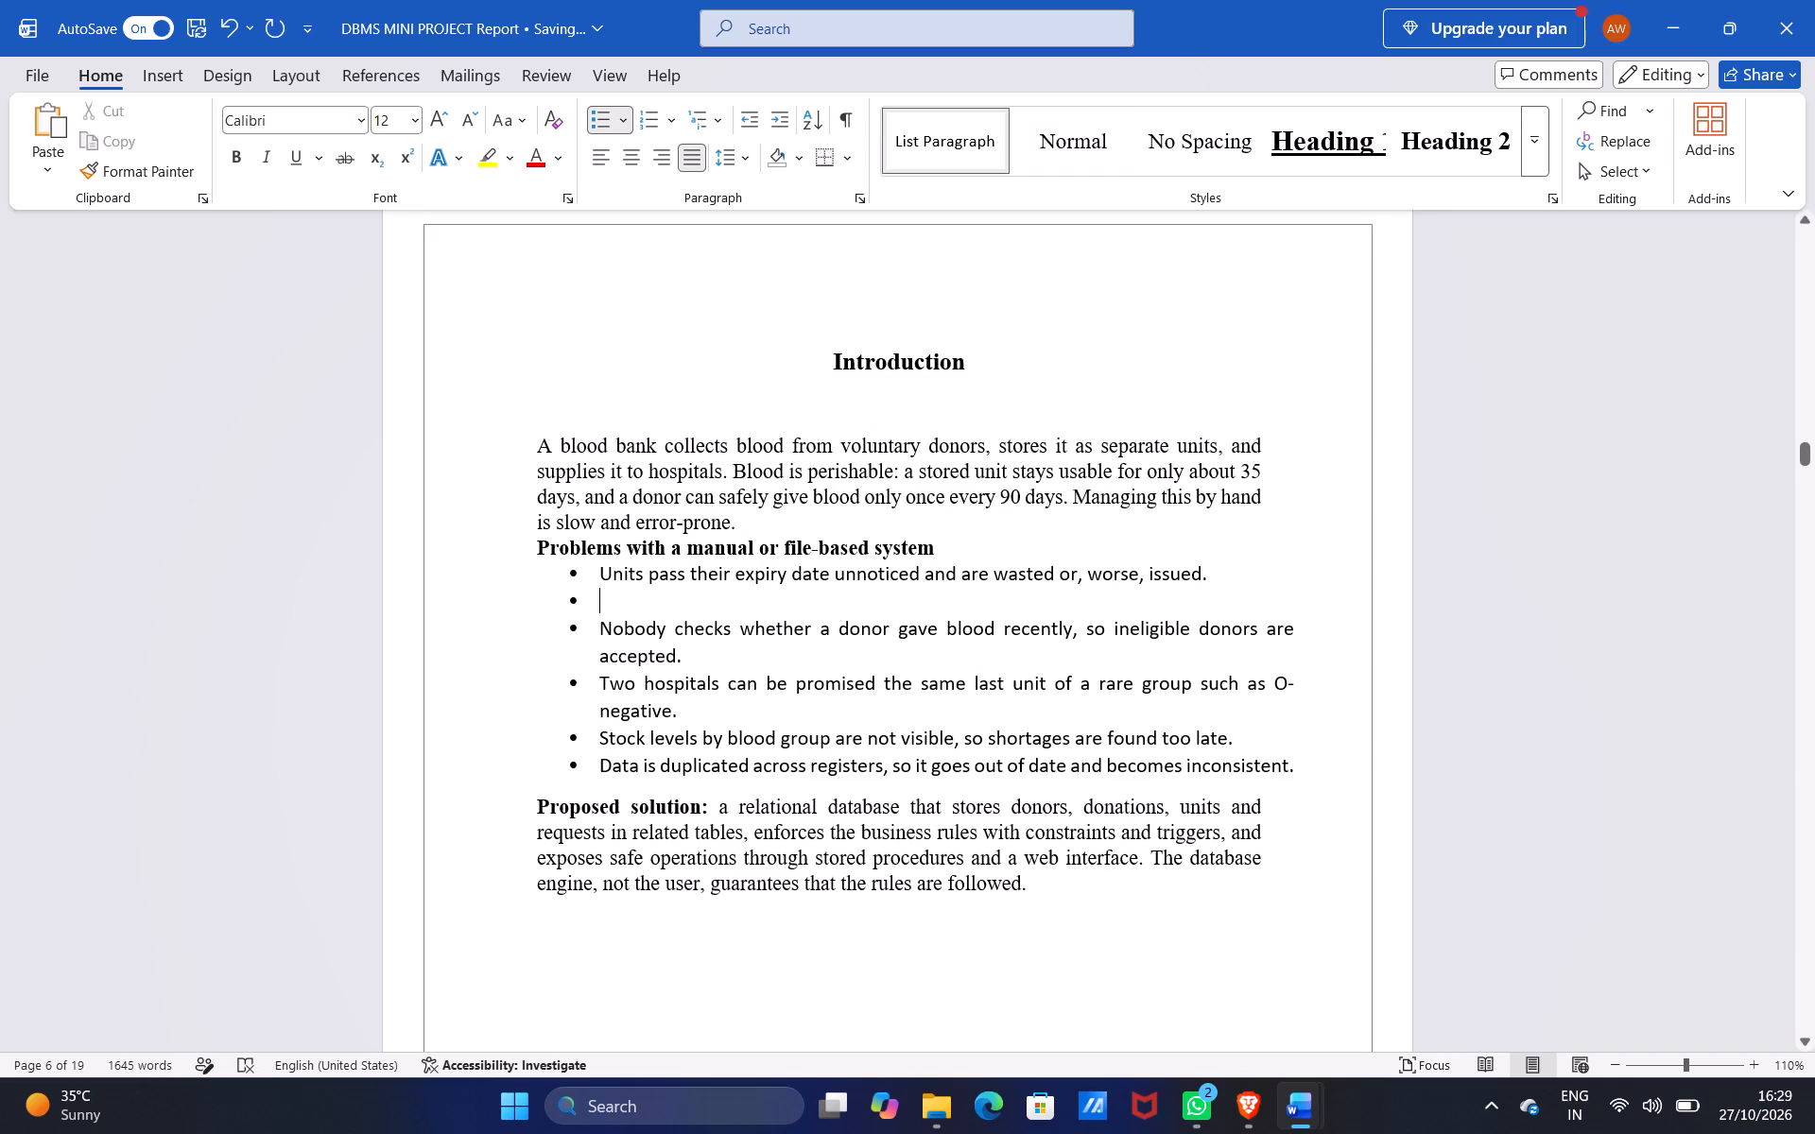
Insert one blank line above and one below the "Problems with a manual or file-based system" subheading.
left_click(899, 531)
key("Return")
left_click(937, 570)
key("Return")
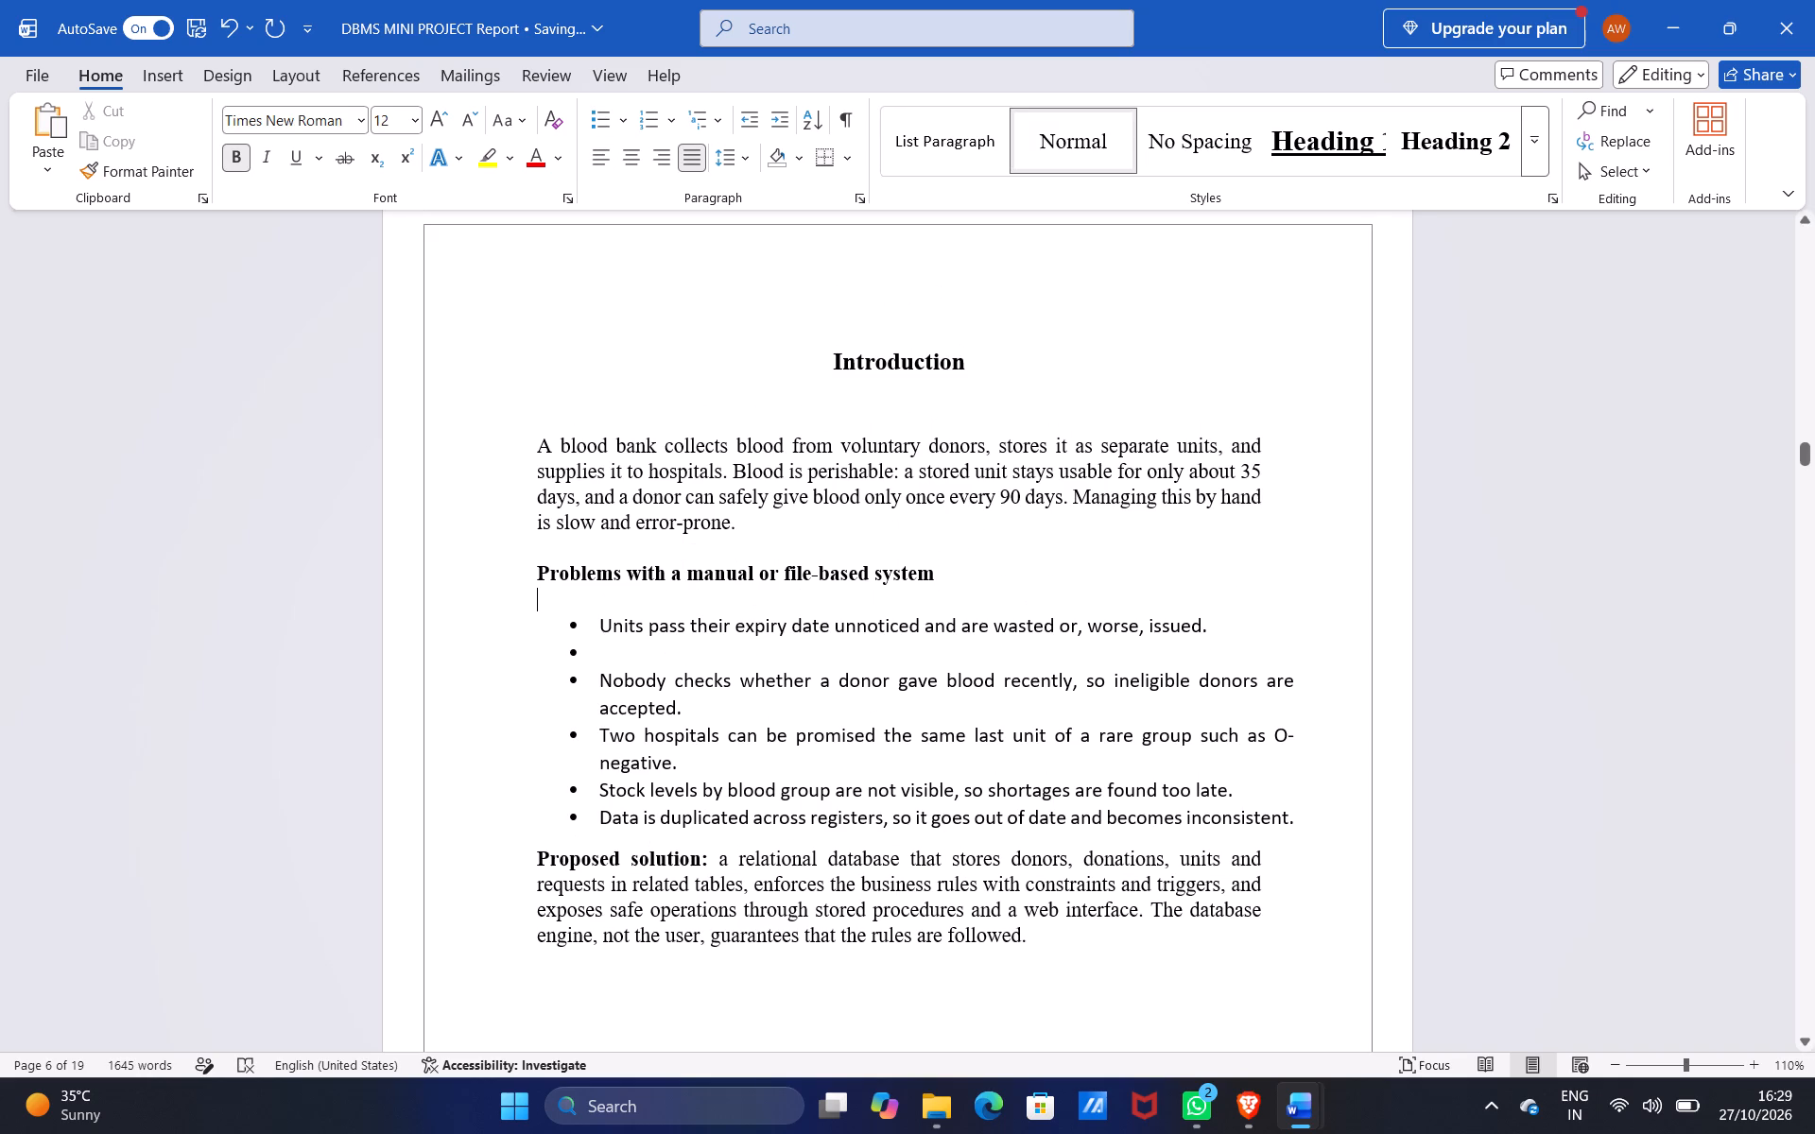
Separate the bullets under "Problems with a manual or file-based system" in the Introduction with unbulleted blank lines.
left_click(639, 657)
key("BackSpace")
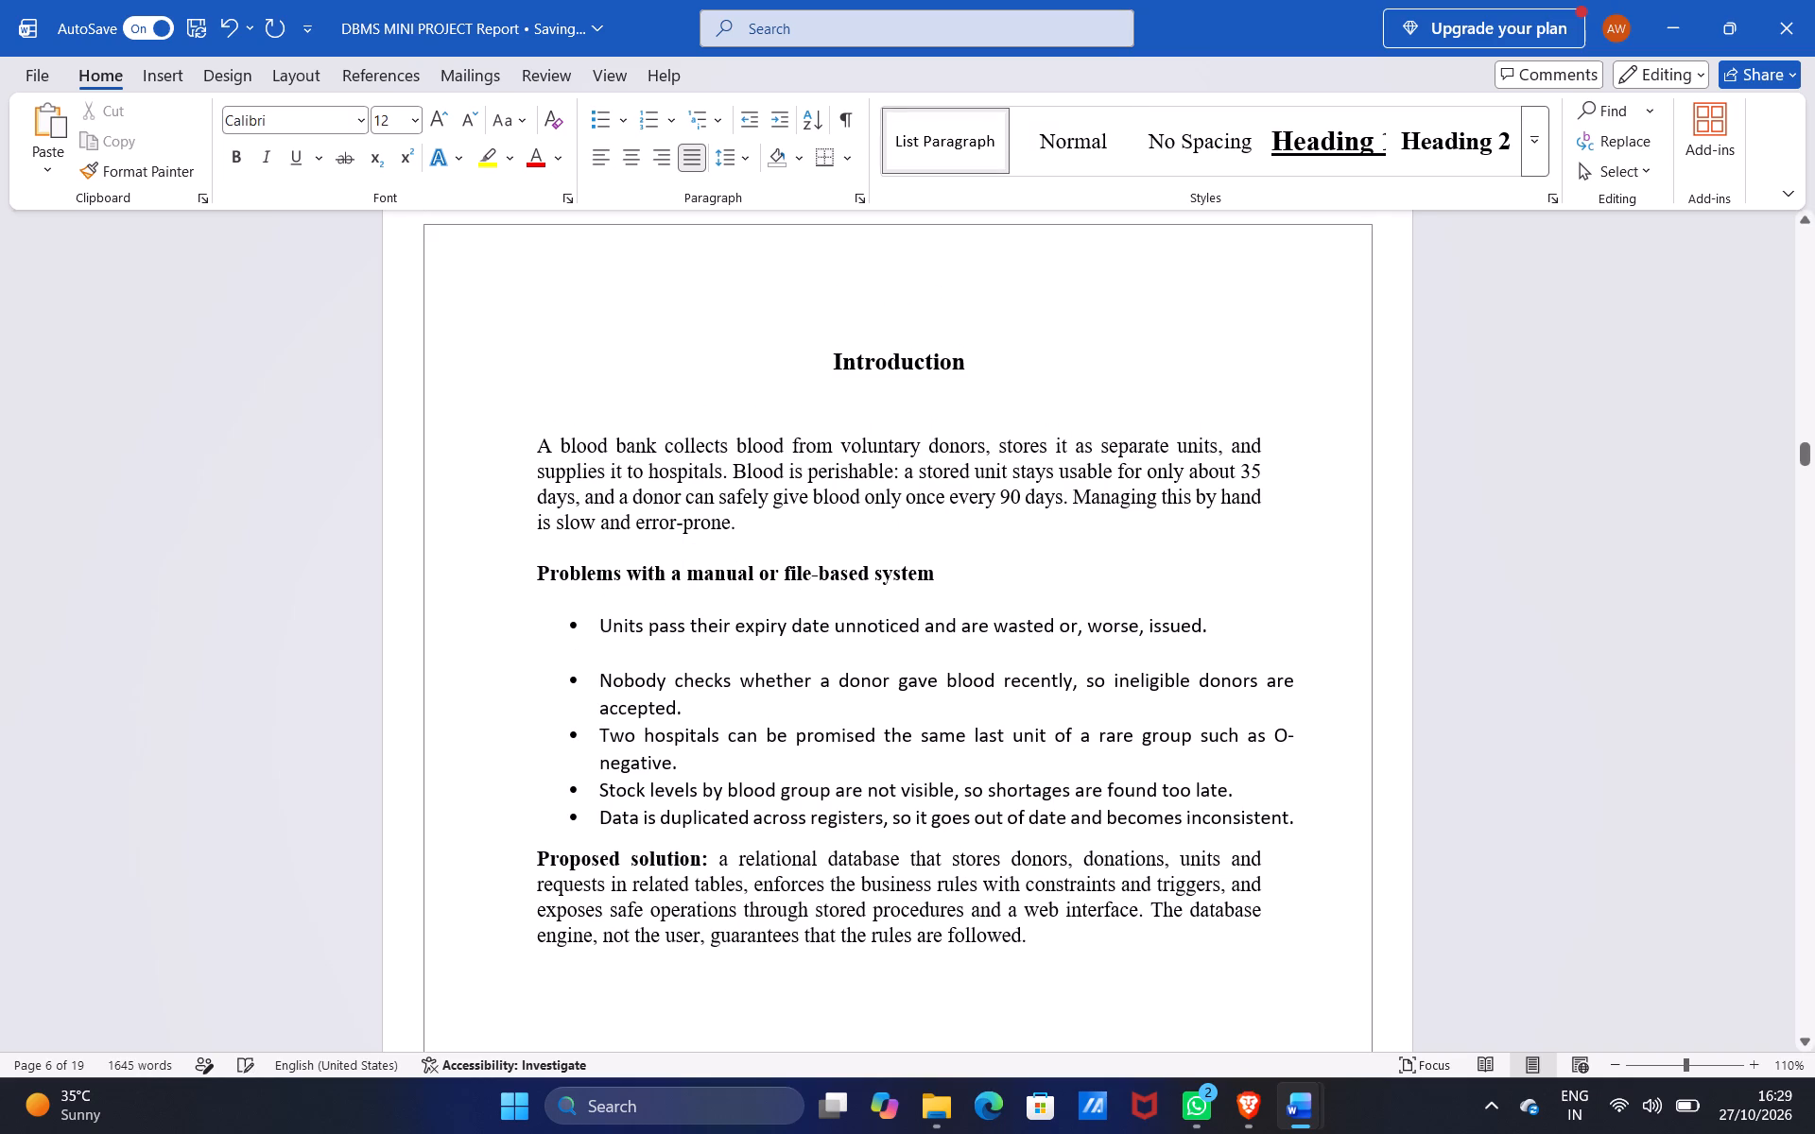
left_click(708, 714)
key("Return")
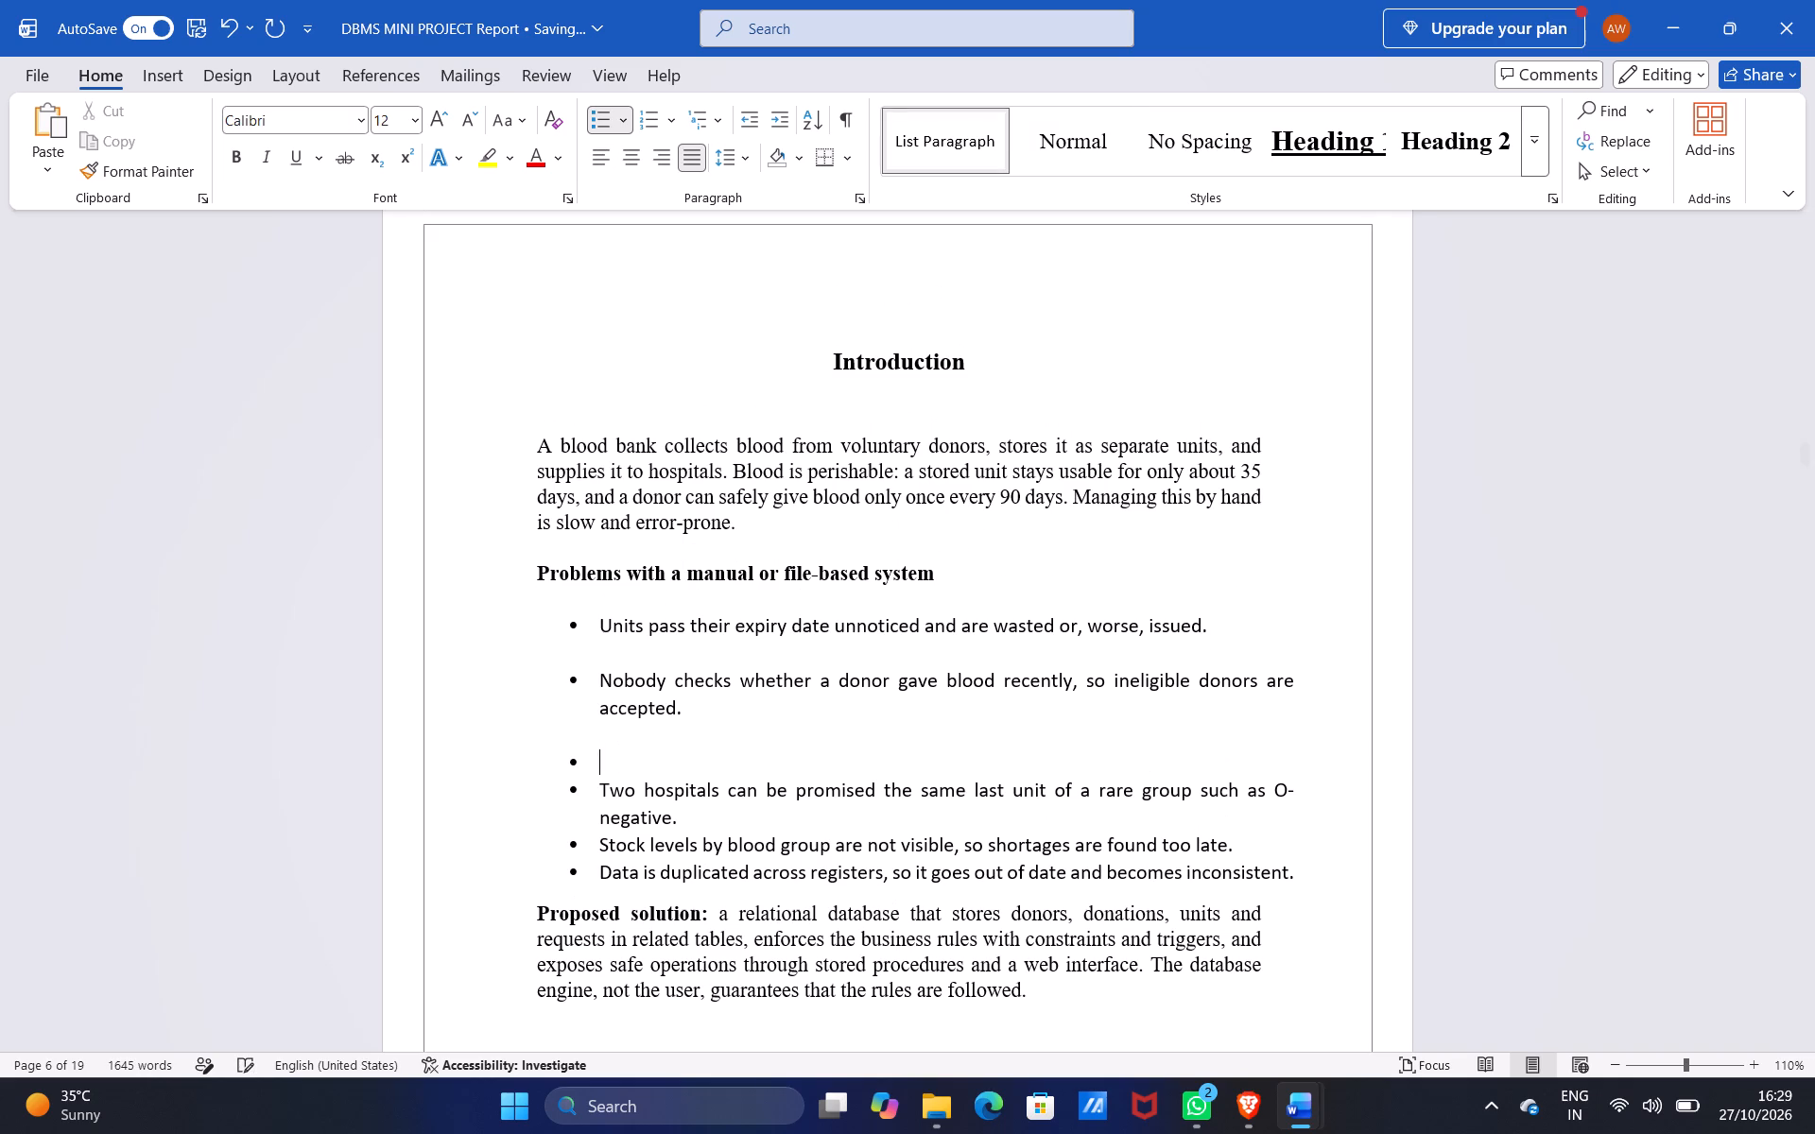
key("BackSpace")
left_click(698, 816)
key("Return")
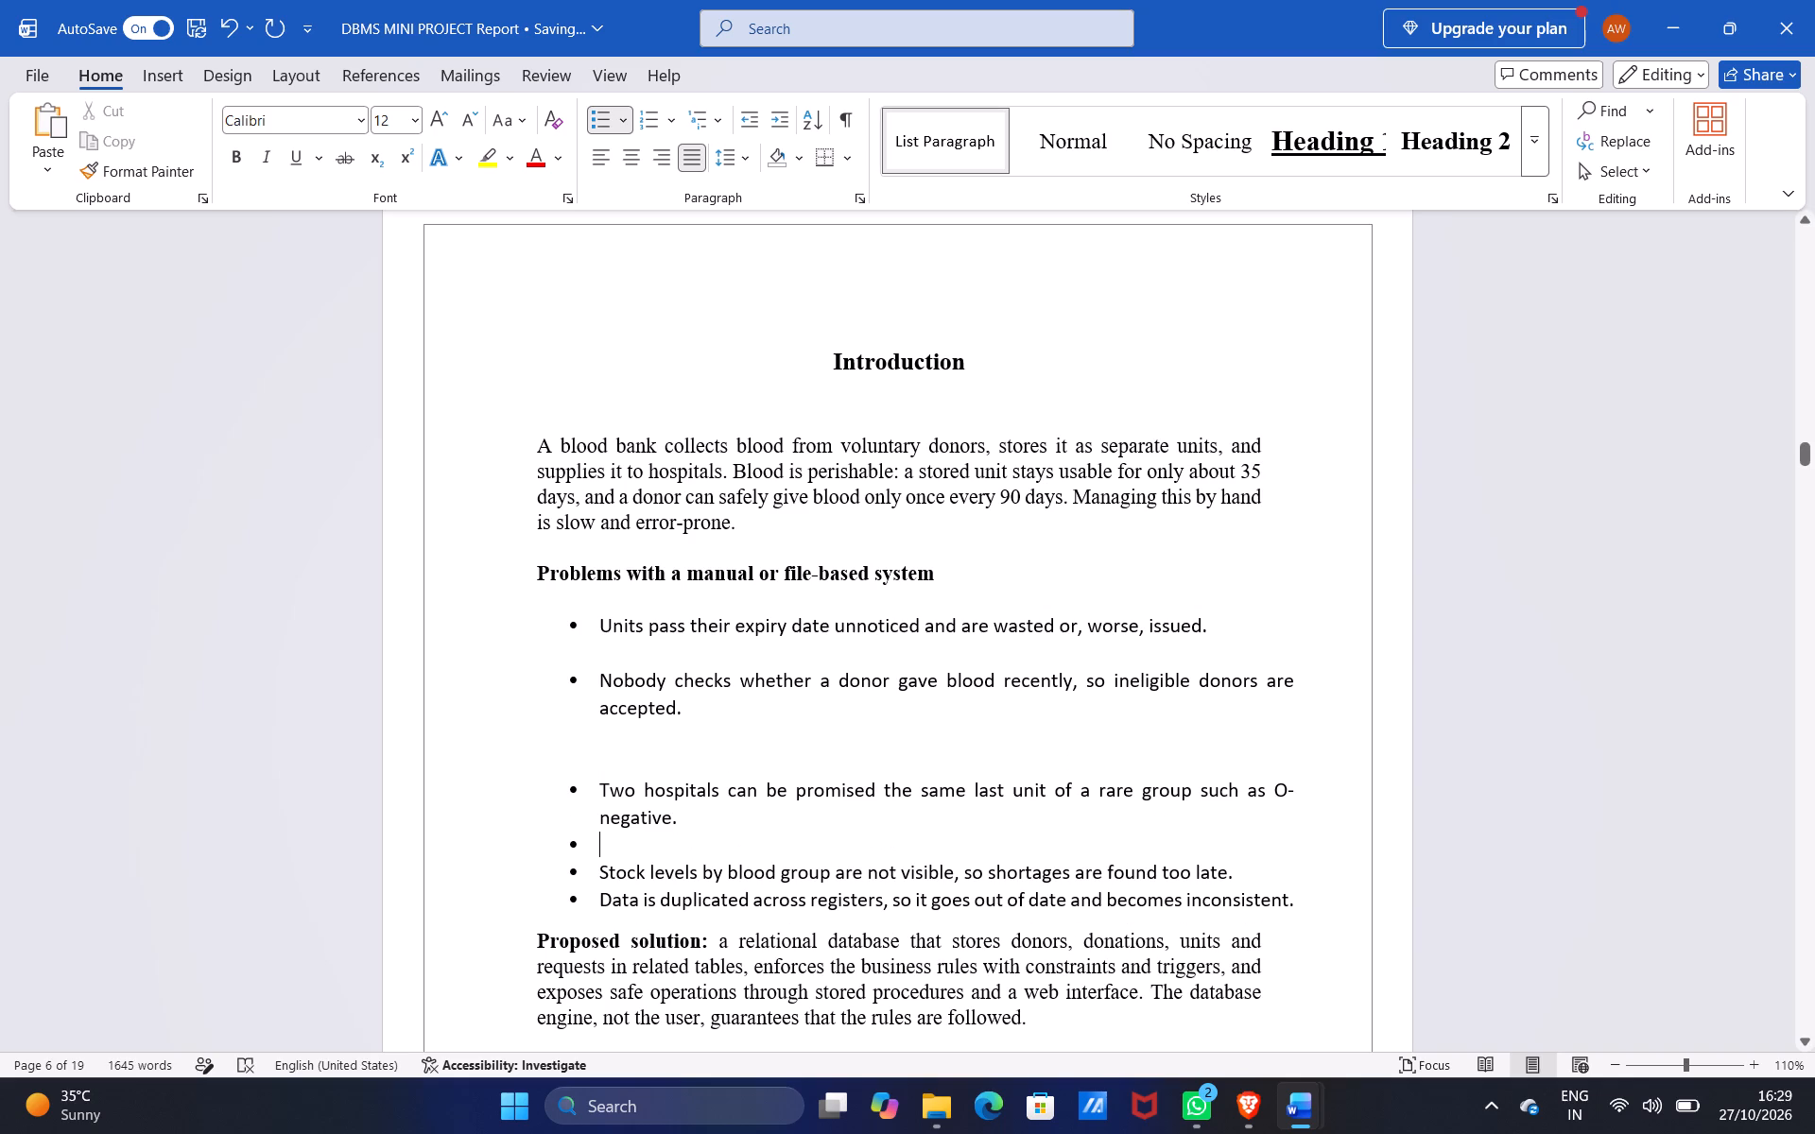
key("BackSpace")
left_click(1249, 882)
key("Return")
key("BackSpace")
Insert an unbulleted blank line between the "Data is duplicated across registers" bullet and the "Proposed solution" paragraph.
scroll(931, 850, "down", 3)
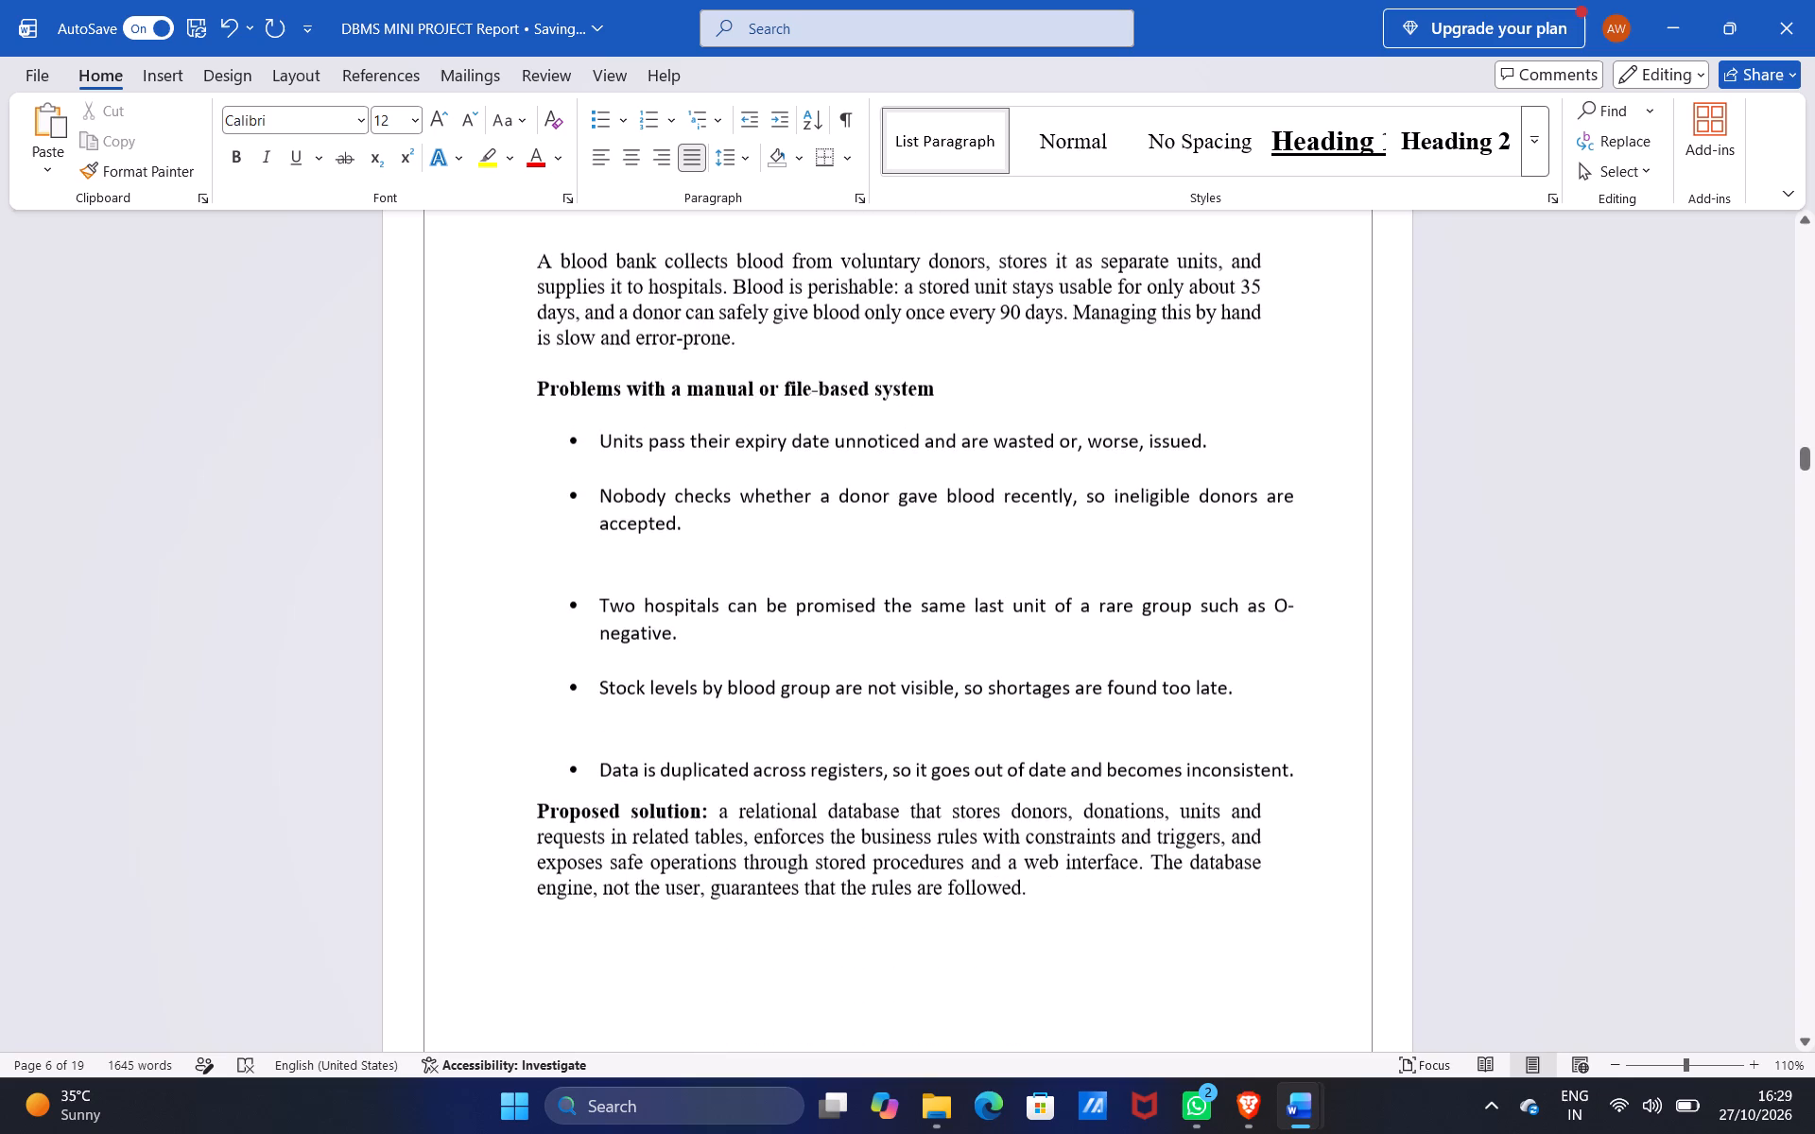
left_click(1291, 778)
key("Return")
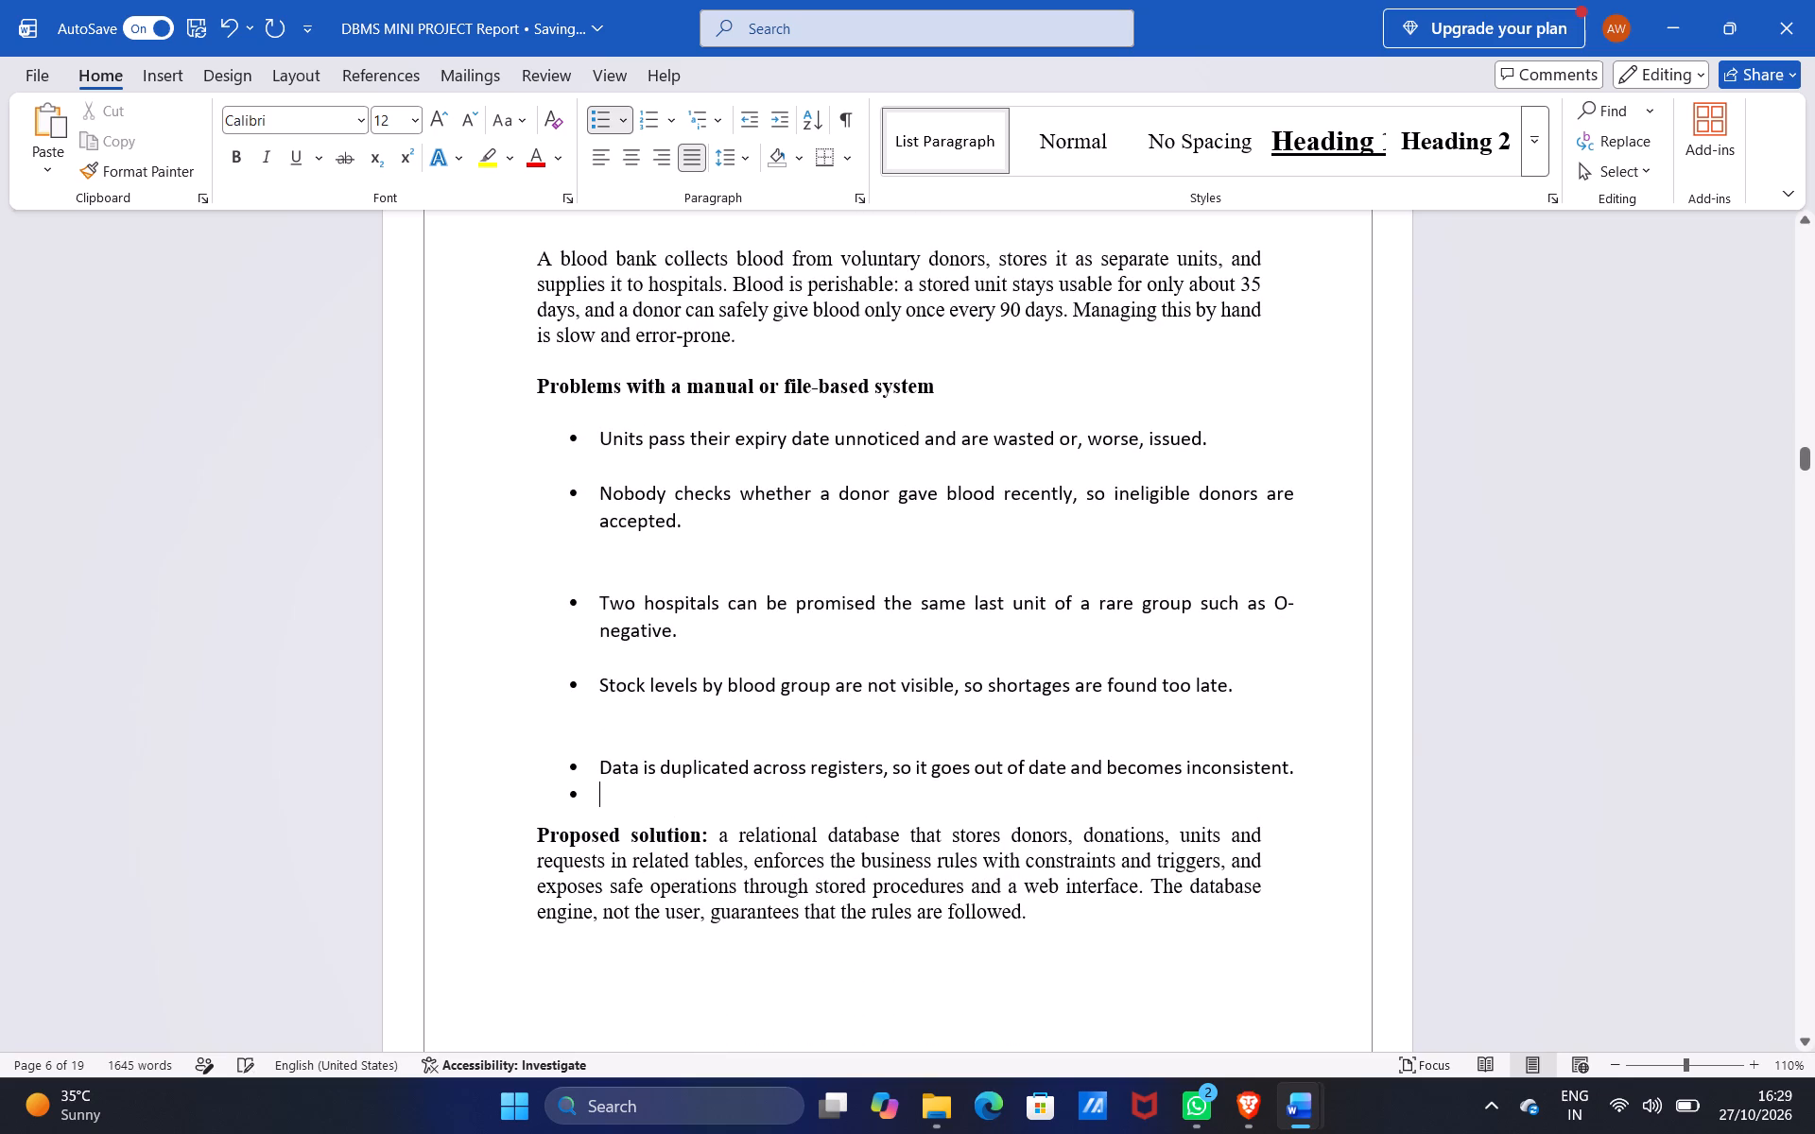
key("BackSpace")
key("Return")
scroll(947, 761, "up", 3)
scroll(947, 761, "down", 8)
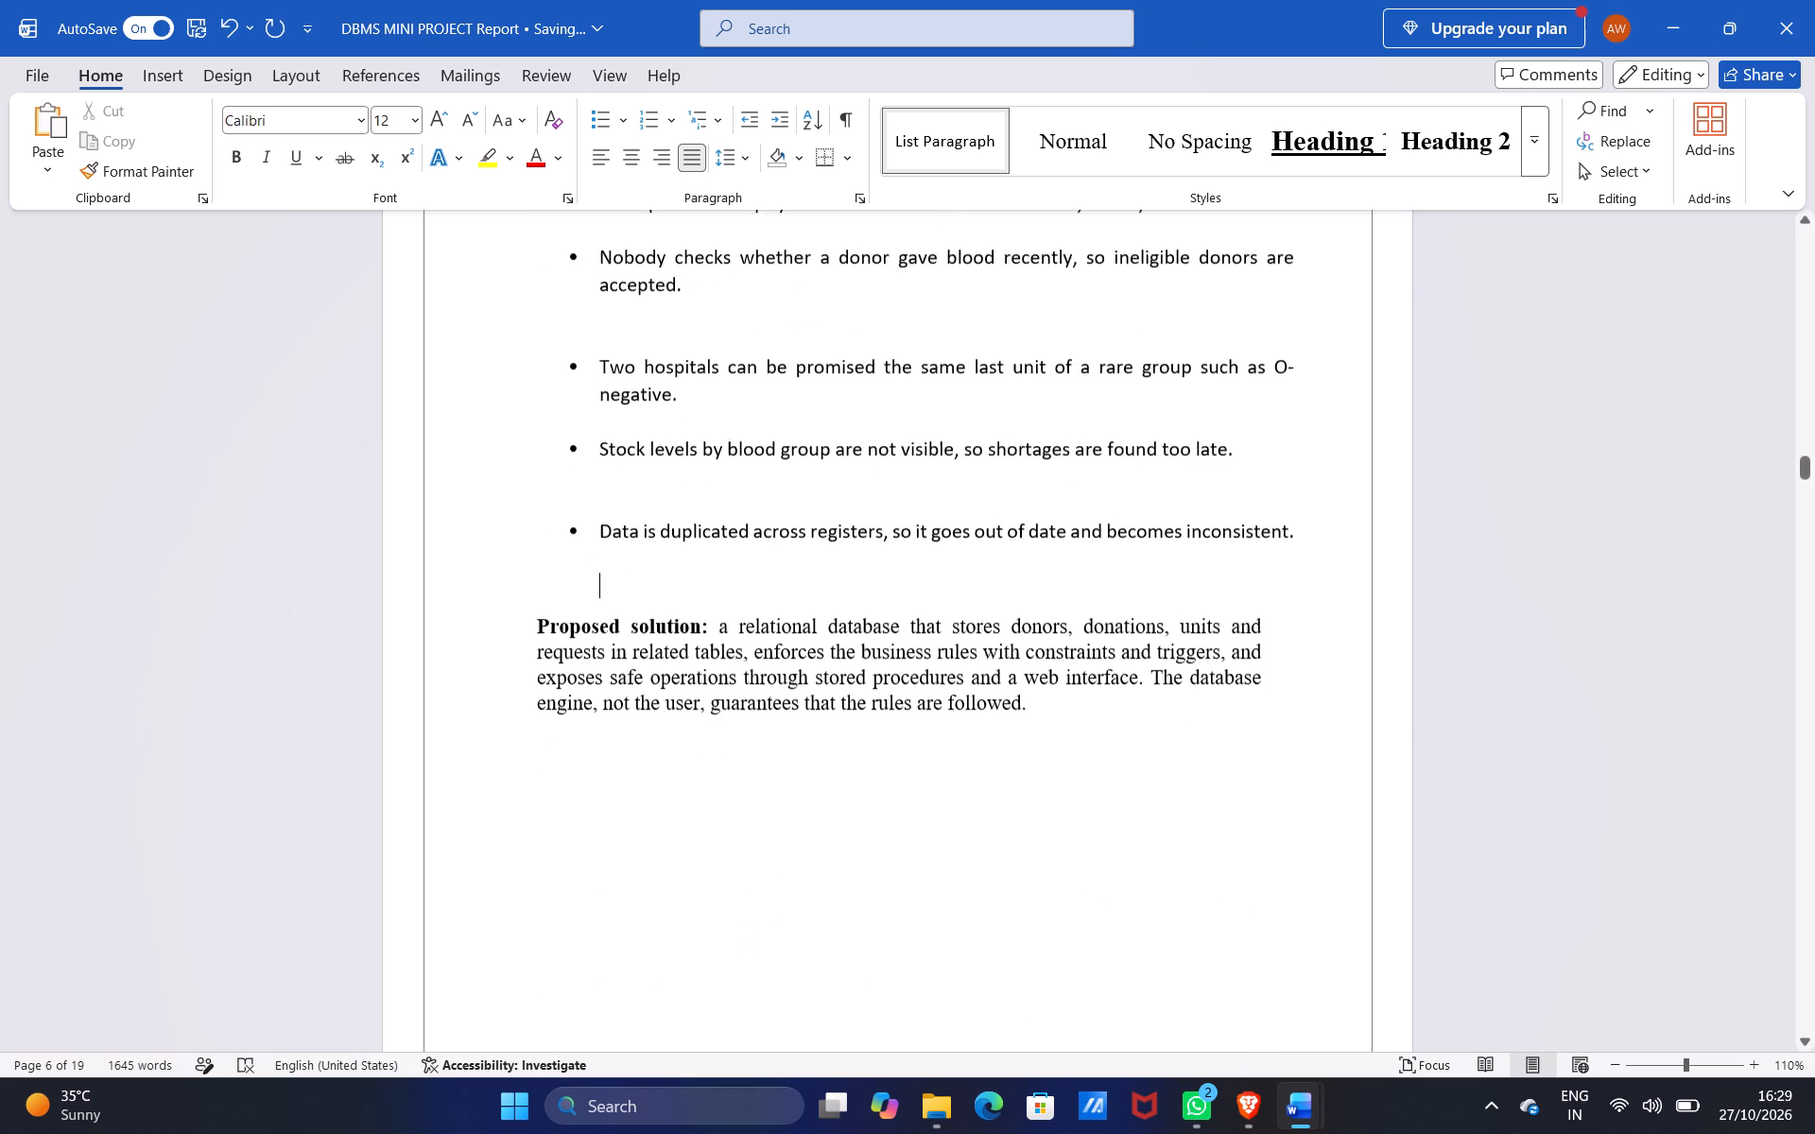
Remove the surplus blank lines above the OBJECTIVES heading so it sits back at the top of its page.
scroll(947, 761, "down", 20)
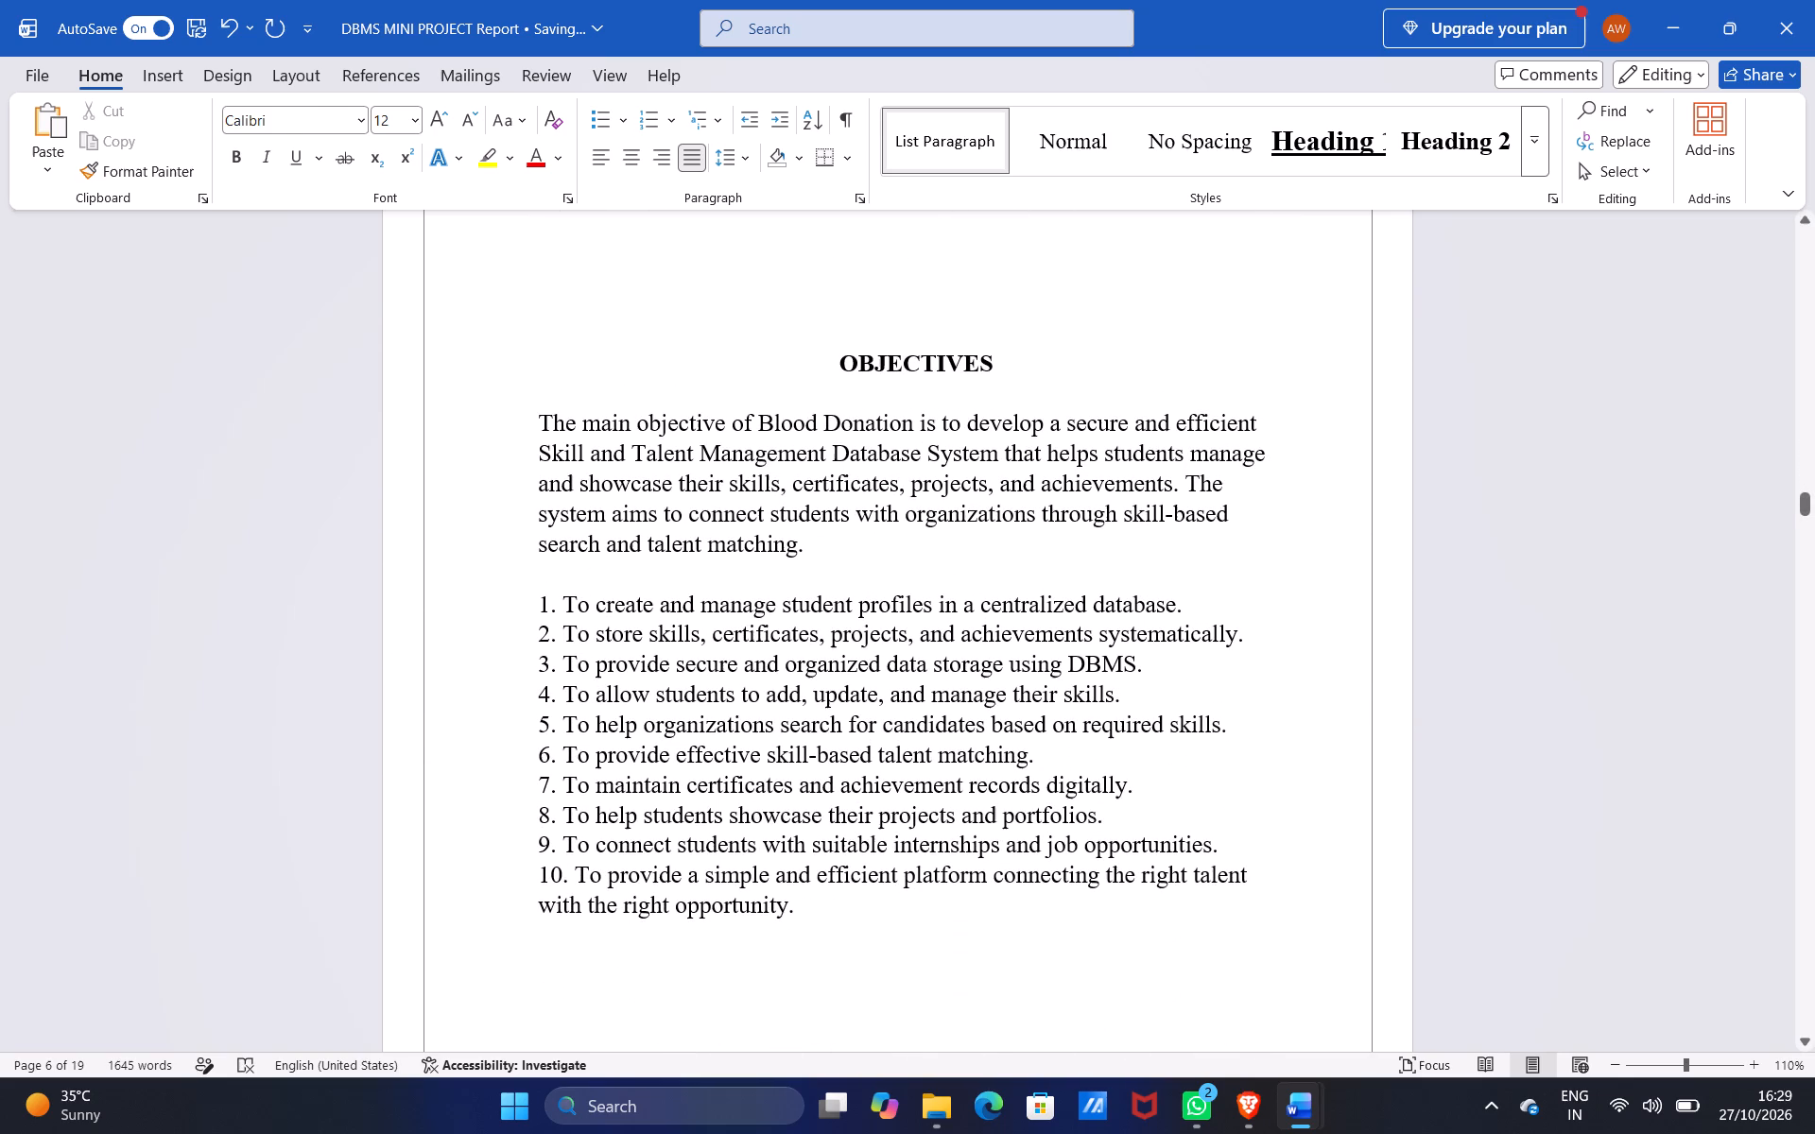
left_click(794, 301)
key("BackSpace")
key("BackSpace")
scroll(838, 450, "up", 3)
key("BackSpace")
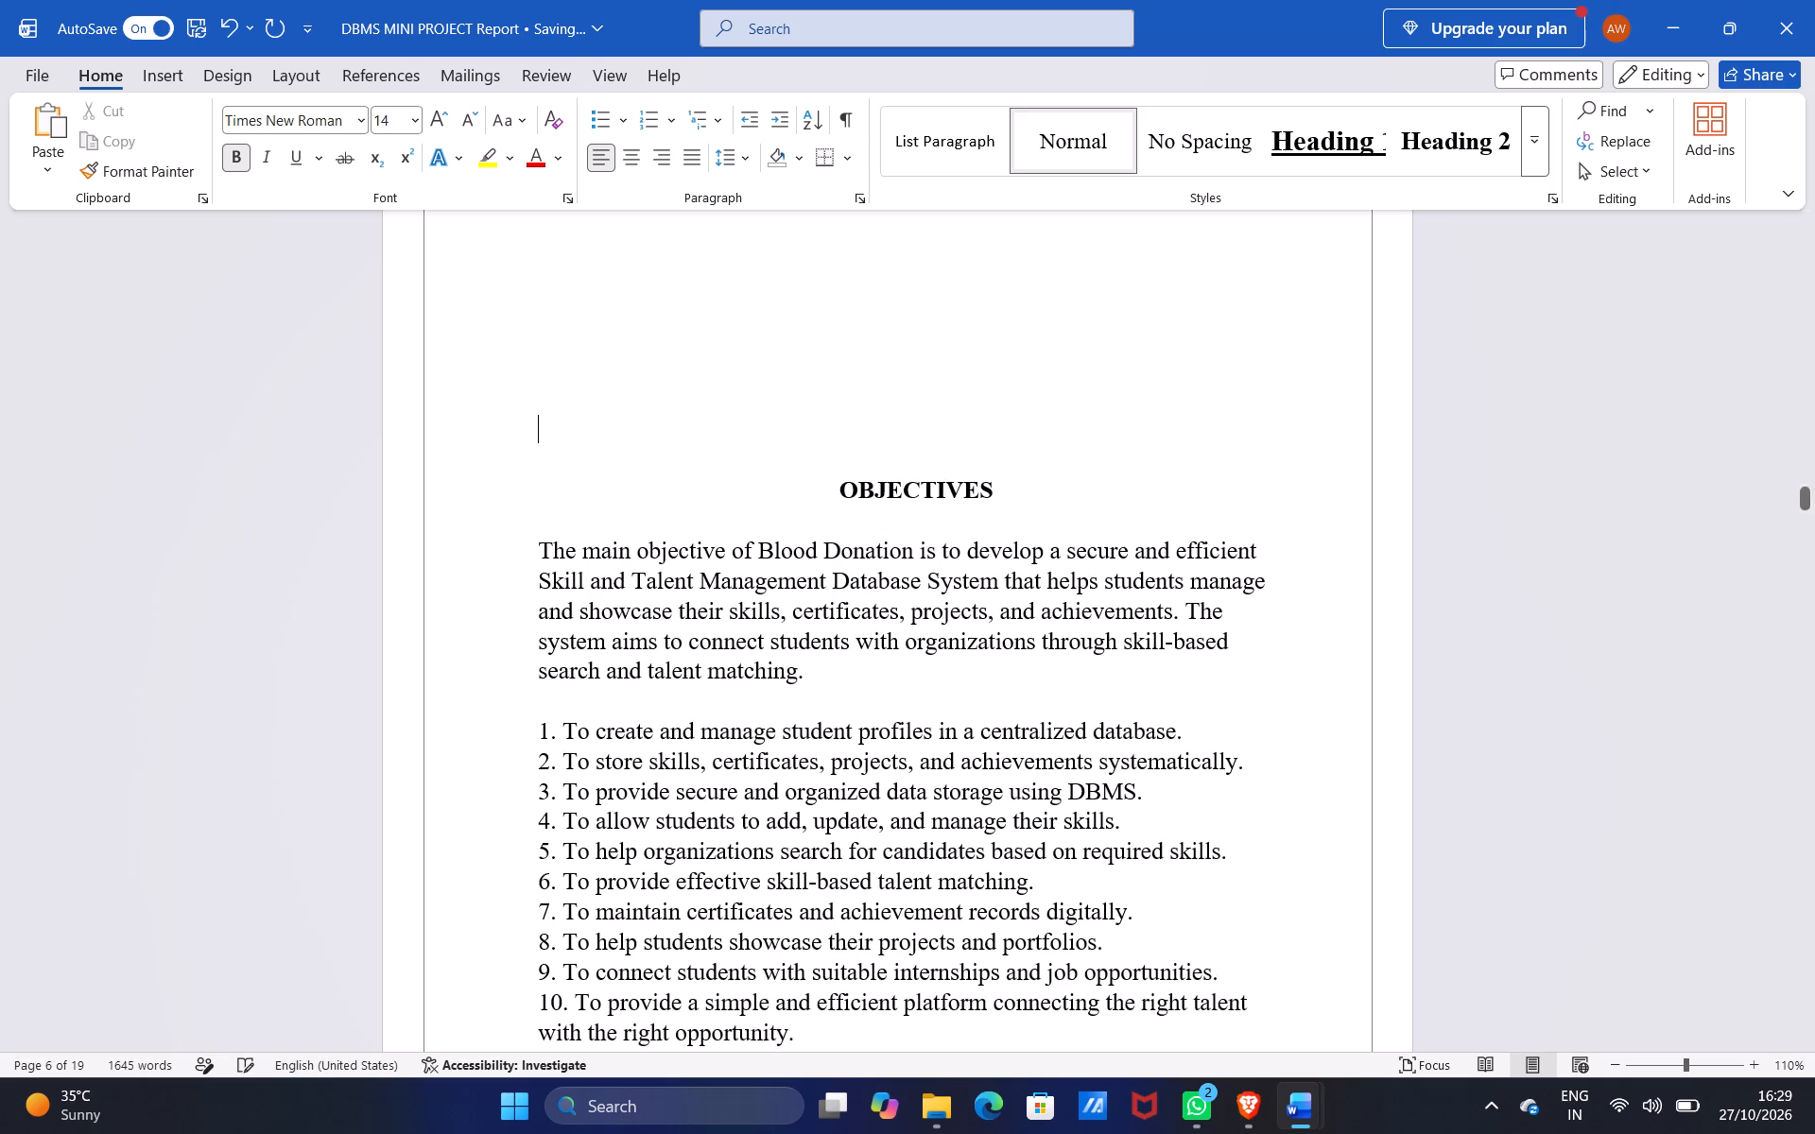
key("BackSpace")
key("BackSpace")
scroll(847, 638, "up", 7)
key("BackSpace")
key("BackSpace")
key("BackSpace")
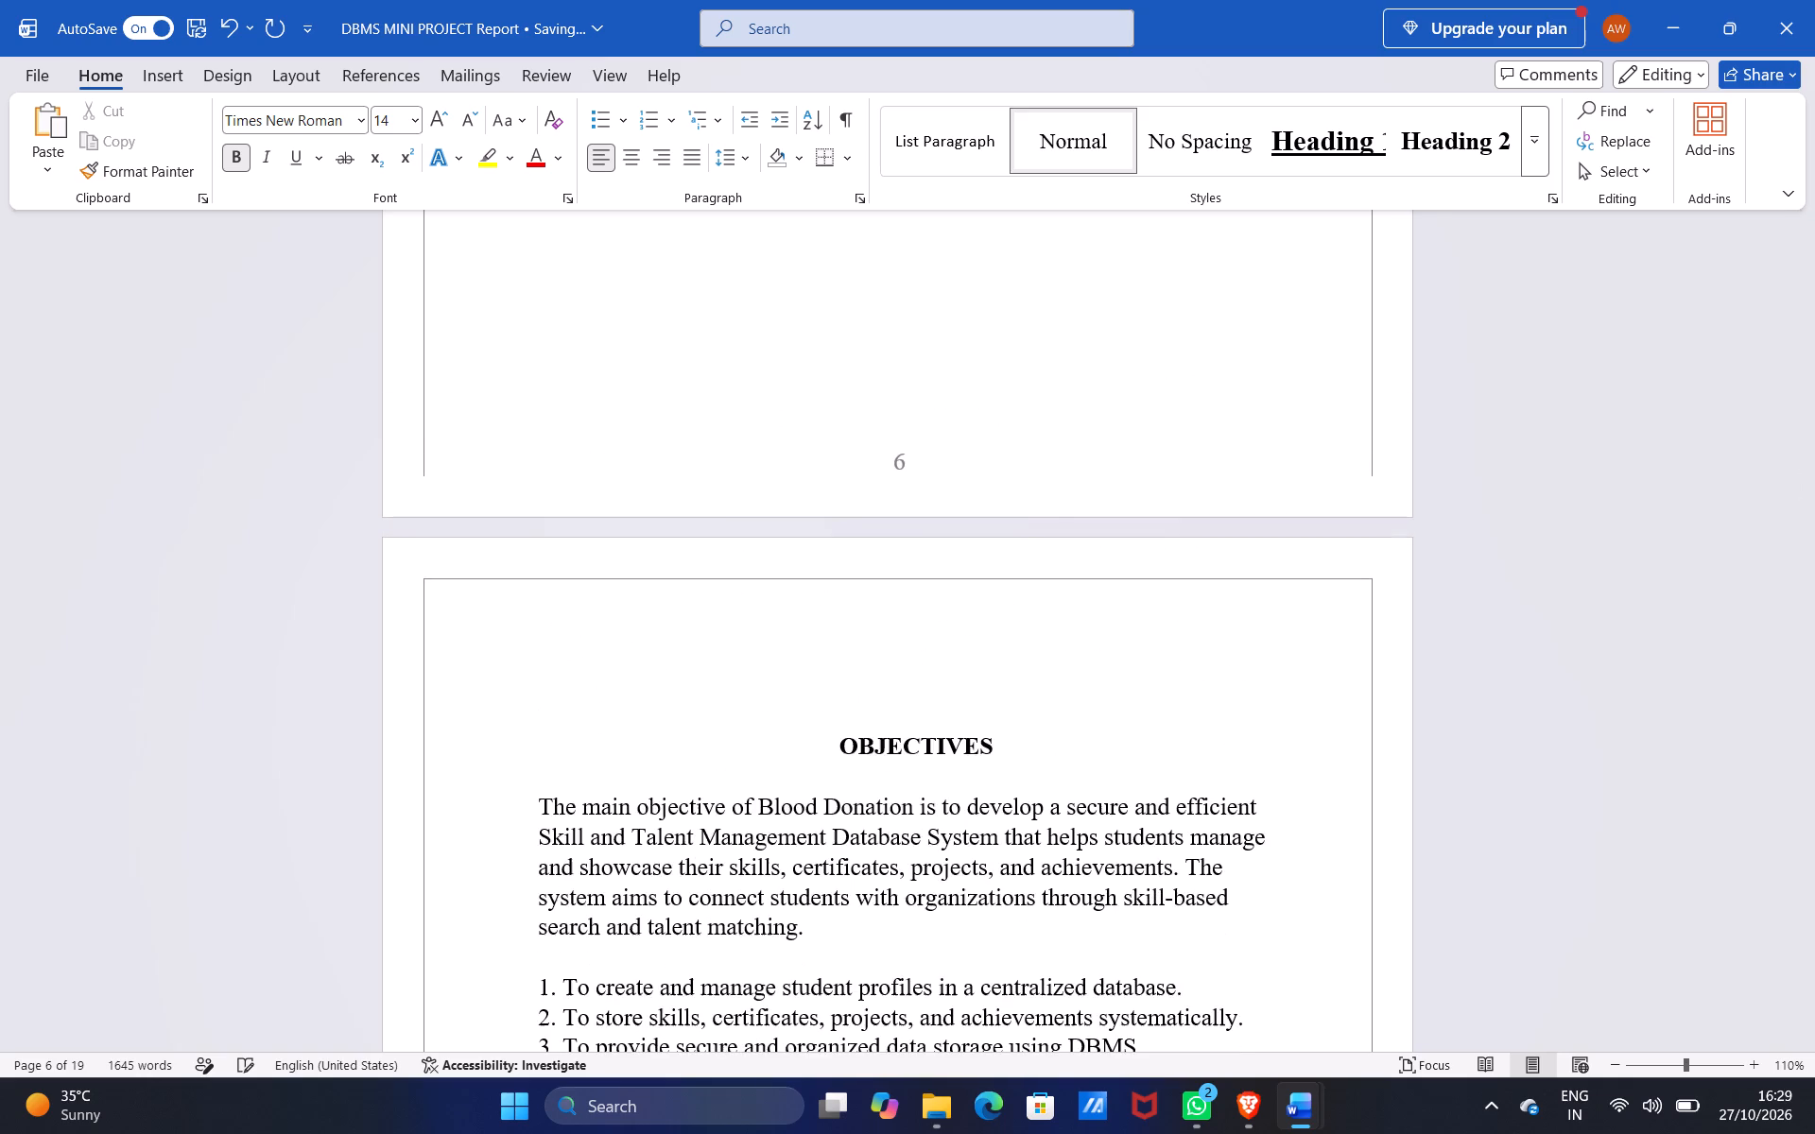
key("BackSpace")
scroll(847, 638, "down", 2)
scroll(847, 638, "up", 4)
scroll(847, 638, "down", 2)
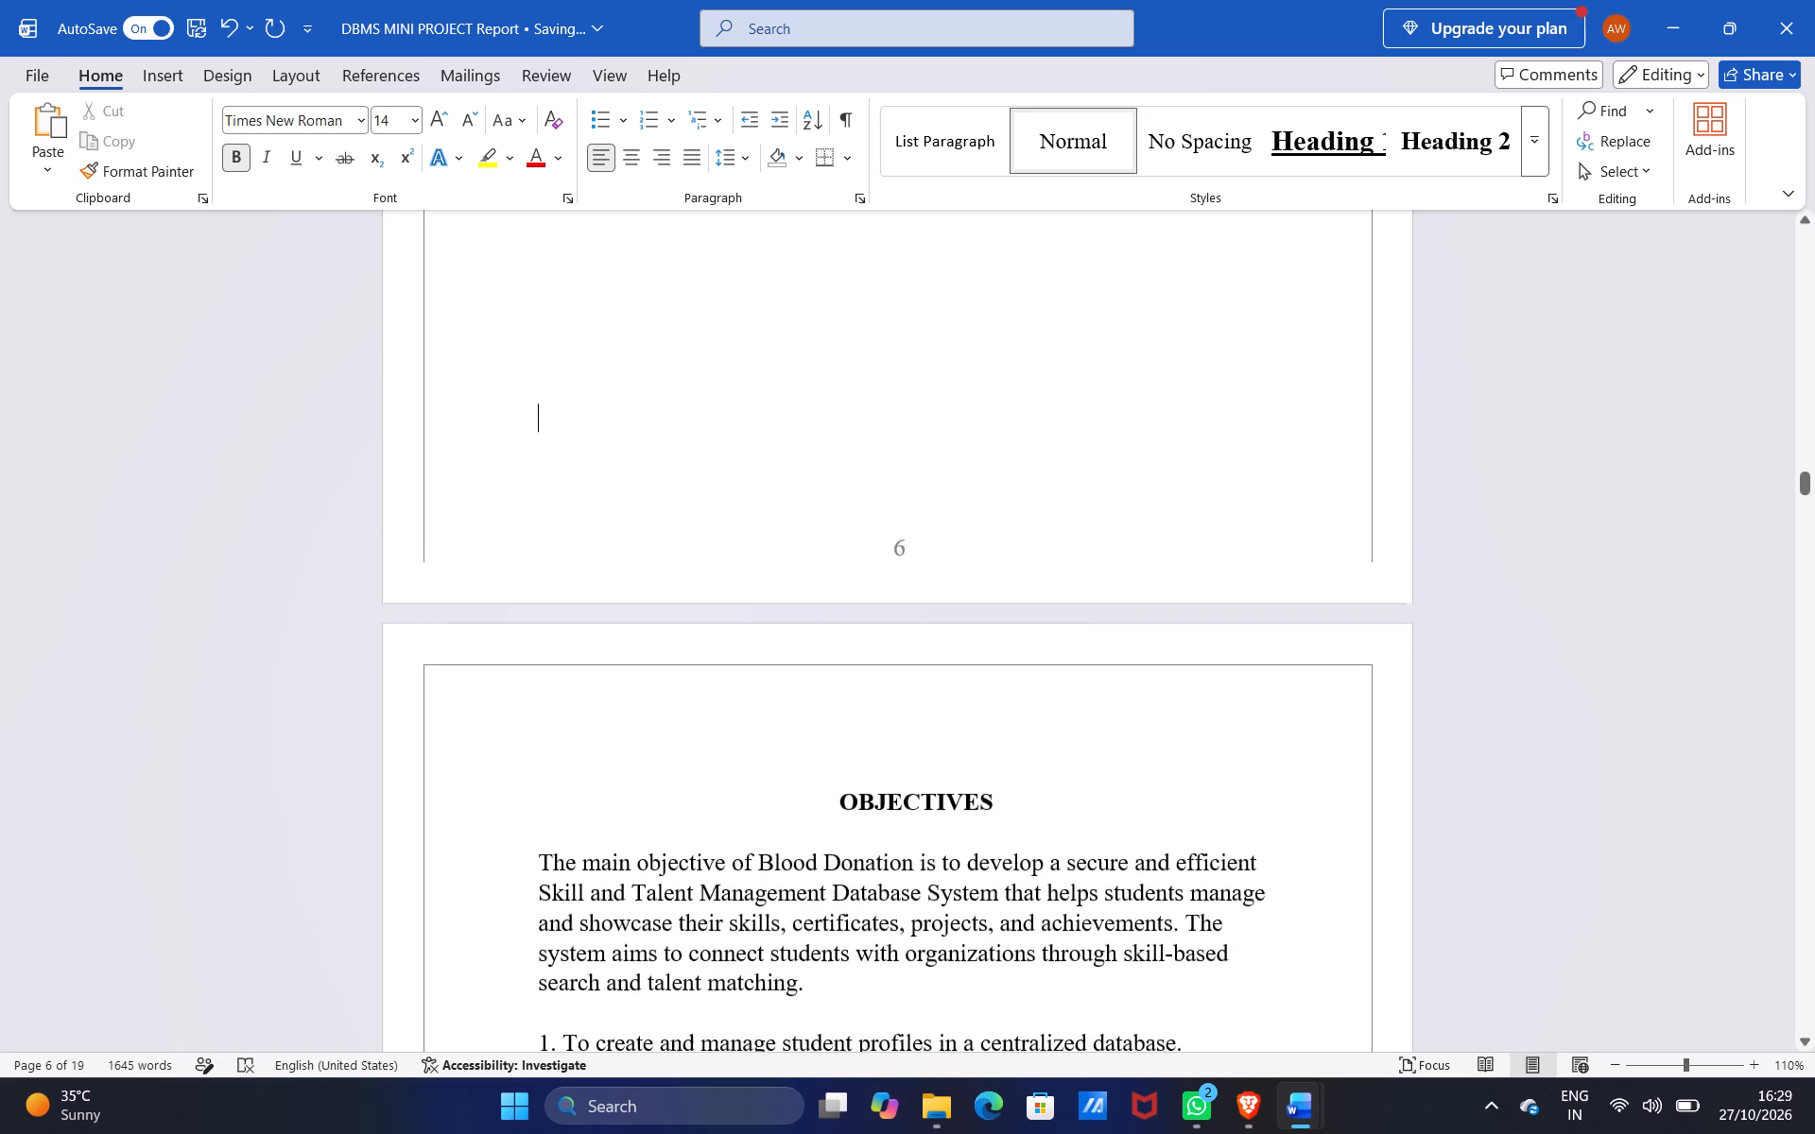
Switch to the Blood Bank Management System document and copy all the bullets of its Objectives list, including the one on the following page.
scroll(847, 638, "down", 3)
scroll(596, 644, "down", 3)
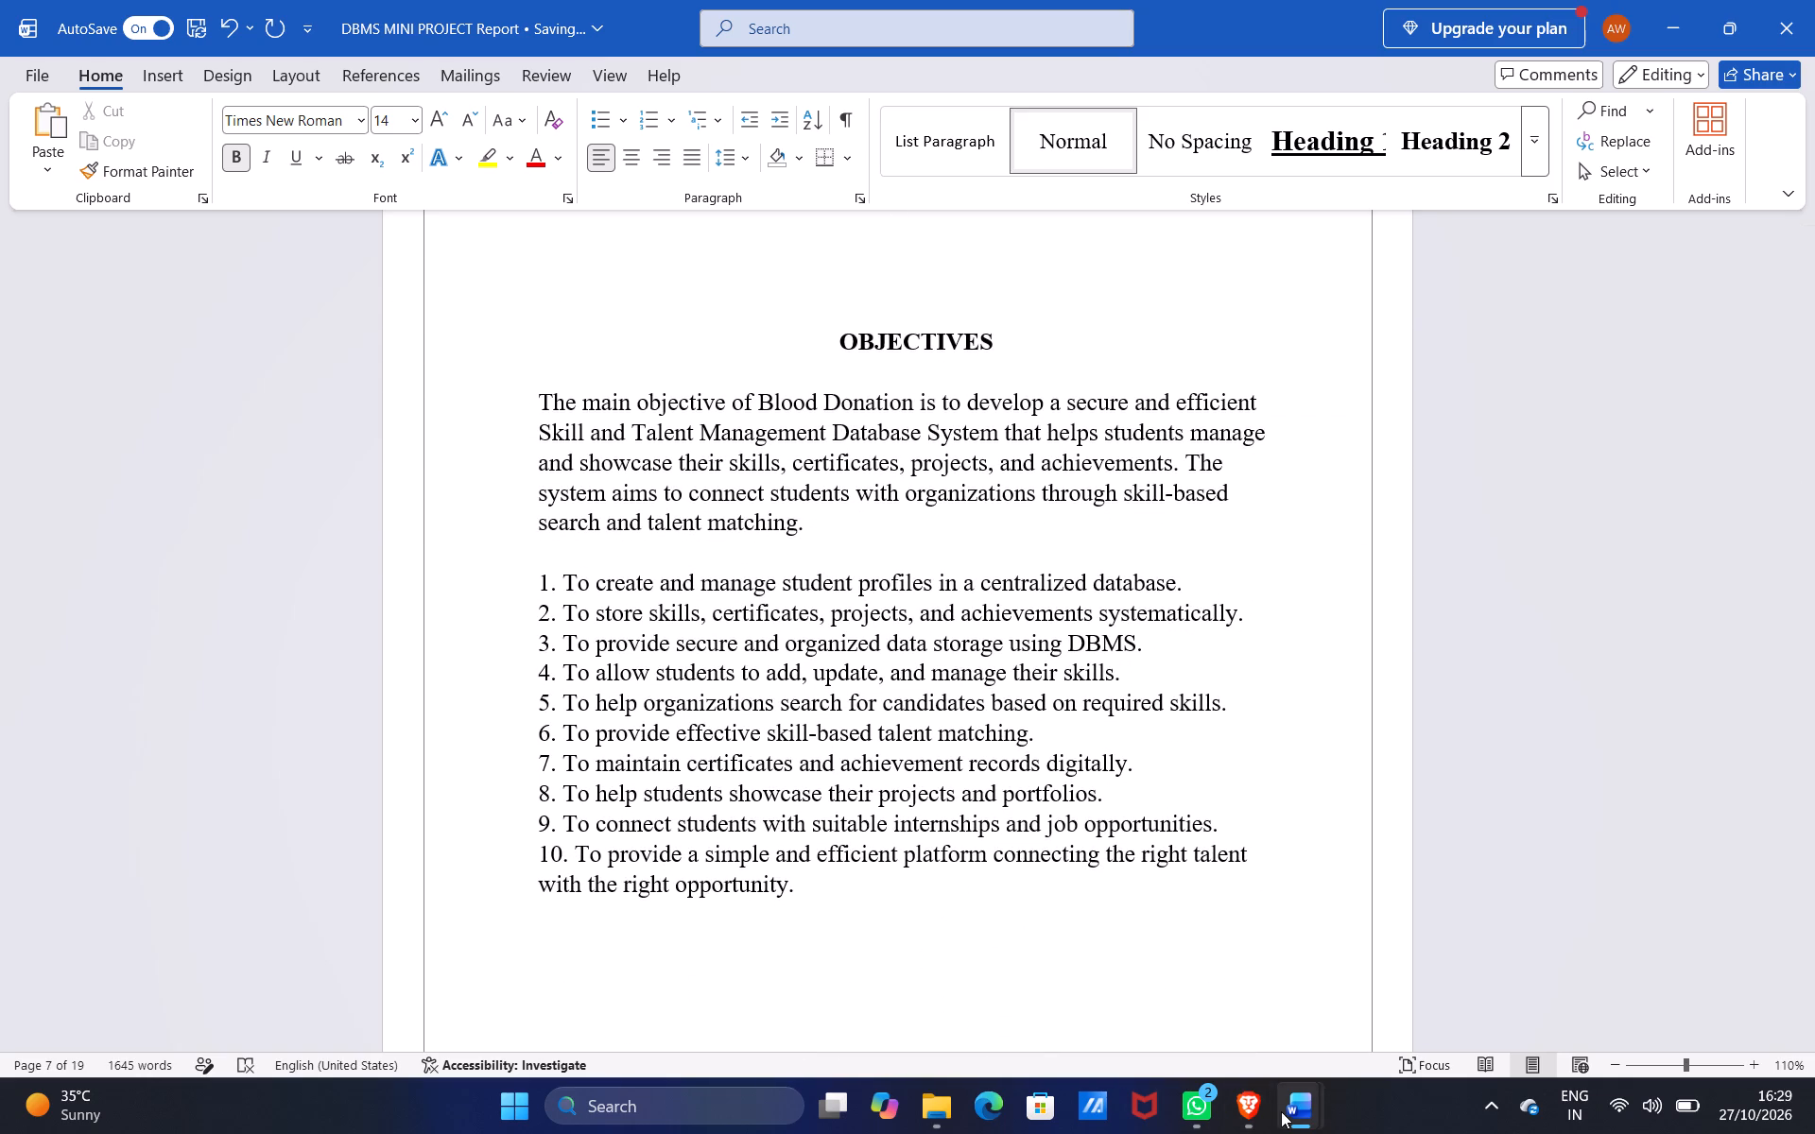
left_click(1363, 1037)
scroll(925, 604, "up", 1)
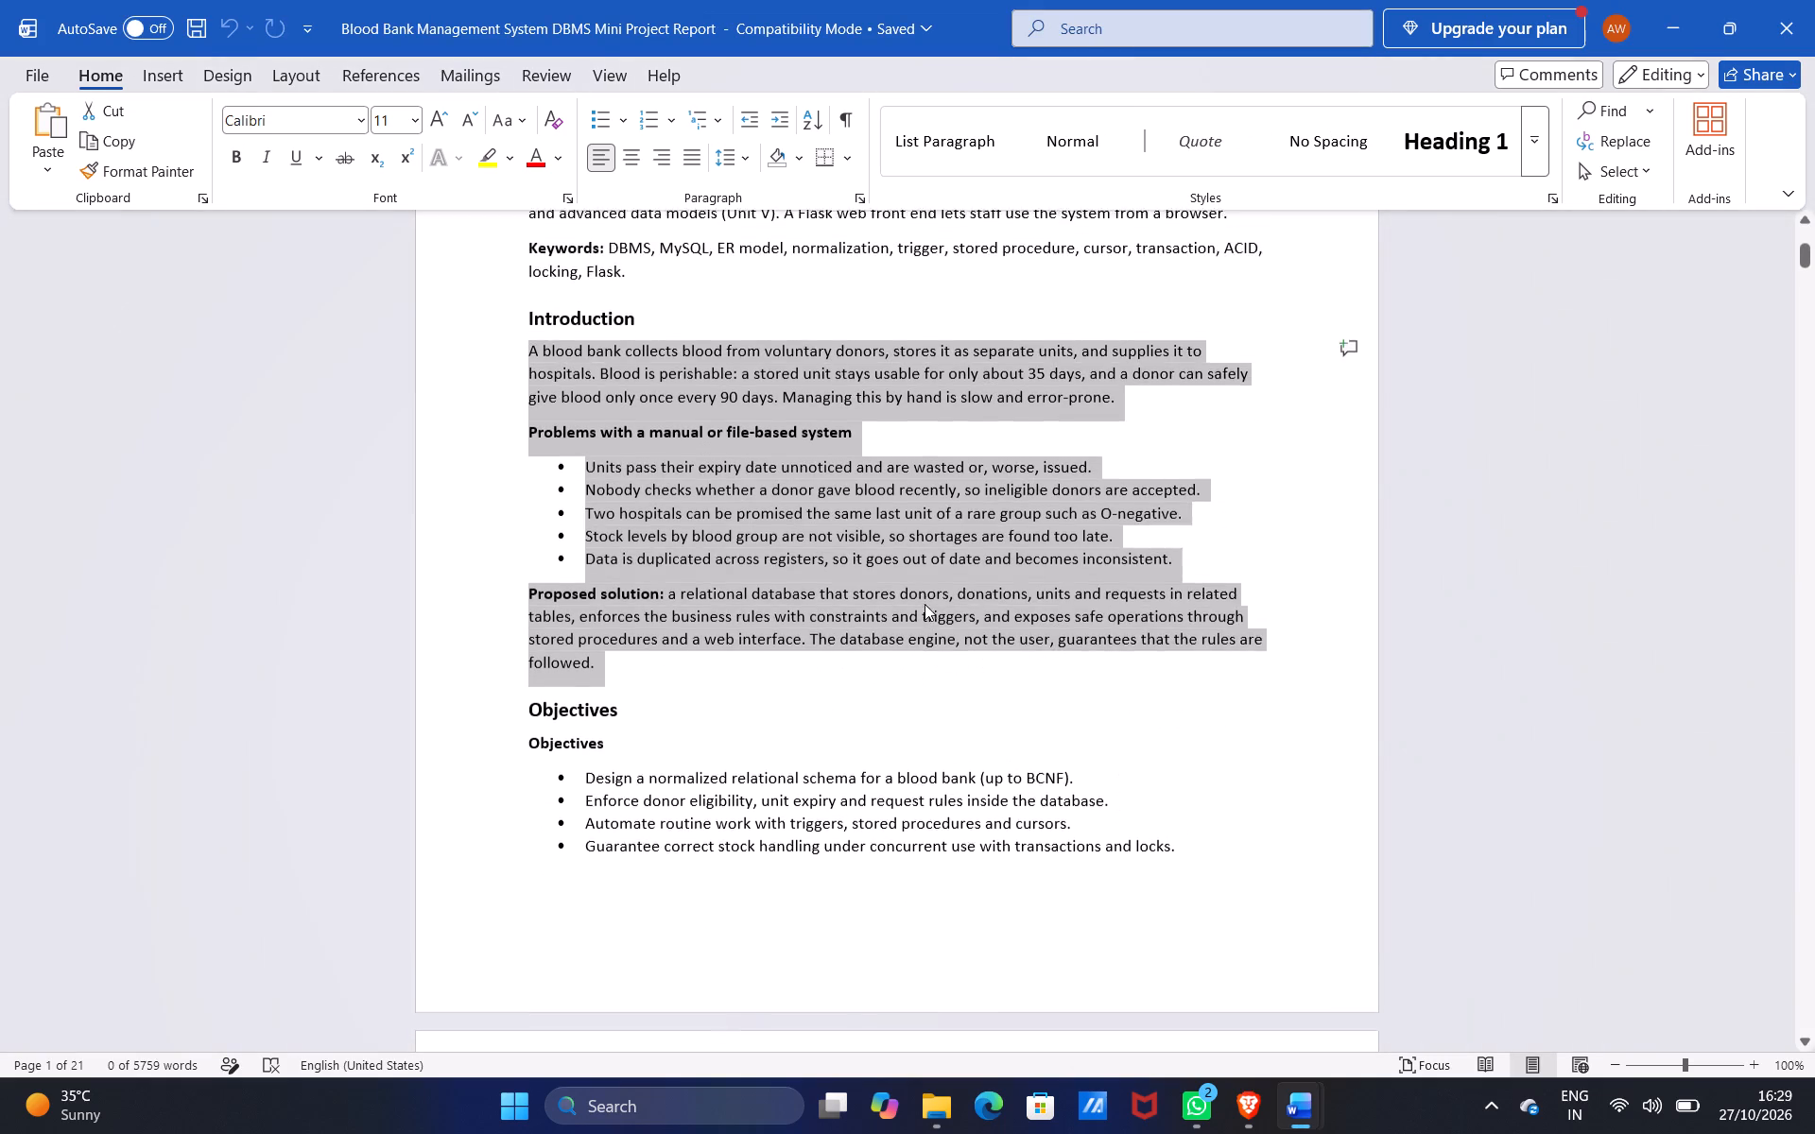
scroll(925, 604, "down", 3)
left_click_drag(562, 601, 647, 642)
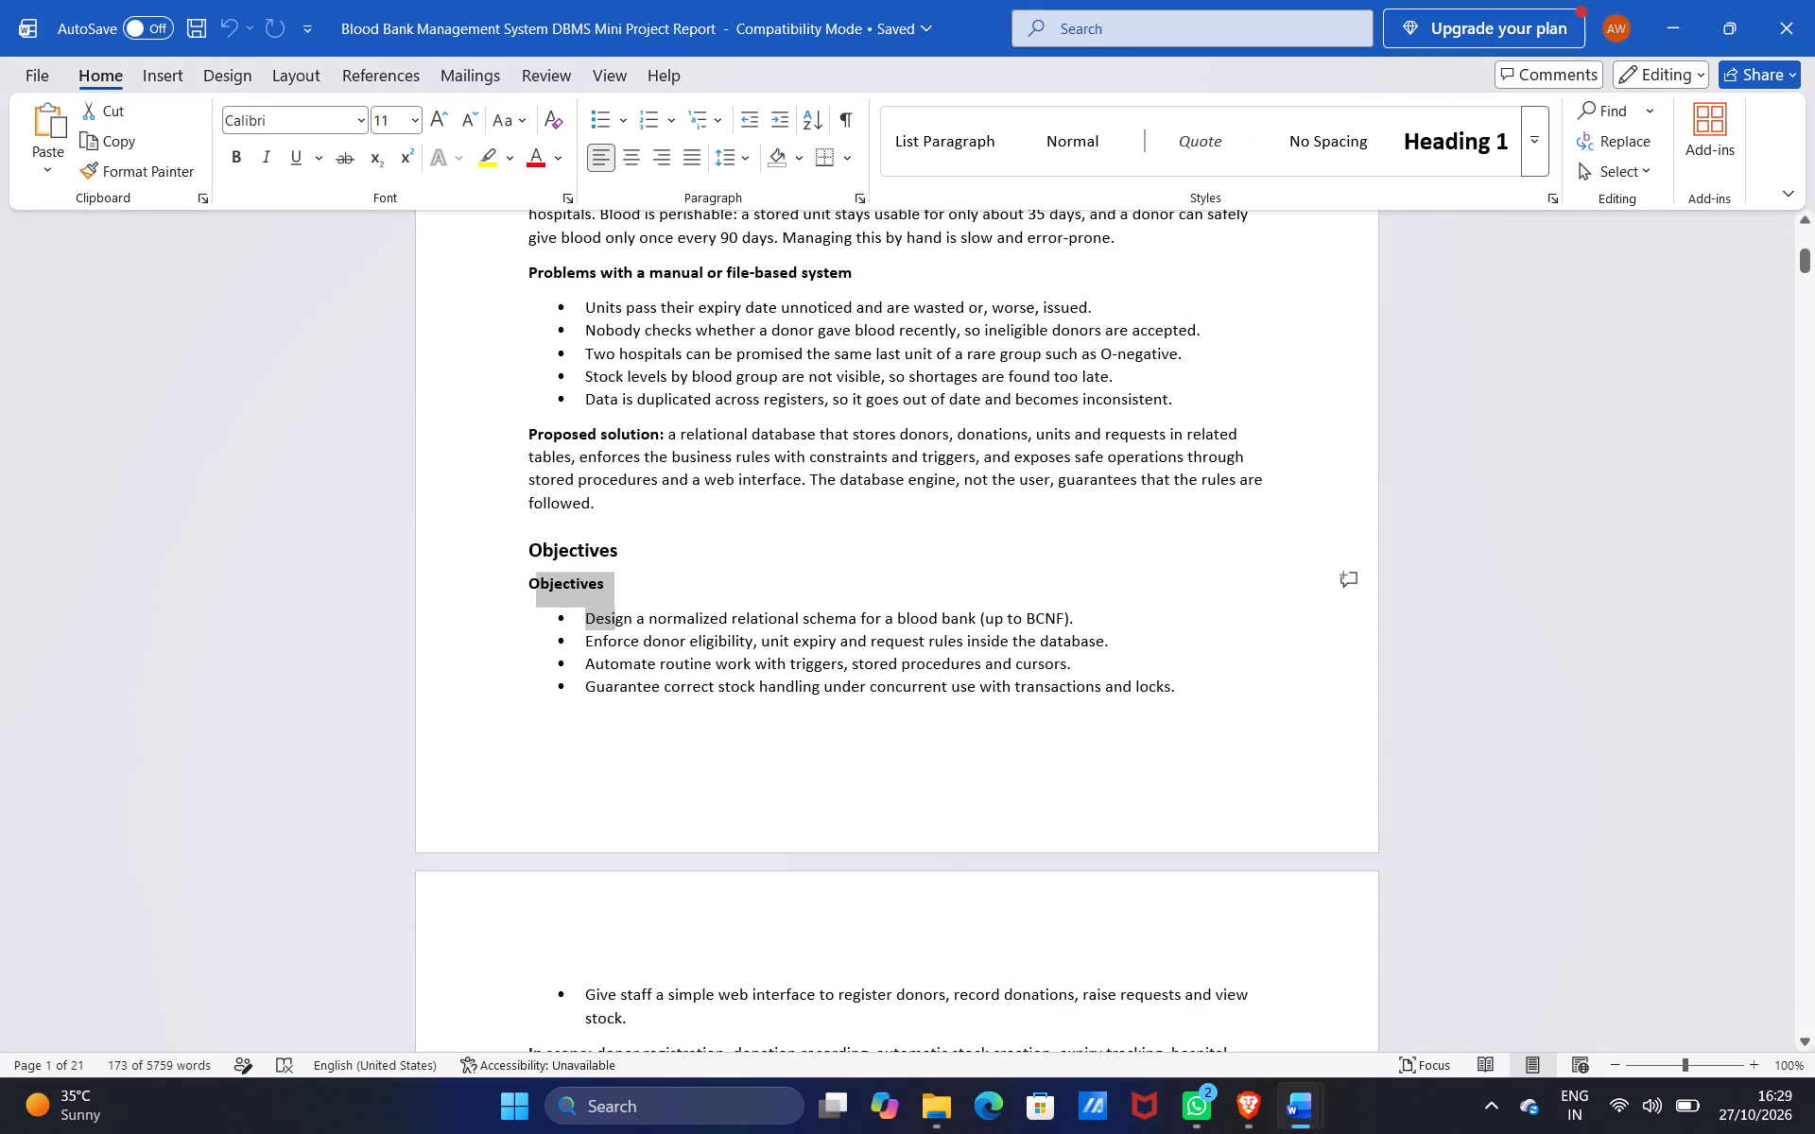
left_click_drag(647, 642, 902, 732)
left_click_drag(683, 550, 669, 552)
left_click_drag(576, 614, 579, 615)
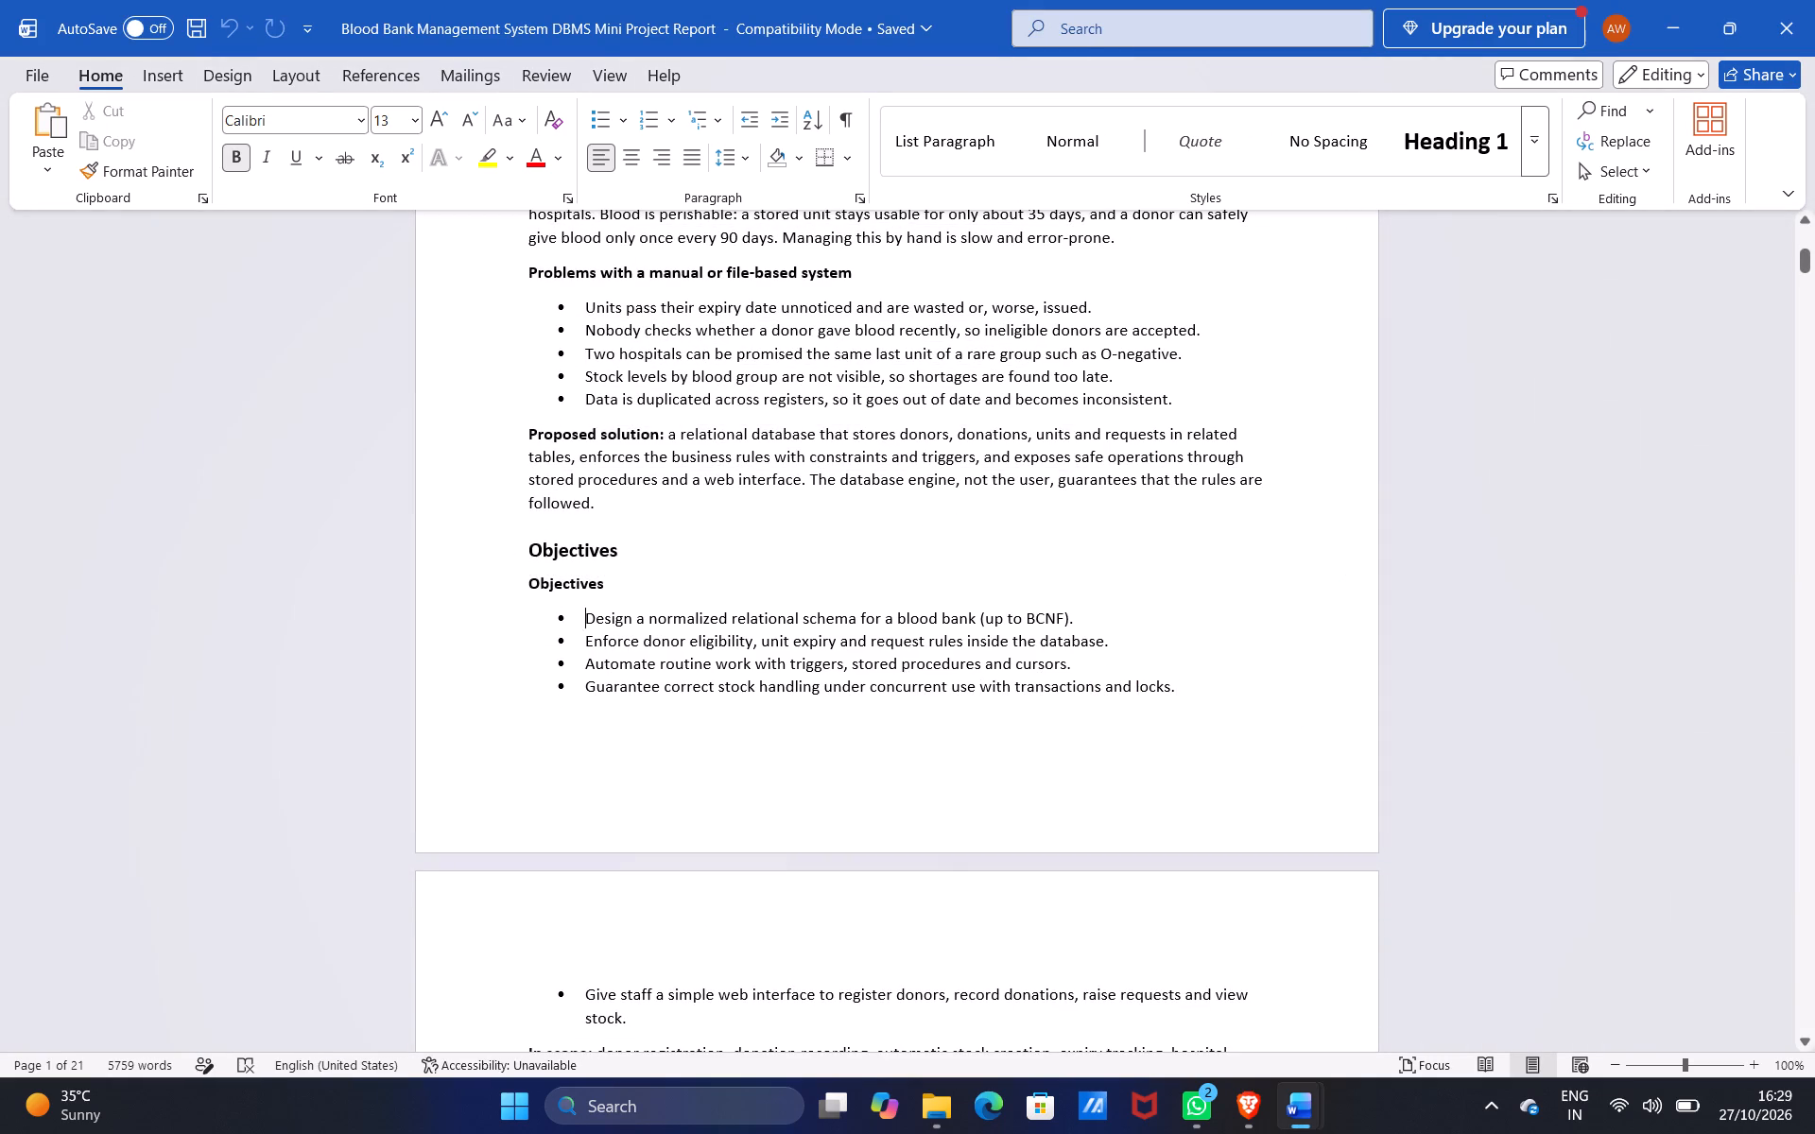
left_click_drag(579, 615, 993, 738)
scroll(783, 743, "down", 5)
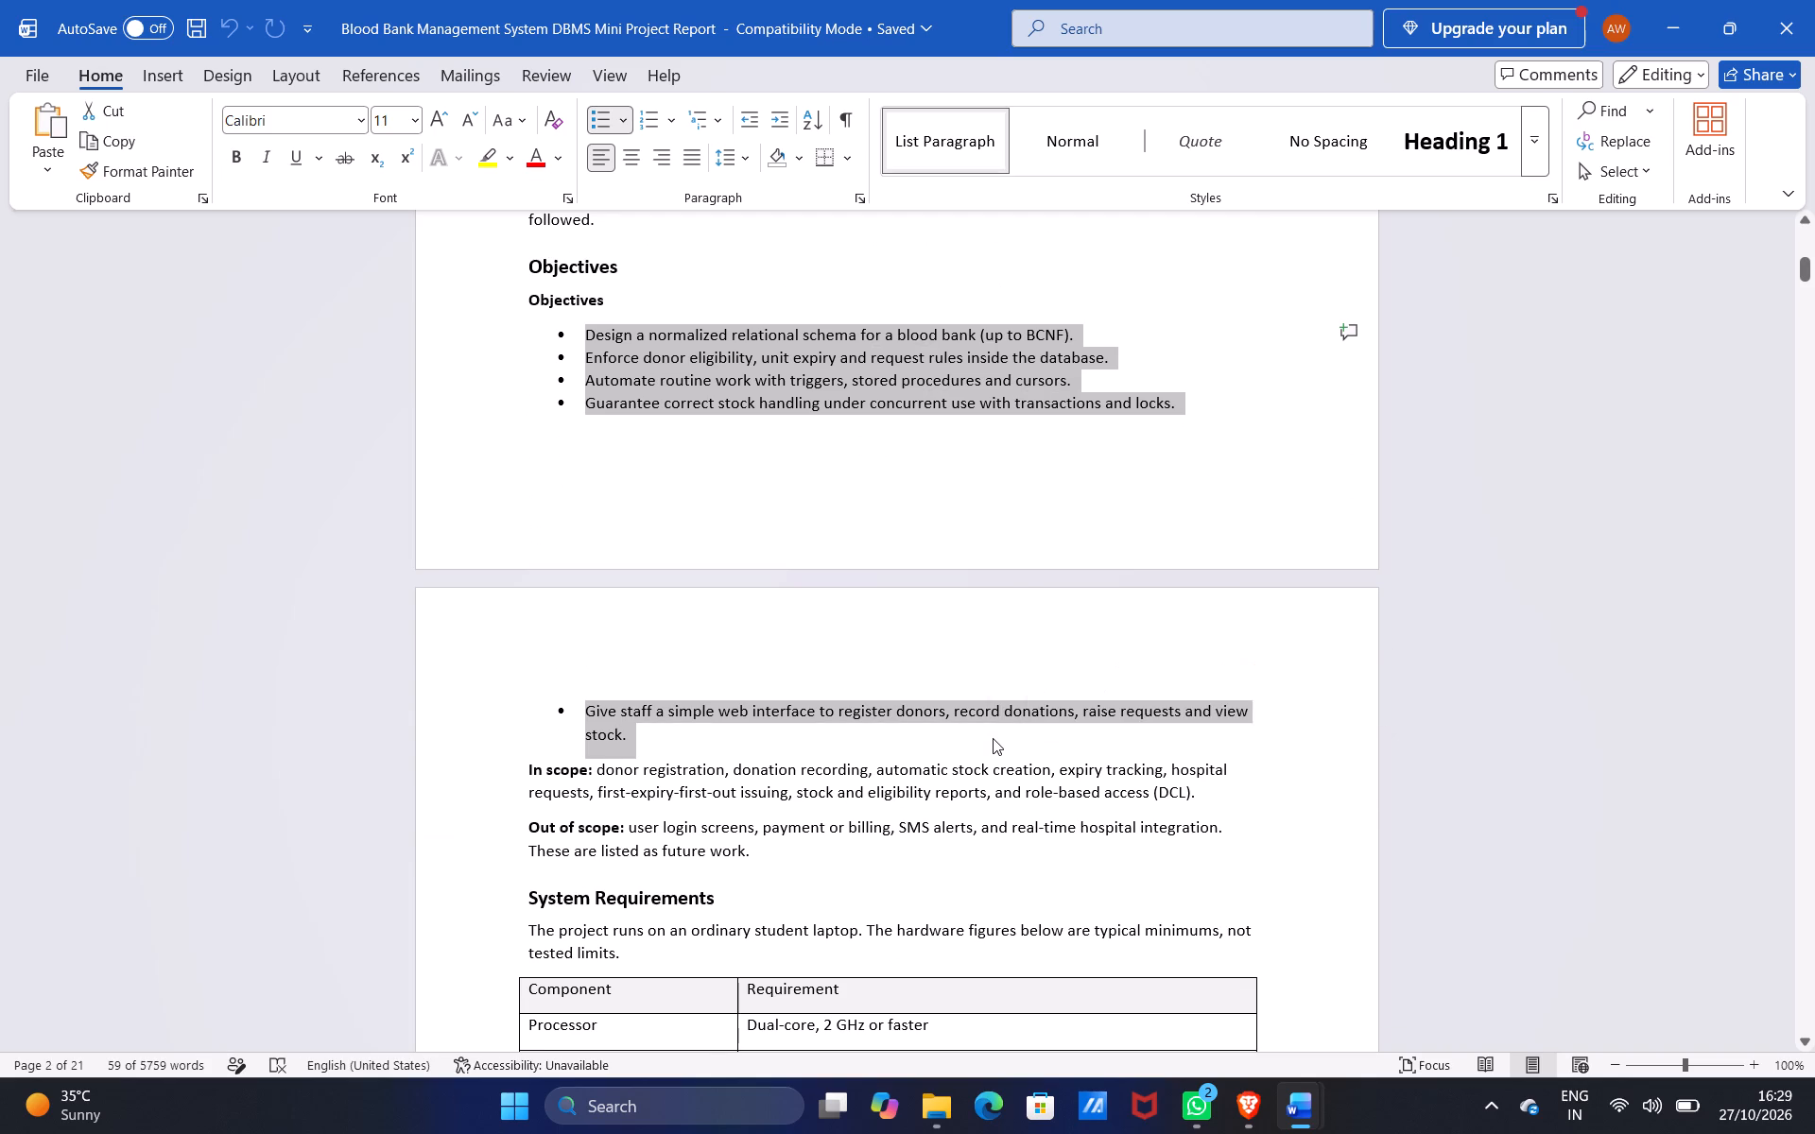
key("ctrl+c")
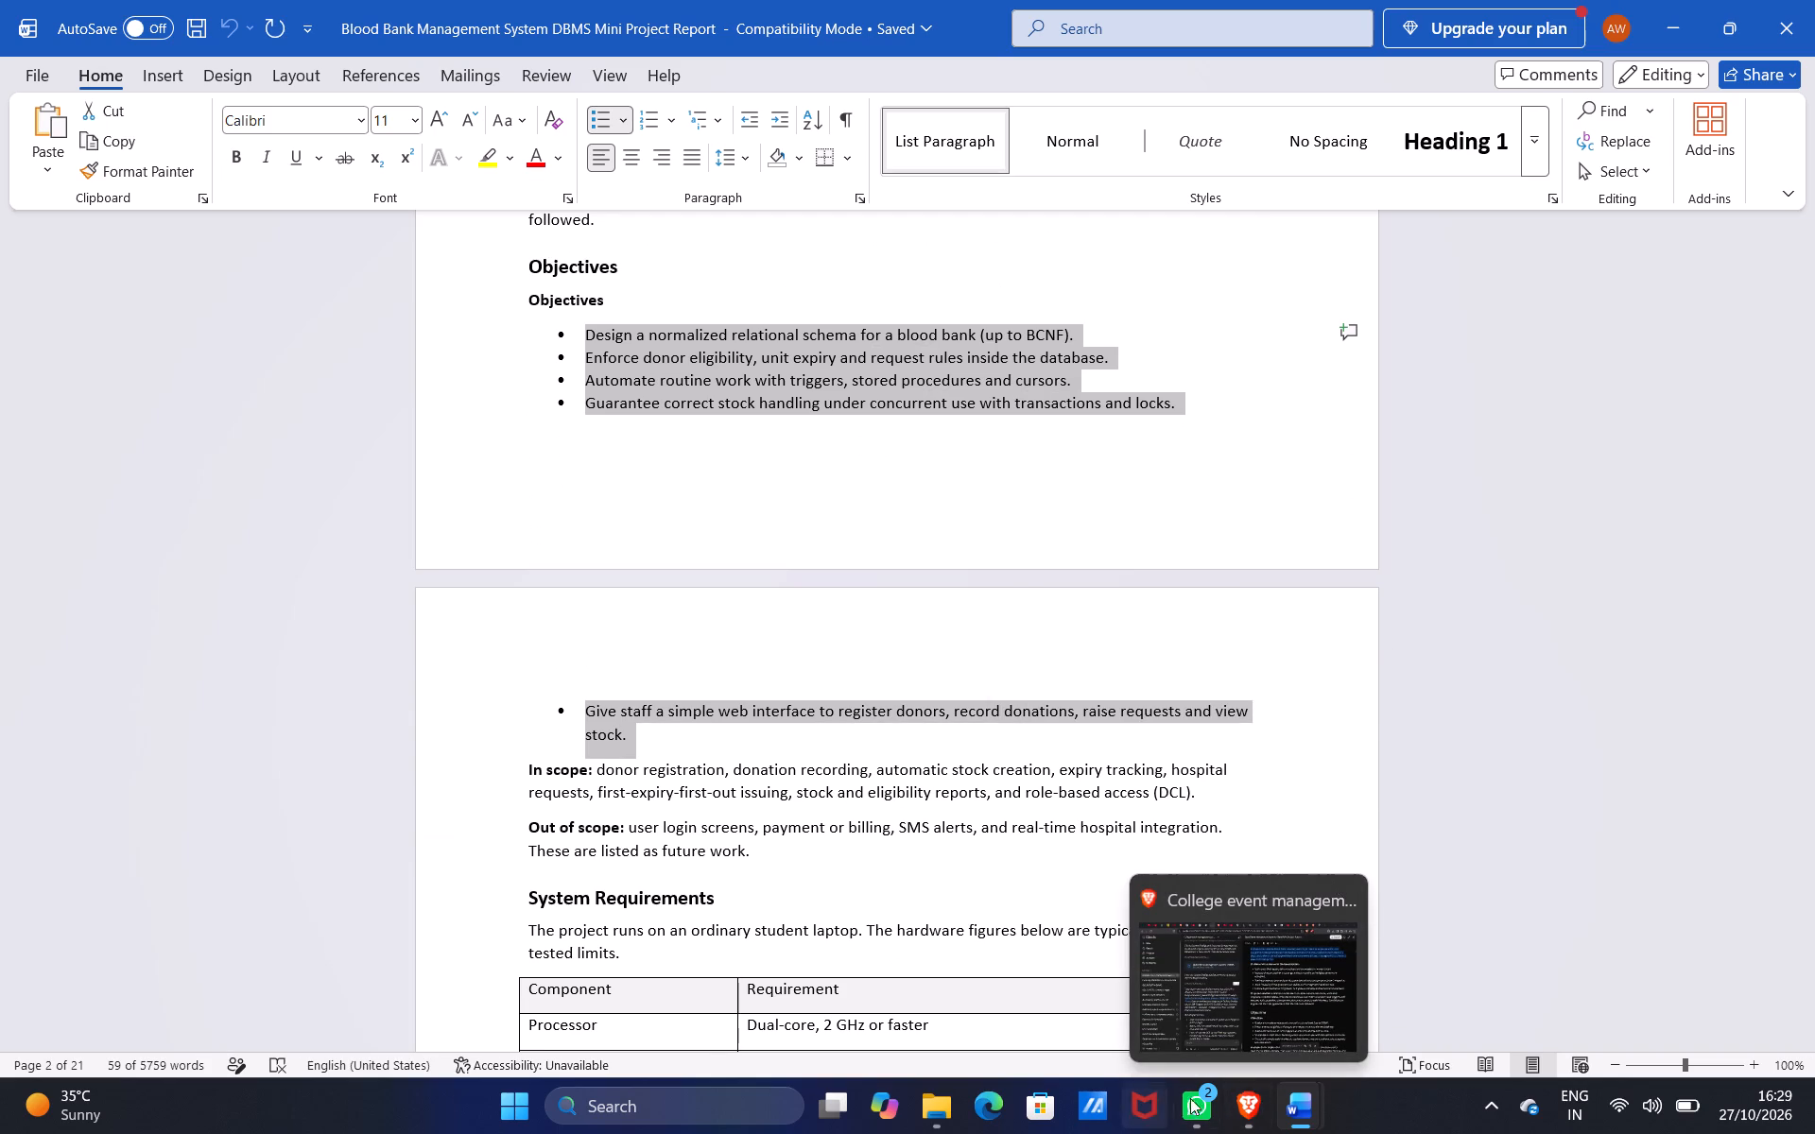
In the DBMS MINI PROJECT Report, replace the paragraph and ten numbered items under OBJECTIVES with the copied bullets.
left_click(1254, 1014)
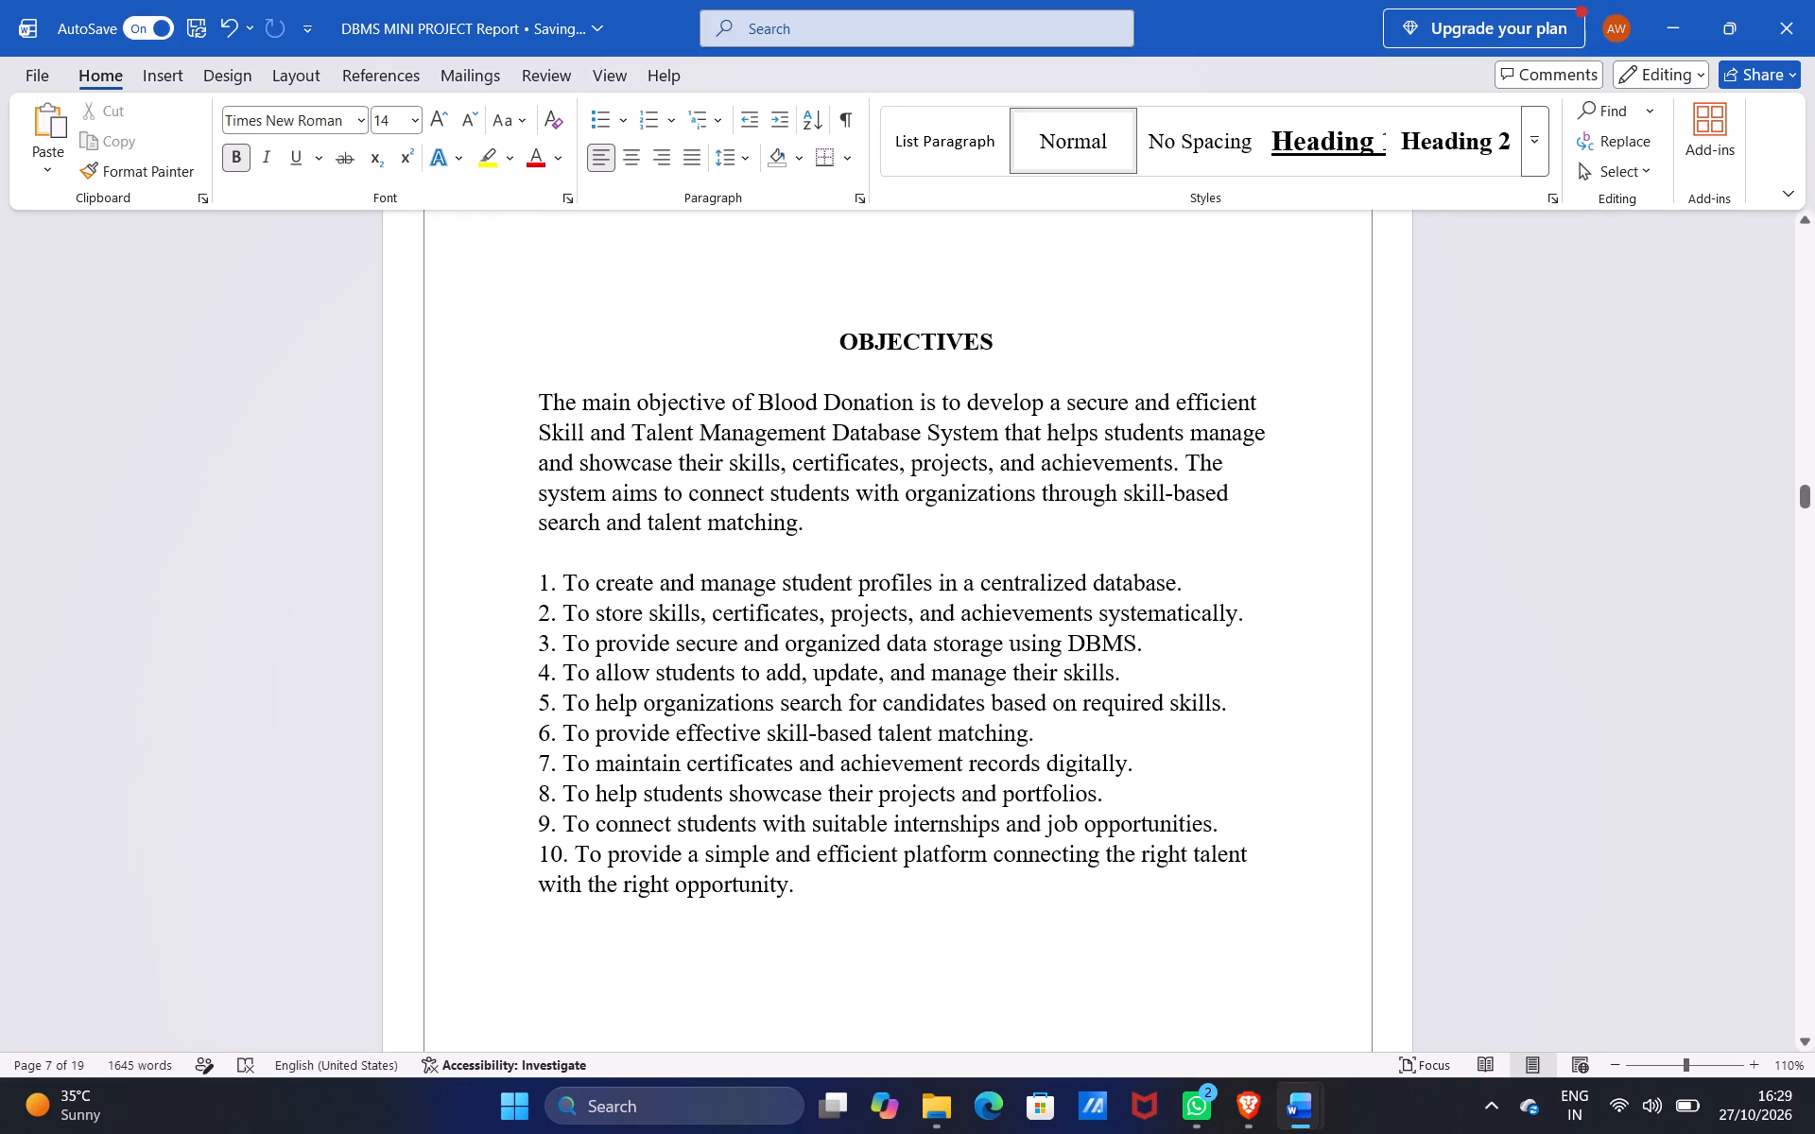
left_click_drag(525, 396, 966, 918)
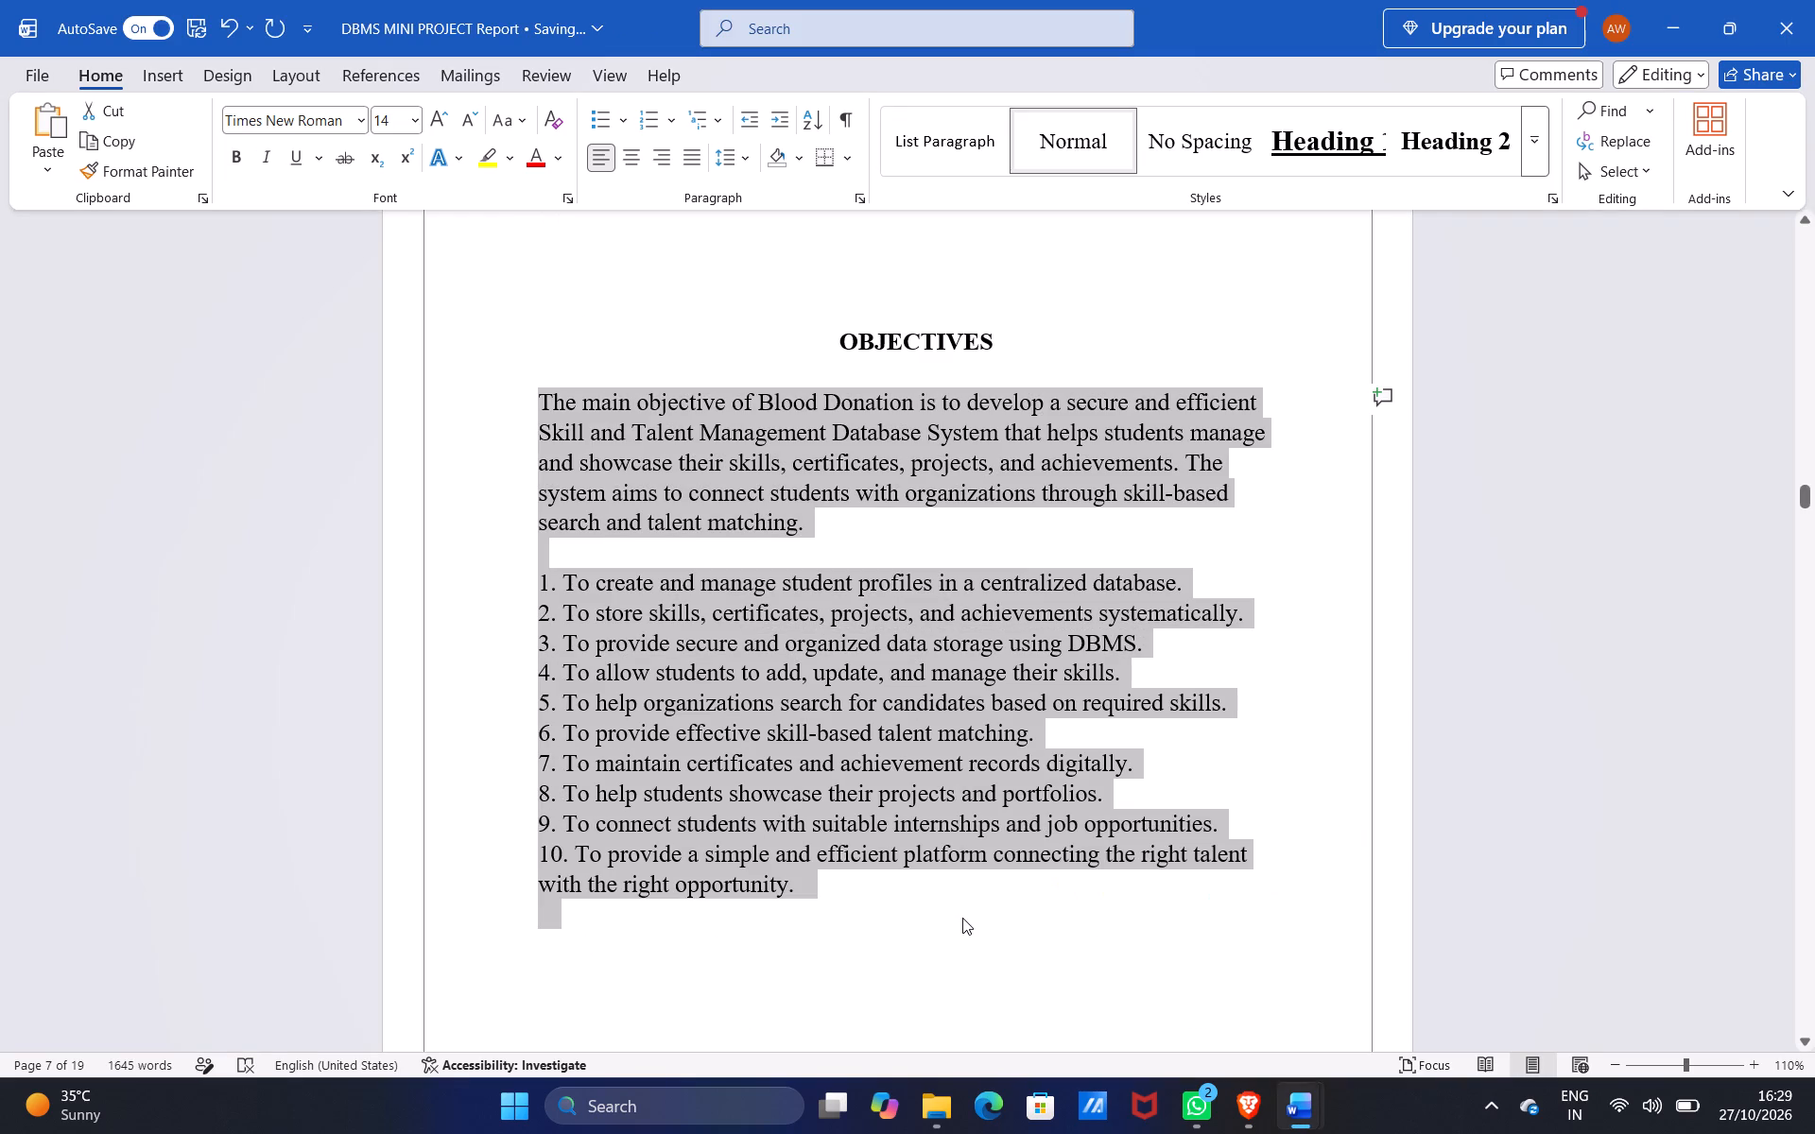
key("ctrl+v")
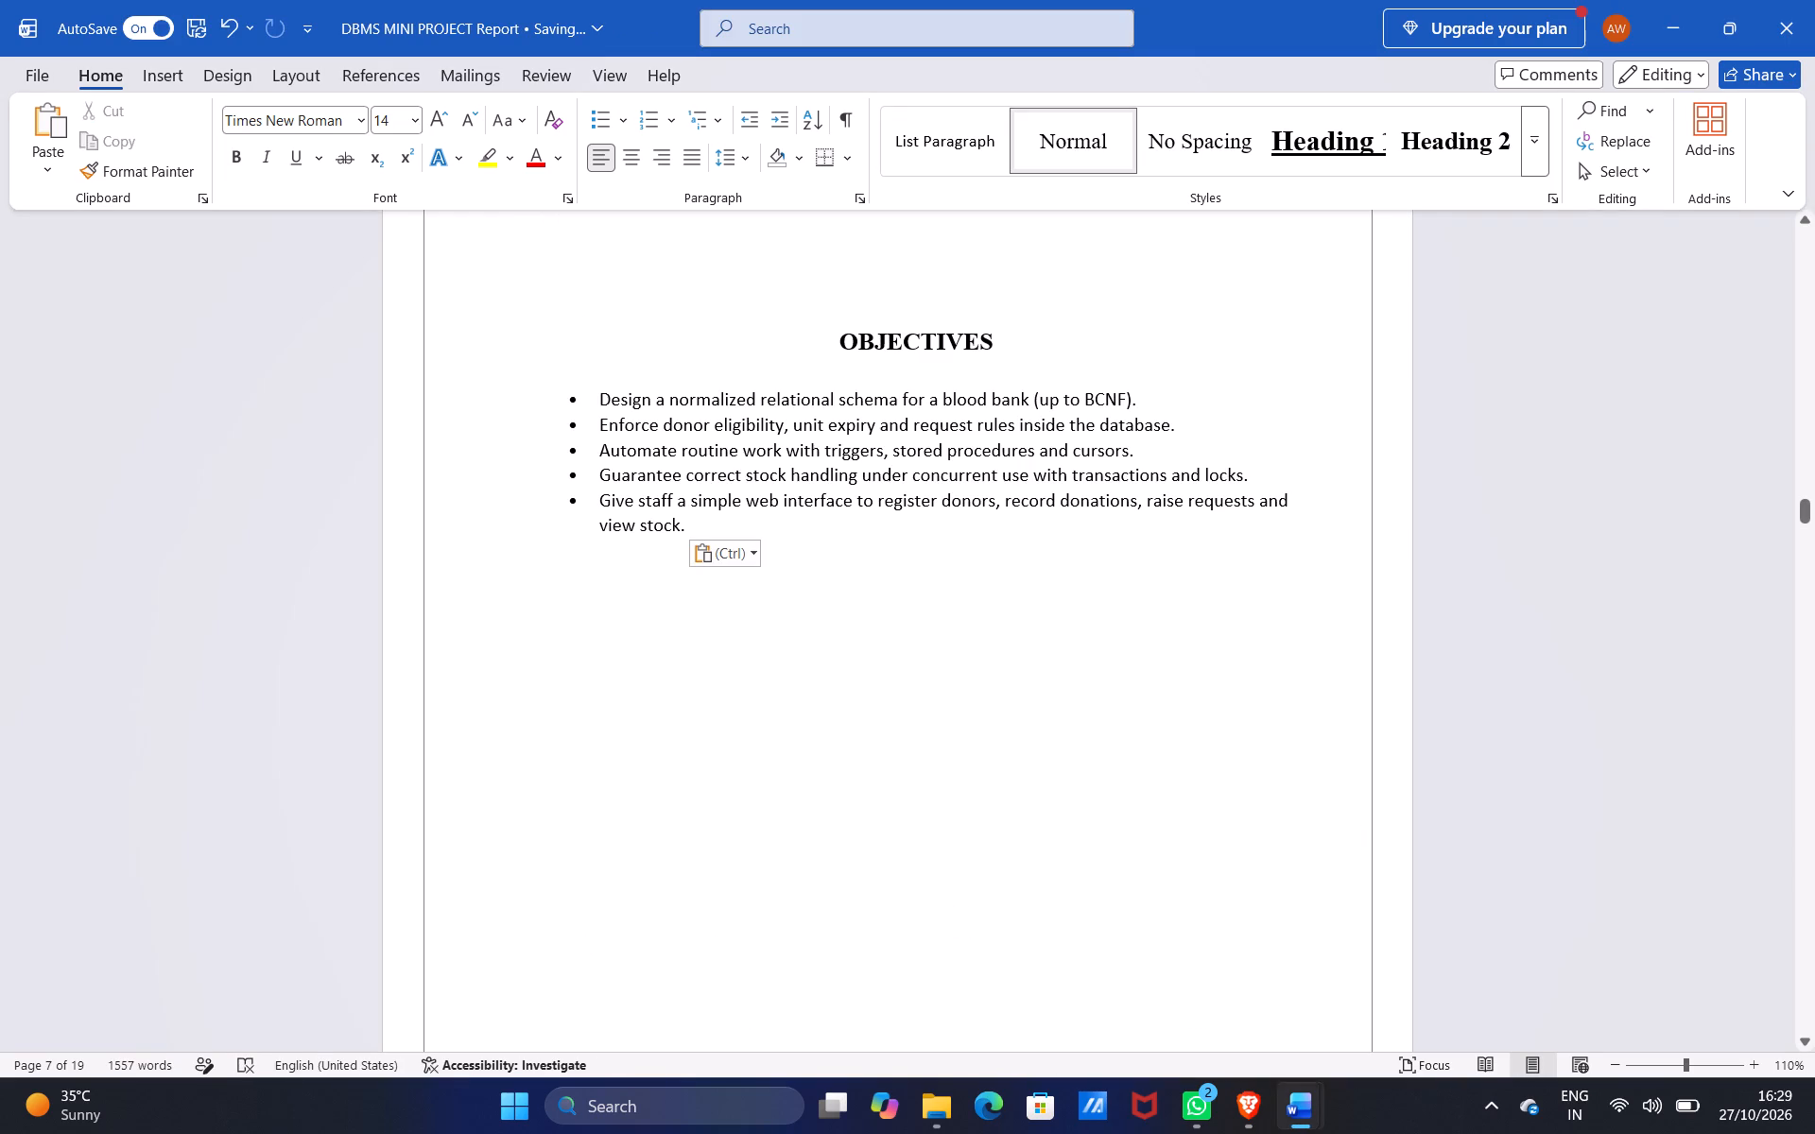
Separate the pasted Objectives bullets from one another with unbulleted blank lines.
left_click(1146, 400)
key("Return")
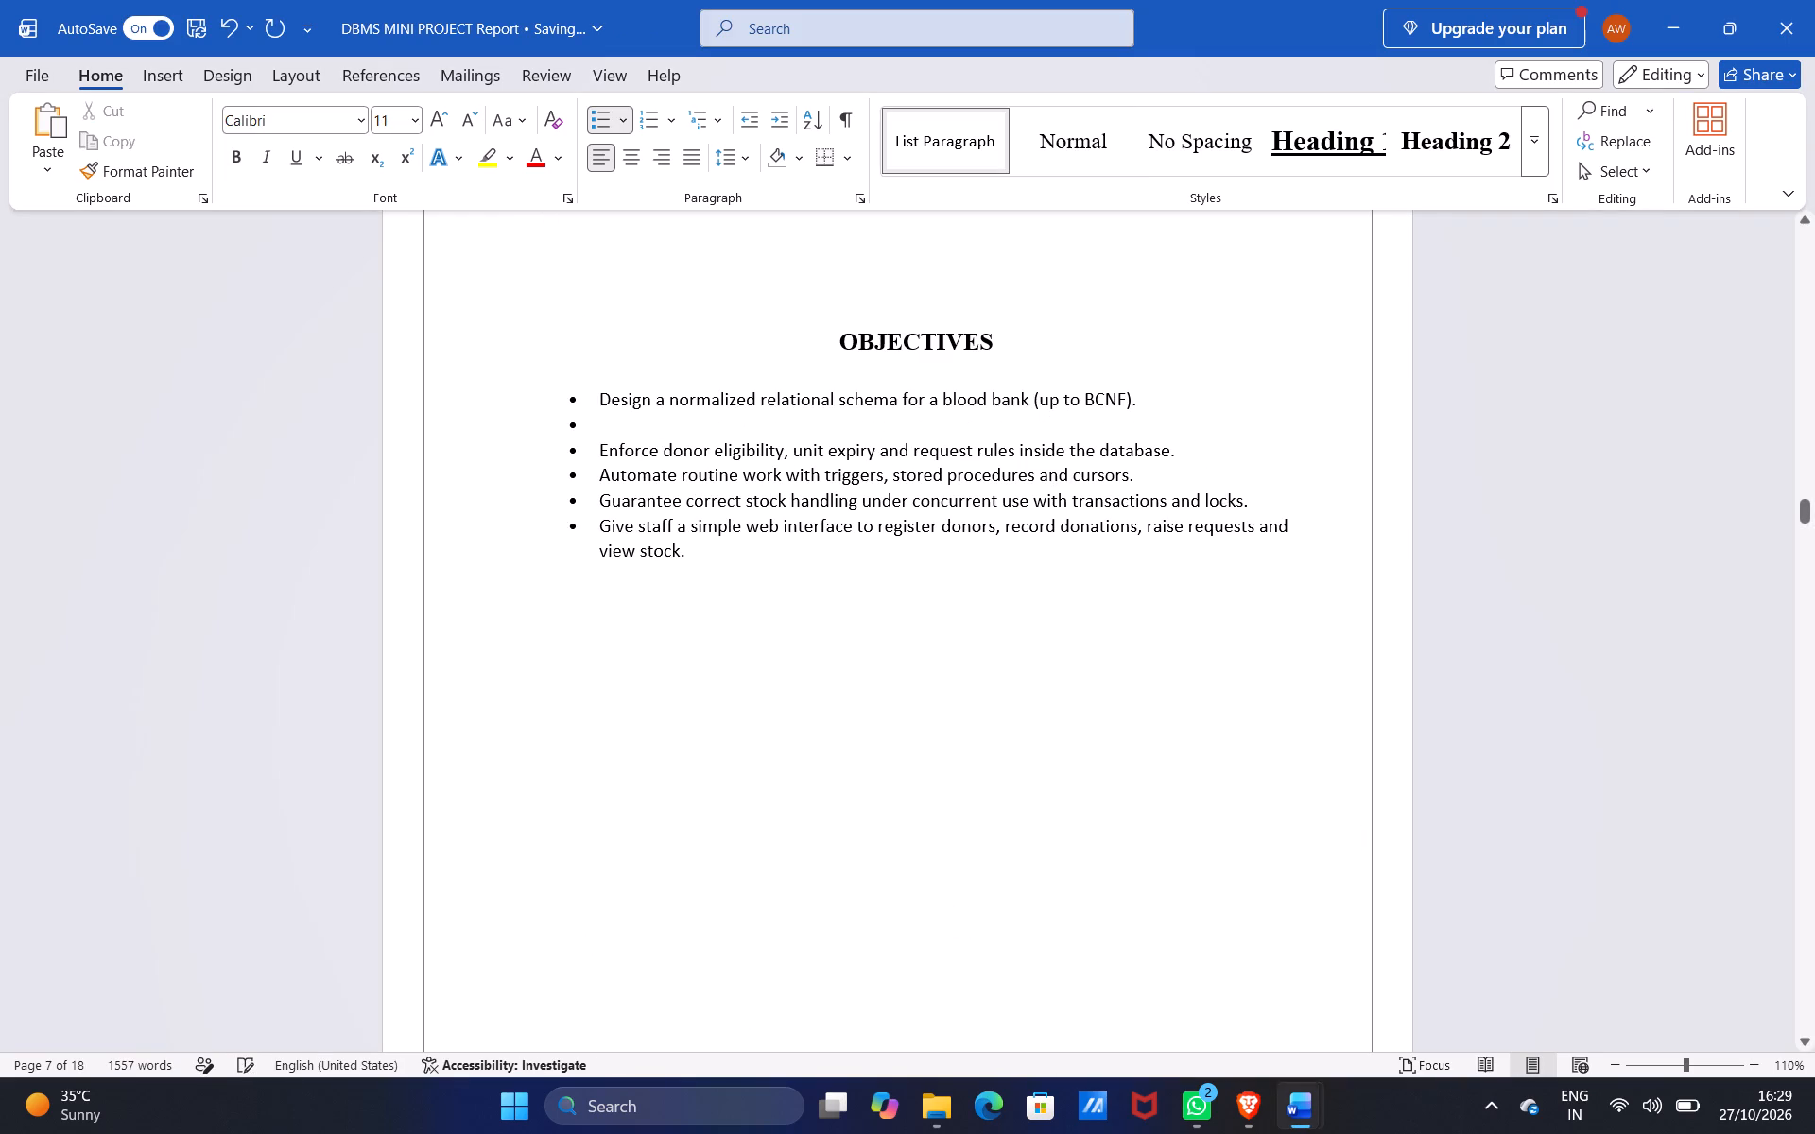
key("BackSpace")
left_click(1183, 453)
key("Return")
key("BackSpace")
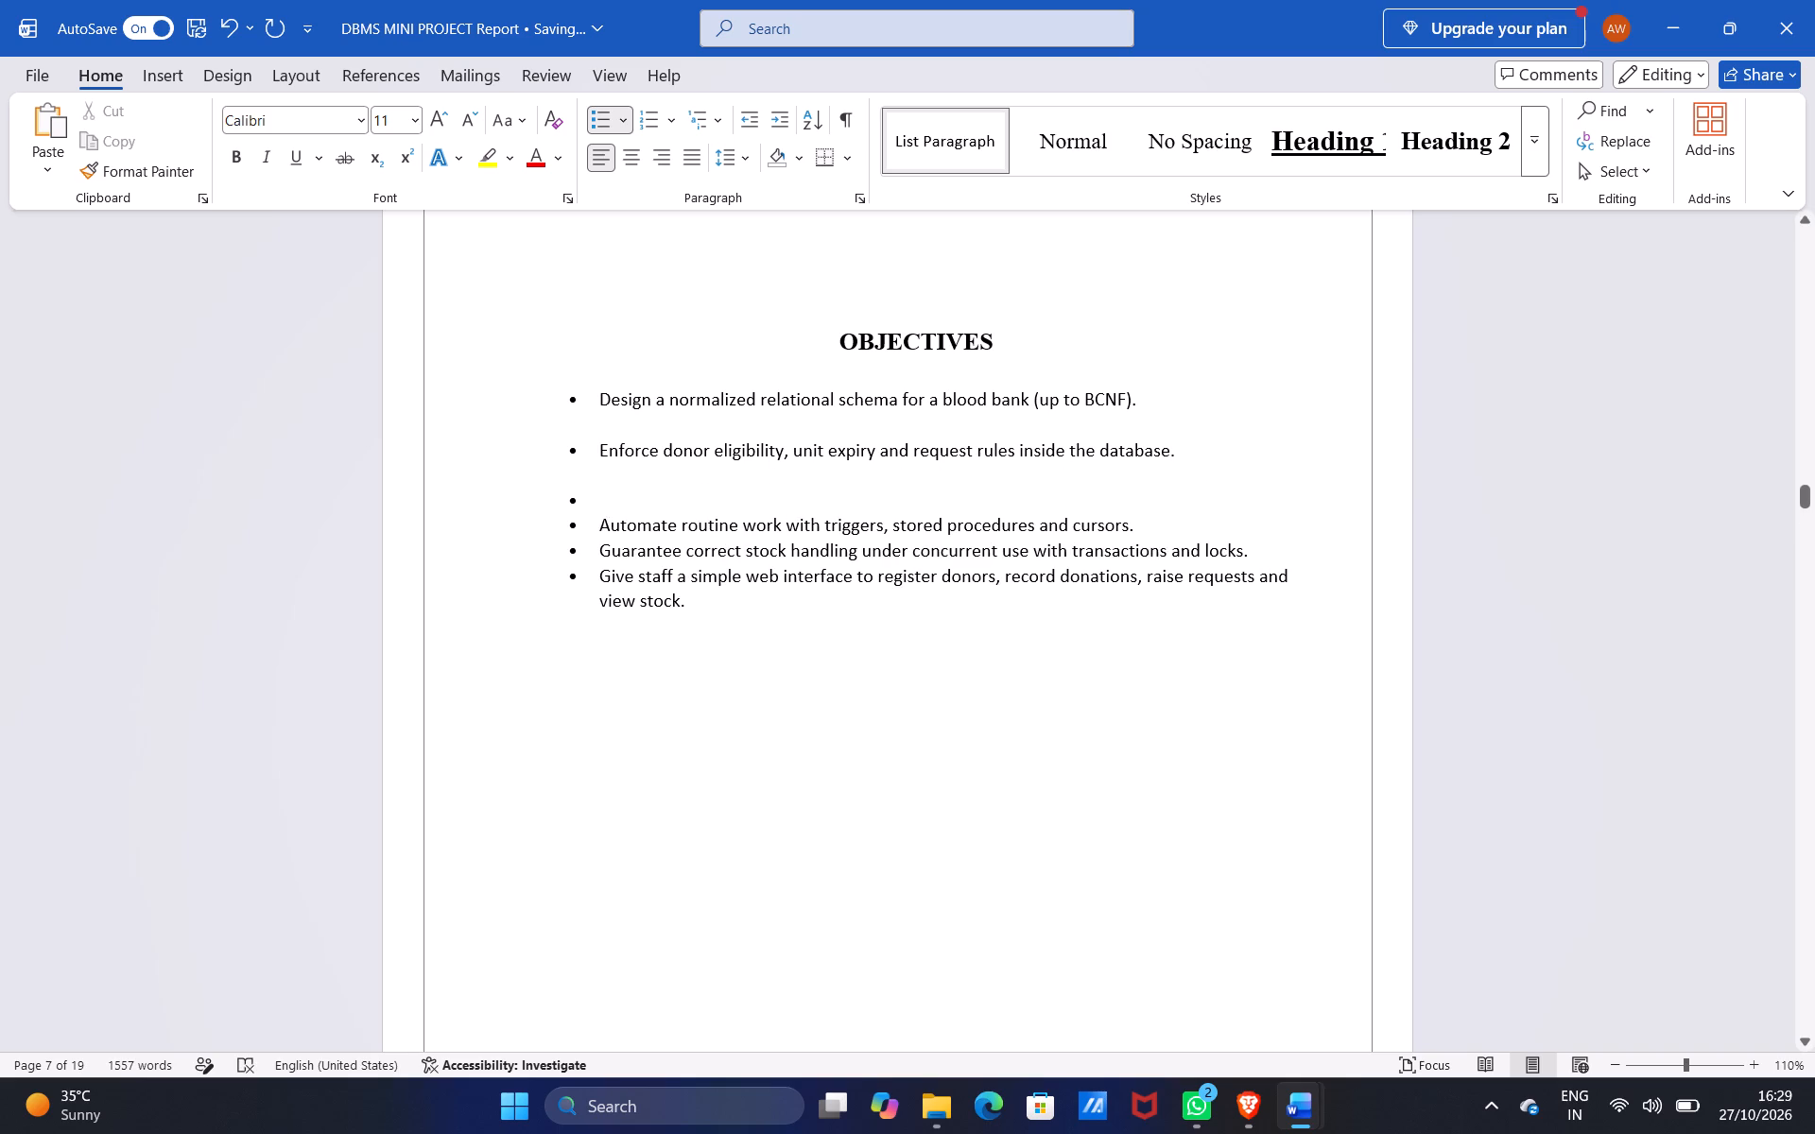
left_click(1154, 524)
key("Return")
key("BackSpace")
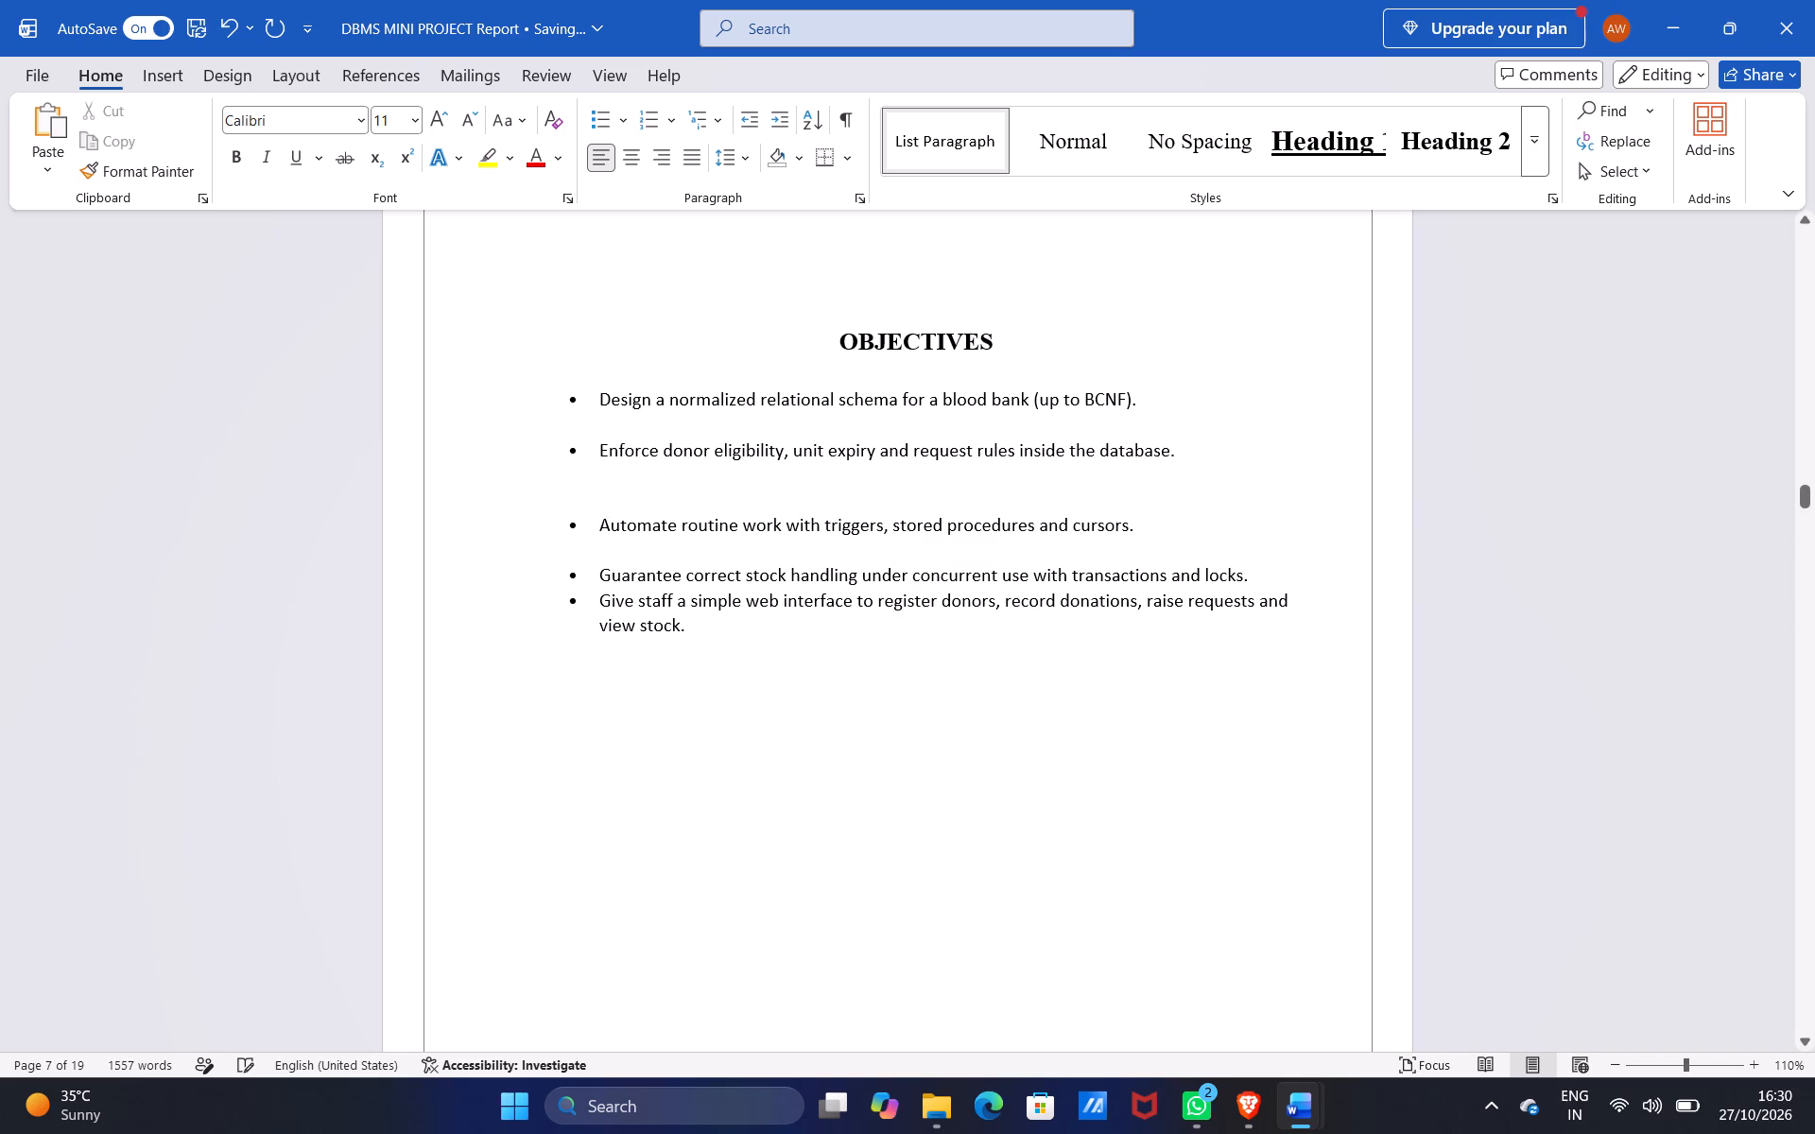
left_click(1269, 567)
key("Return")
key("BackSpace")
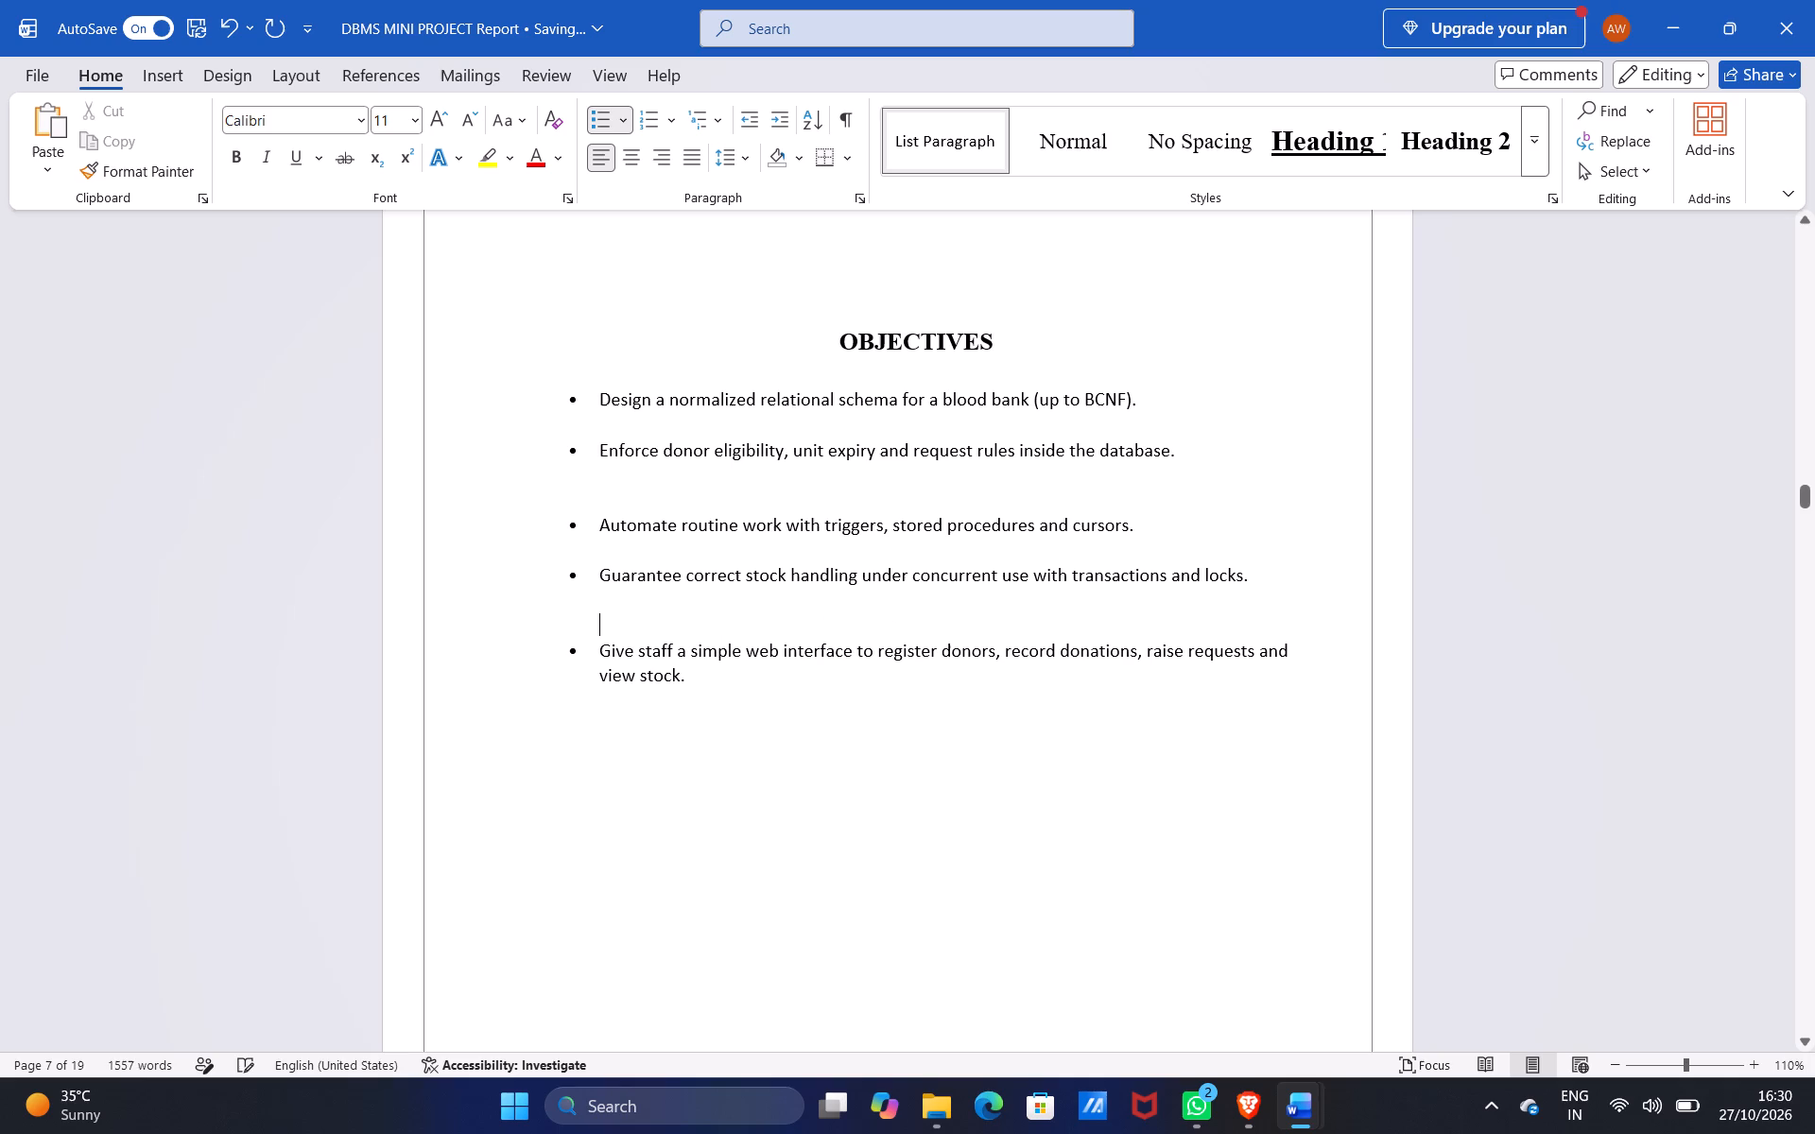
Insert two blank lines between the OBJECTIVES heading and its first bullet.
scroll(926, 632, "up", 6)
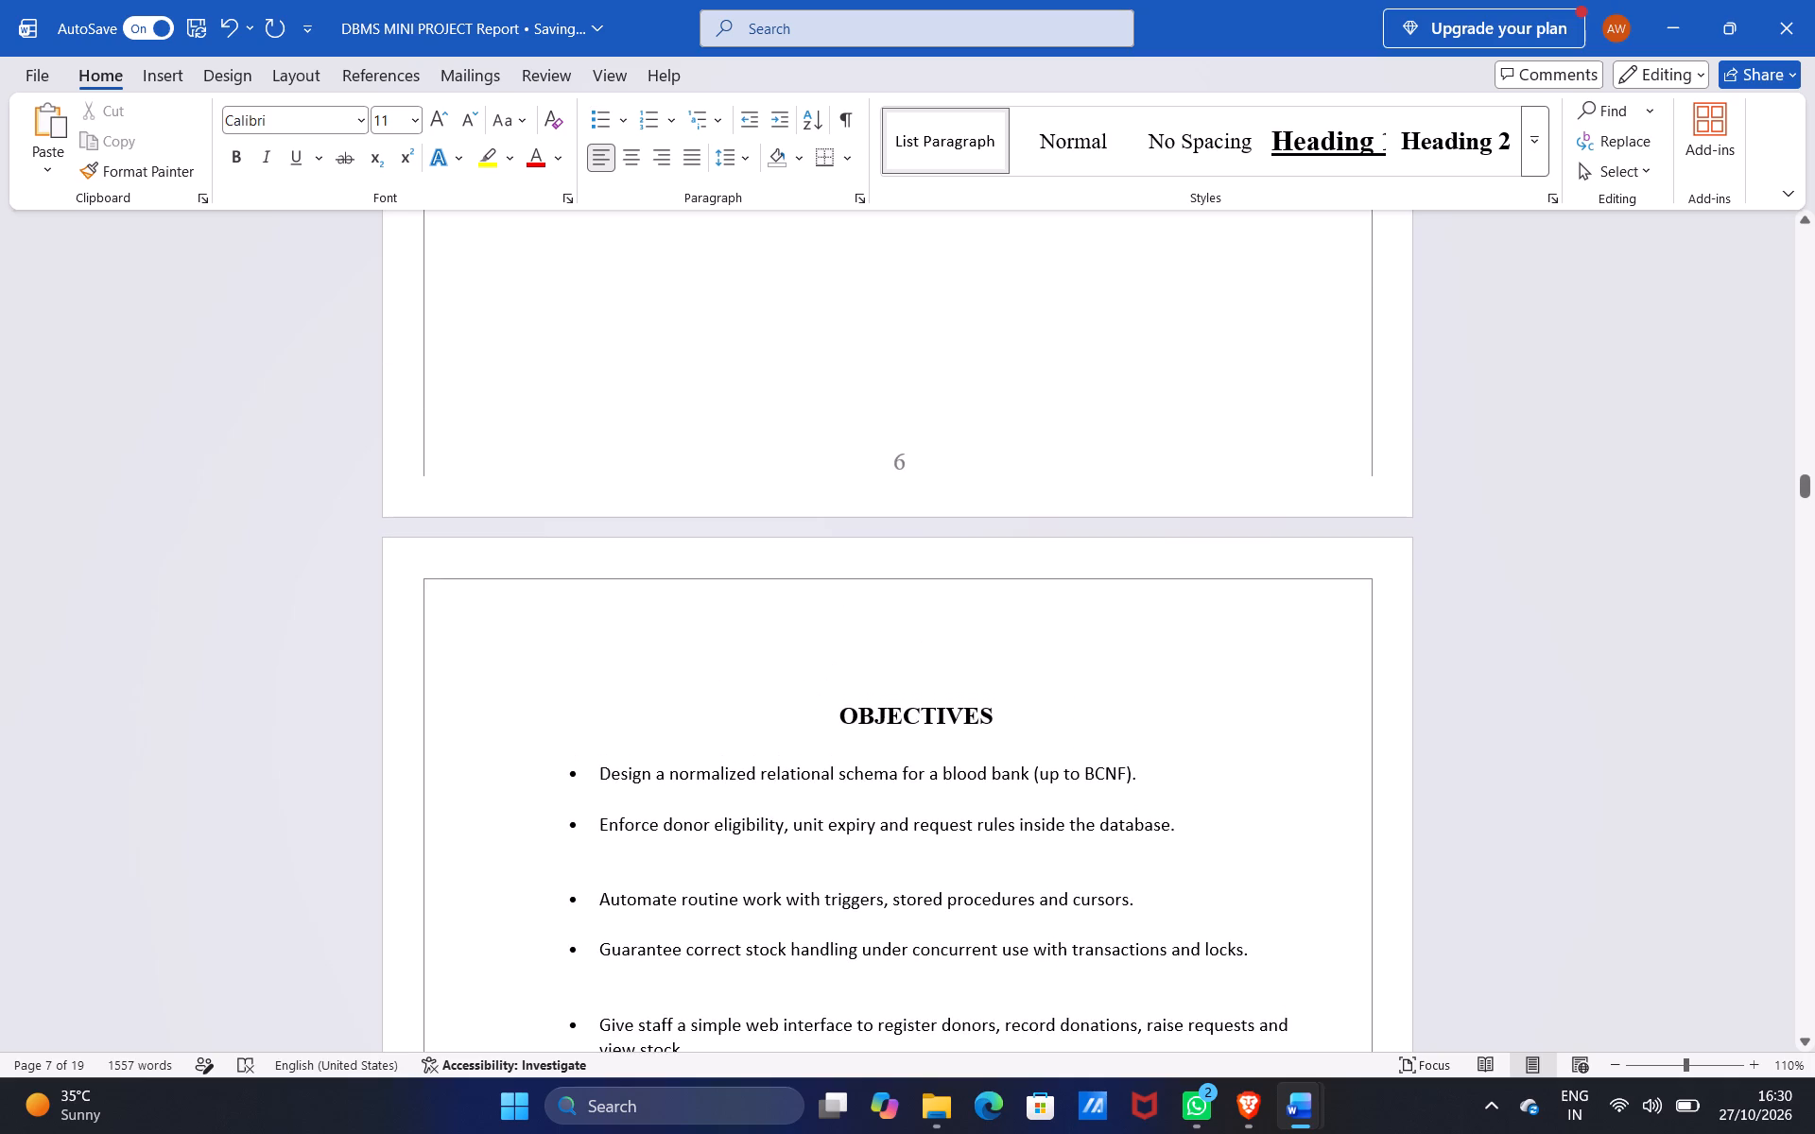
left_click(809, 721)
left_click(1041, 751)
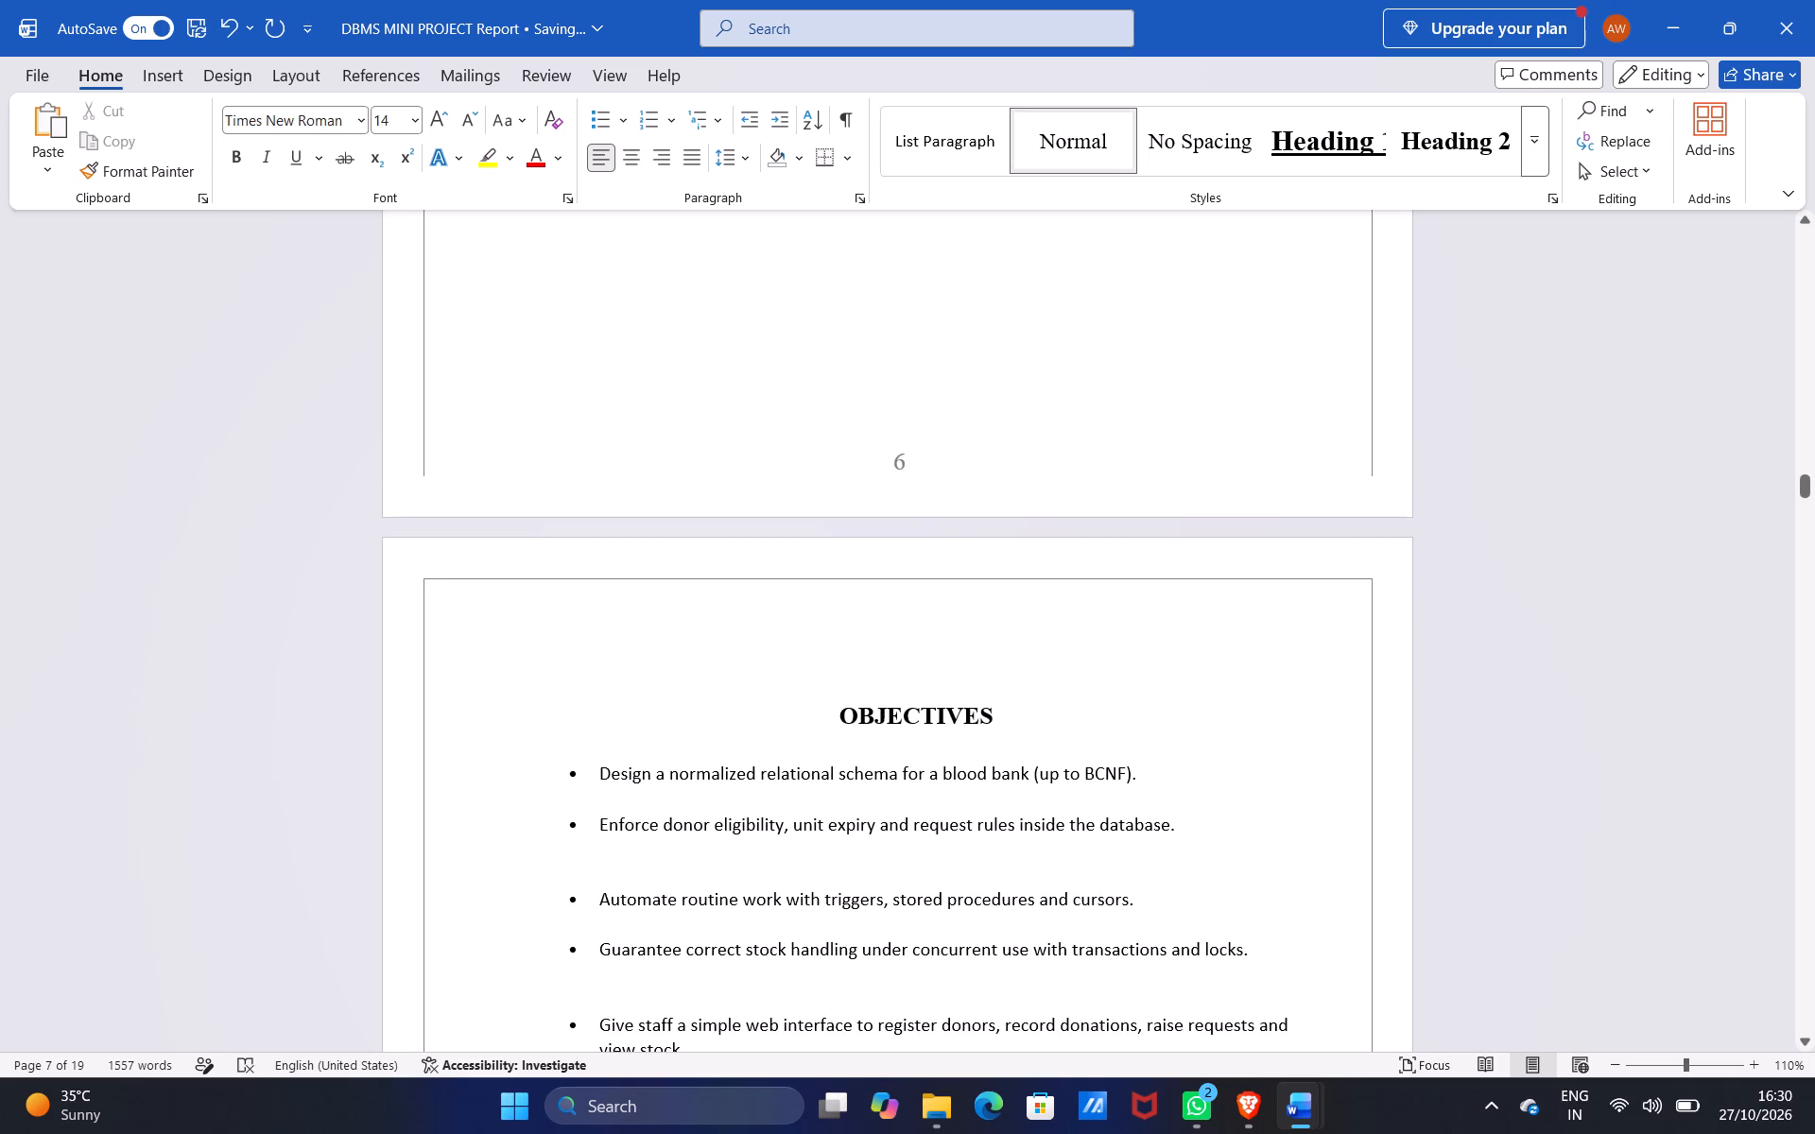
key("Return")
scroll(982, 766, "down", 2)
key("Return")
scroll(982, 766, "down", 5)
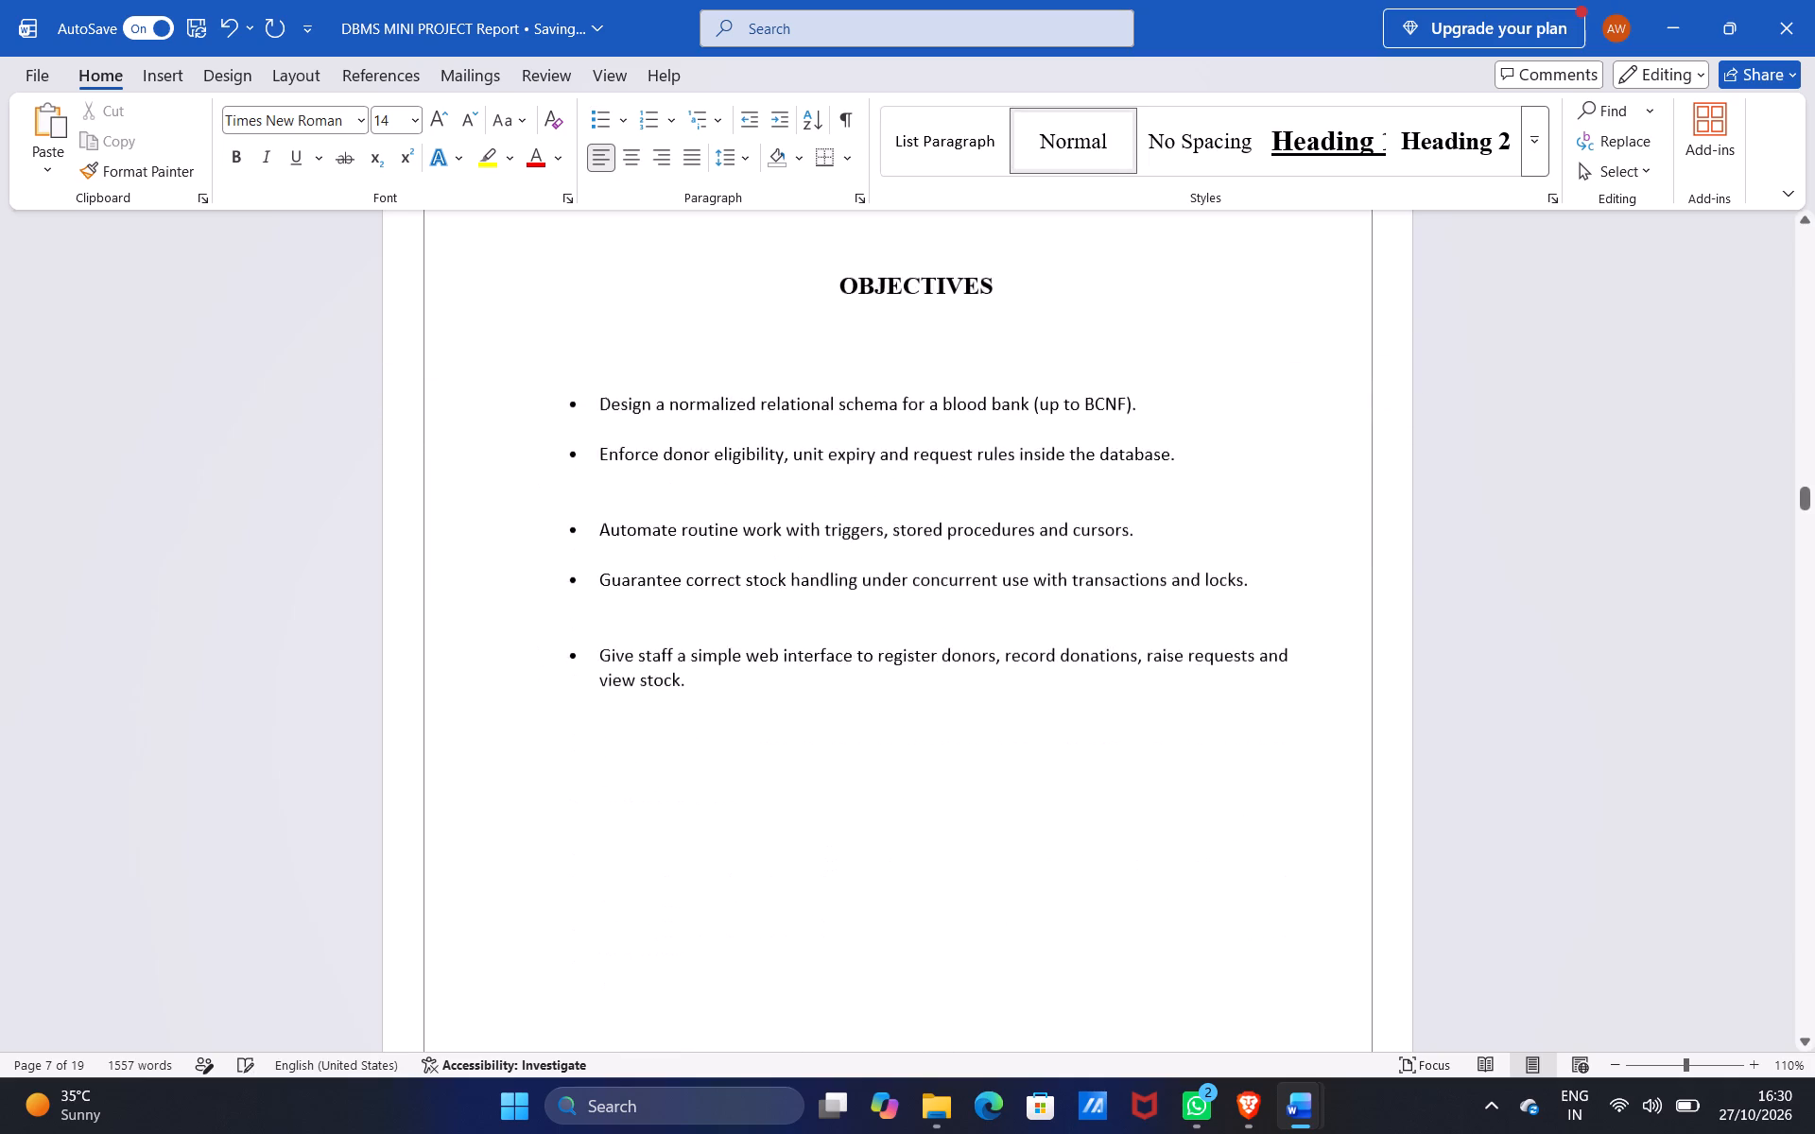
Switch to the Blood Bank Management System document and go to the text following its Objectives bullets.
scroll(982, 766, "down", 2)
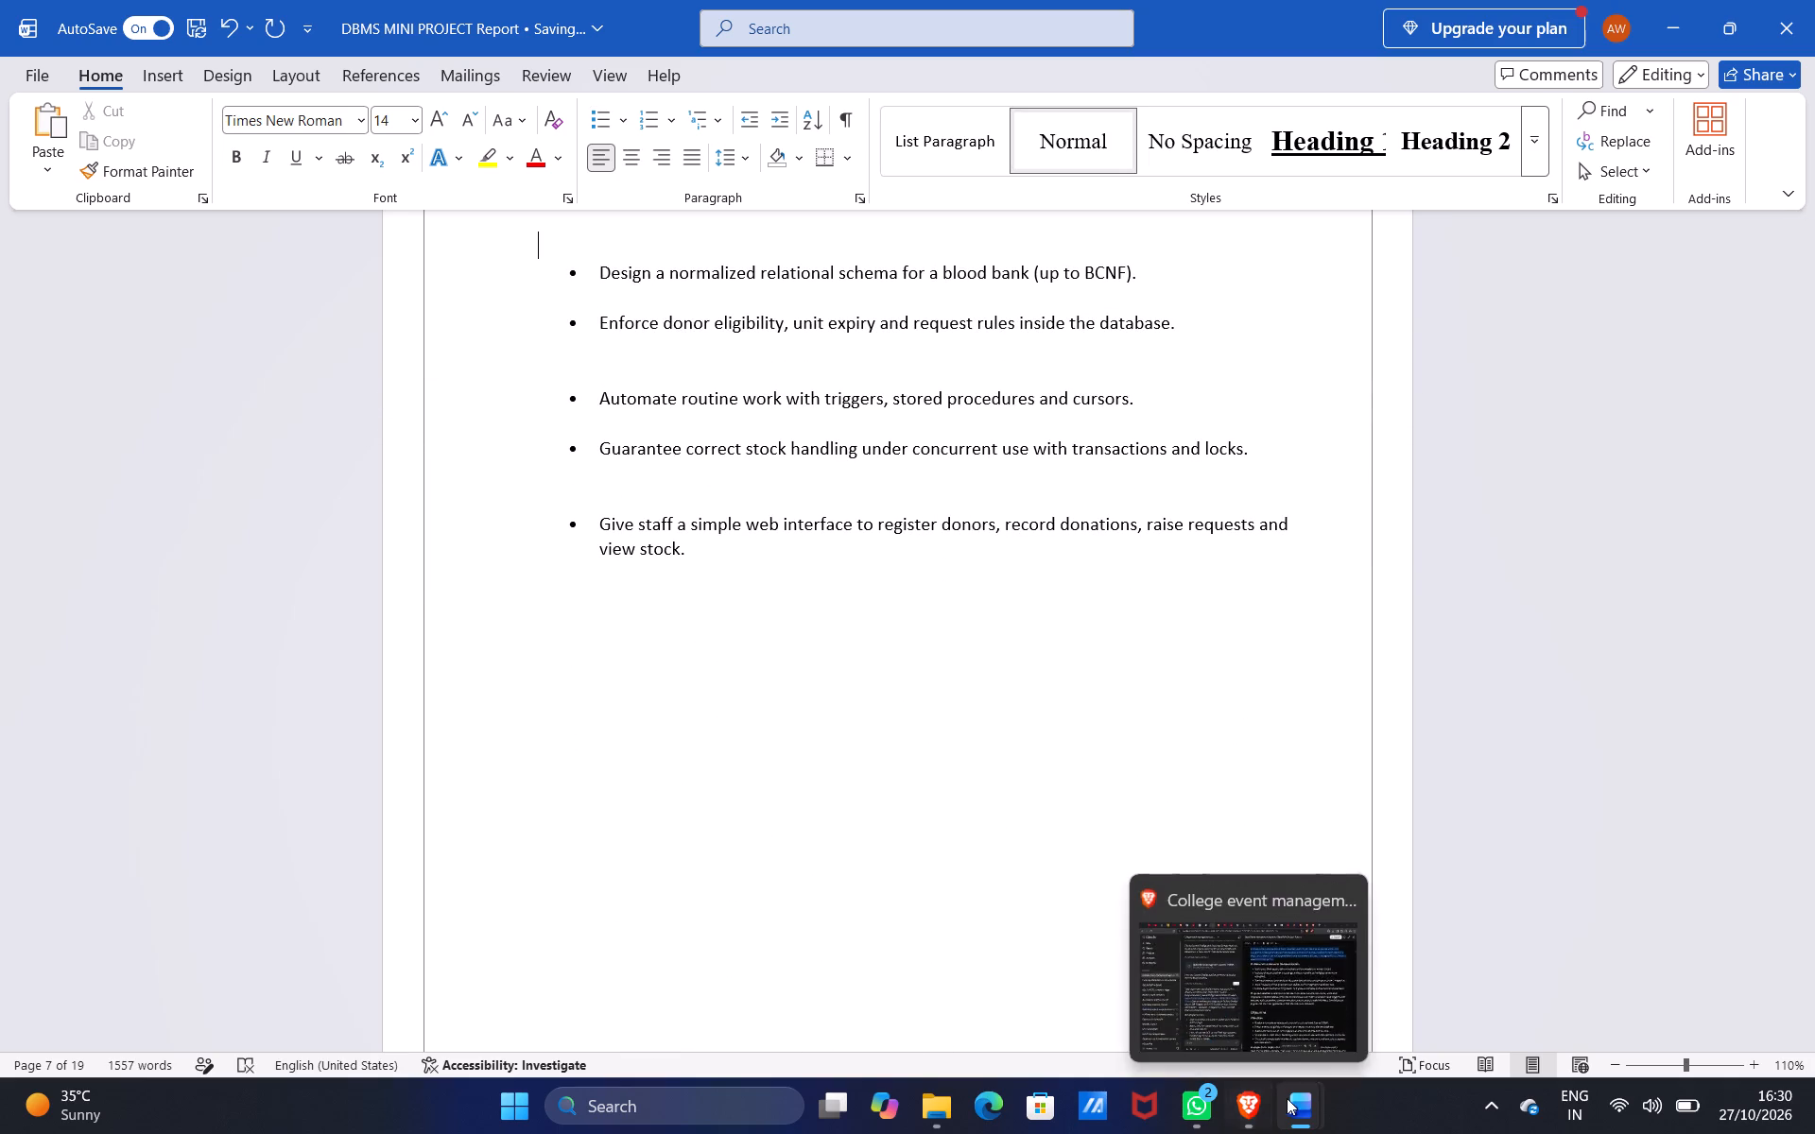
left_click(1371, 999)
scroll(949, 707, "down", 2)
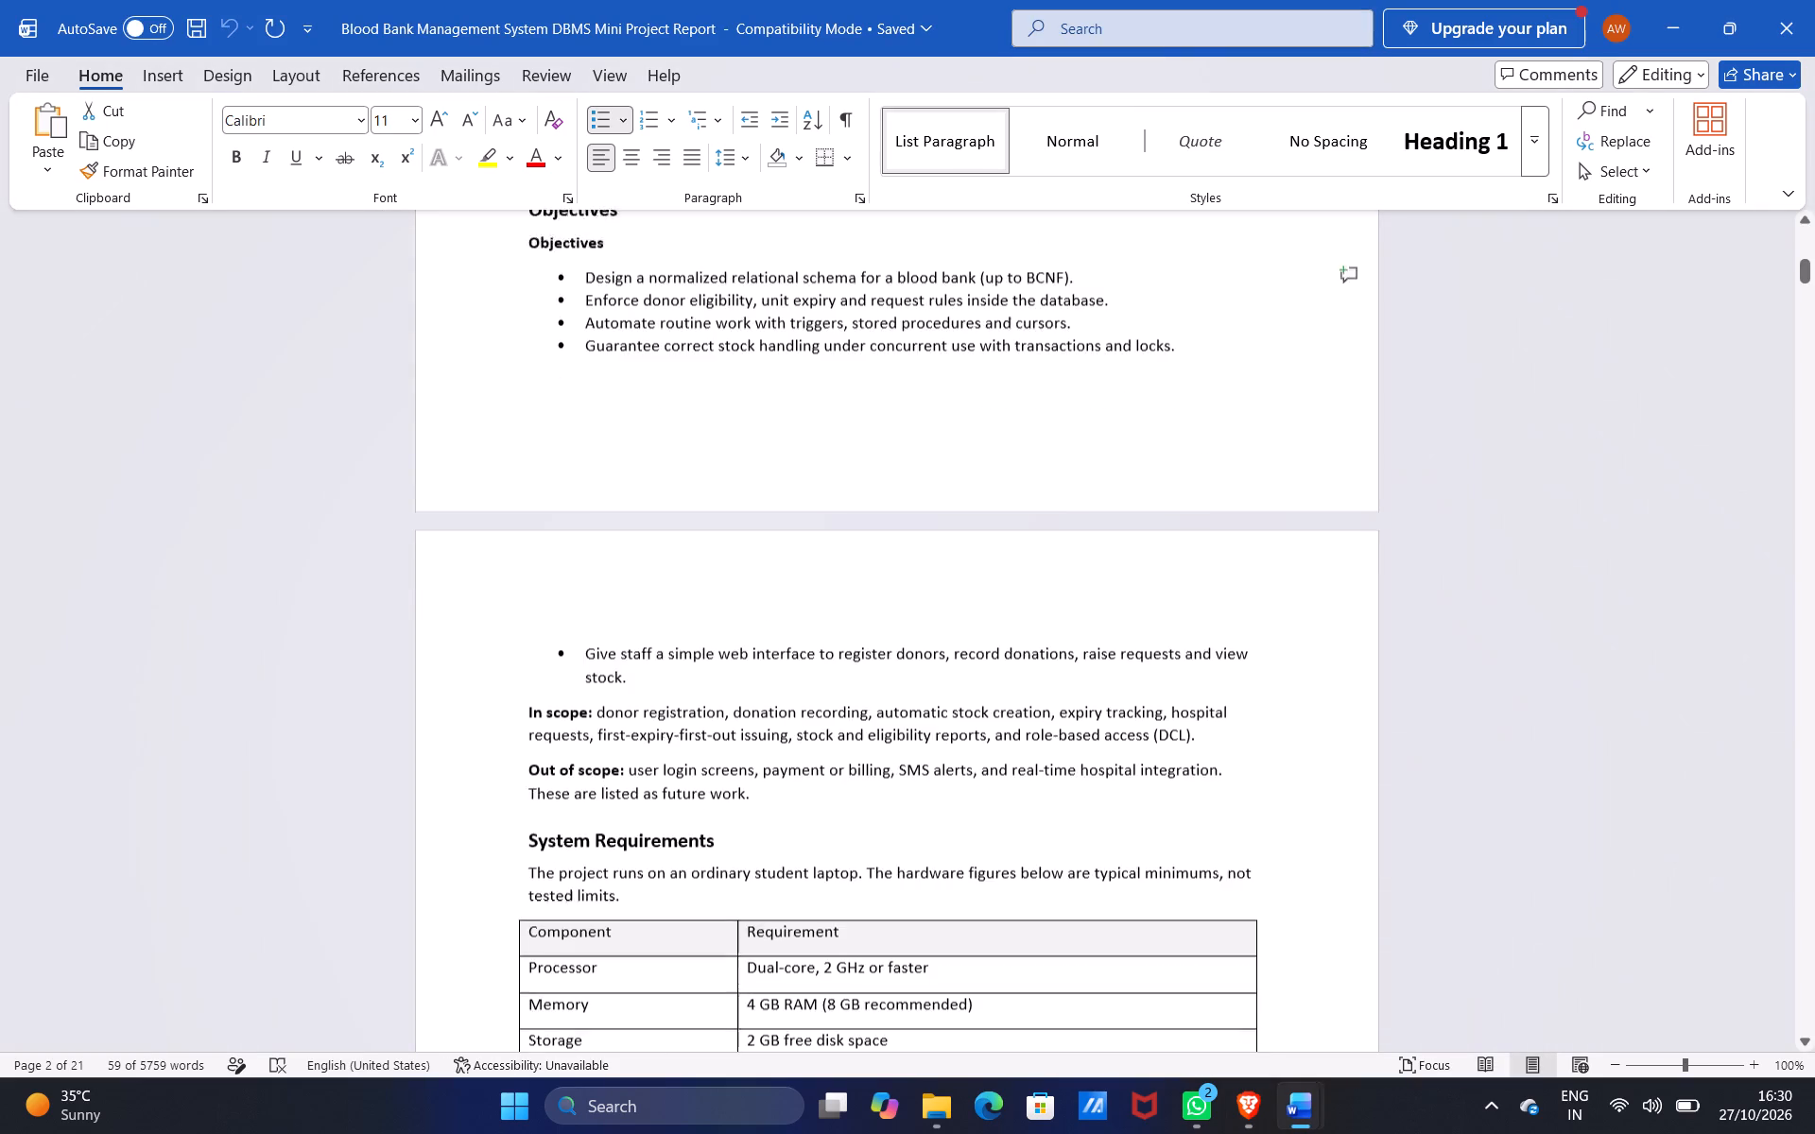
scroll(720, 708, "down", 2)
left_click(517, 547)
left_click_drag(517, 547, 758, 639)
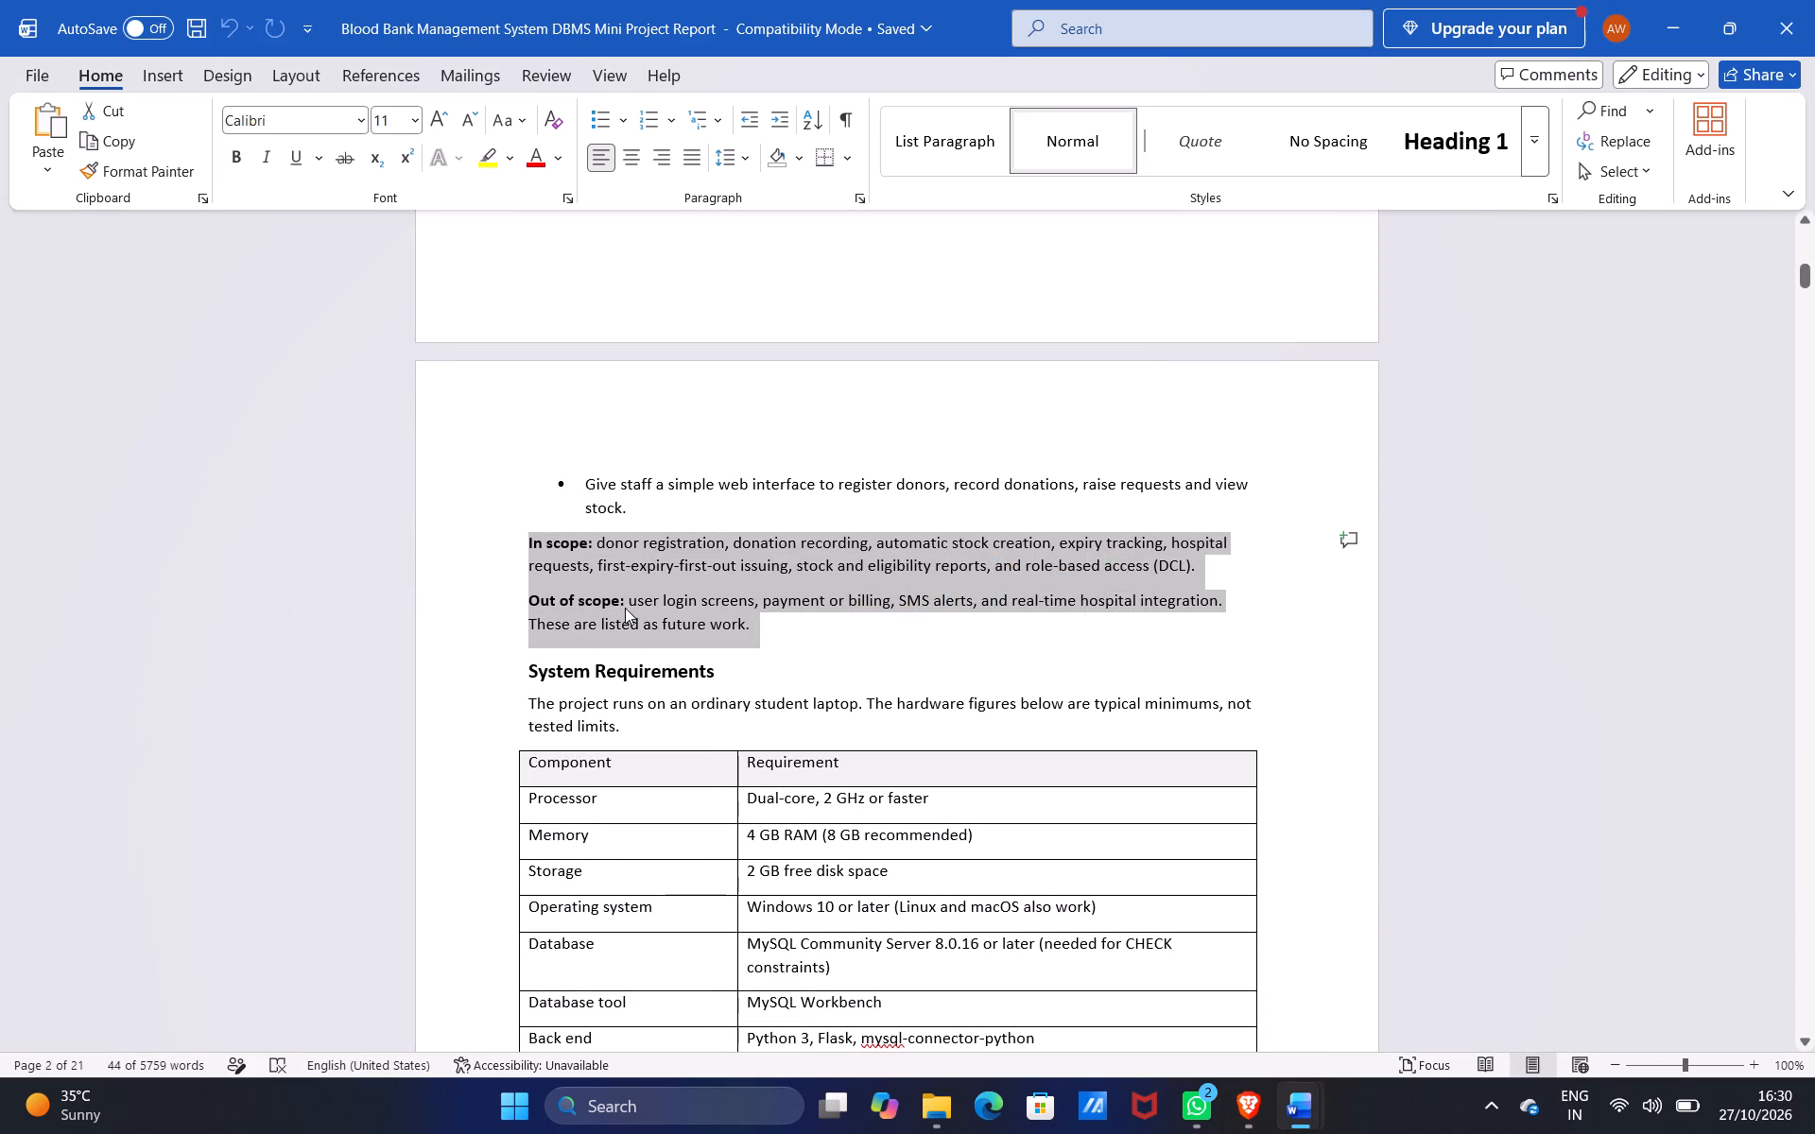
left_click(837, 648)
Copy the System Requirements heading, its introductory sentences and the whole Component/Requirement table.
scroll(837, 648, "down", 5)
scroll(666, 527, "down", 1)
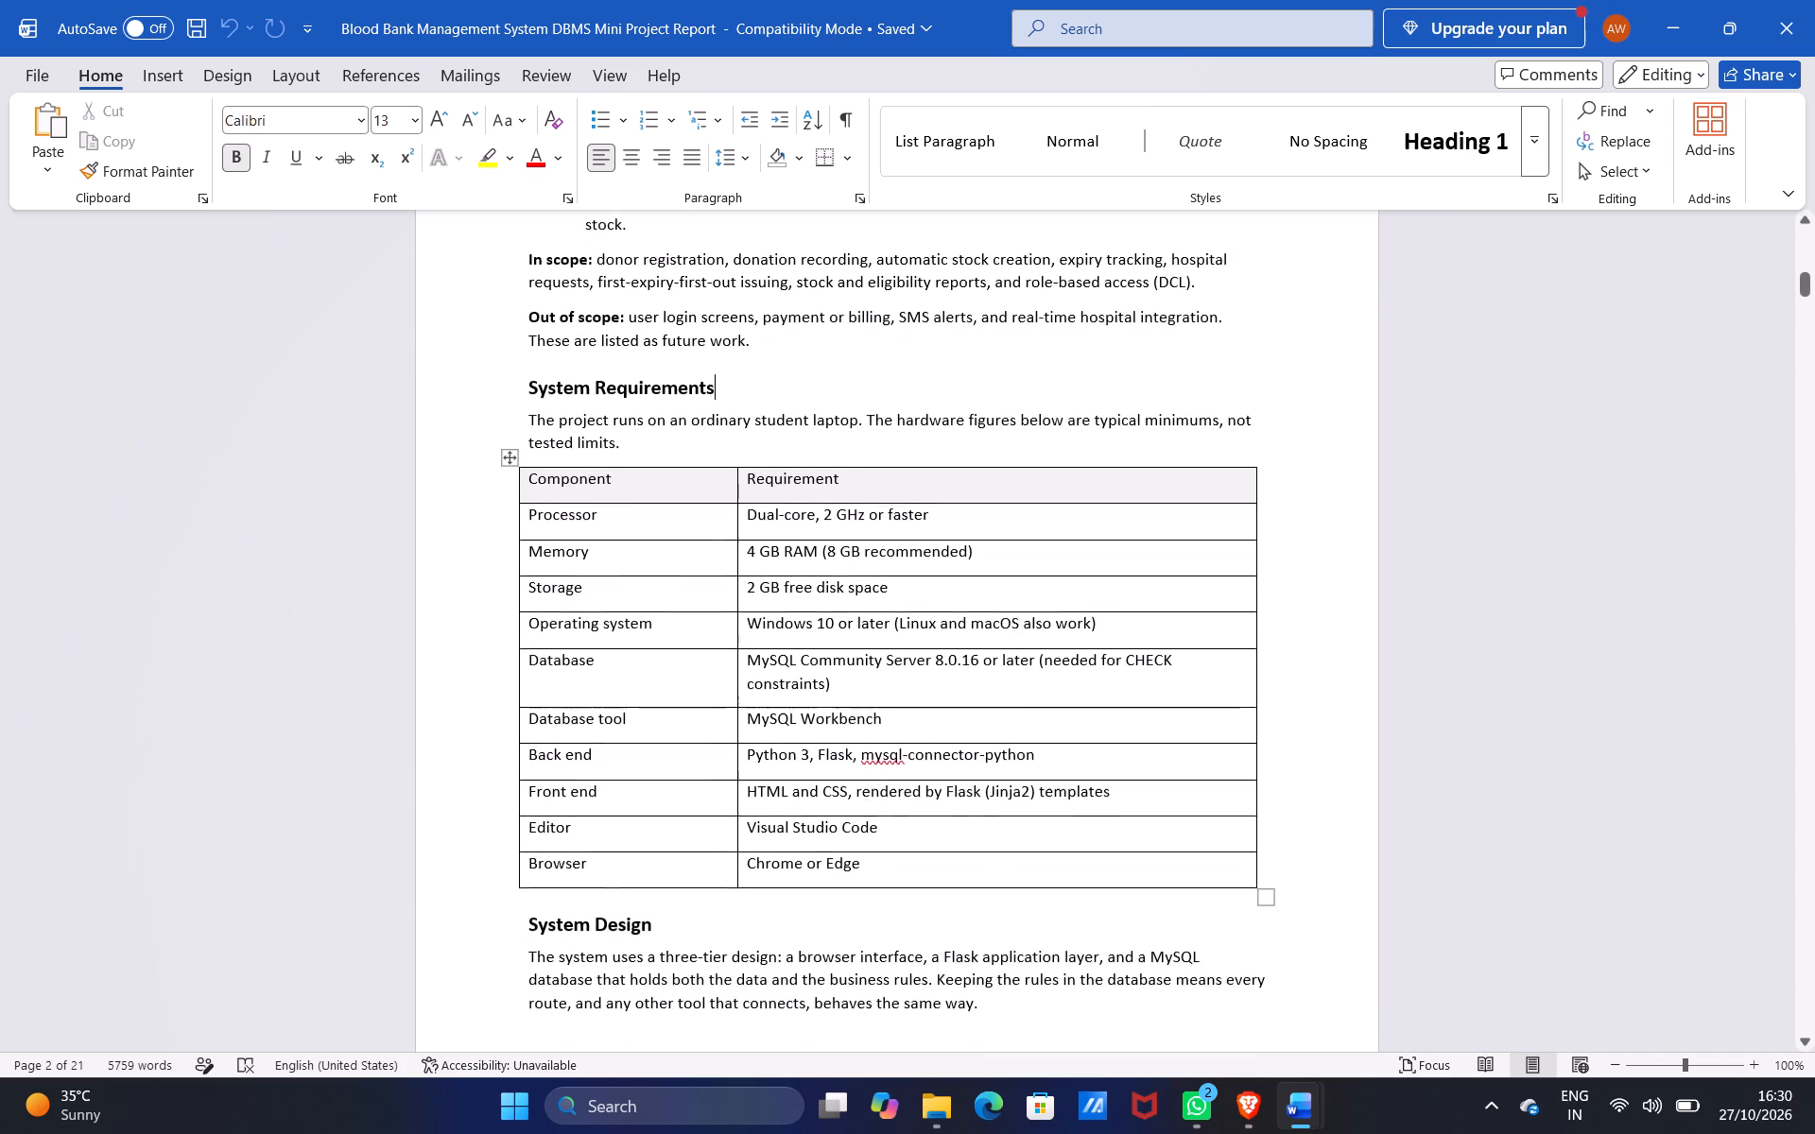
left_click_drag(517, 317, 587, 398)
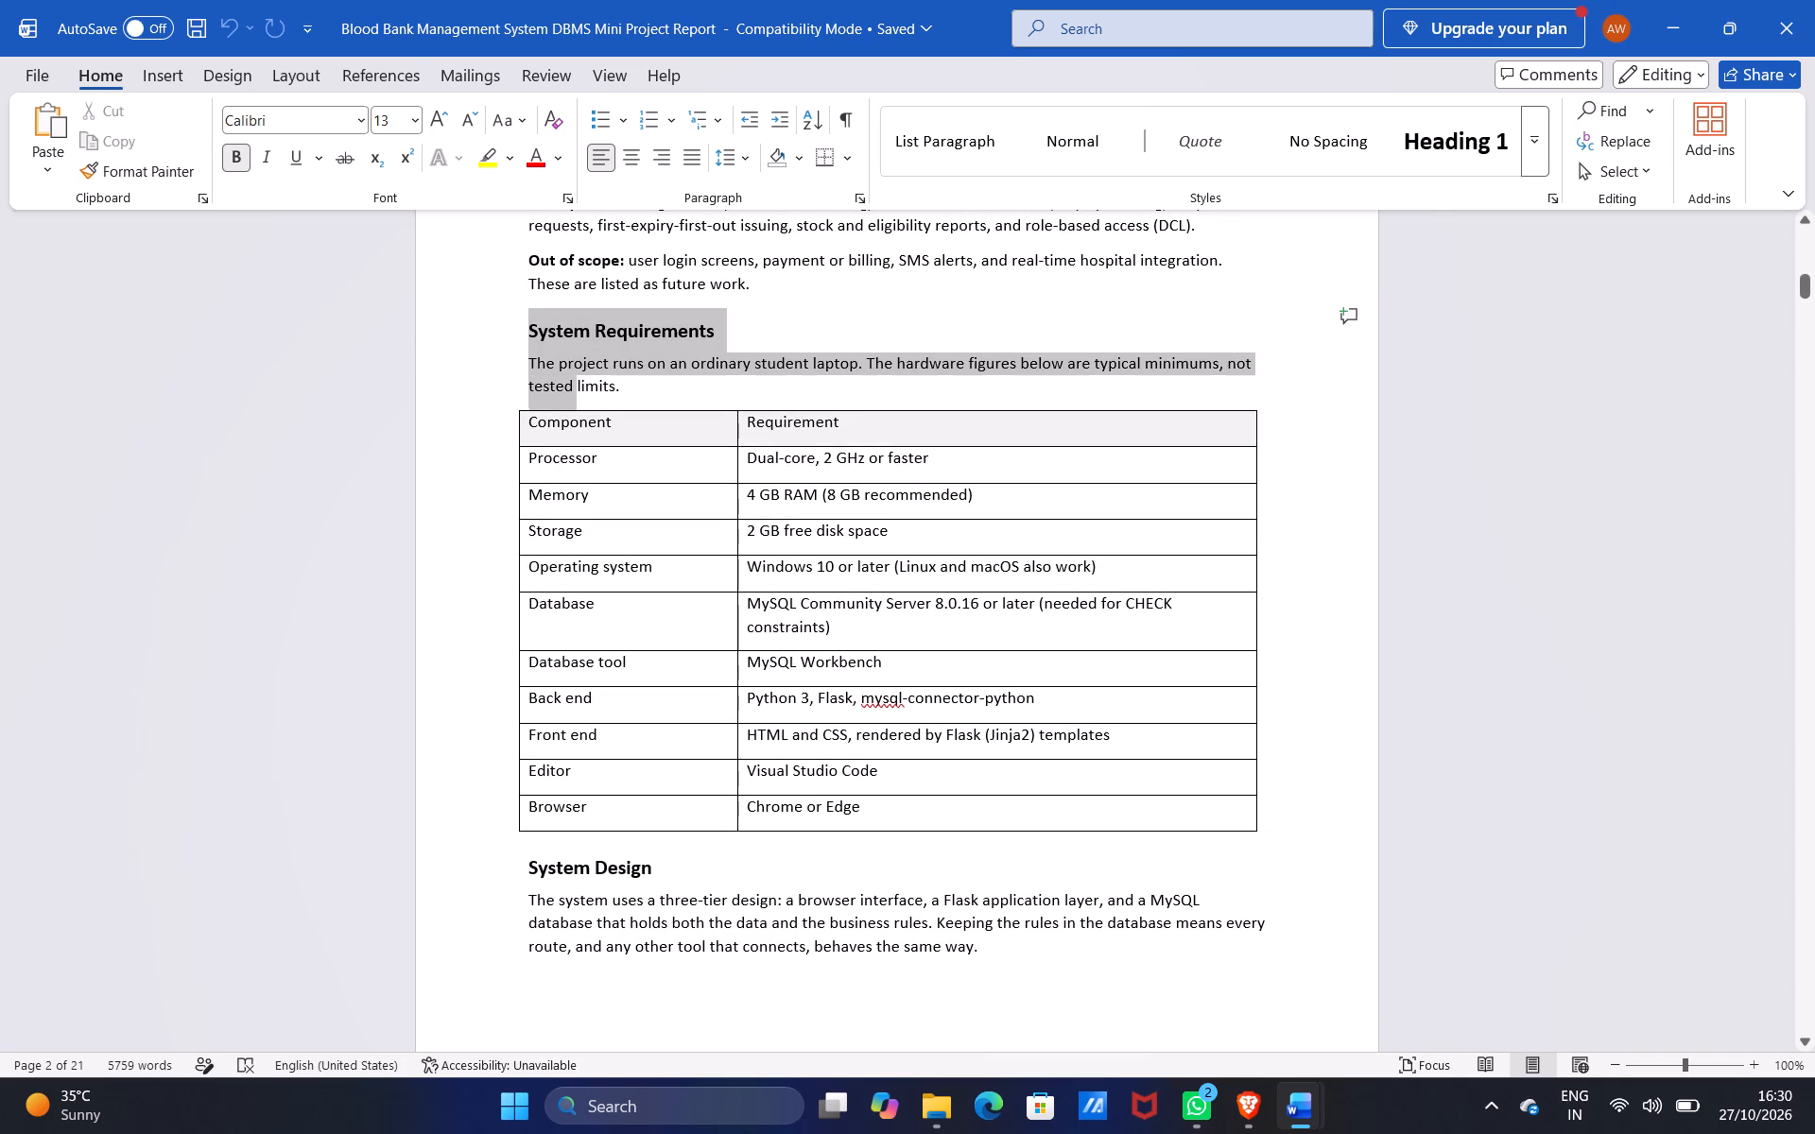
left_click_drag(587, 398, 919, 816)
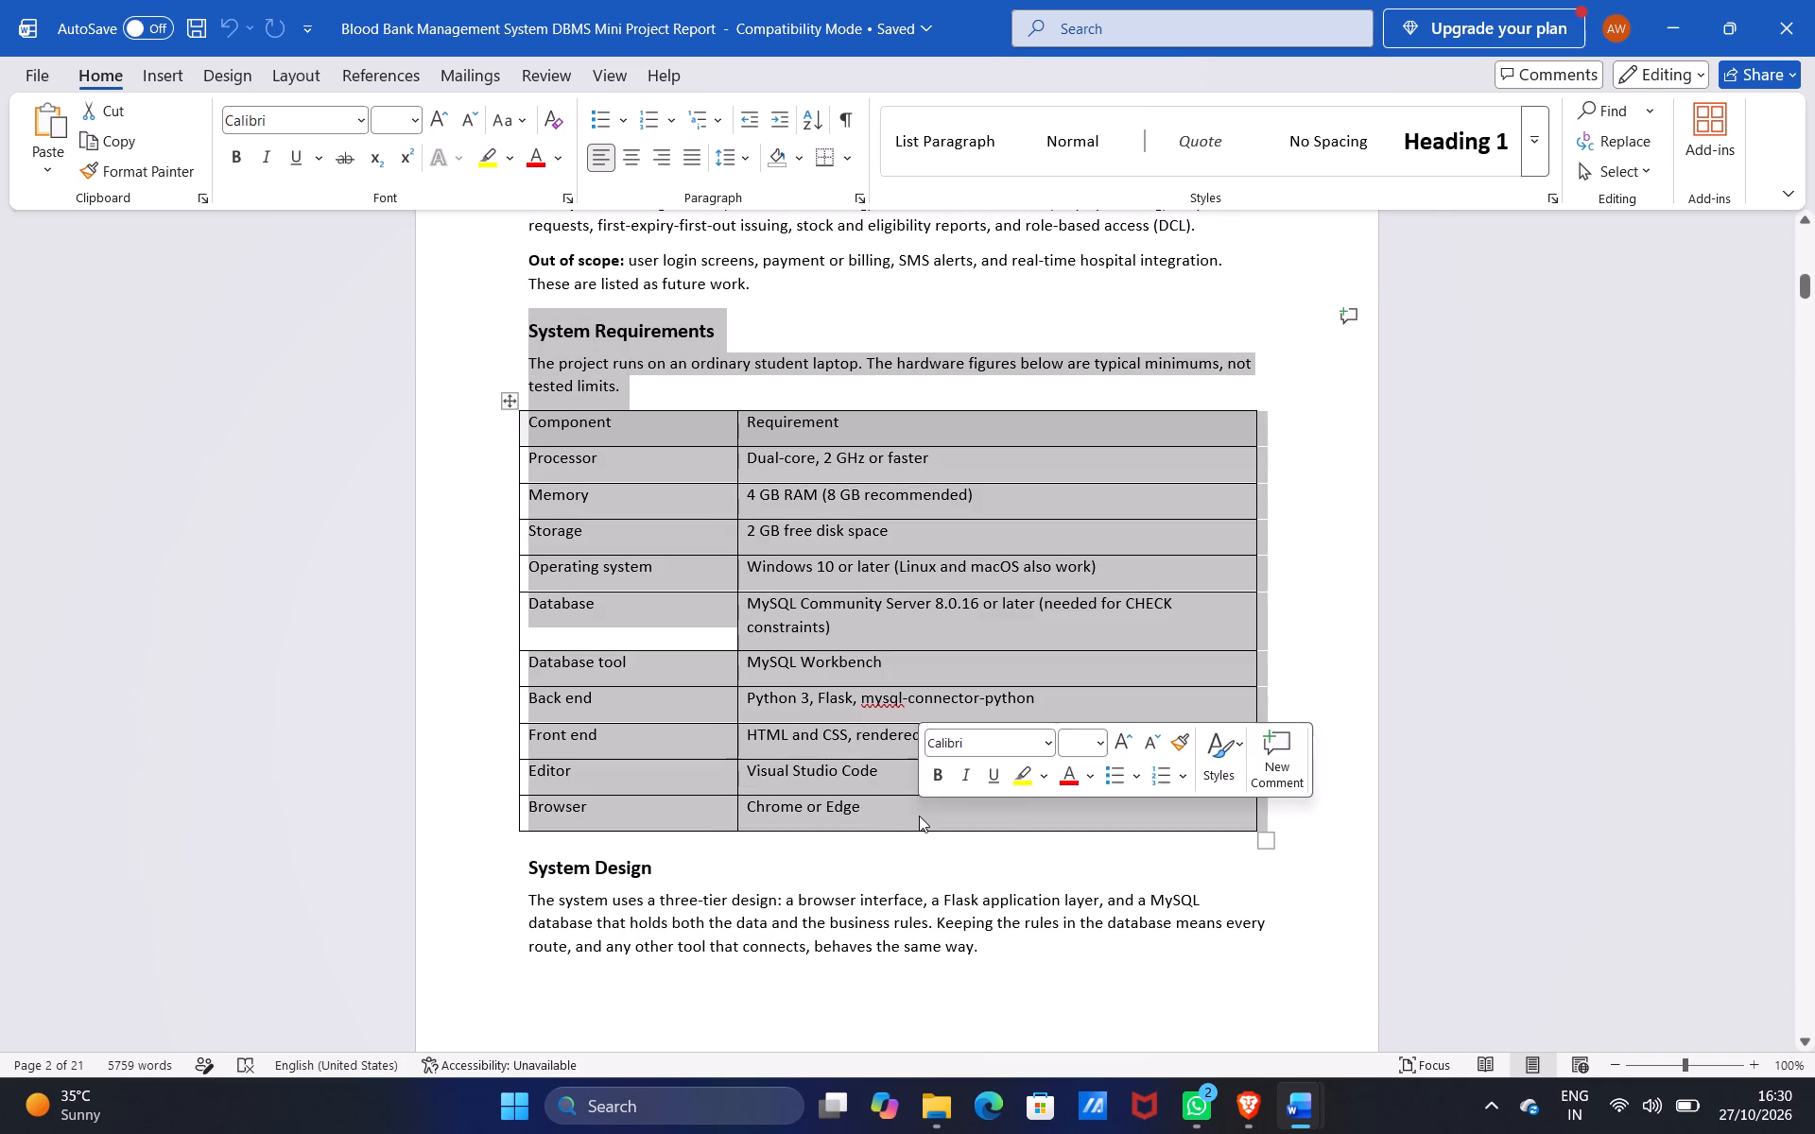
key("ctrl+c")
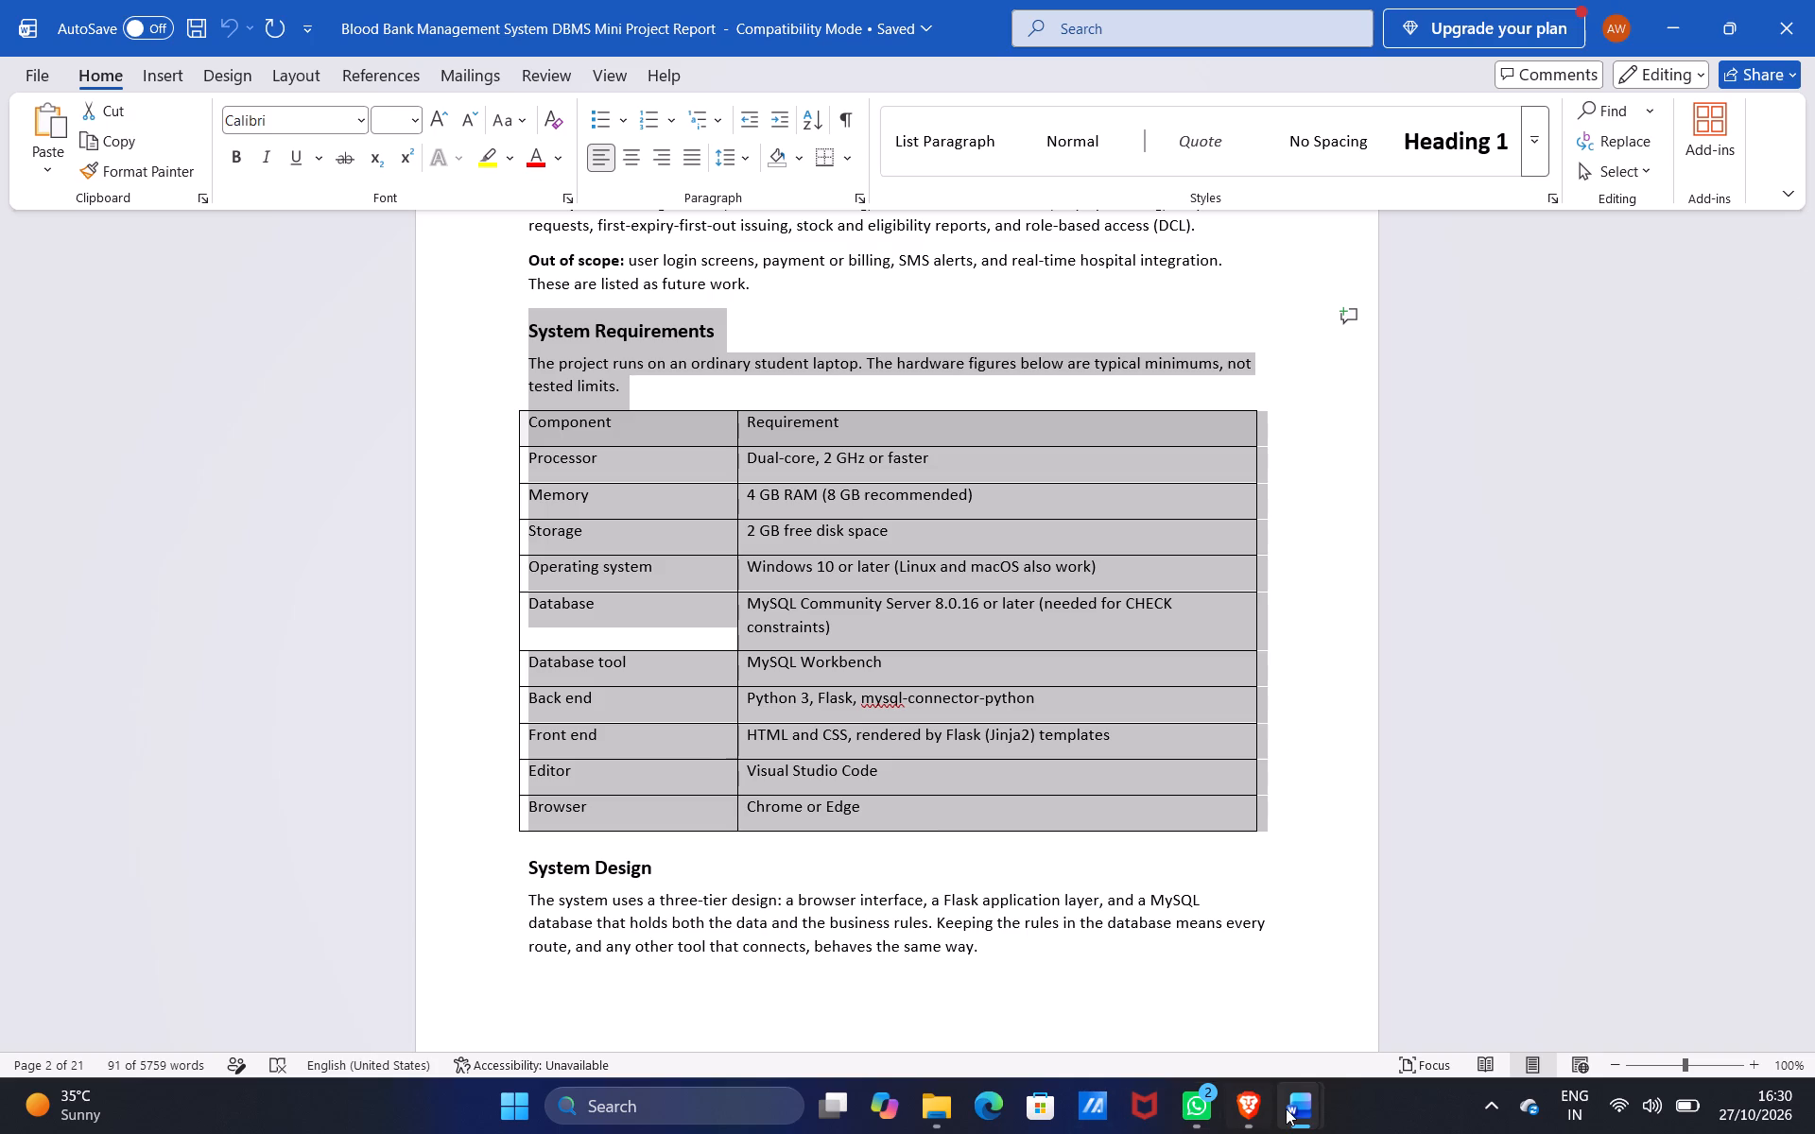
In the DBMS MINI PROJECT Report, insert five blank lines above SYSTEM REQUIREMENTS to move the heading onto the next page.
left_click(1255, 1014)
scroll(1063, 817, "up", 6)
scroll(1063, 817, "down", 7)
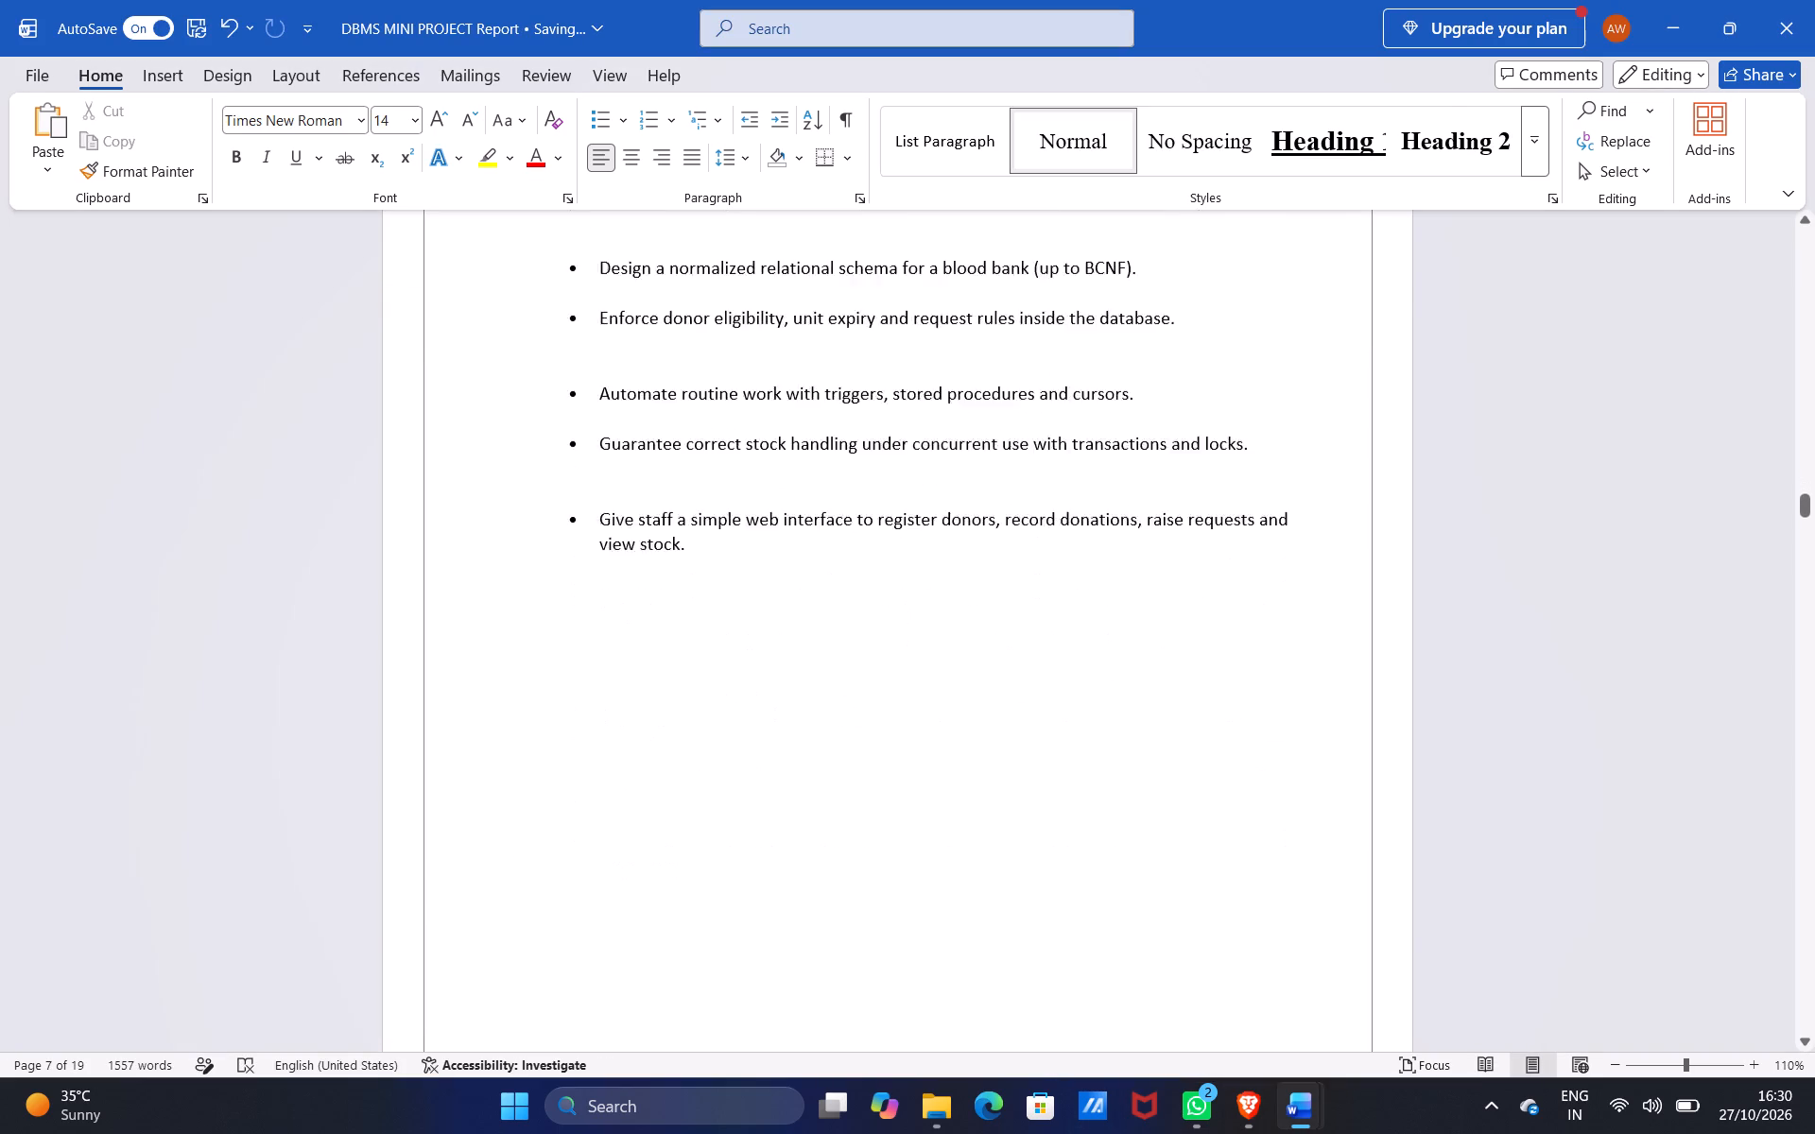
scroll(1063, 817, "down", 10)
left_click(744, 346)
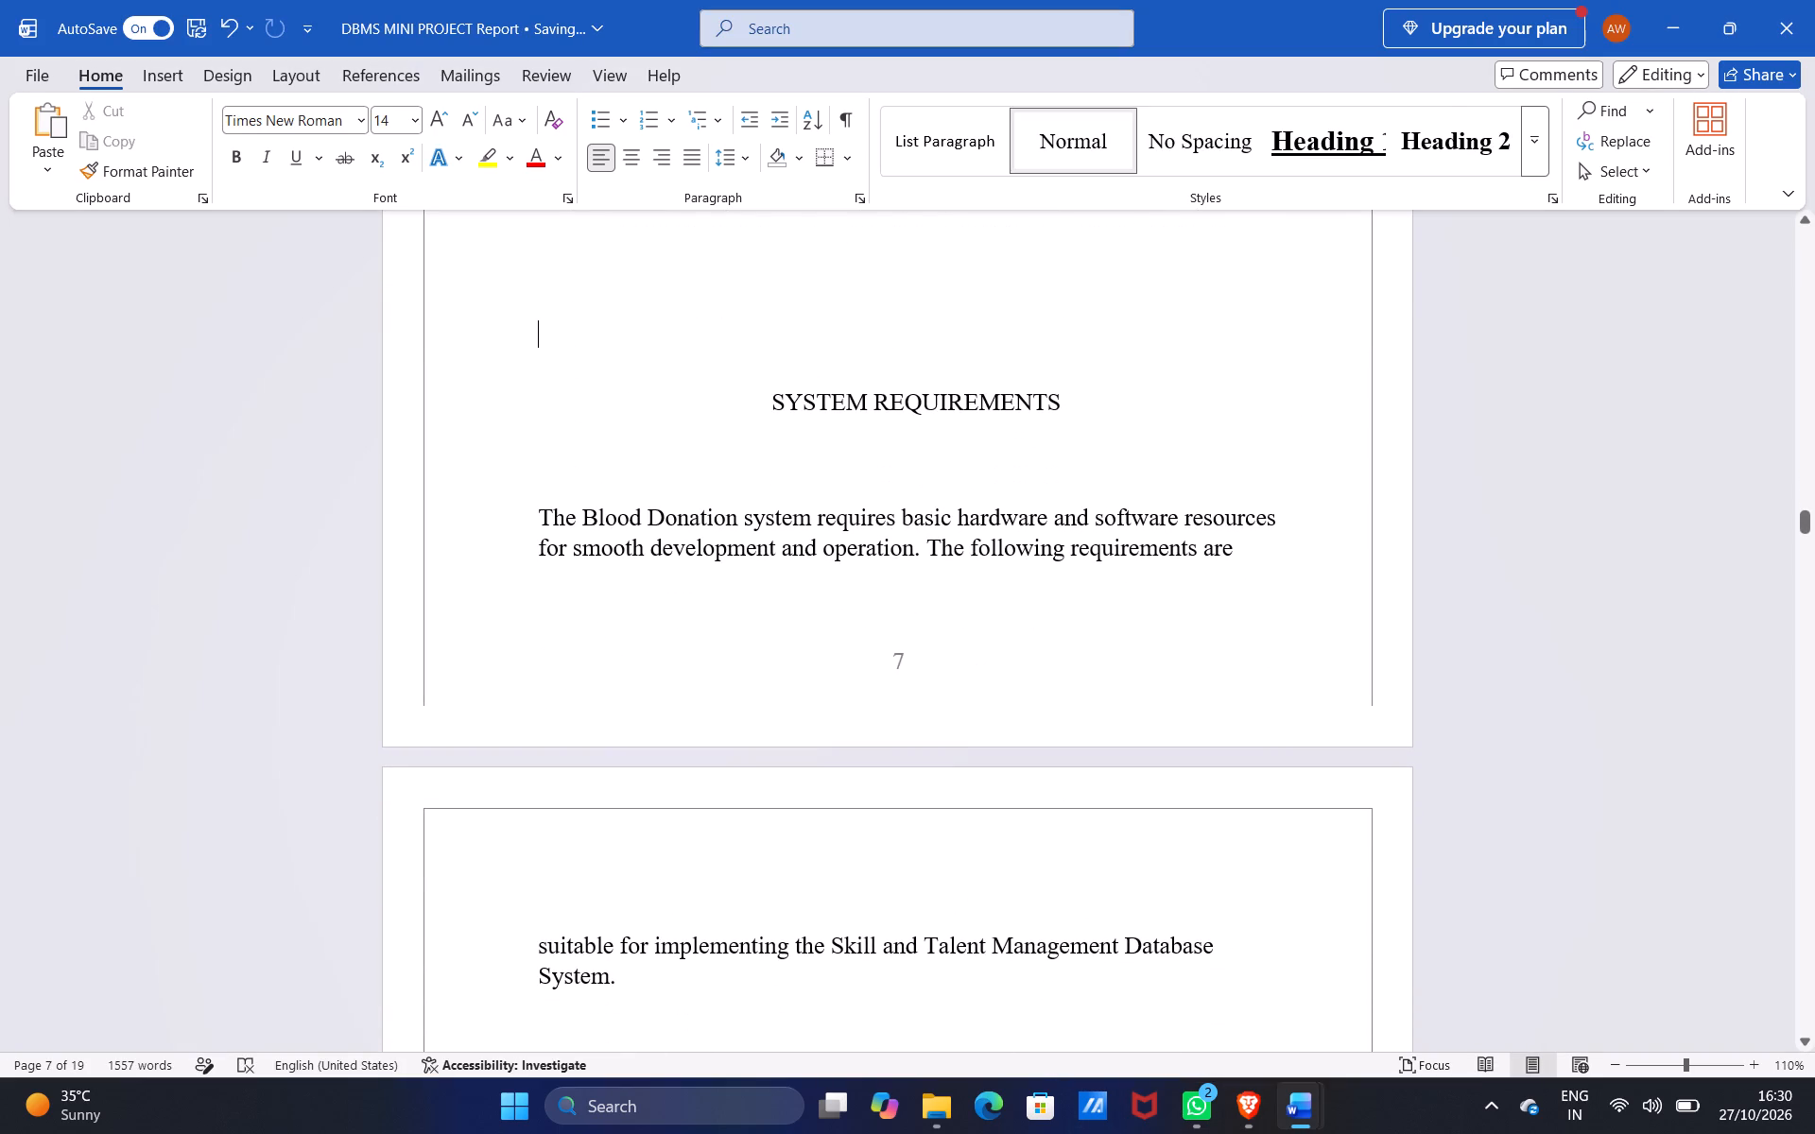
key("Return")
key("Return")
key("Return")
key("Return")
key("Return")
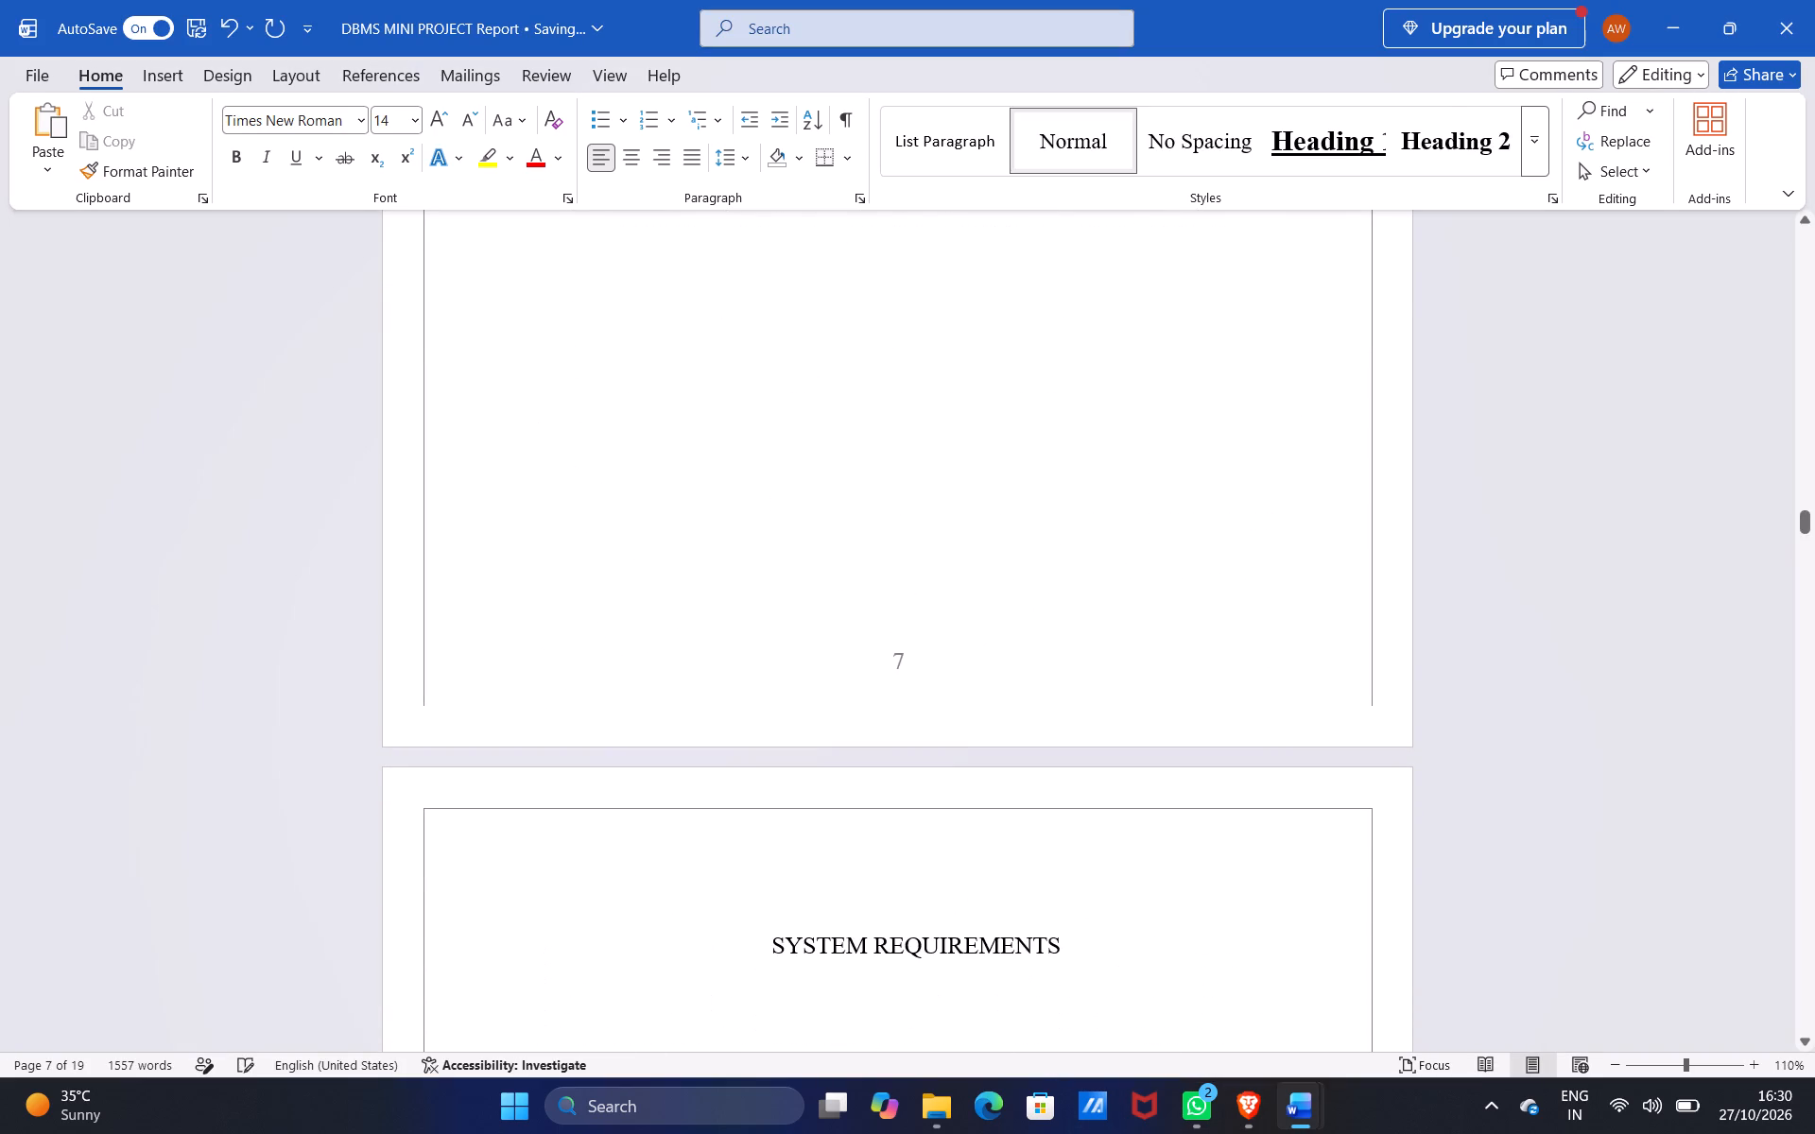
Replace the text from "Hardware Requirements:" through "6. Web Server: XAMPP" with the copied System Requirements content.
scroll(759, 414, "down", 11)
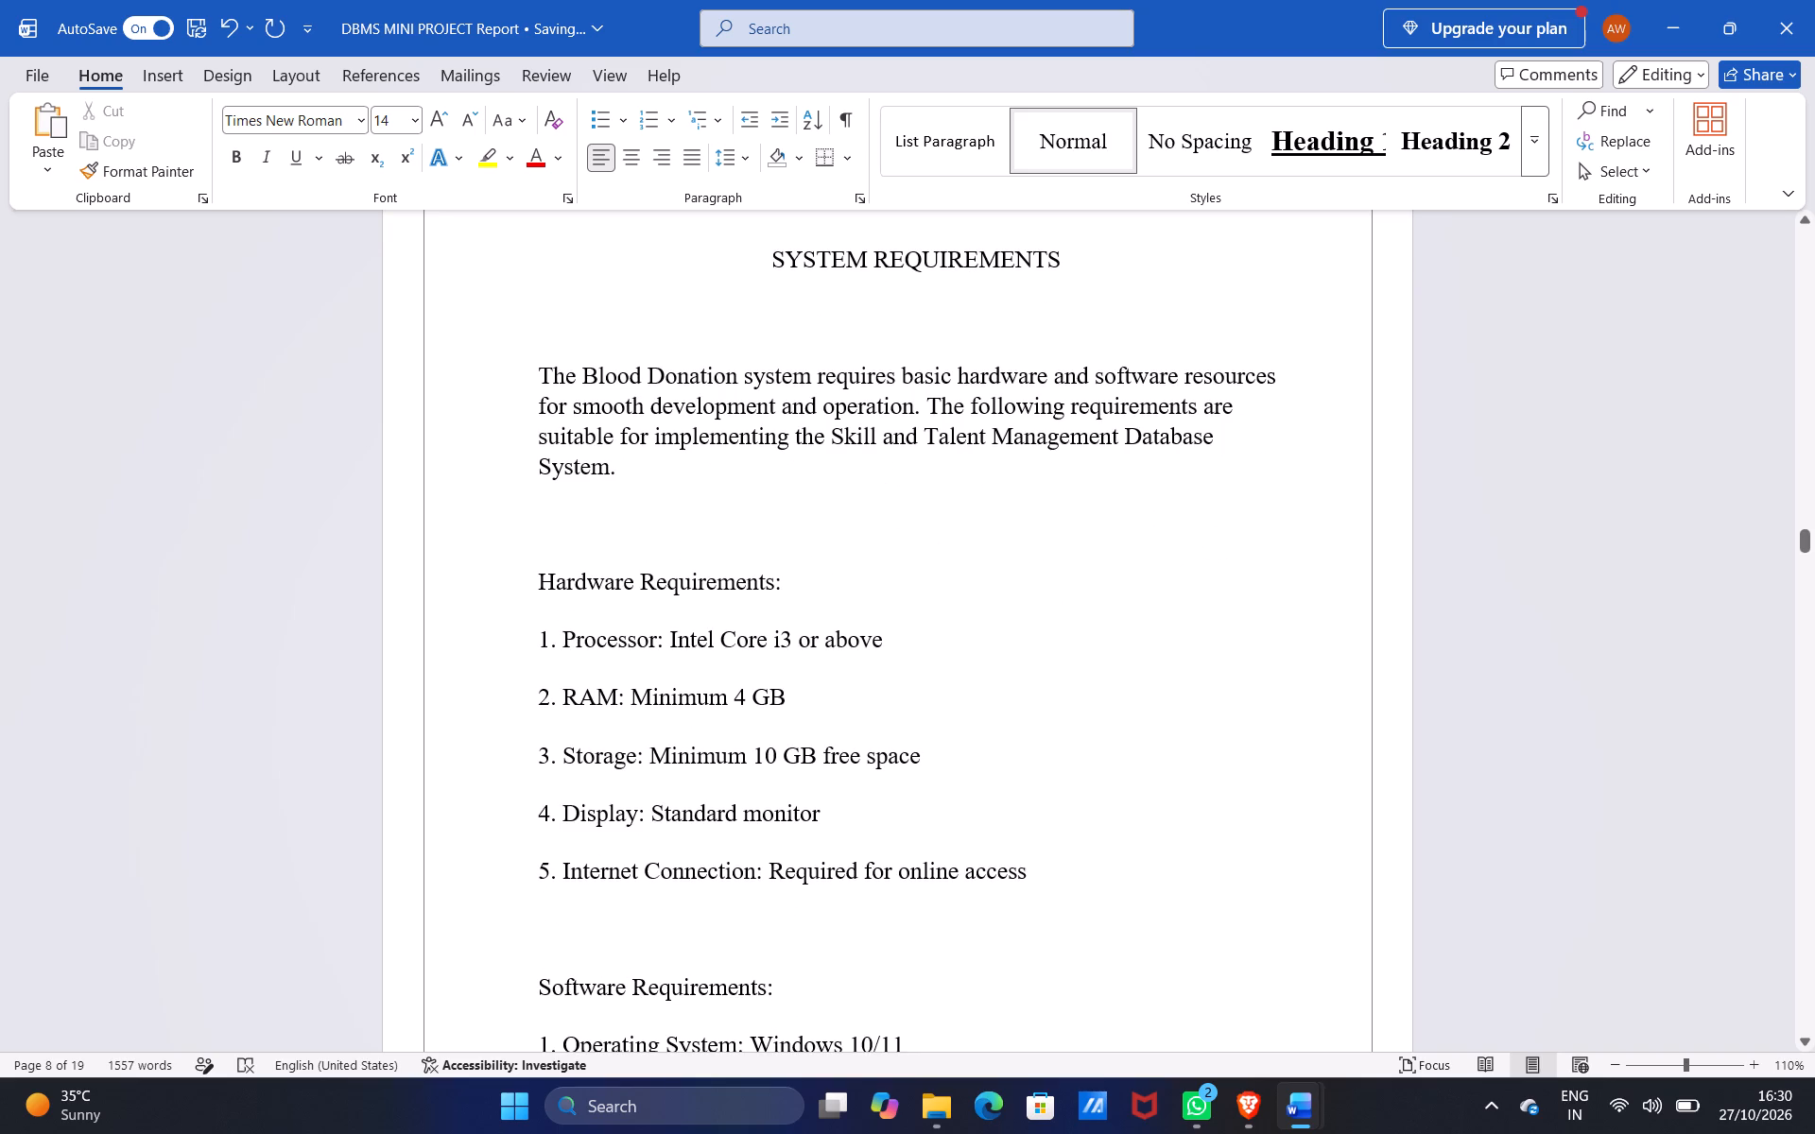
scroll(714, 549, "down", 1)
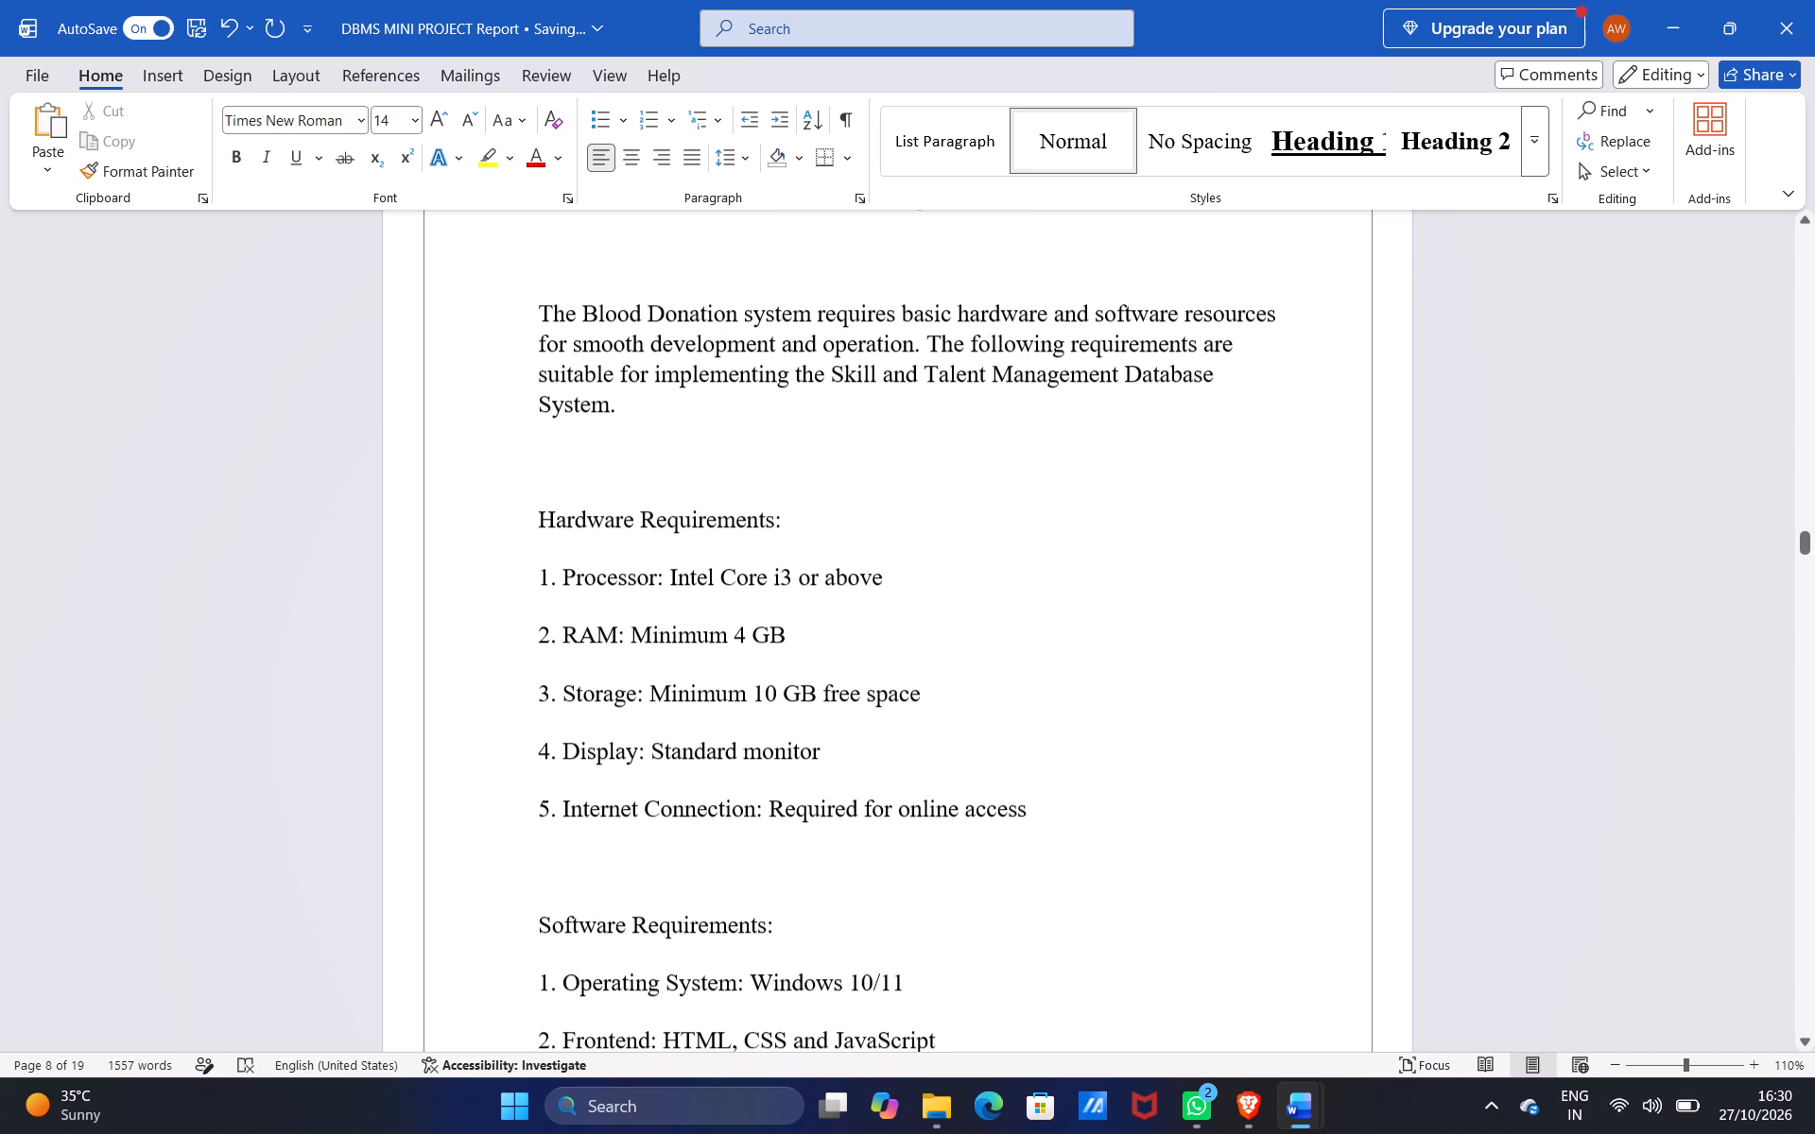
scroll(557, 474, "down", 1)
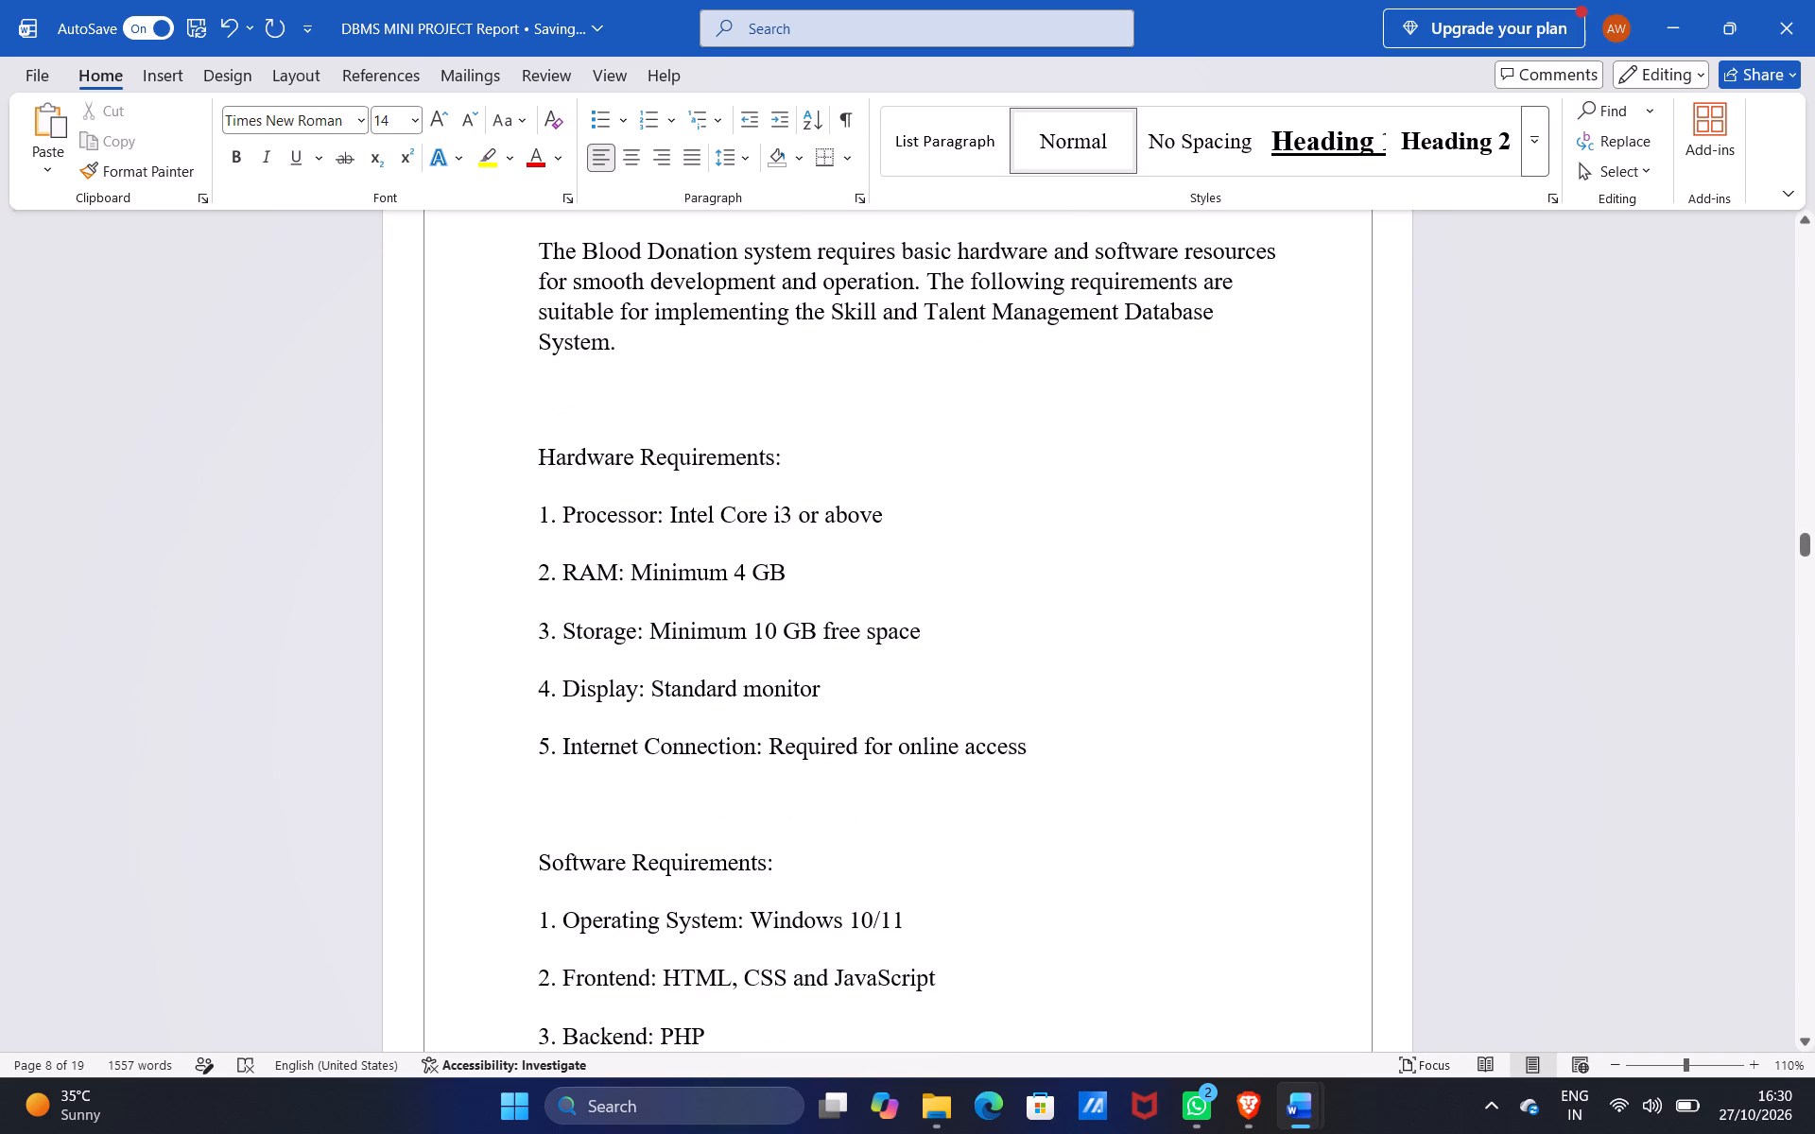
left_click_drag(514, 439, 1041, 666)
scroll(1031, 559, "down", 6)
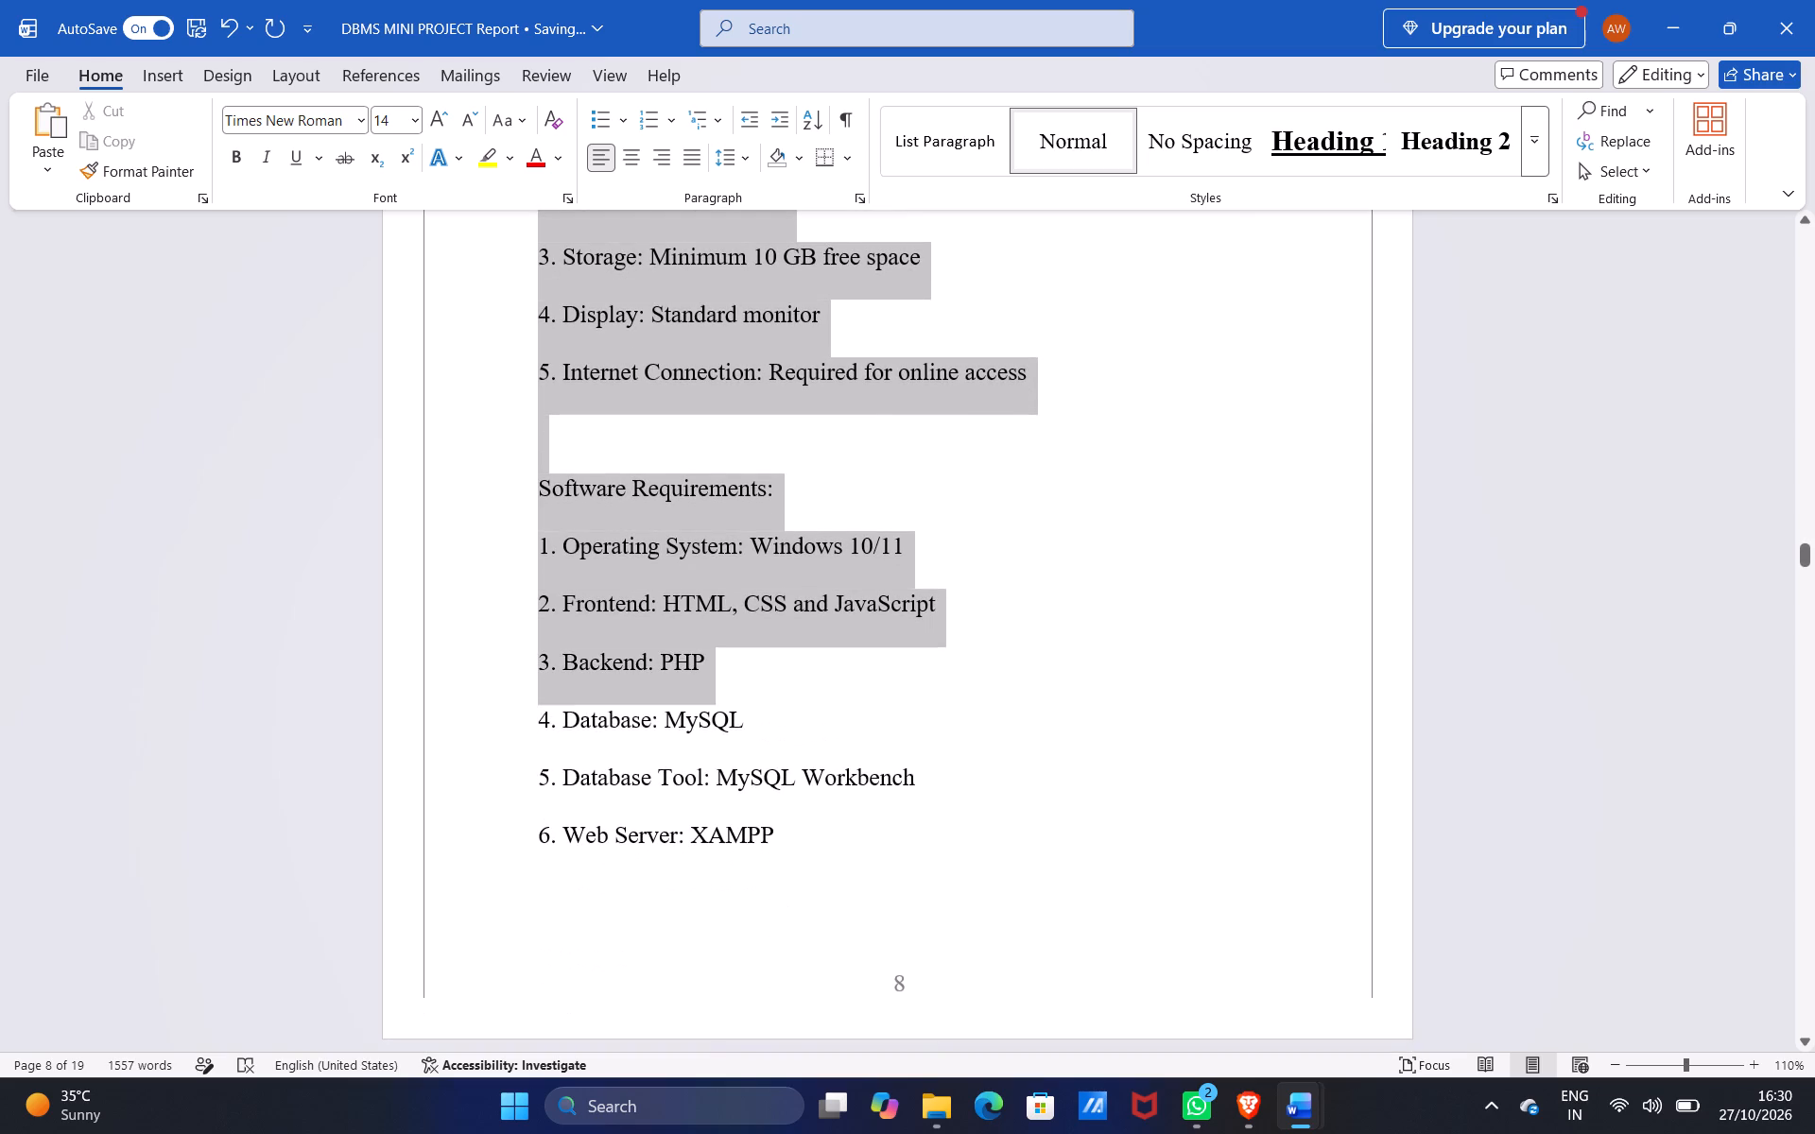
left_click_drag(1041, 666, 1030, 832)
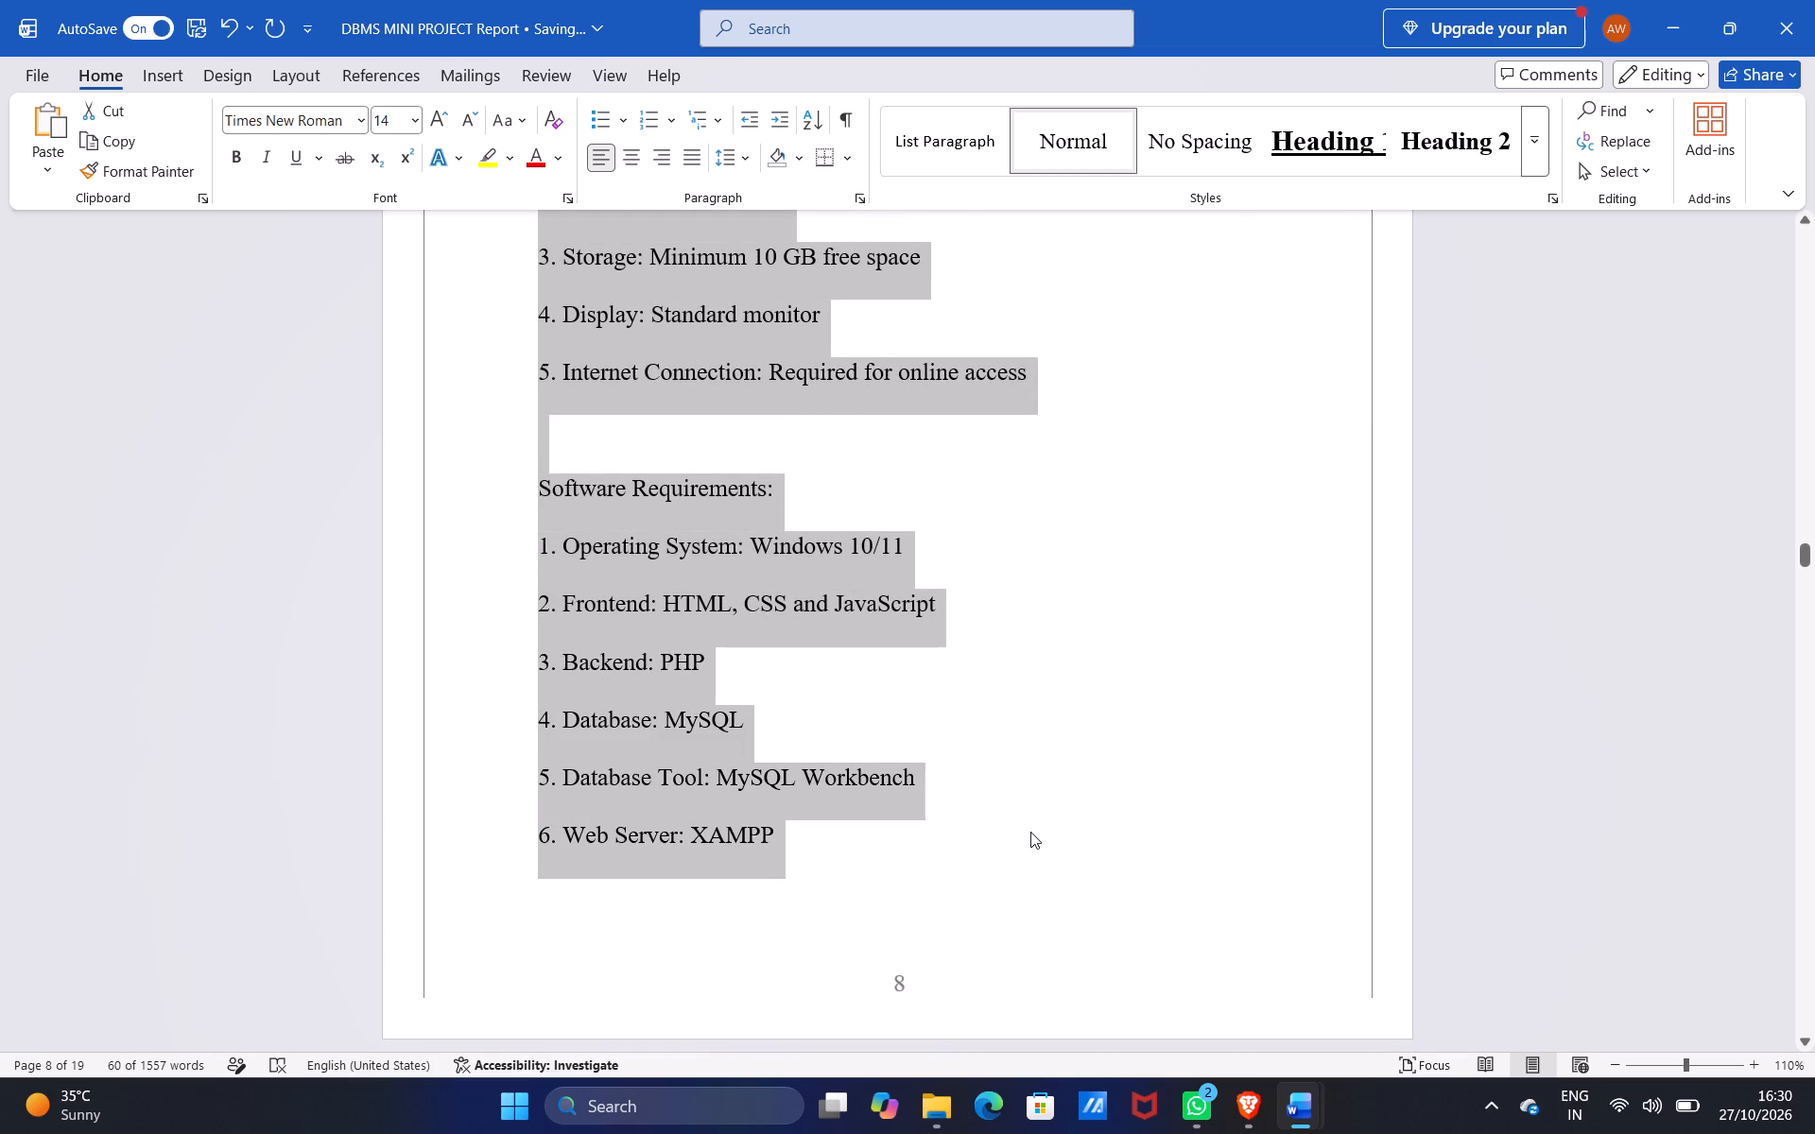
key("ctrl+v")
scroll(1030, 832, "up", 7)
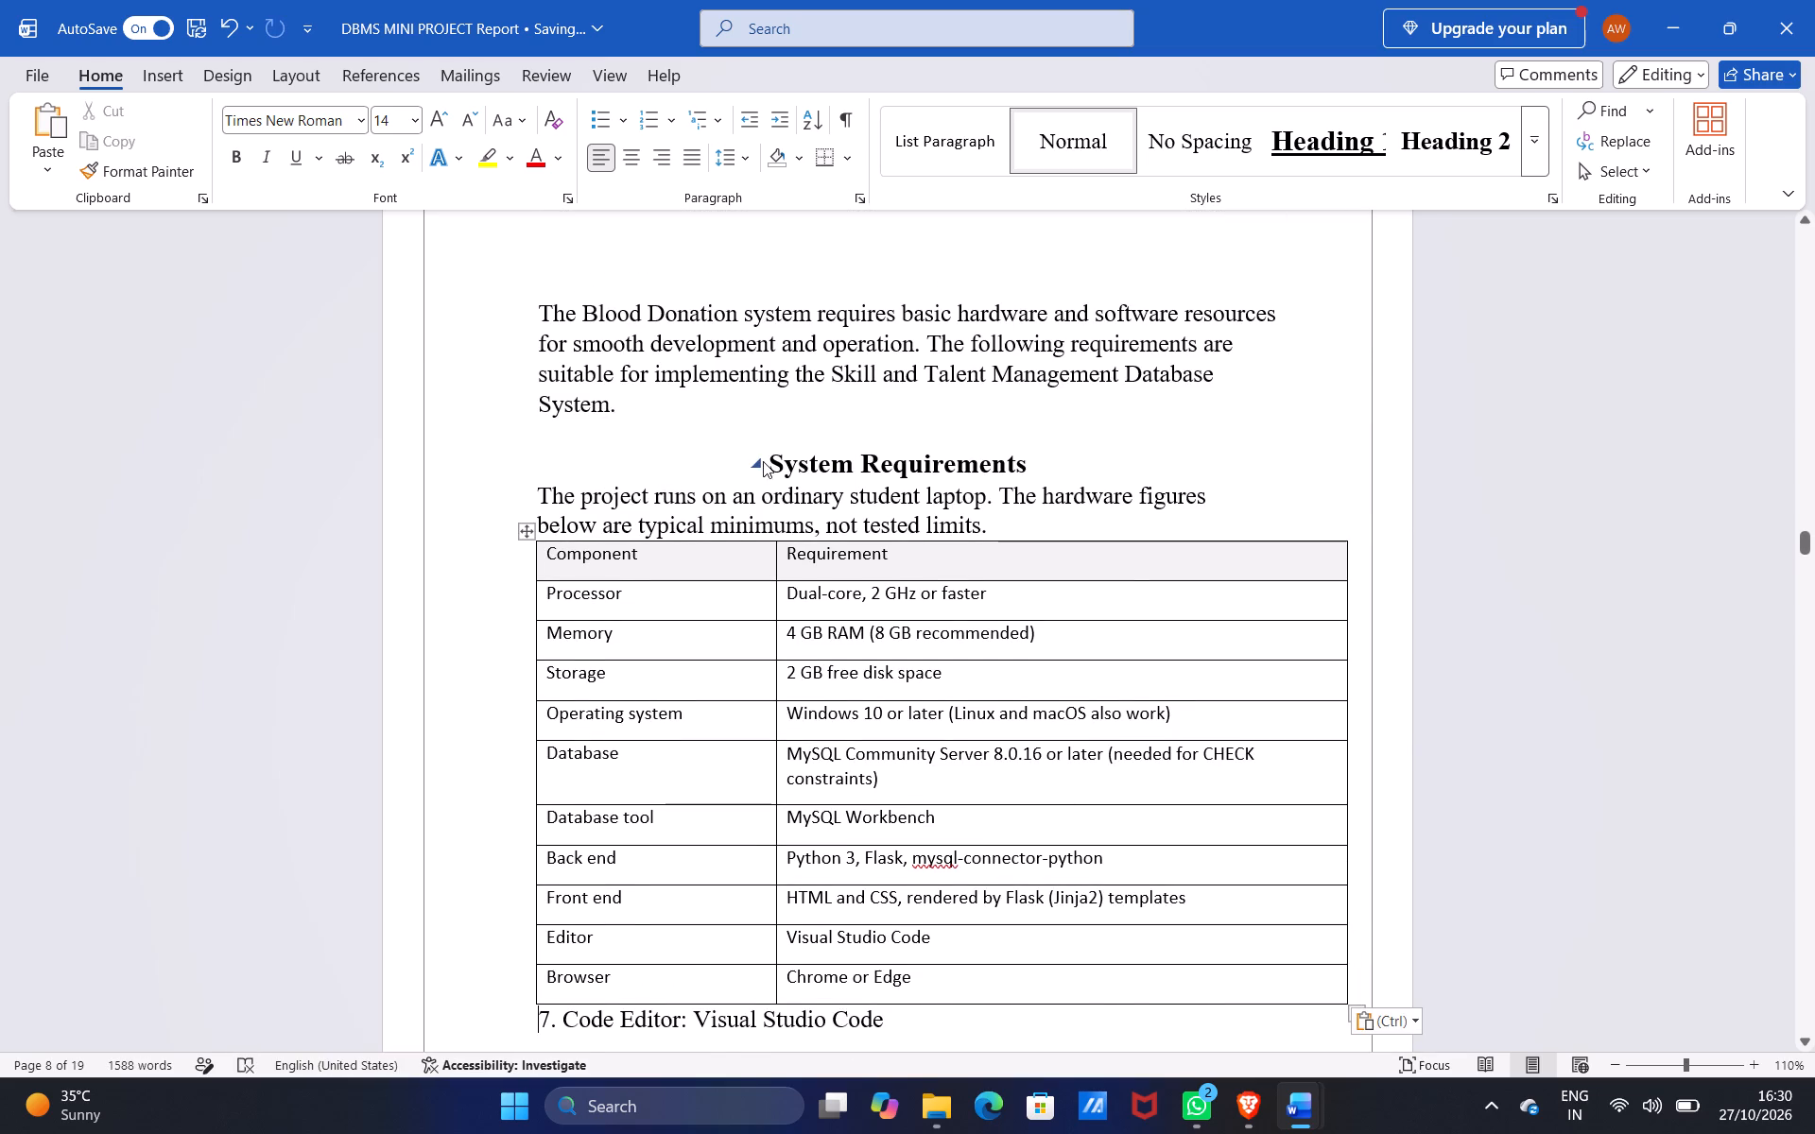
Delete the pasted System Requirements heading and its introductory text above the table, keeping the original Blood Donation paragraph.
left_click_drag(763, 461, 776, 468)
key("ctrl+z")
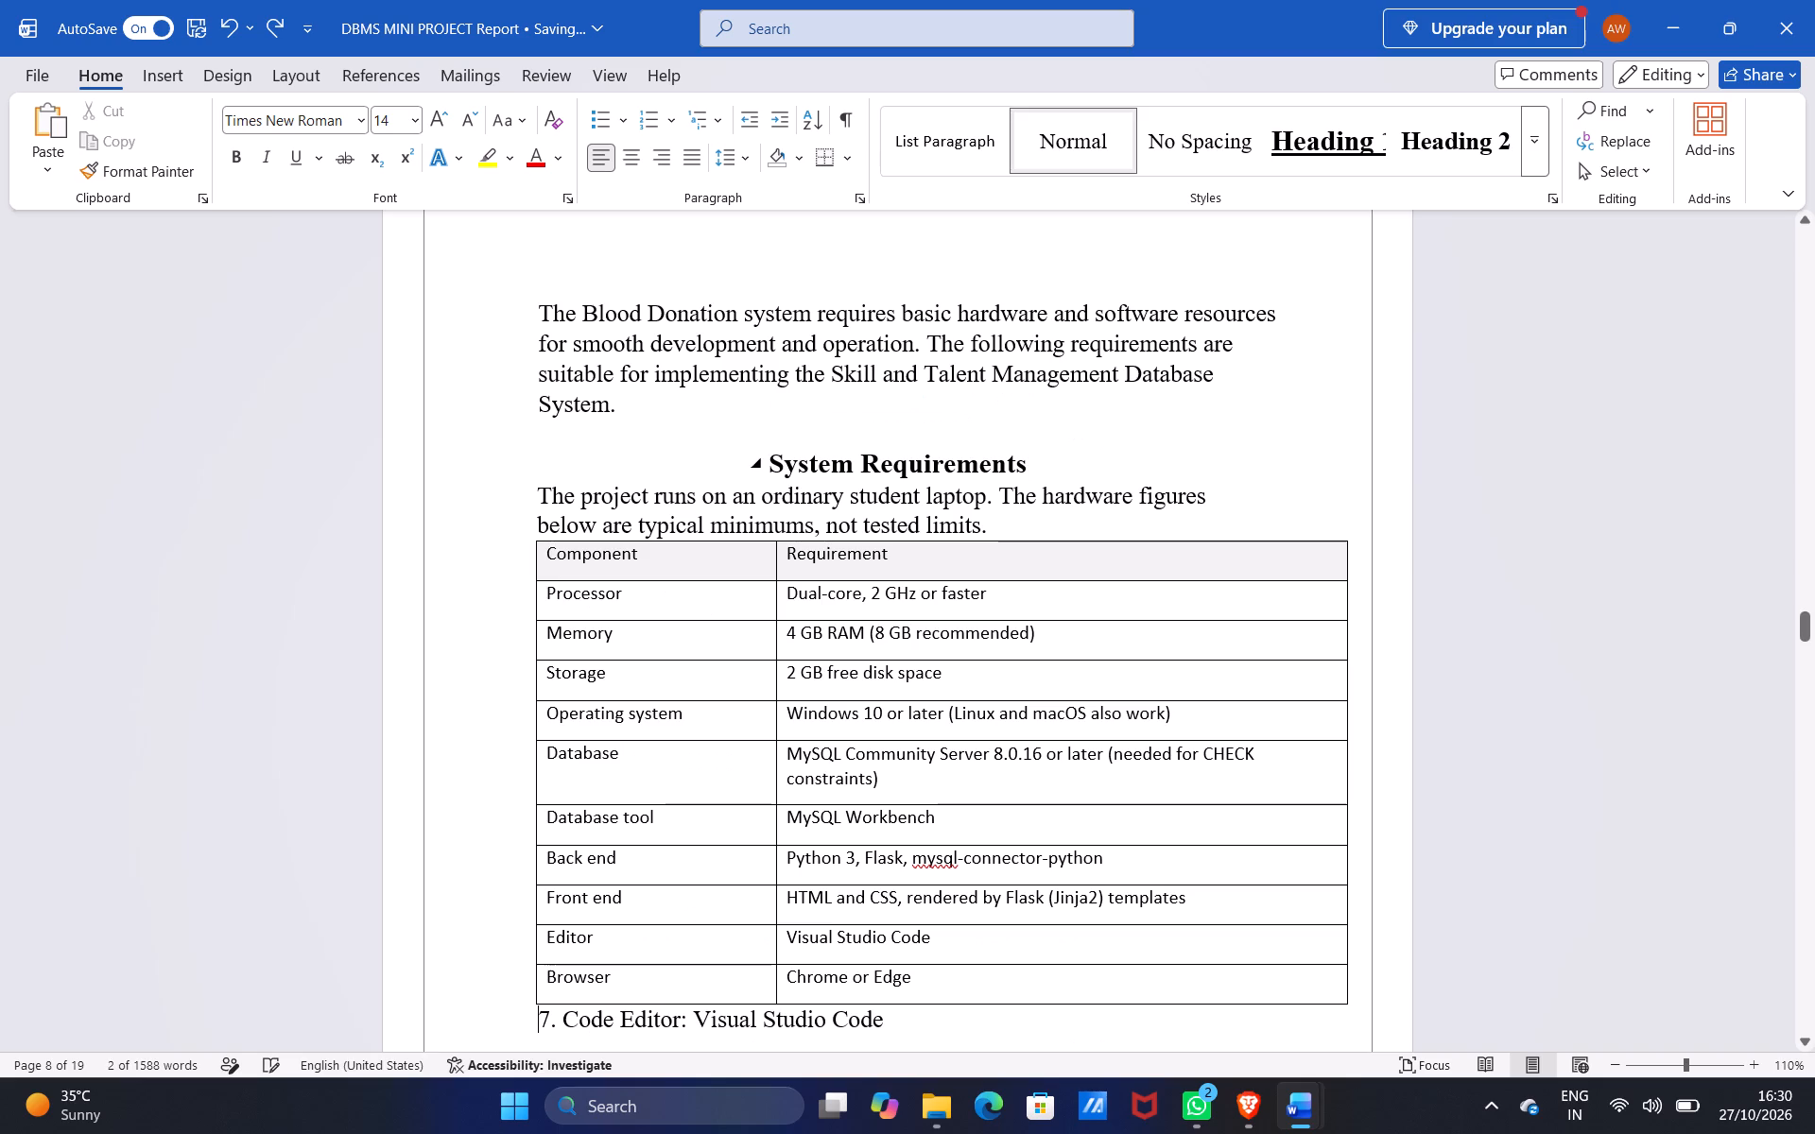
left_click_drag(768, 429, 972, 522)
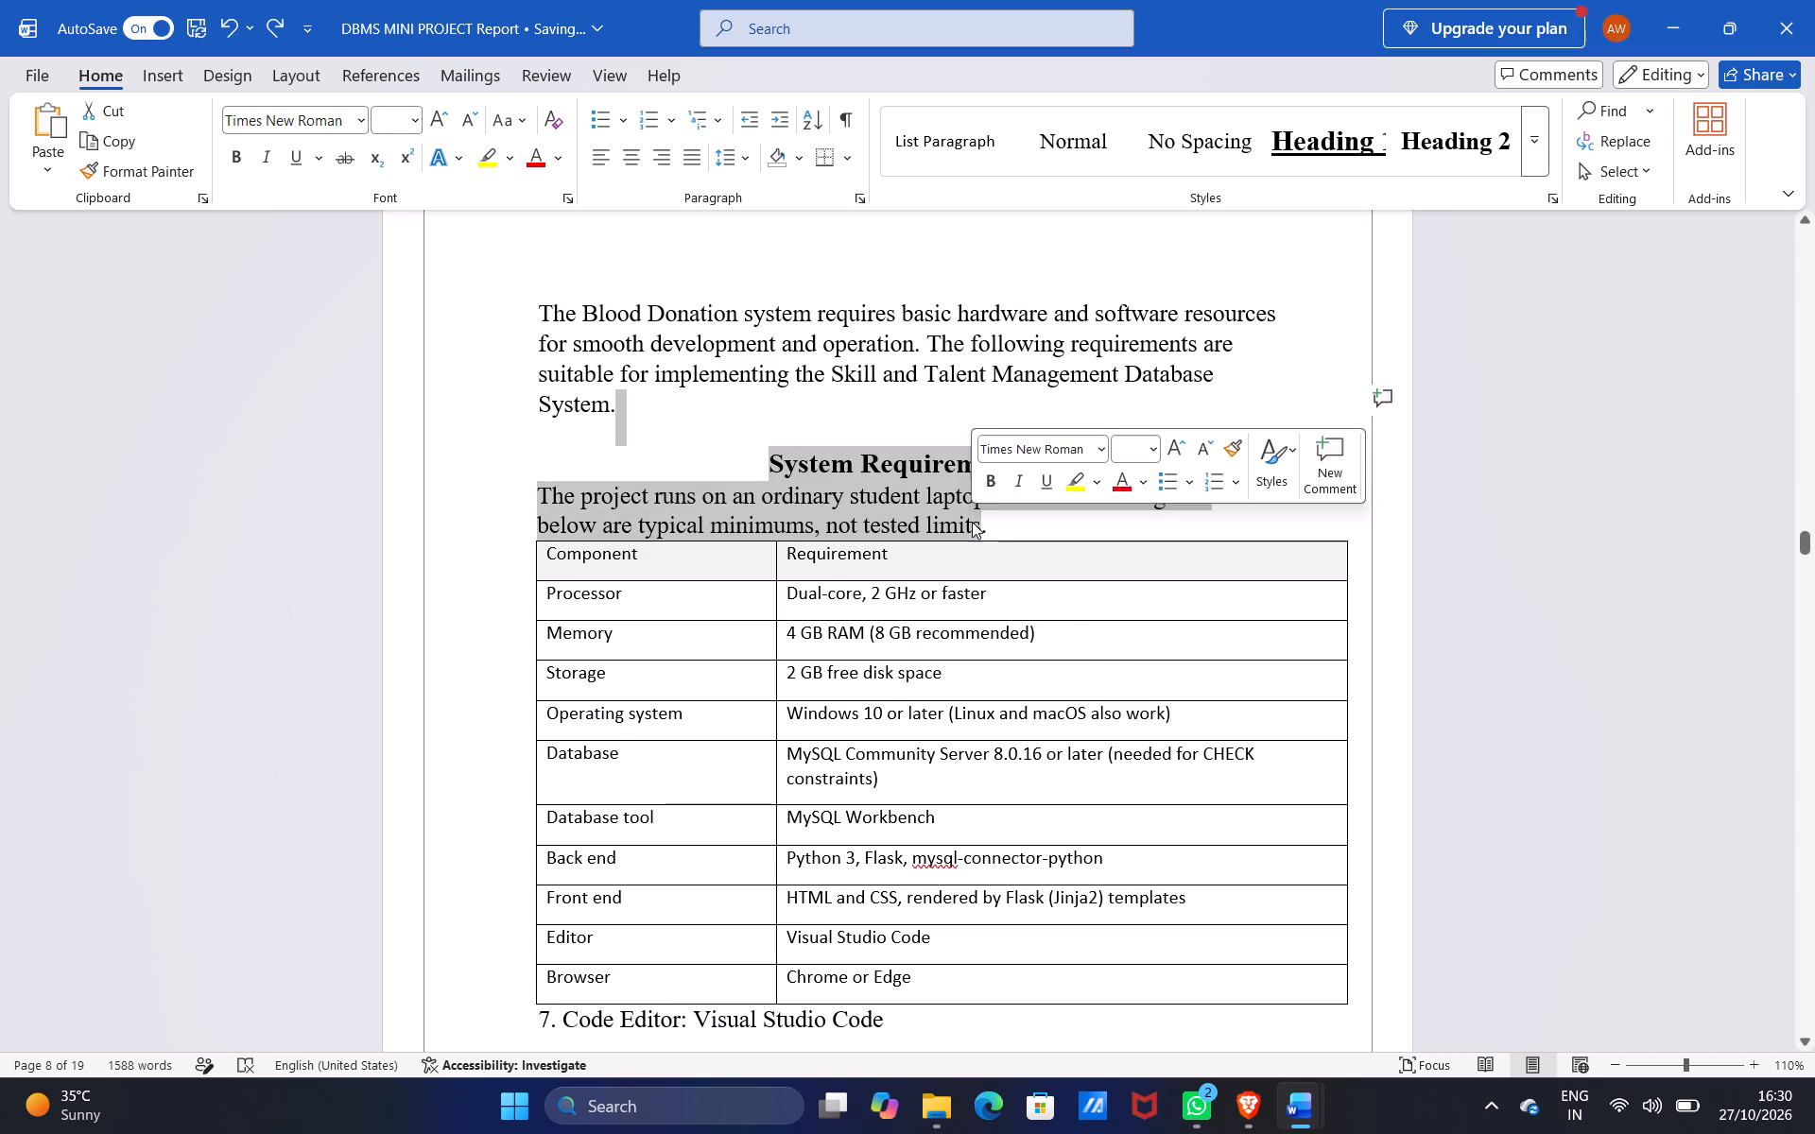
key("BackSpace")
Delete the leftover items 7 and 8 and the closing hardware and software paragraph below the requirements table.
scroll(739, 531, "down", 4)
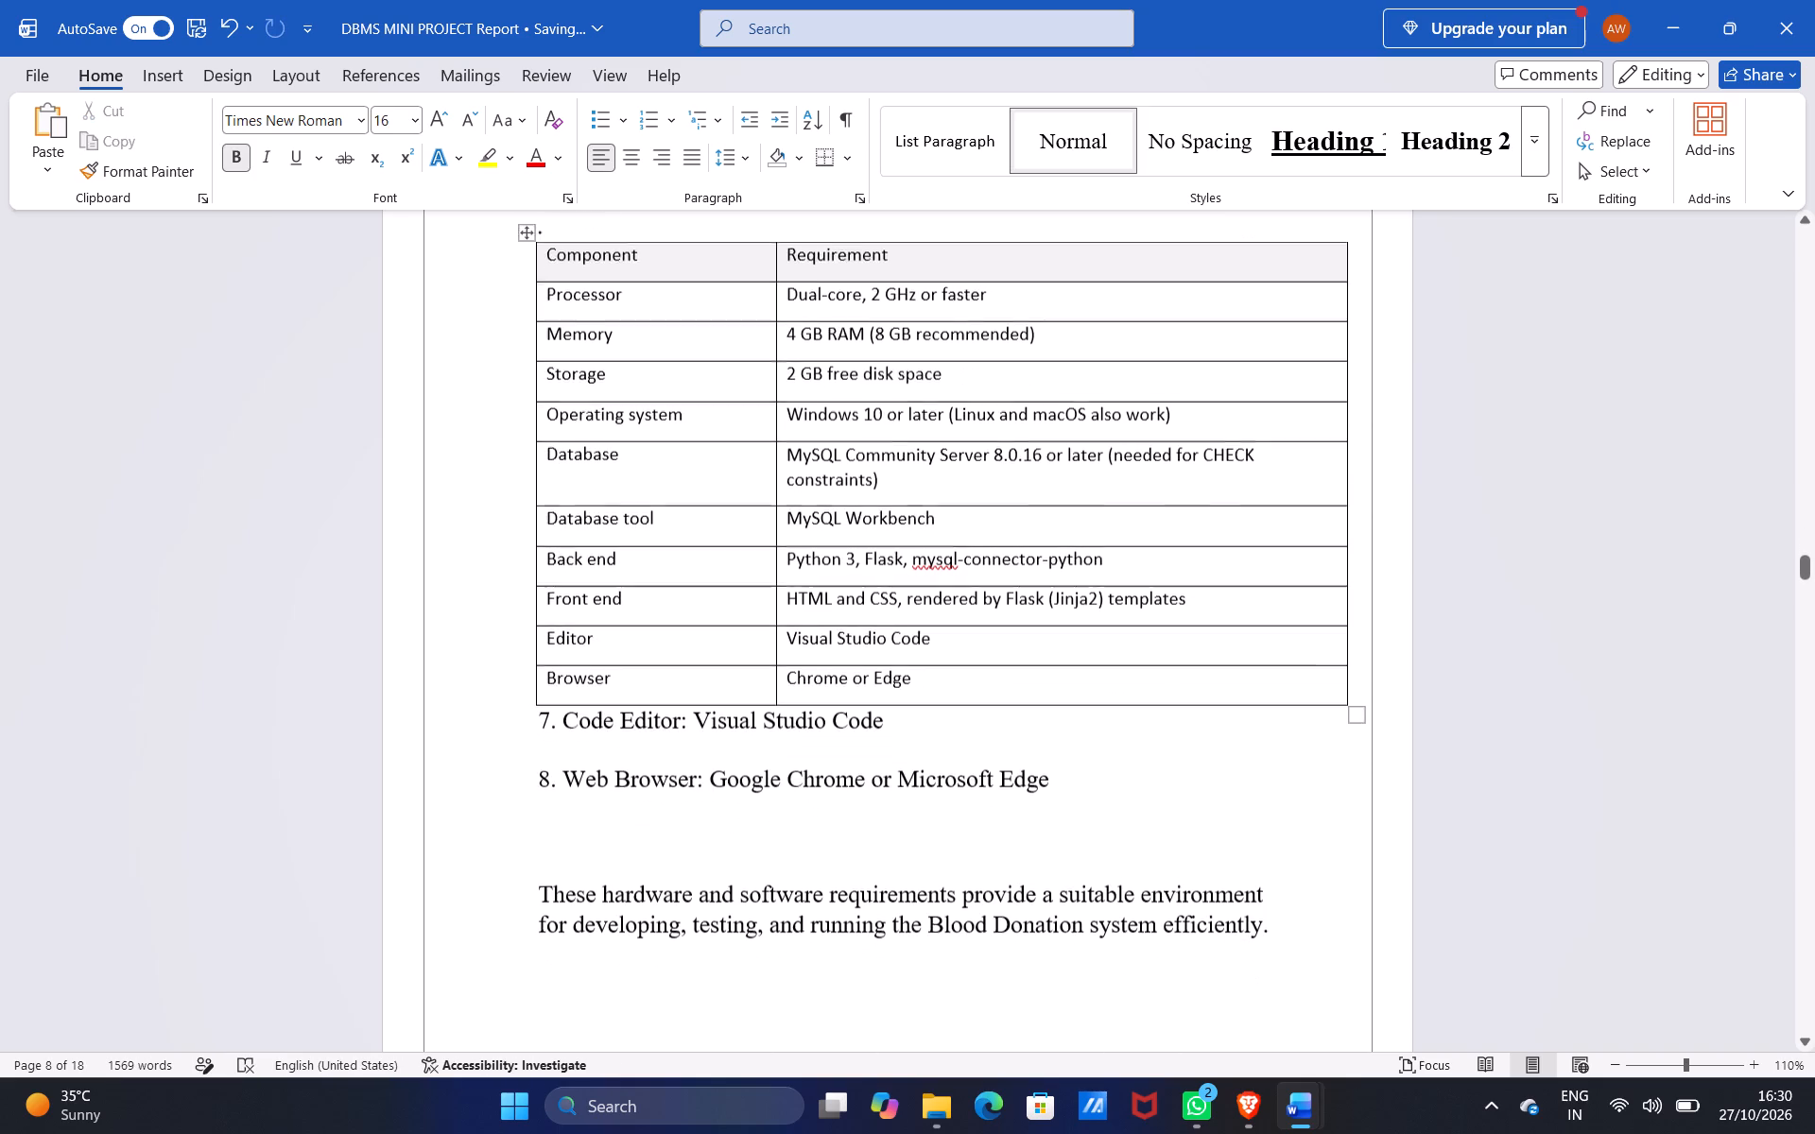
scroll(750, 566, "down", 1)
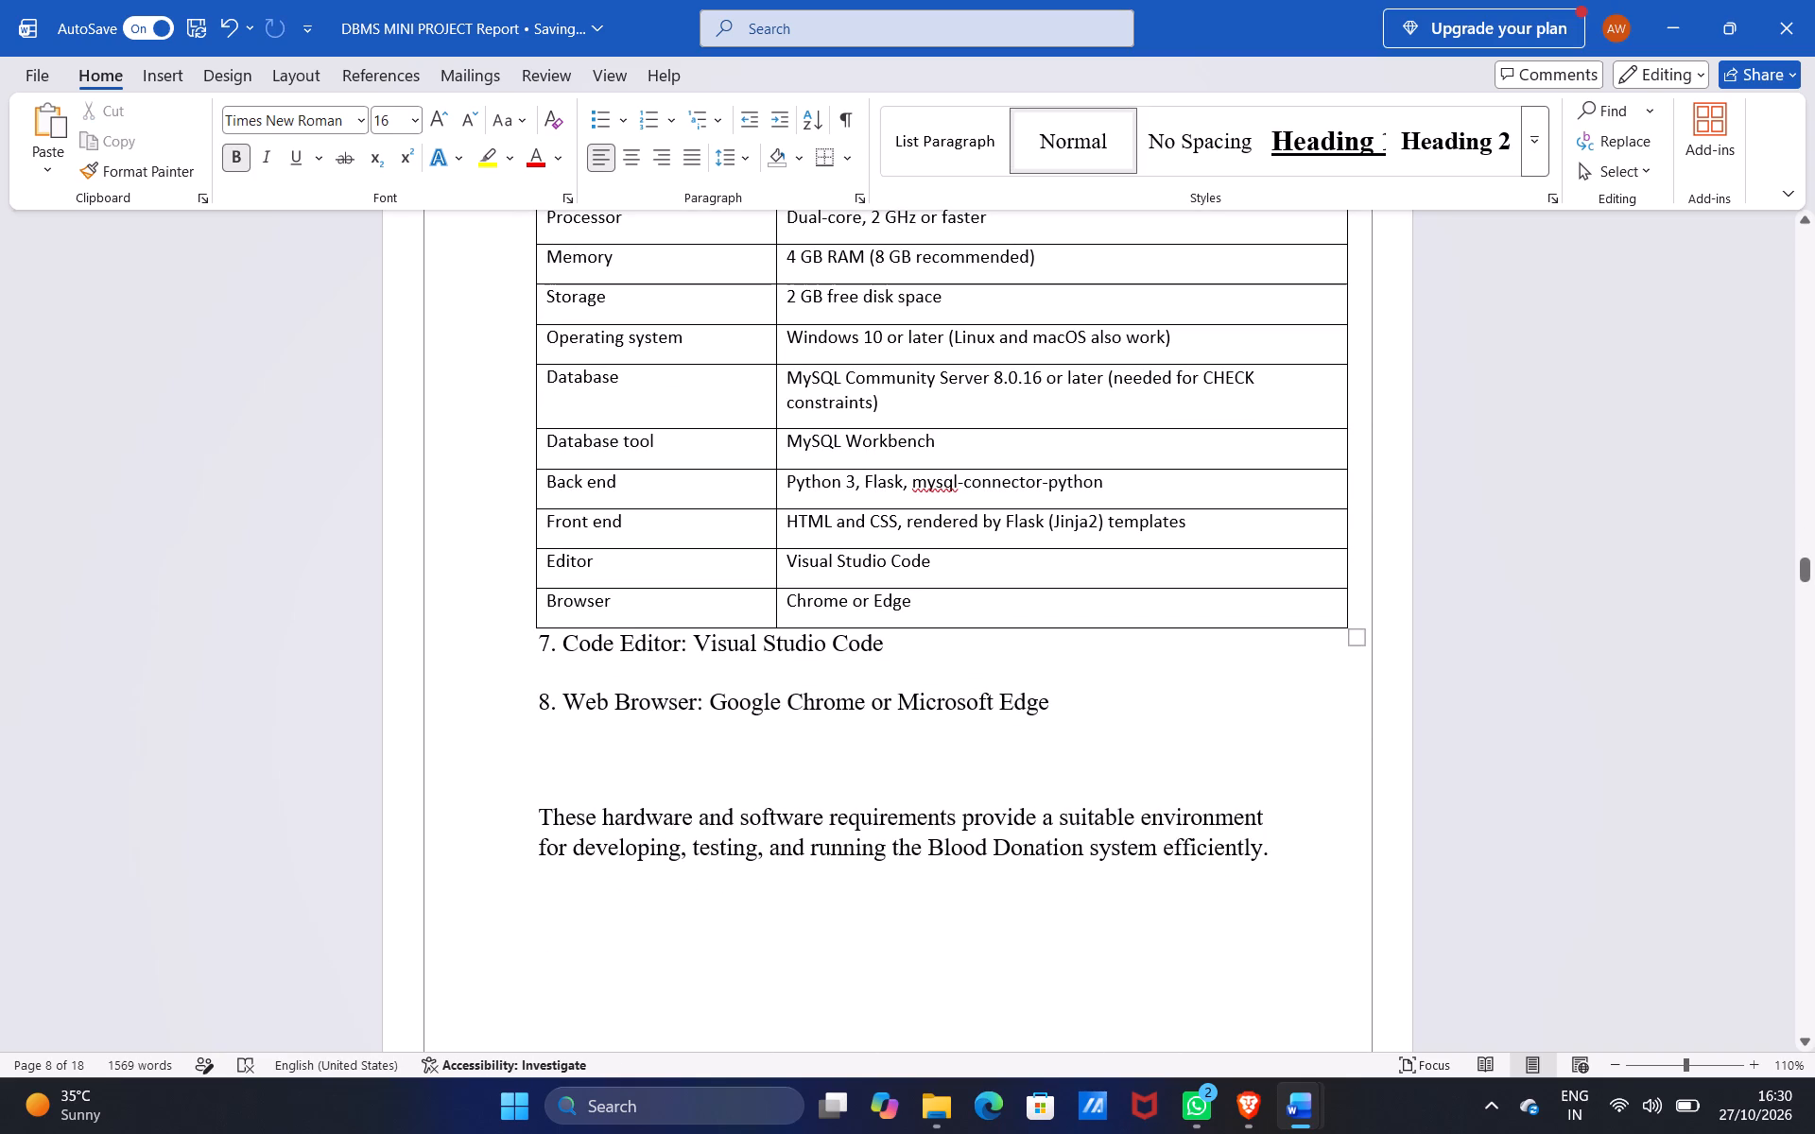
left_click_drag(539, 643, 1052, 714)
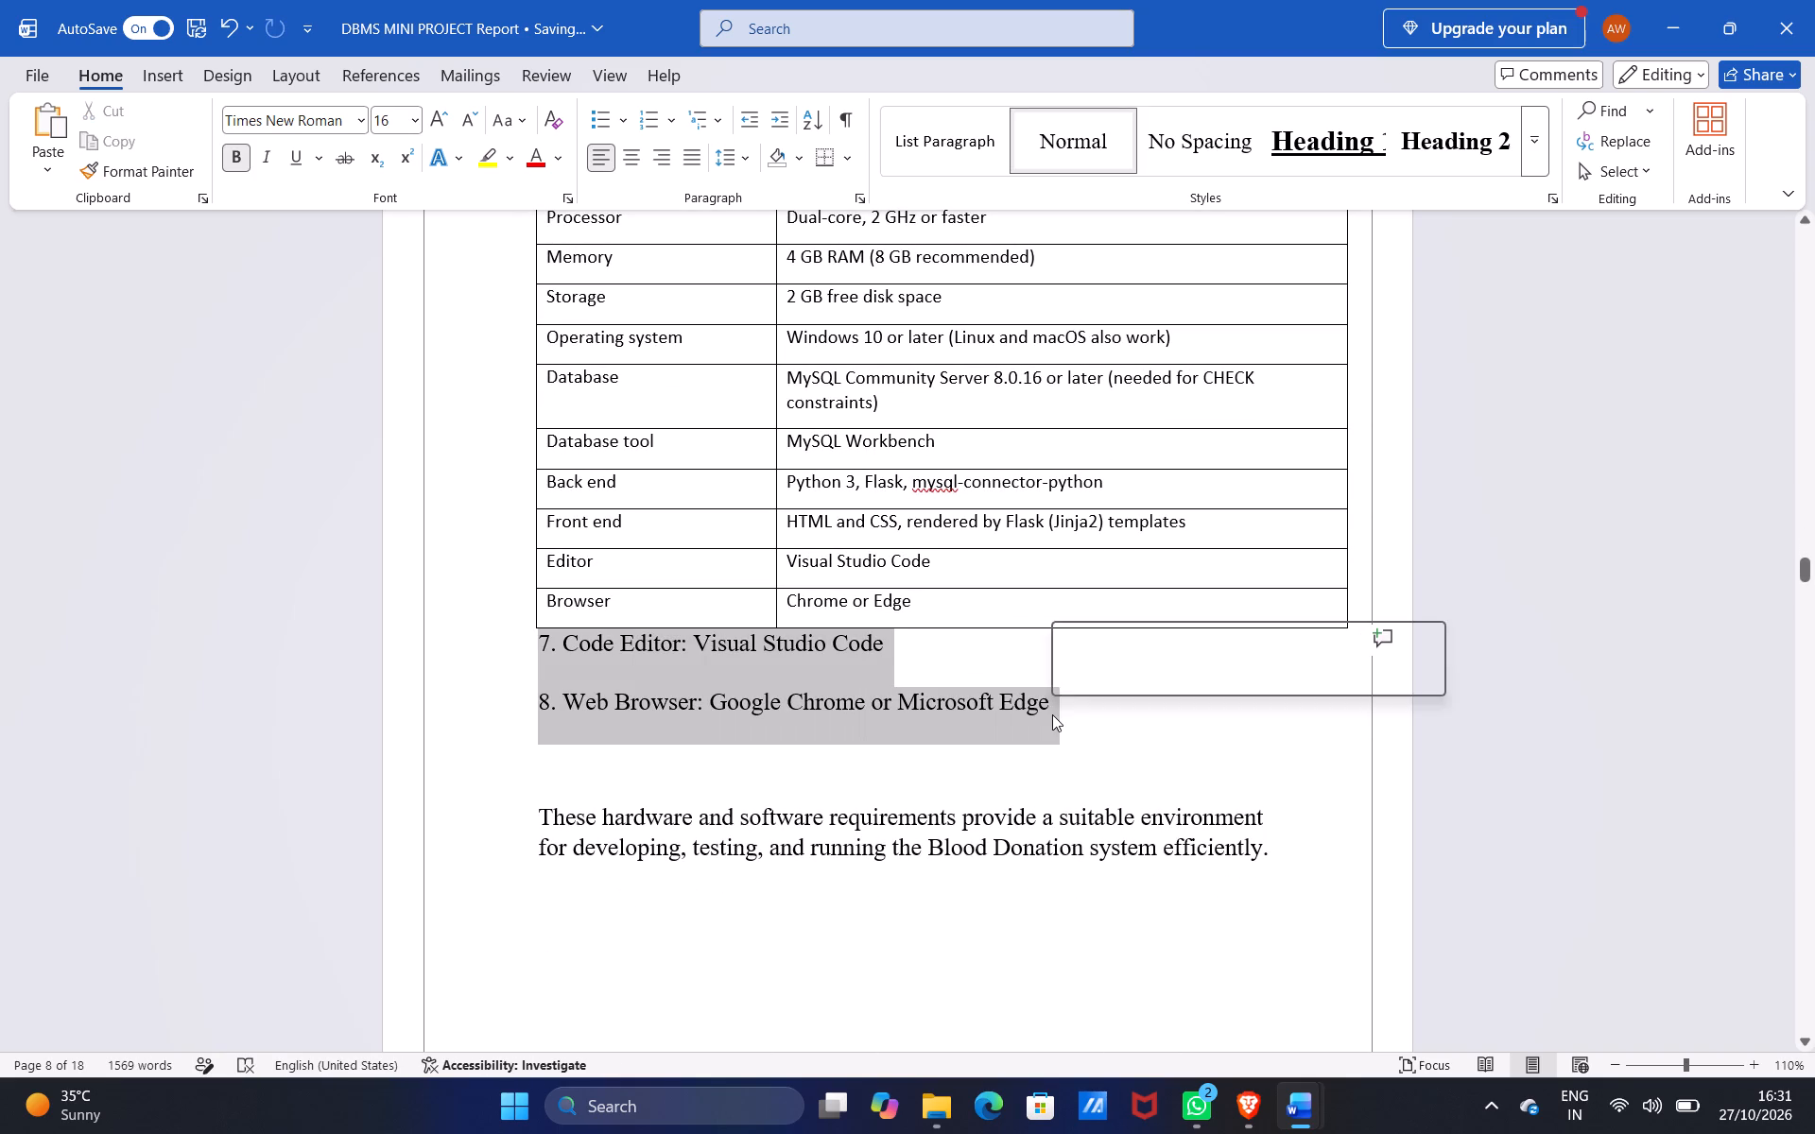
key("BackSpace")
left_click_drag(538, 679, 1310, 775)
key("BackSpace")
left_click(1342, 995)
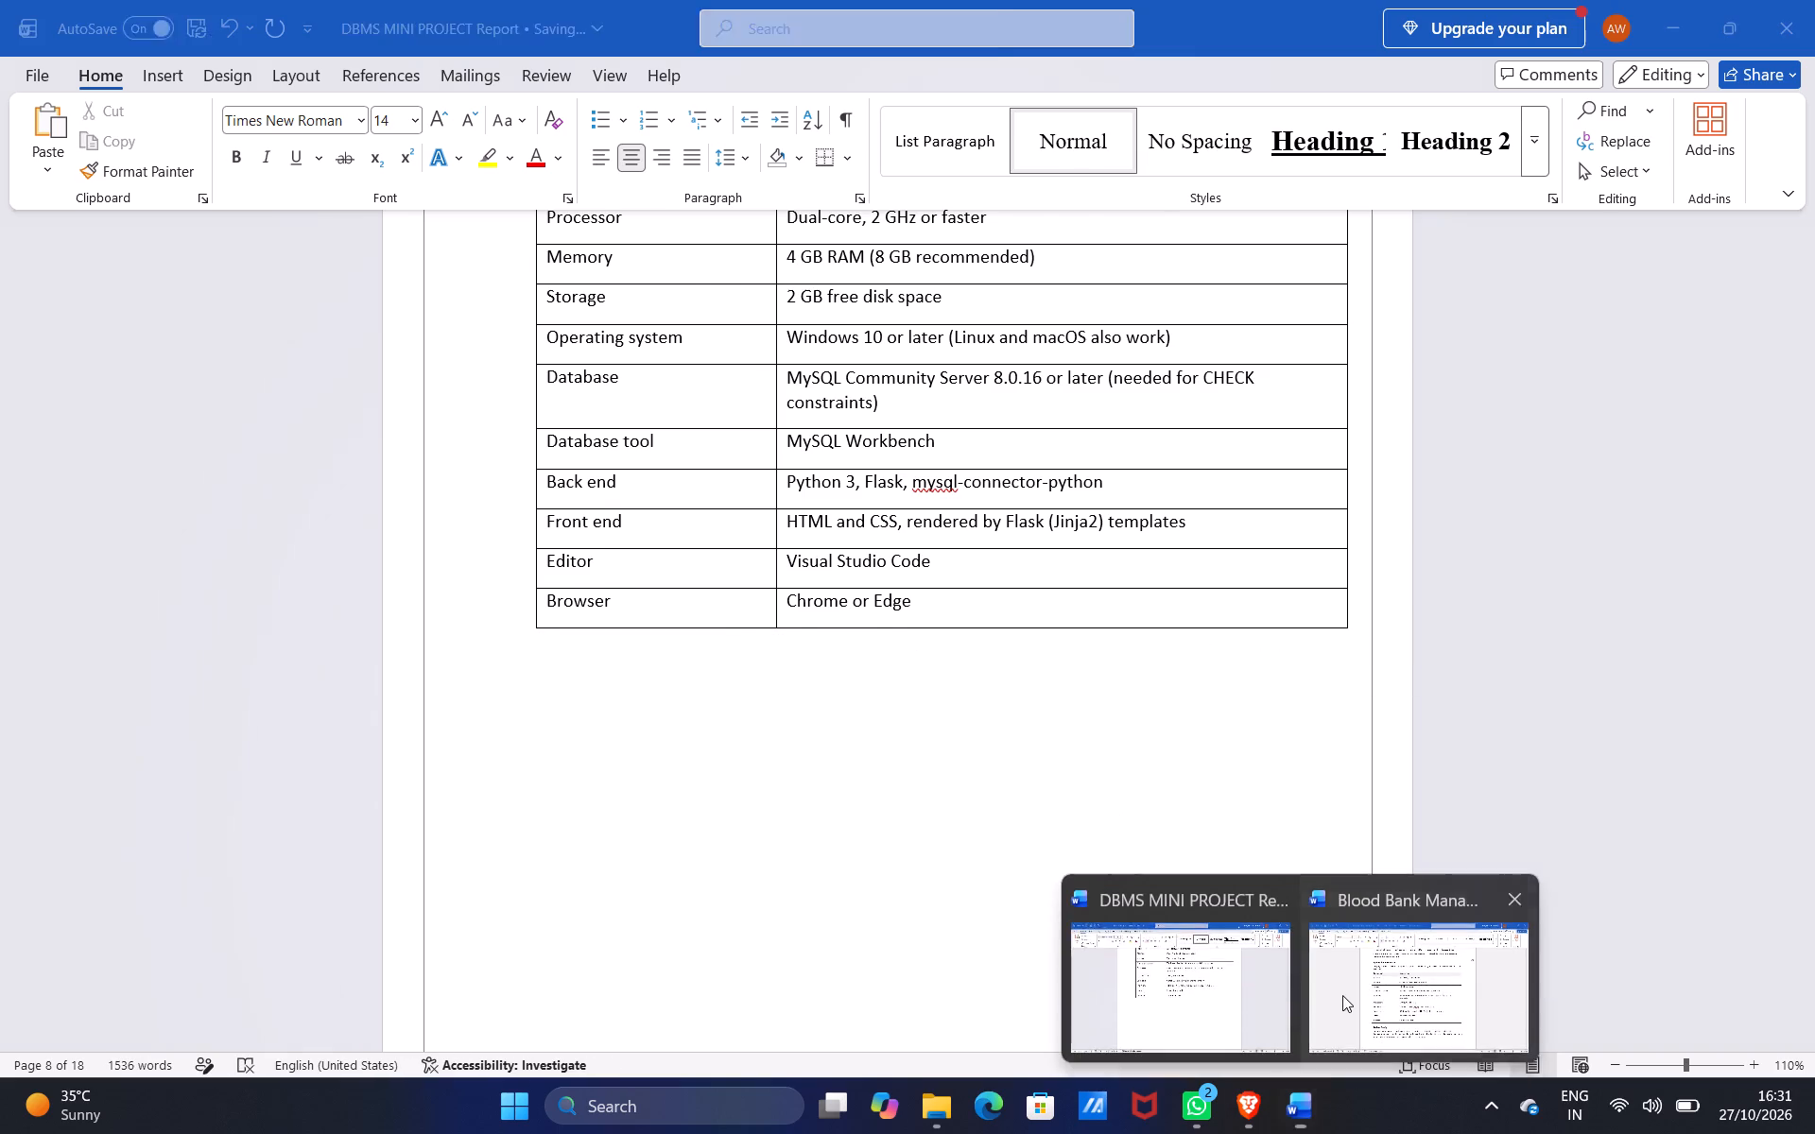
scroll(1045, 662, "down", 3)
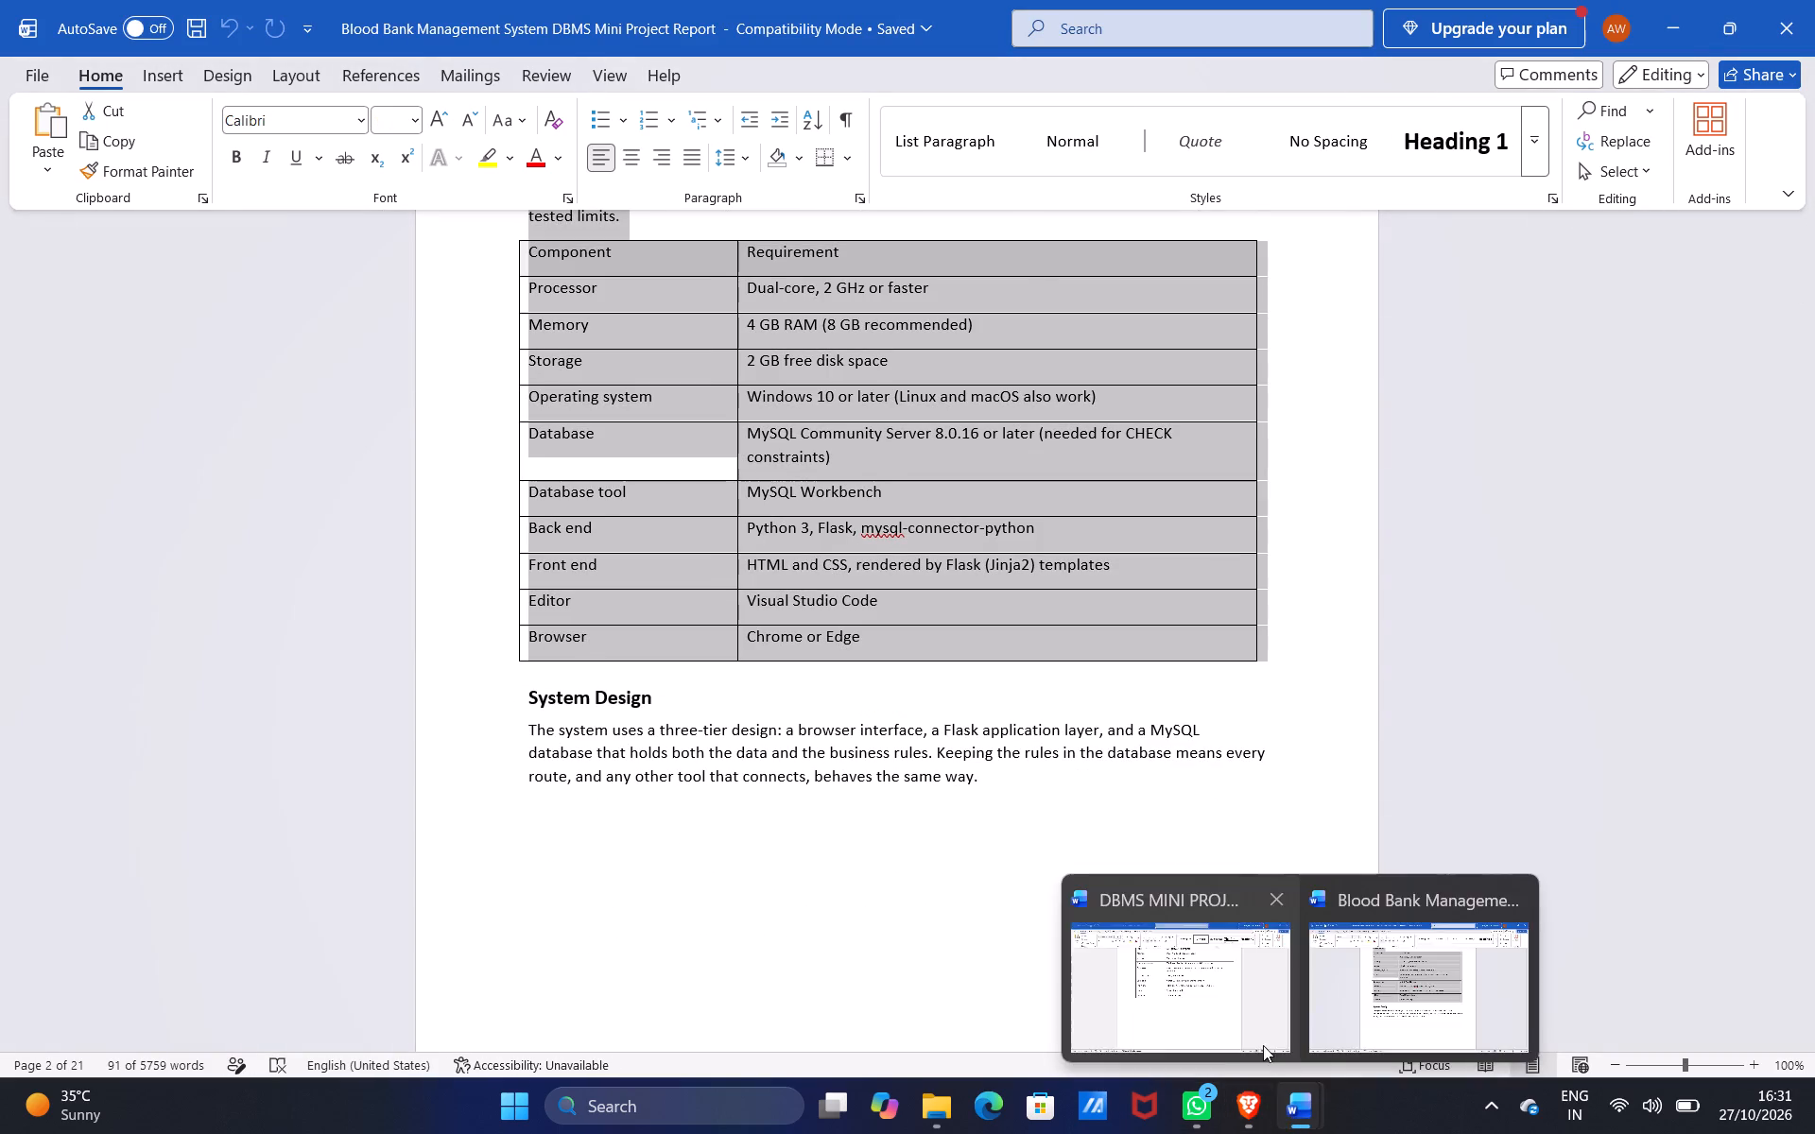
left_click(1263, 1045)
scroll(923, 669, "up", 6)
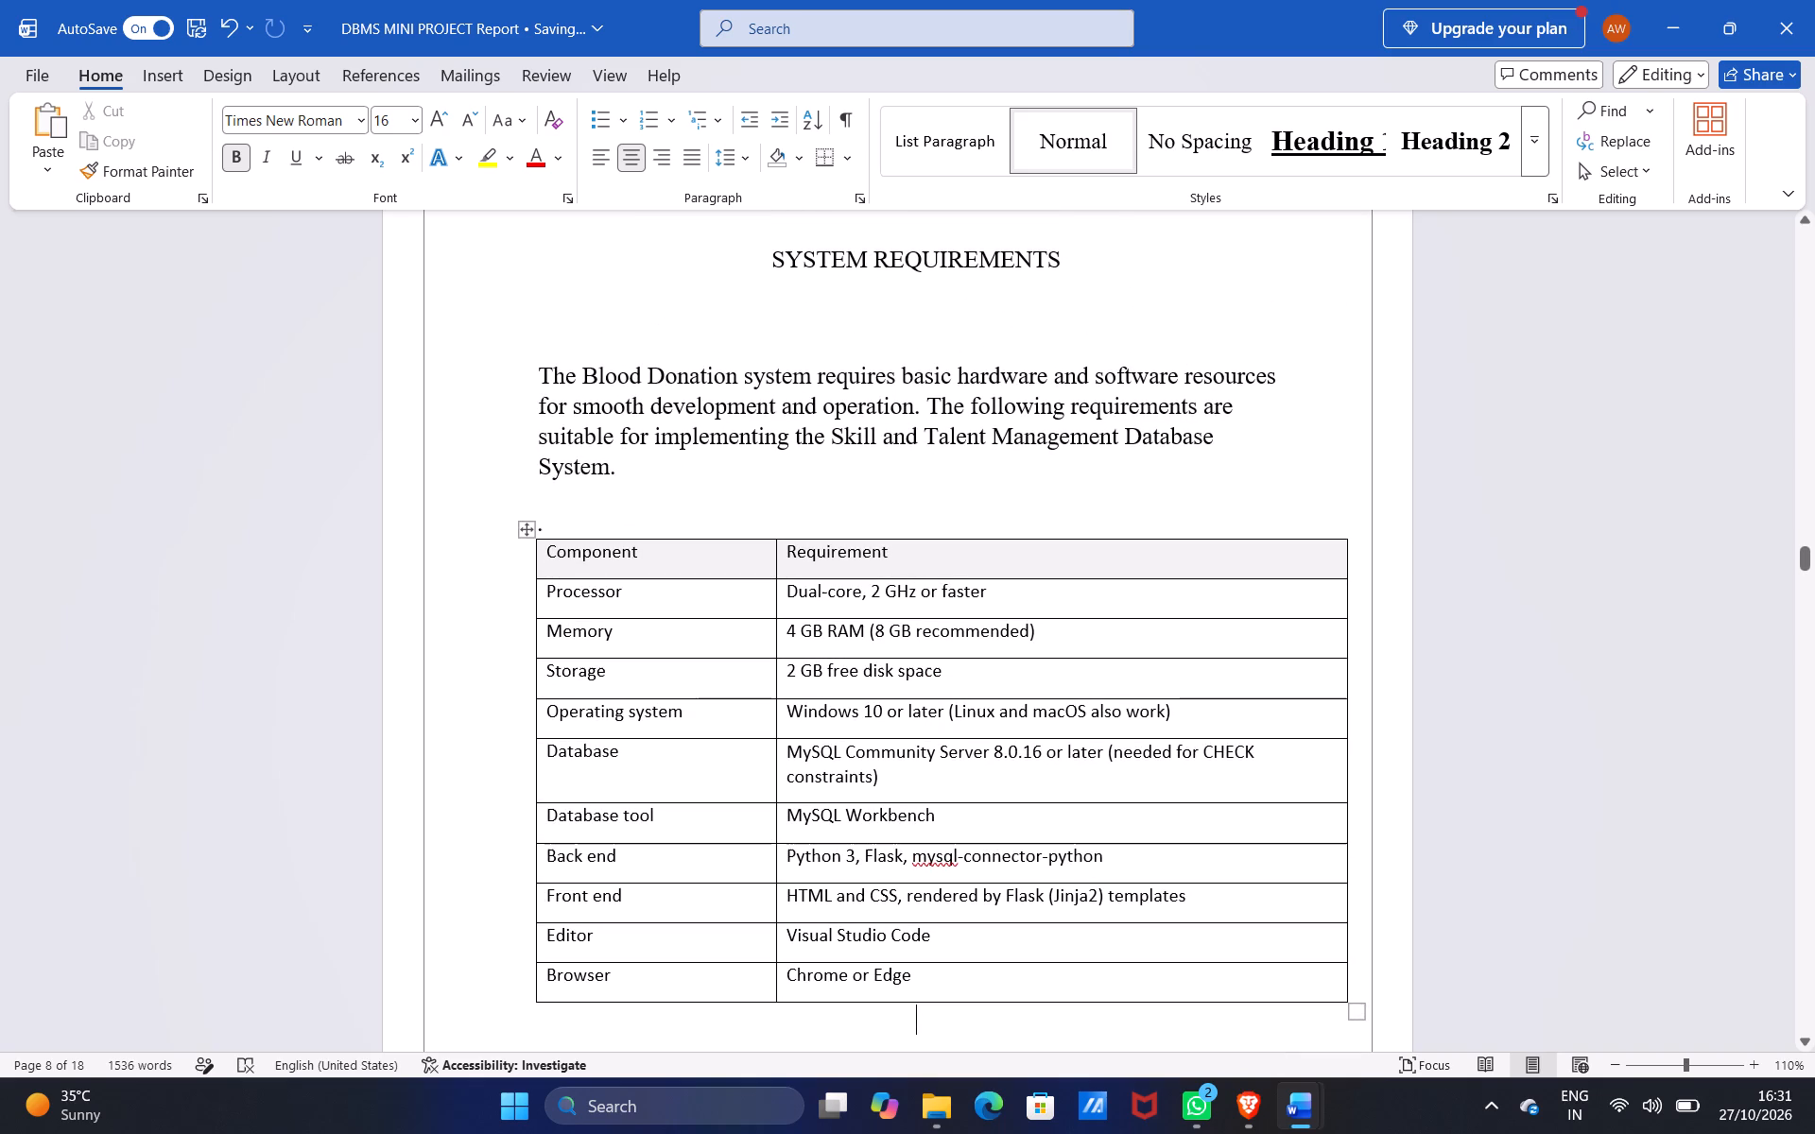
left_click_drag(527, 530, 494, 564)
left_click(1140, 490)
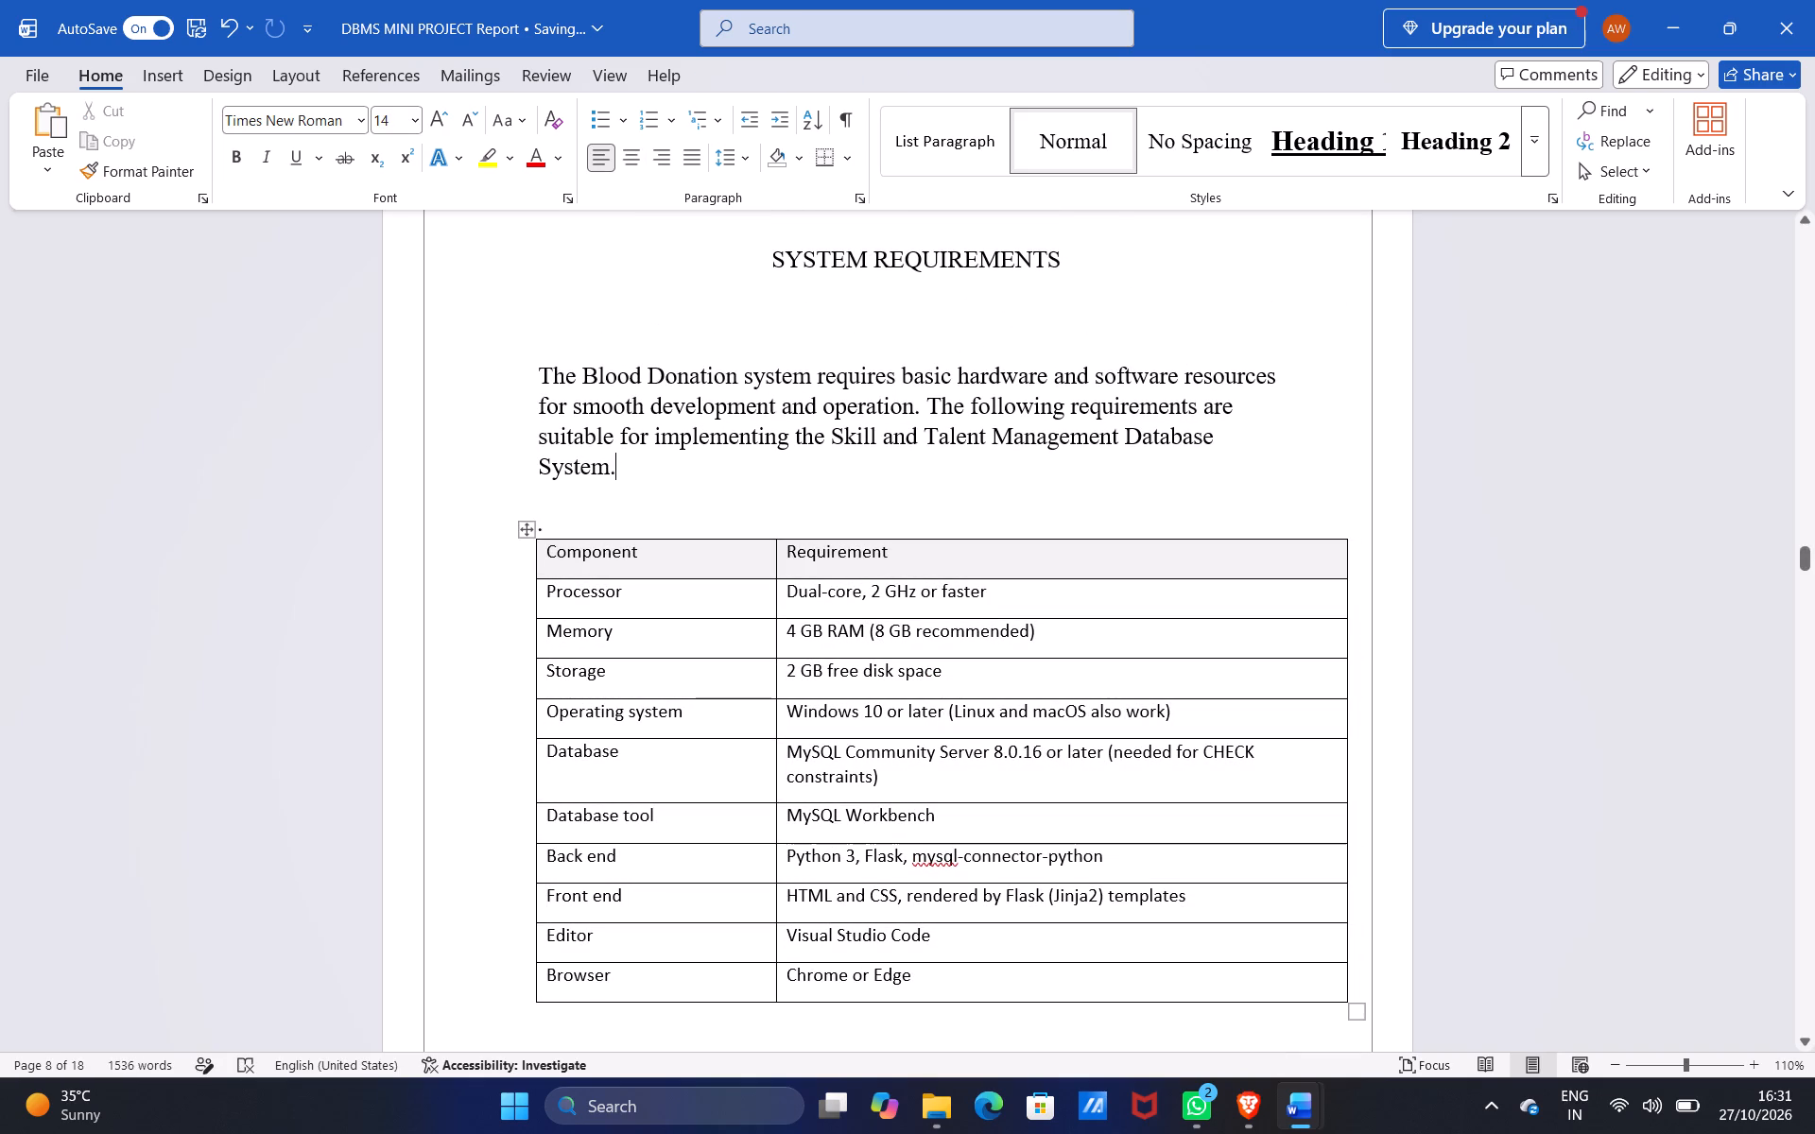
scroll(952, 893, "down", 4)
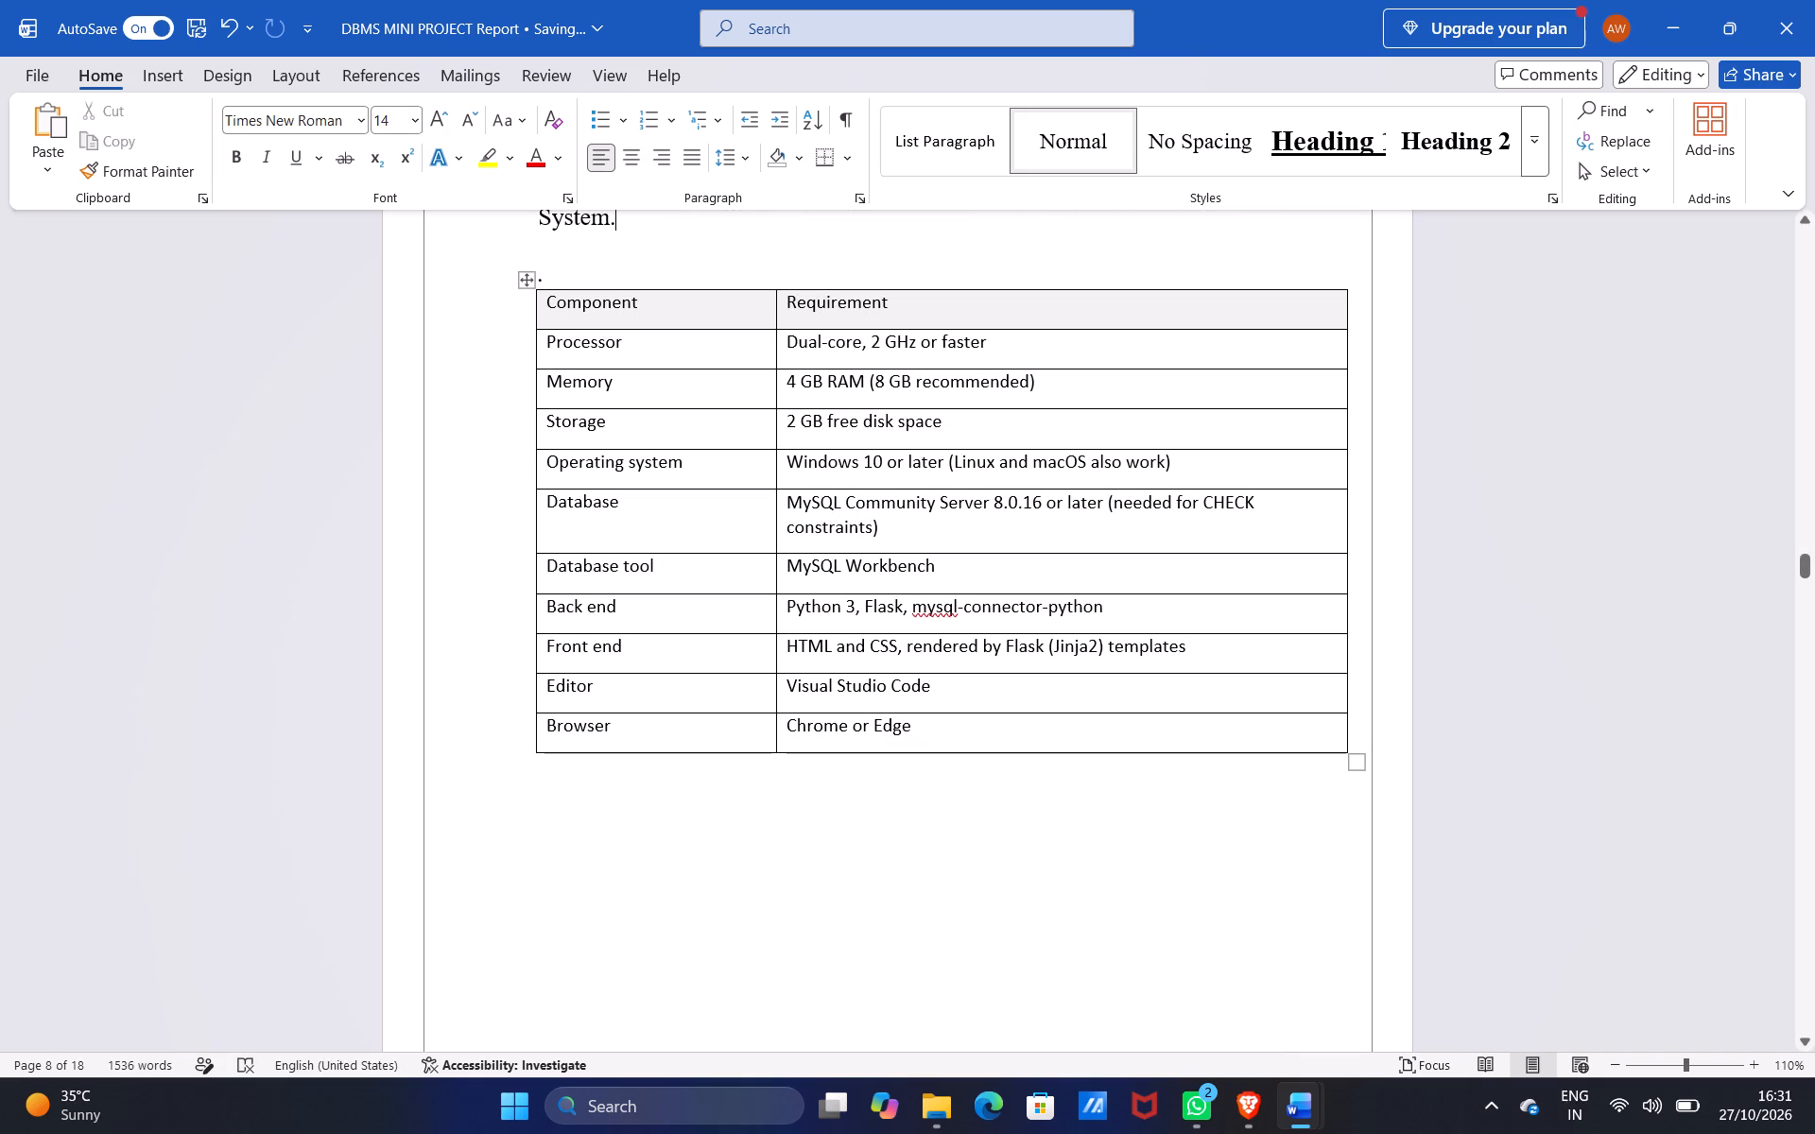
Set the introductory paragraph under SYSTEM REQUIREMENTS to 12 pt and justify it.
scroll(905, 841, "up", 8)
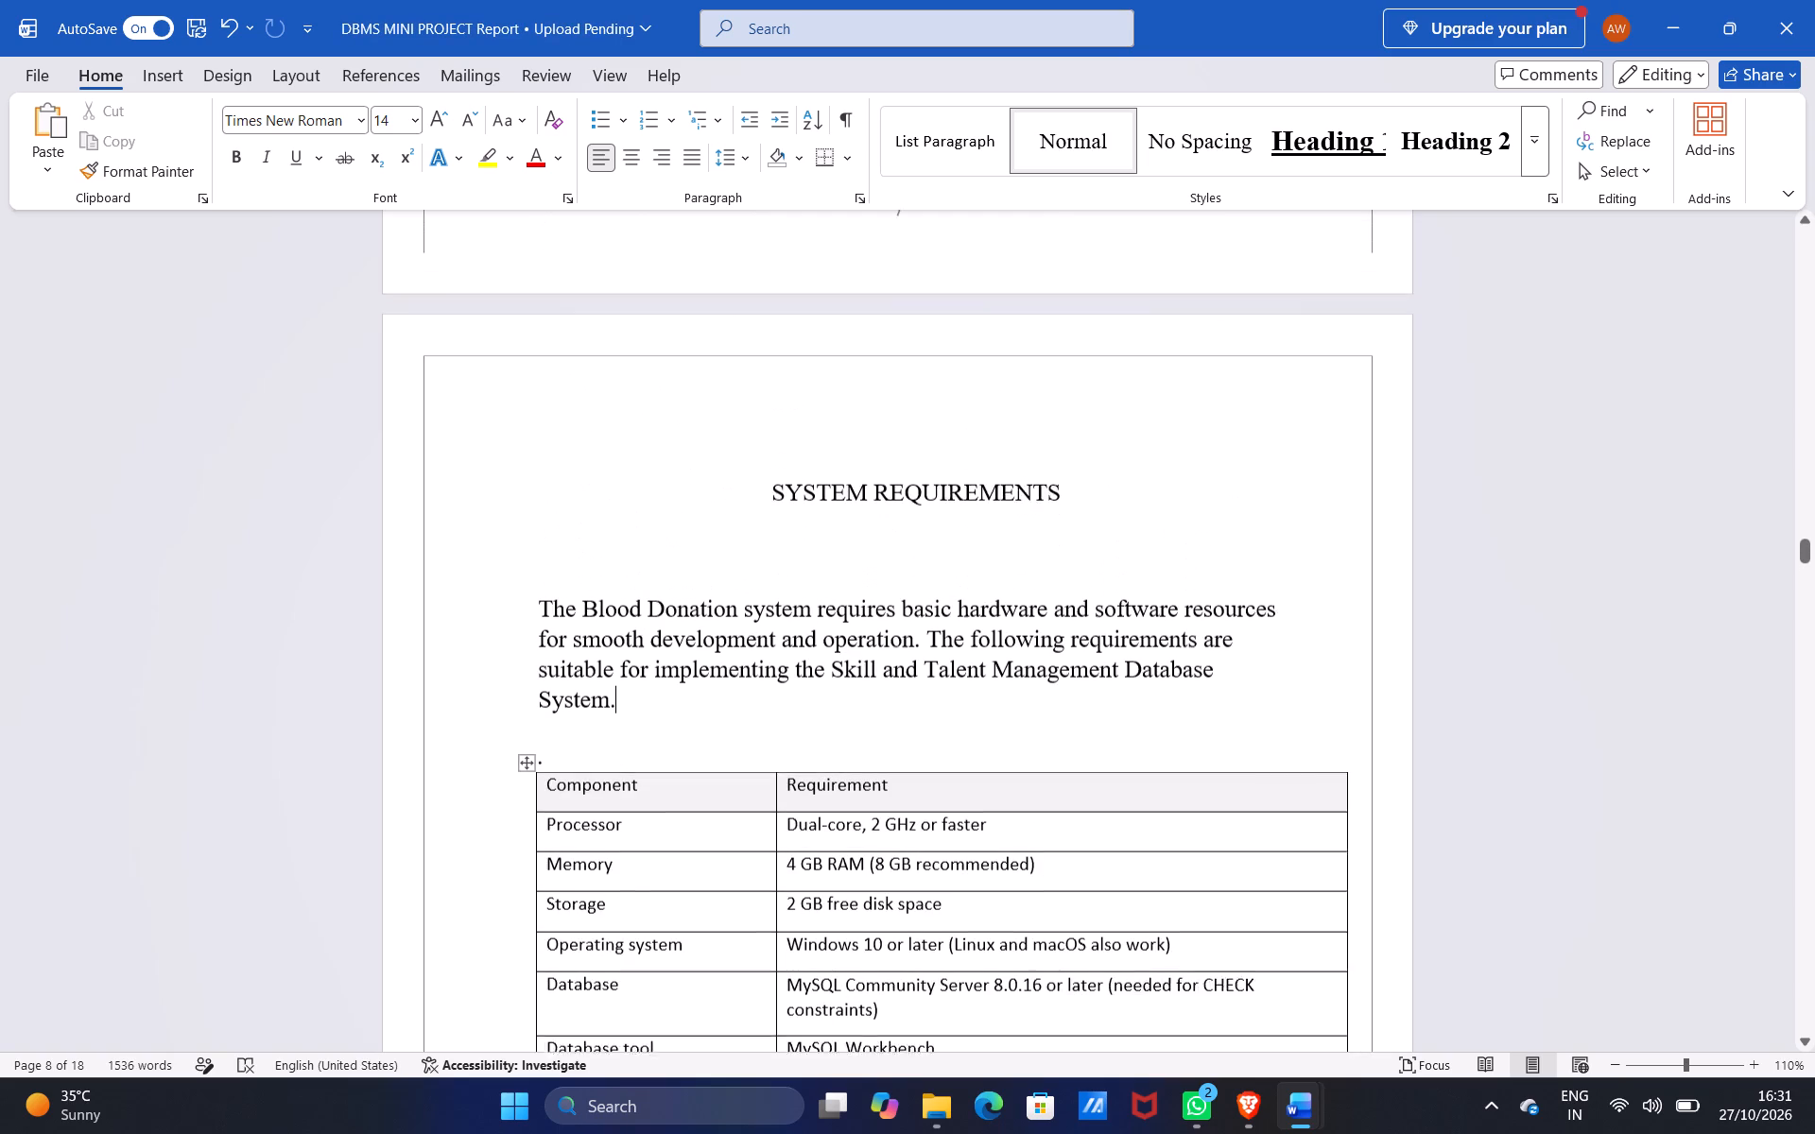
left_click_drag(531, 614, 651, 716)
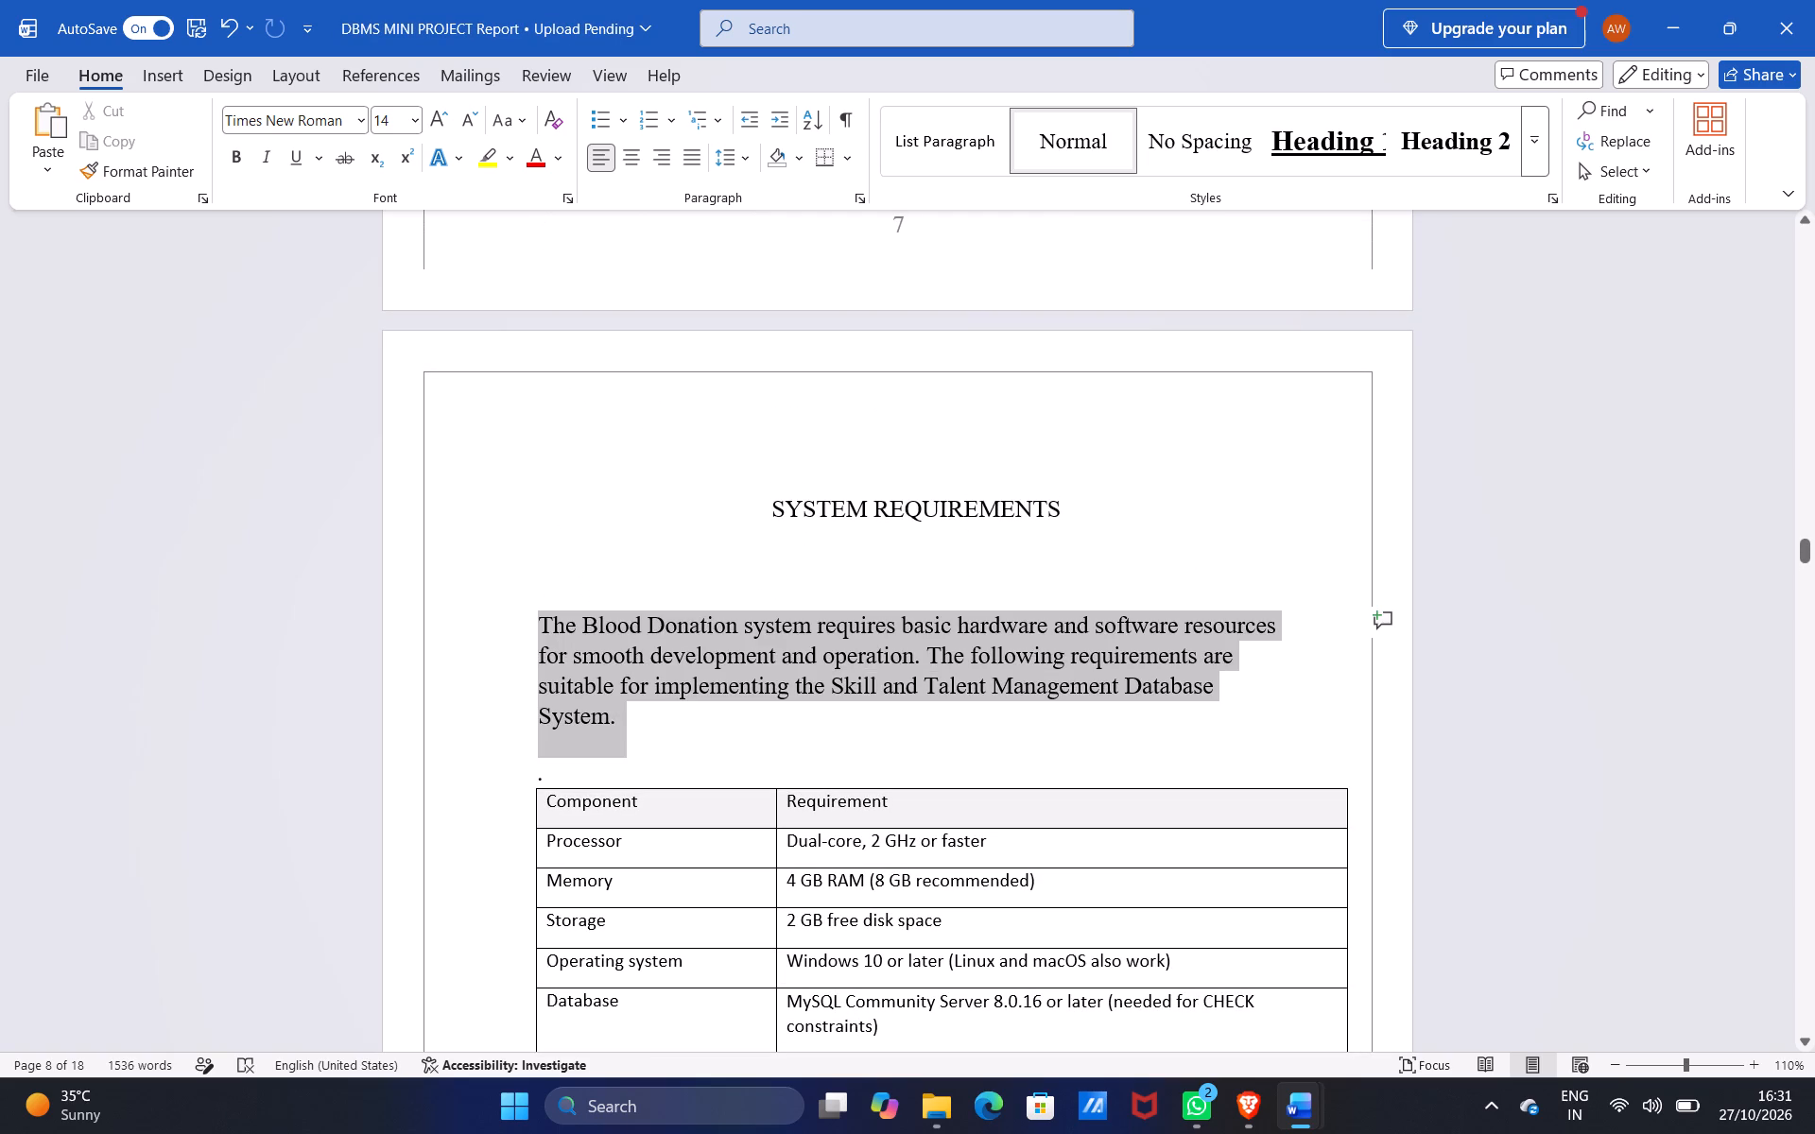
left_click_drag(651, 716, 648, 716)
left_click(464, 115)
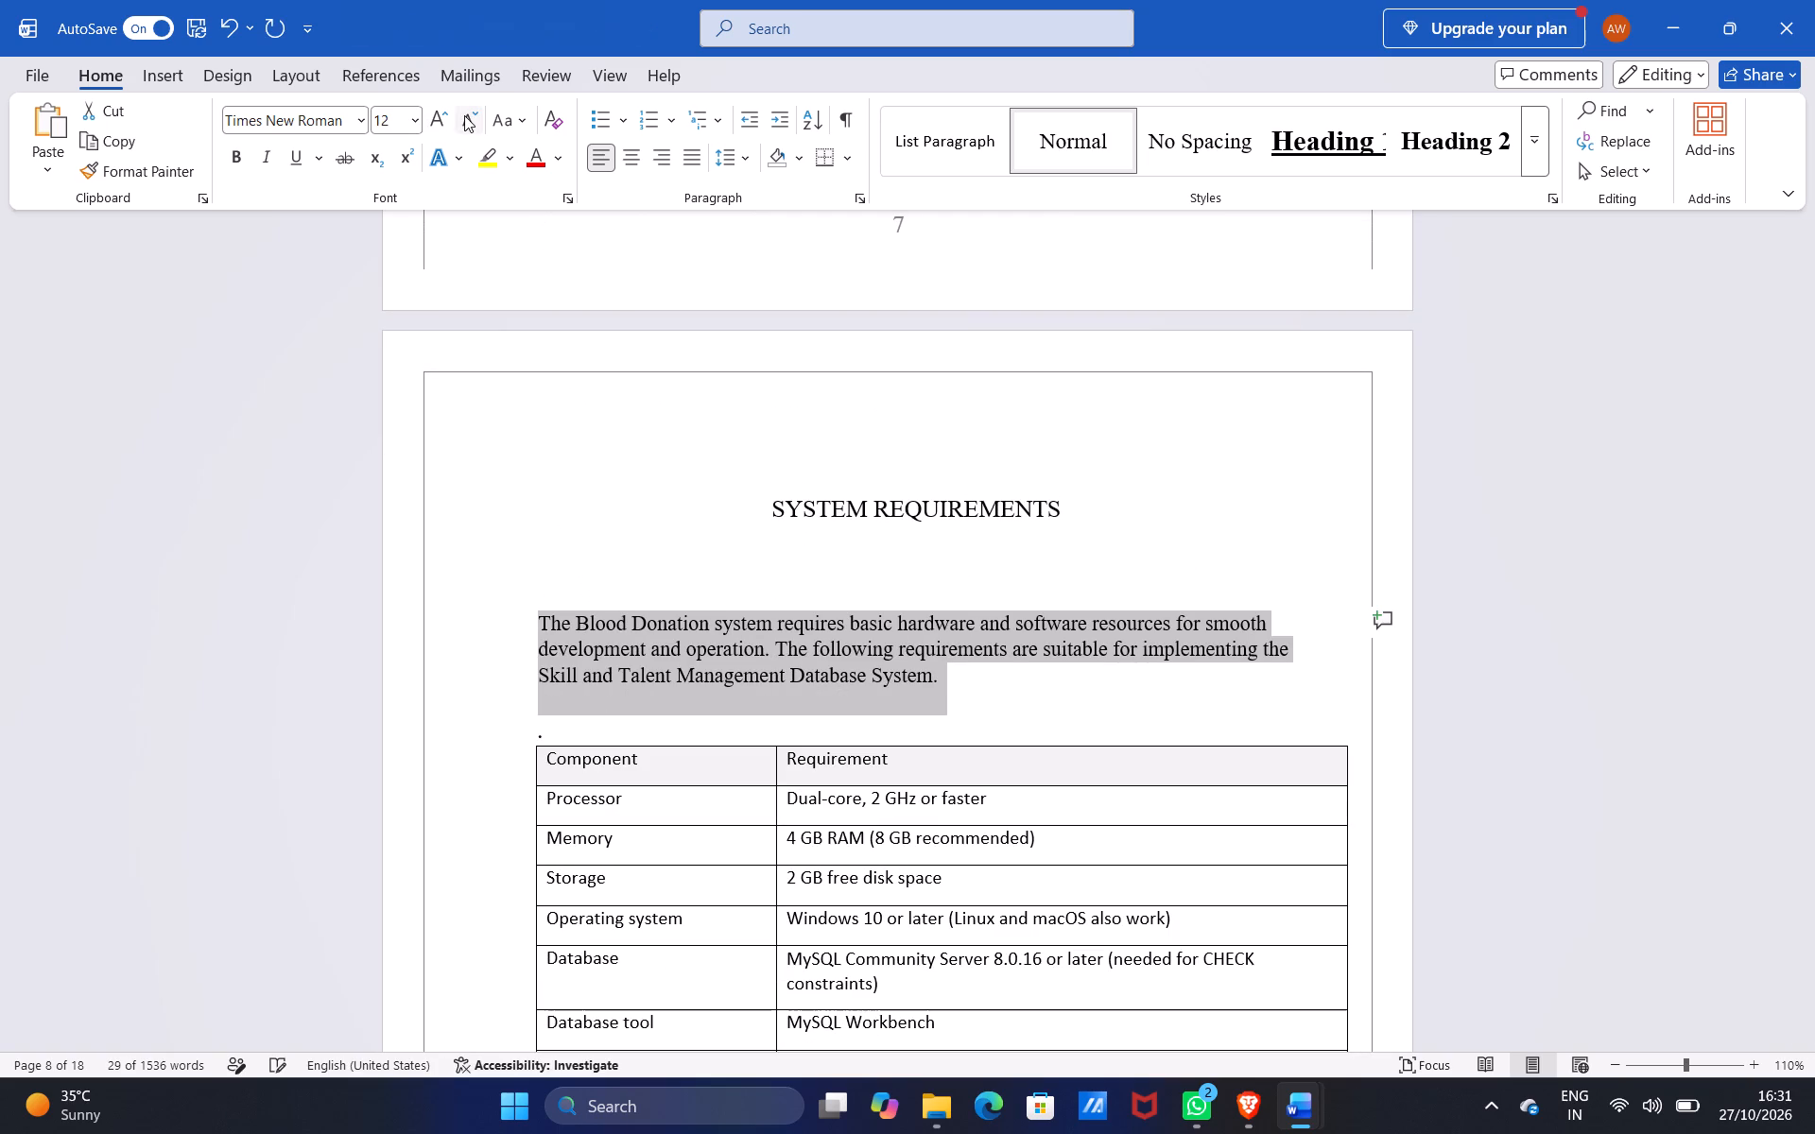
left_click(689, 149)
Remove the surplus blank lines between the requirements table and System Design so that heading starts at the top of page 9.
scroll(779, 421, "down", 5)
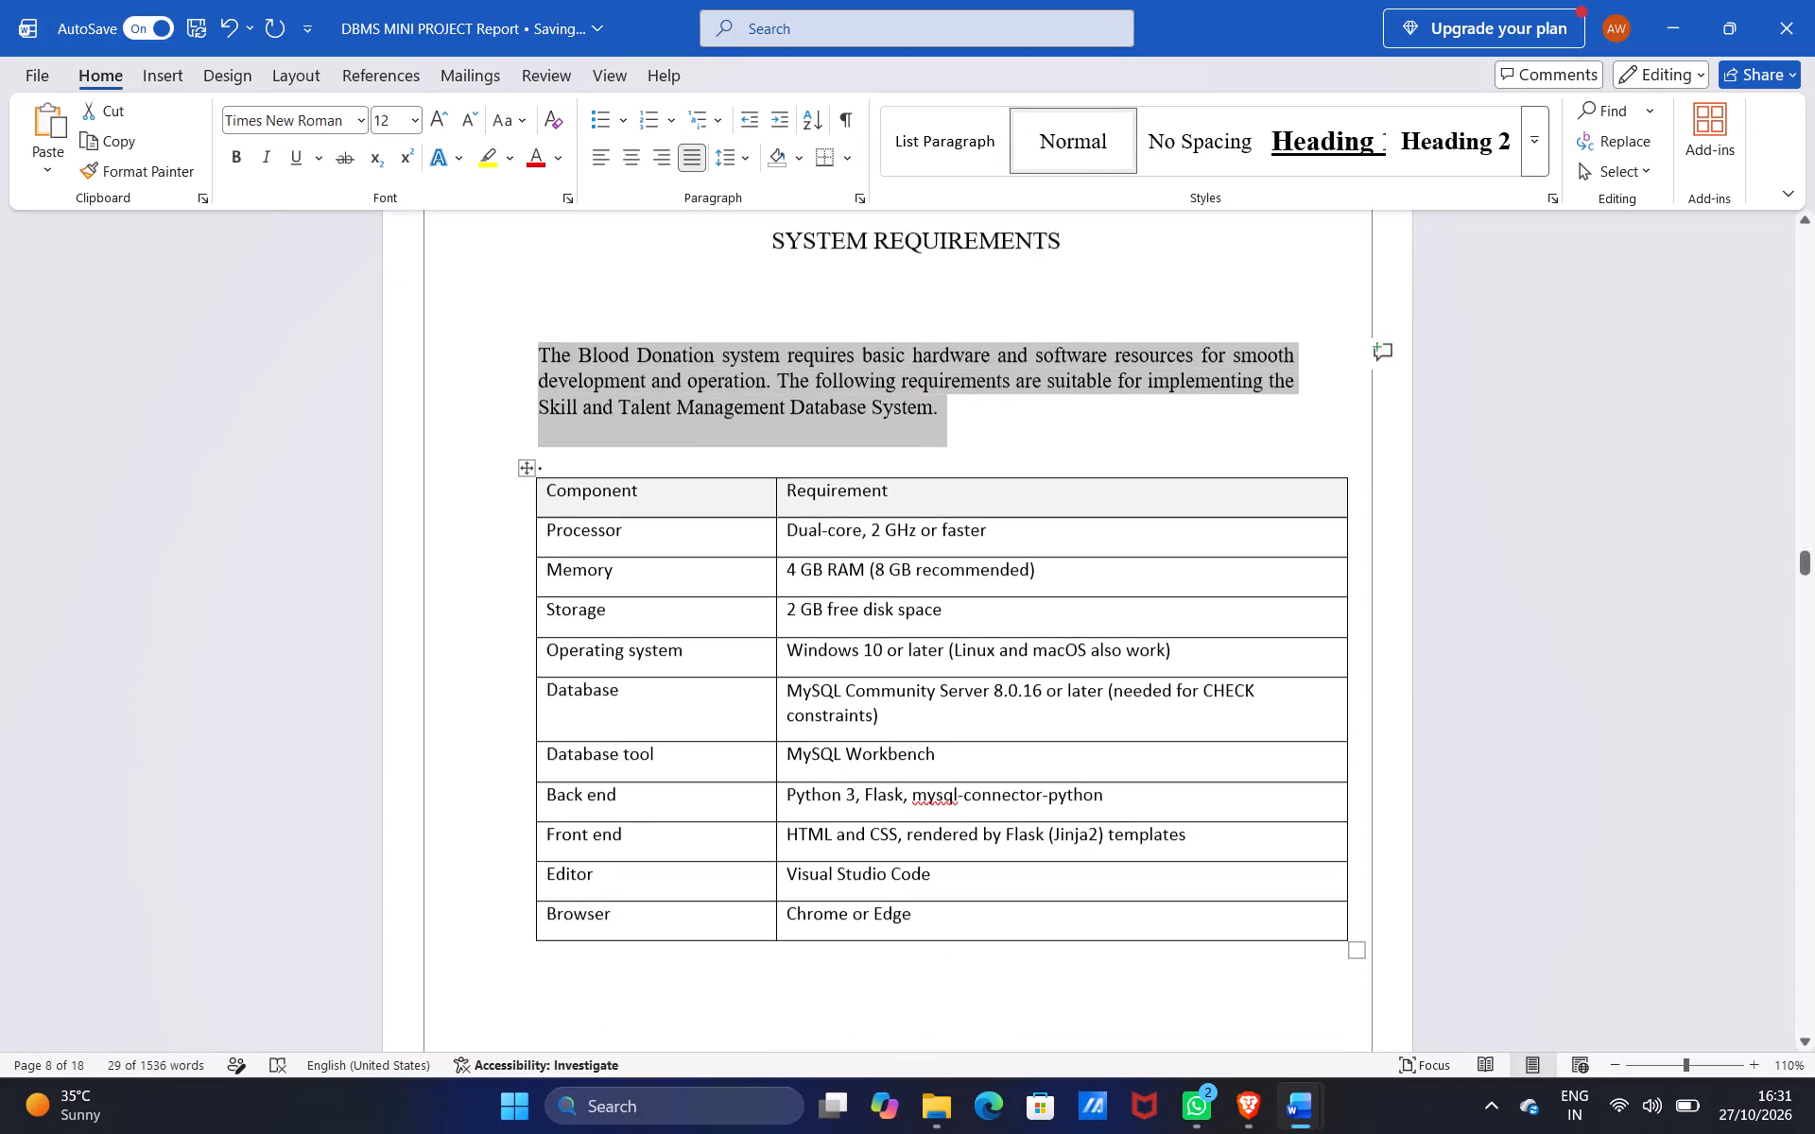
scroll(779, 421, "down", 20)
scroll(779, 421, "down", 8)
left_click(771, 316)
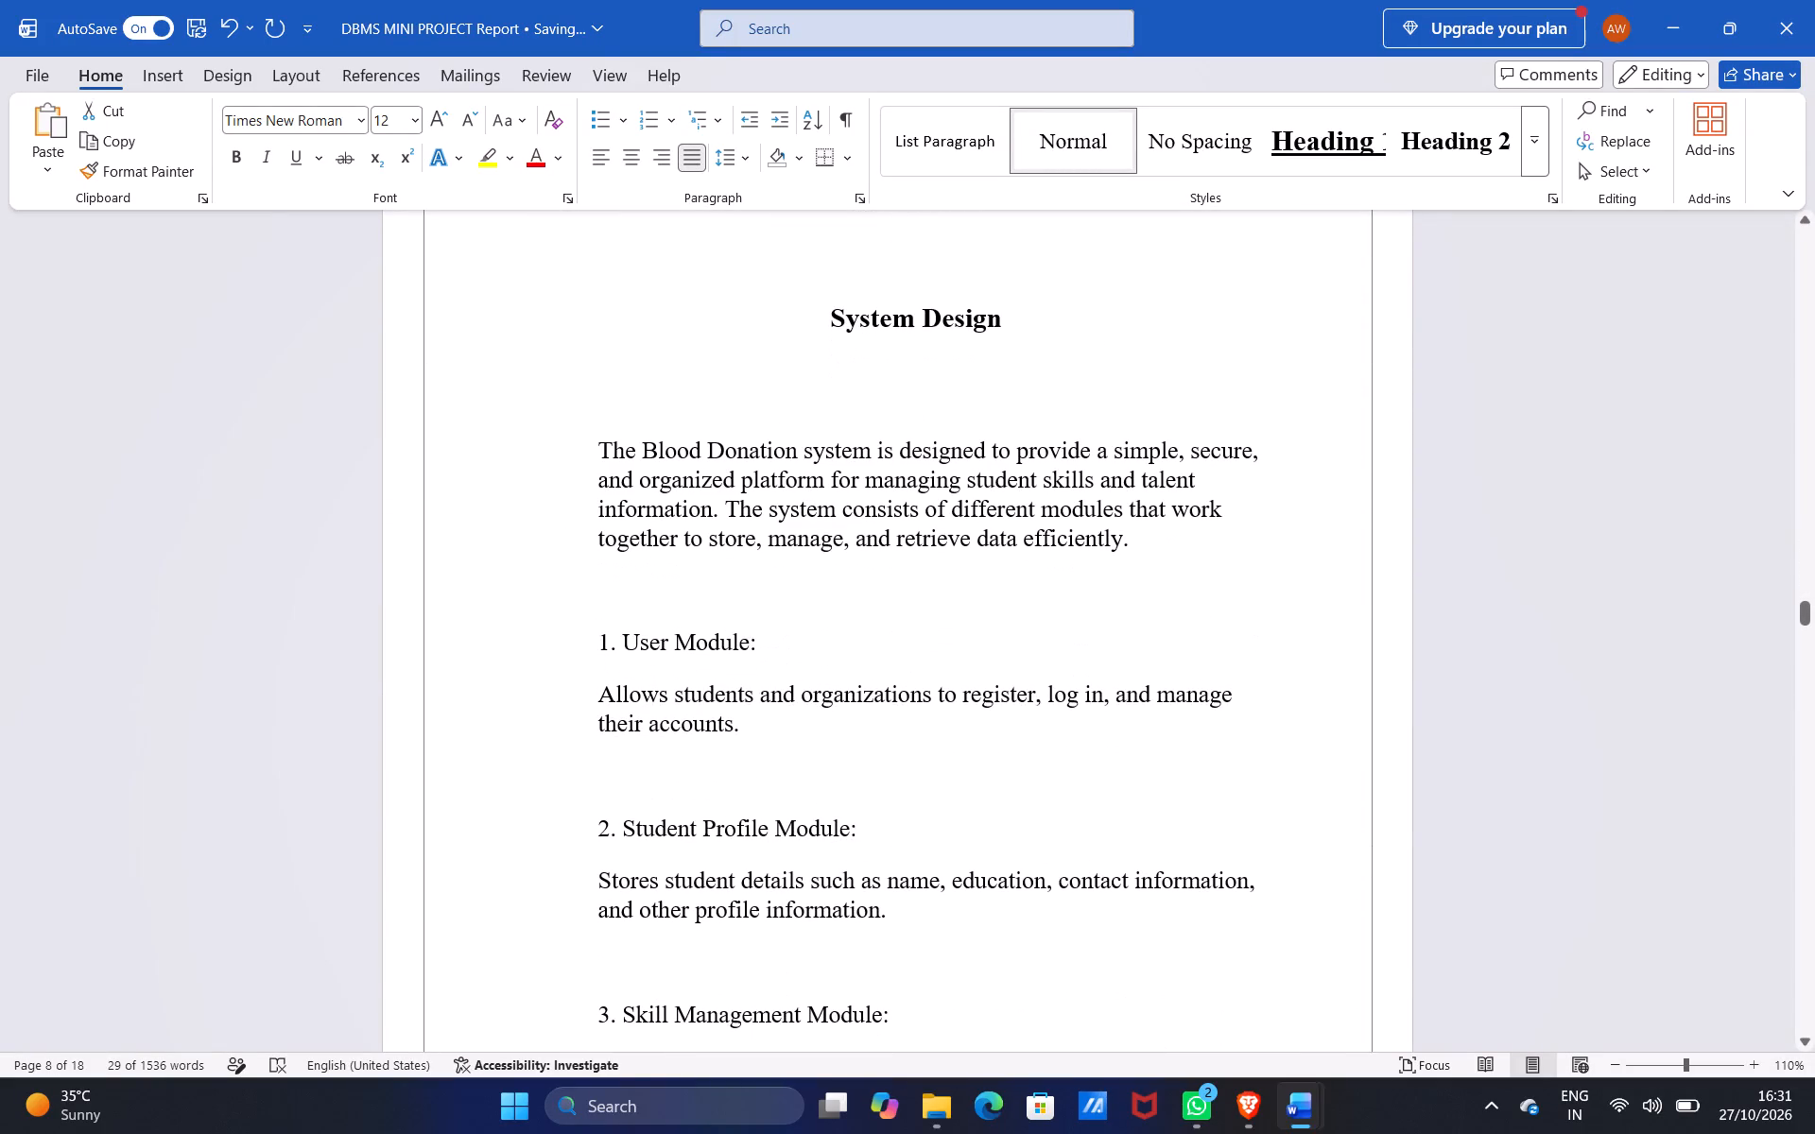
left_click(801, 267)
scroll(822, 405, "up", 7)
key("BackSpace")
key("BackSpace")
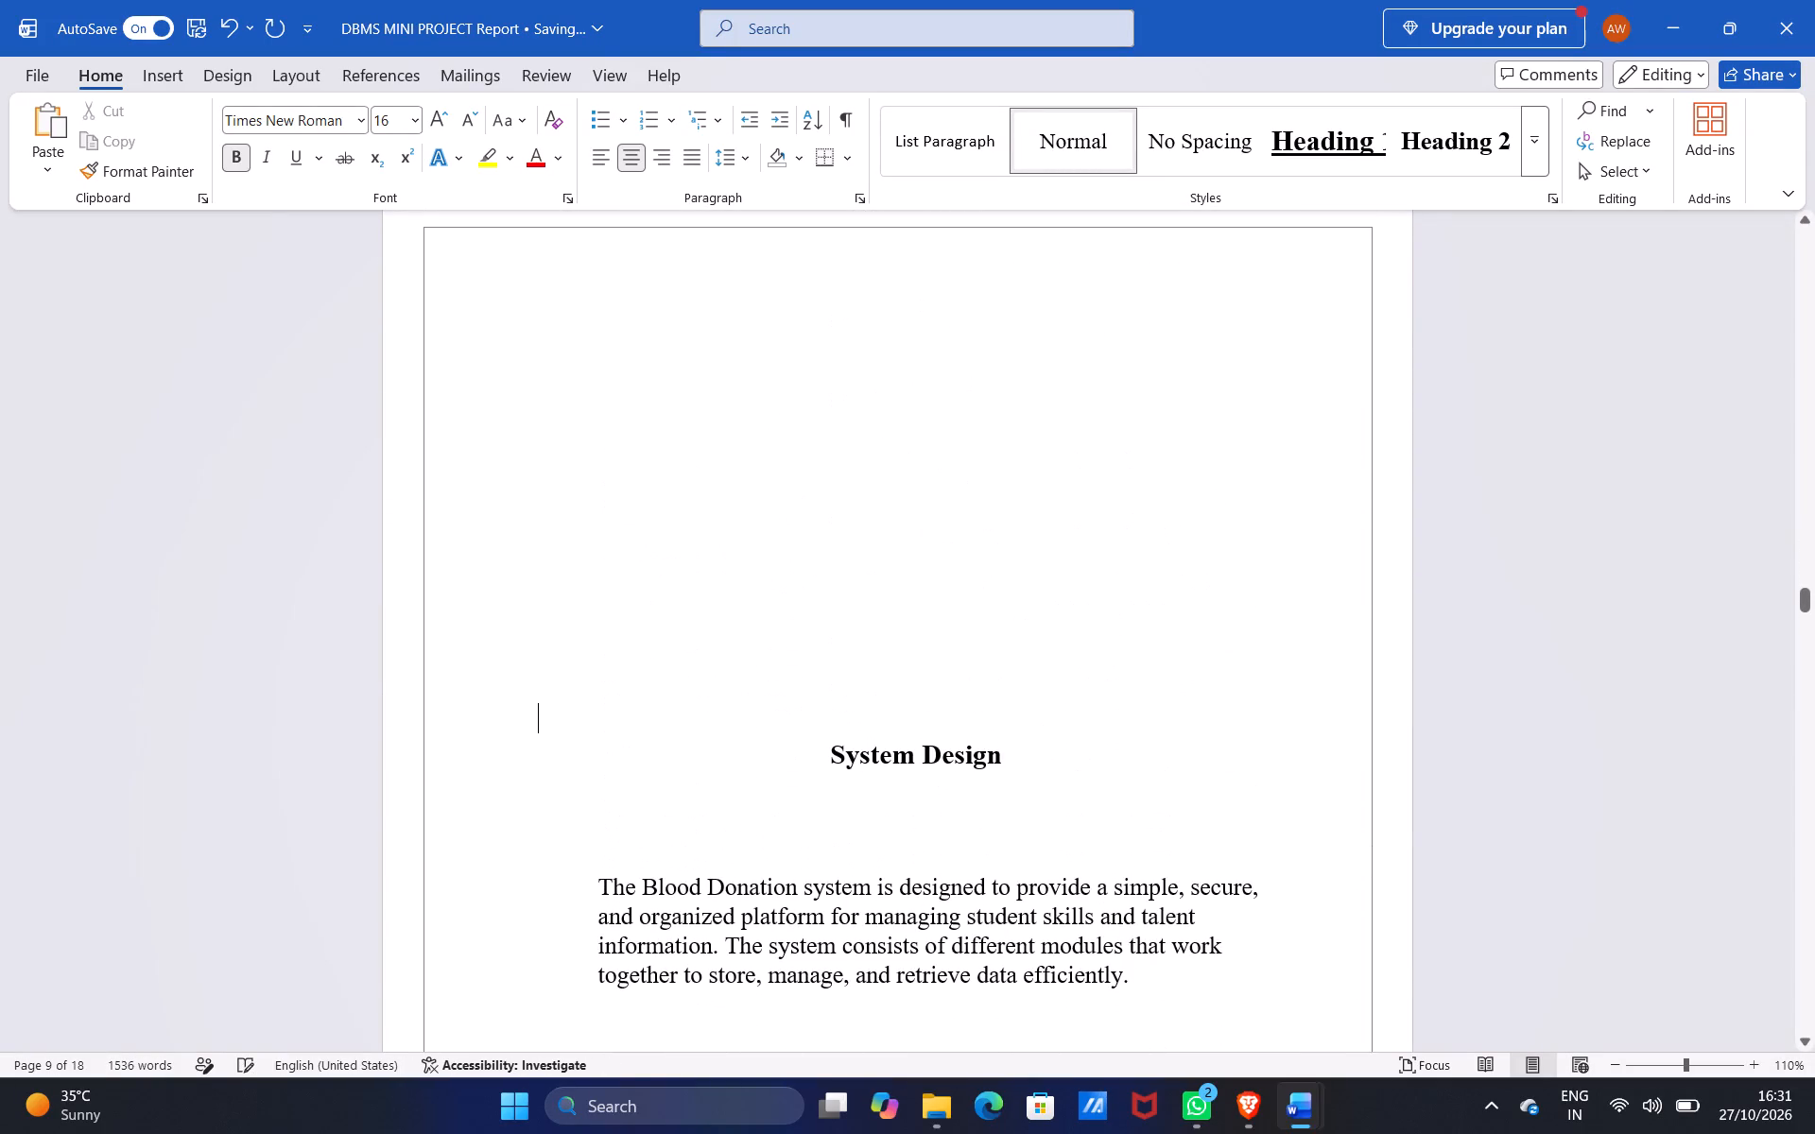
key("BackSpace")
key("BackSpace")
key("BackSpace")
key("BackSpace")
key("BackSpace")
key("BackSpace")
scroll(834, 542, "up", 5)
key("BackSpace")
key("BackSpace")
key("BackSpace")
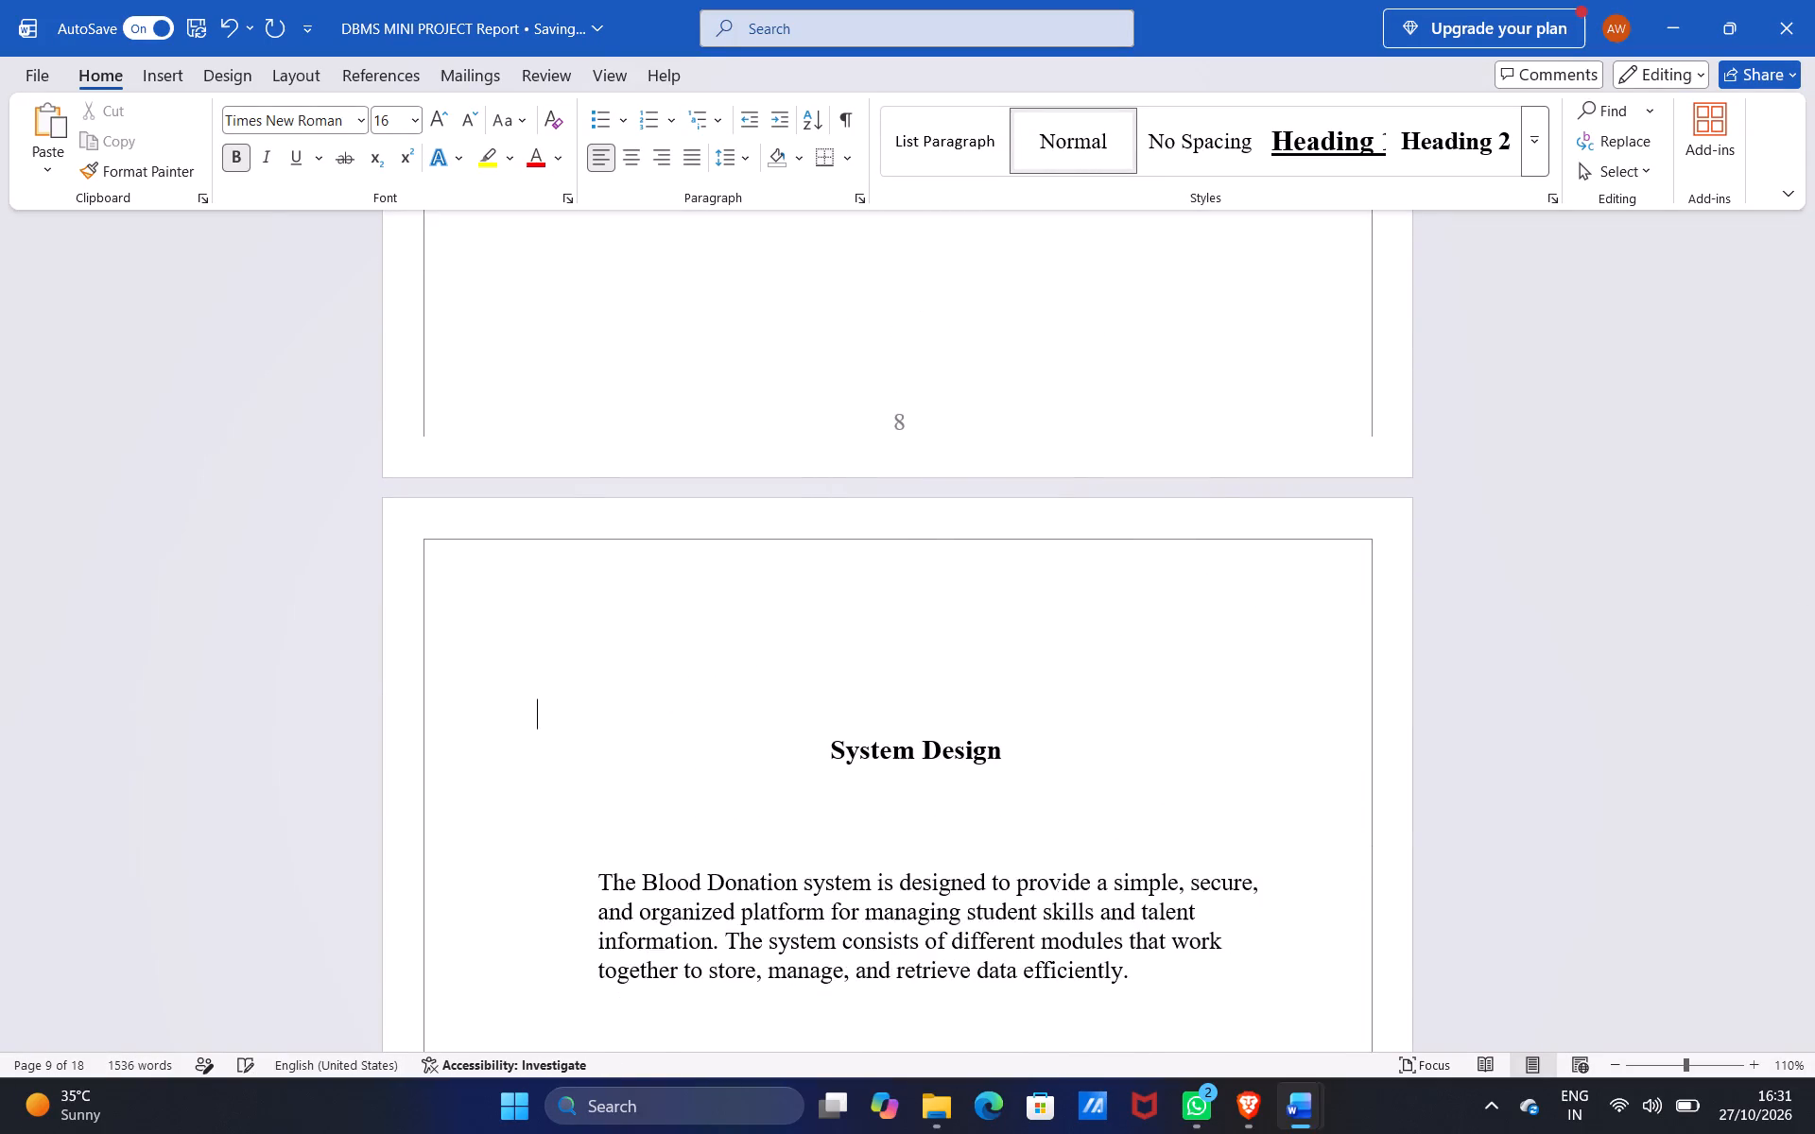
key("BackSpace")
key("BackSpace")
key("BackSpace")
key("Return")
In the Blood Bank Management System document, copy the System Design content from its introductory paragraph through the Design decisions bullets.
scroll(836, 578, "down", 3)
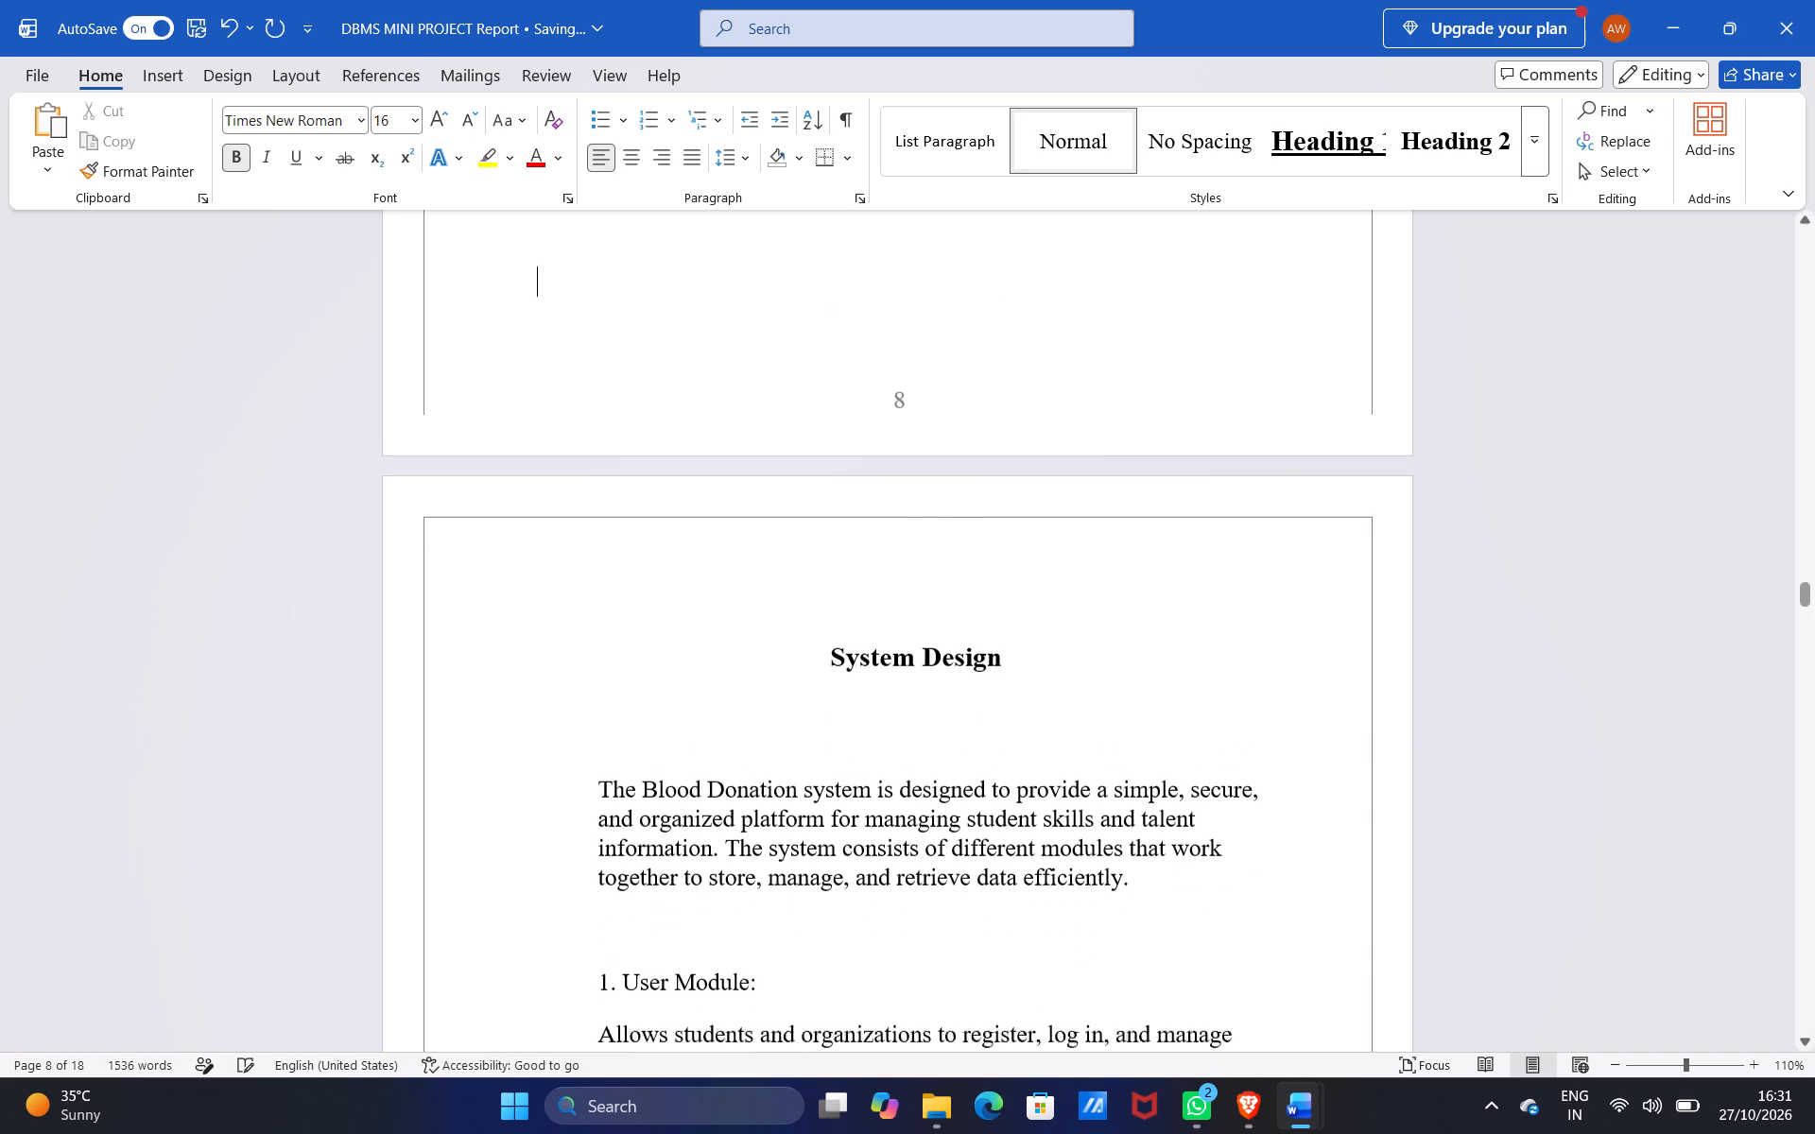
scroll(836, 578, "down", 9)
scroll(836, 578, "up", 4)
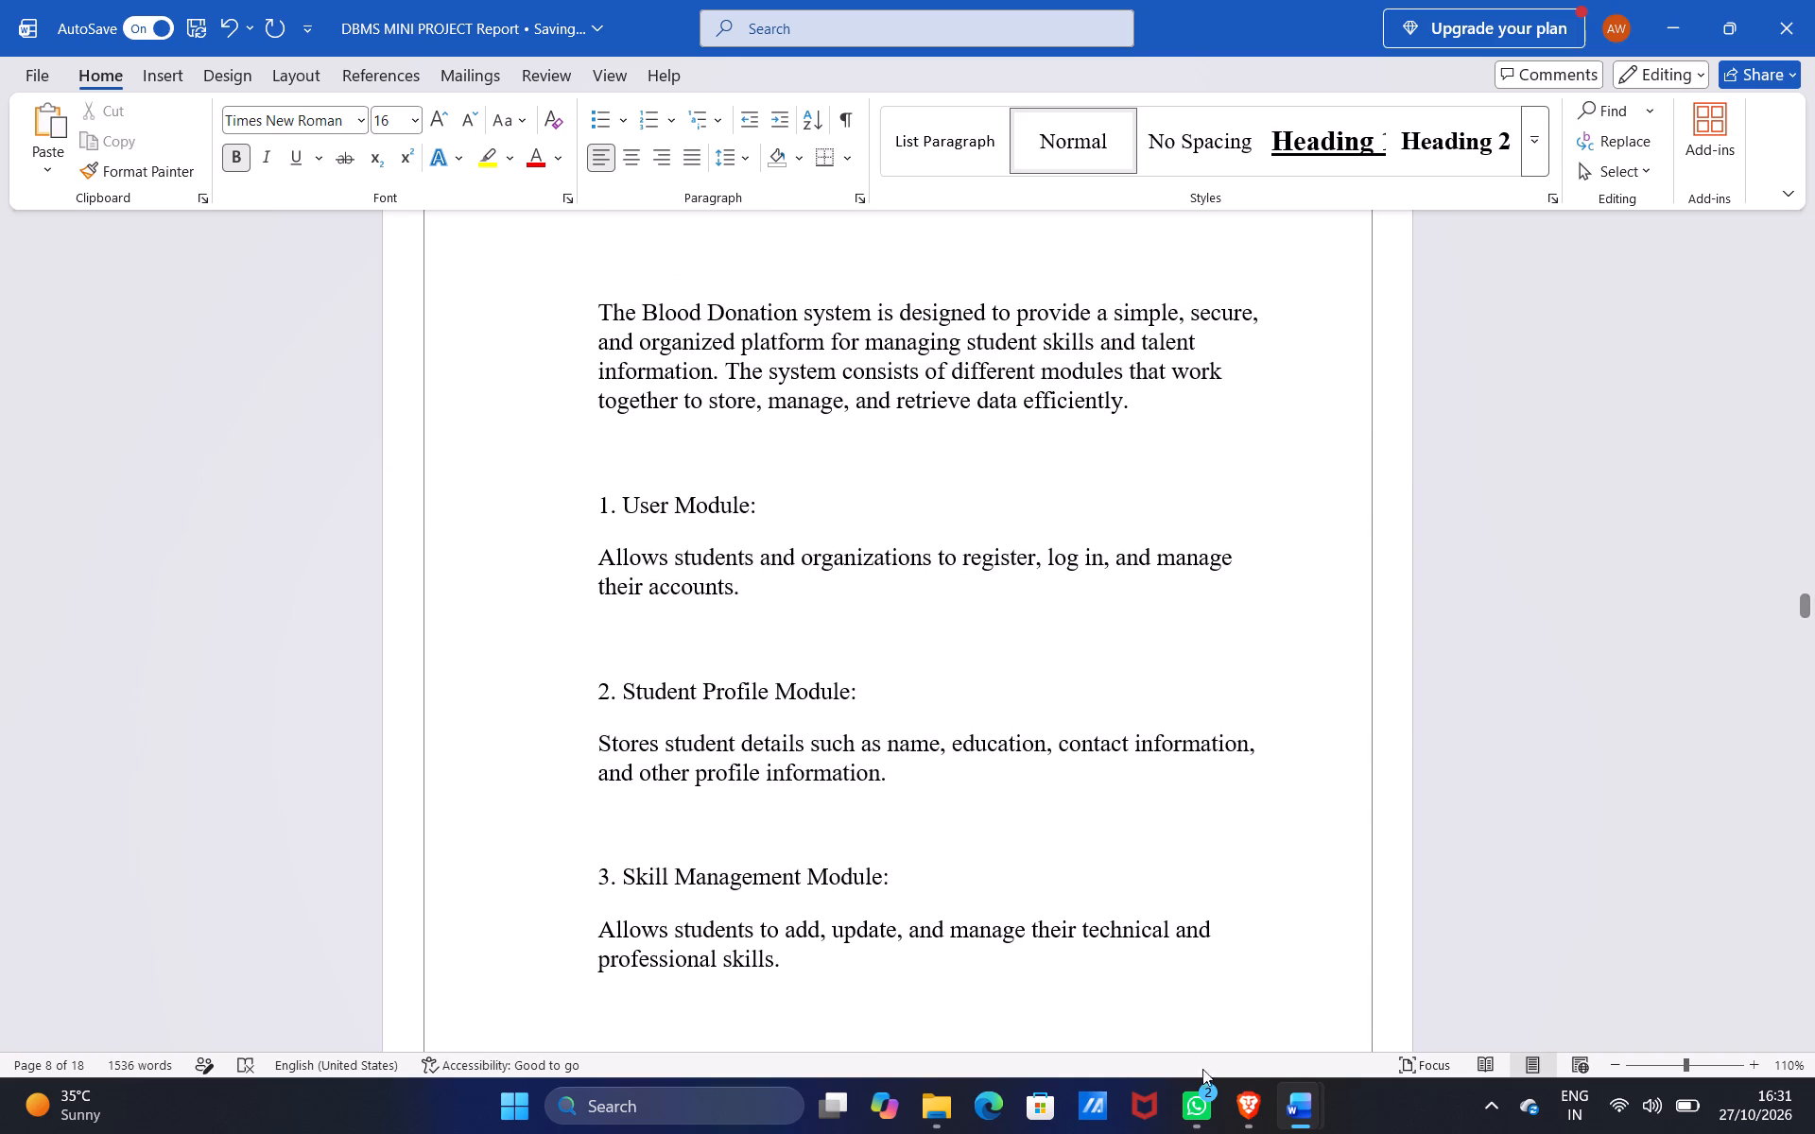
left_click(1339, 1034)
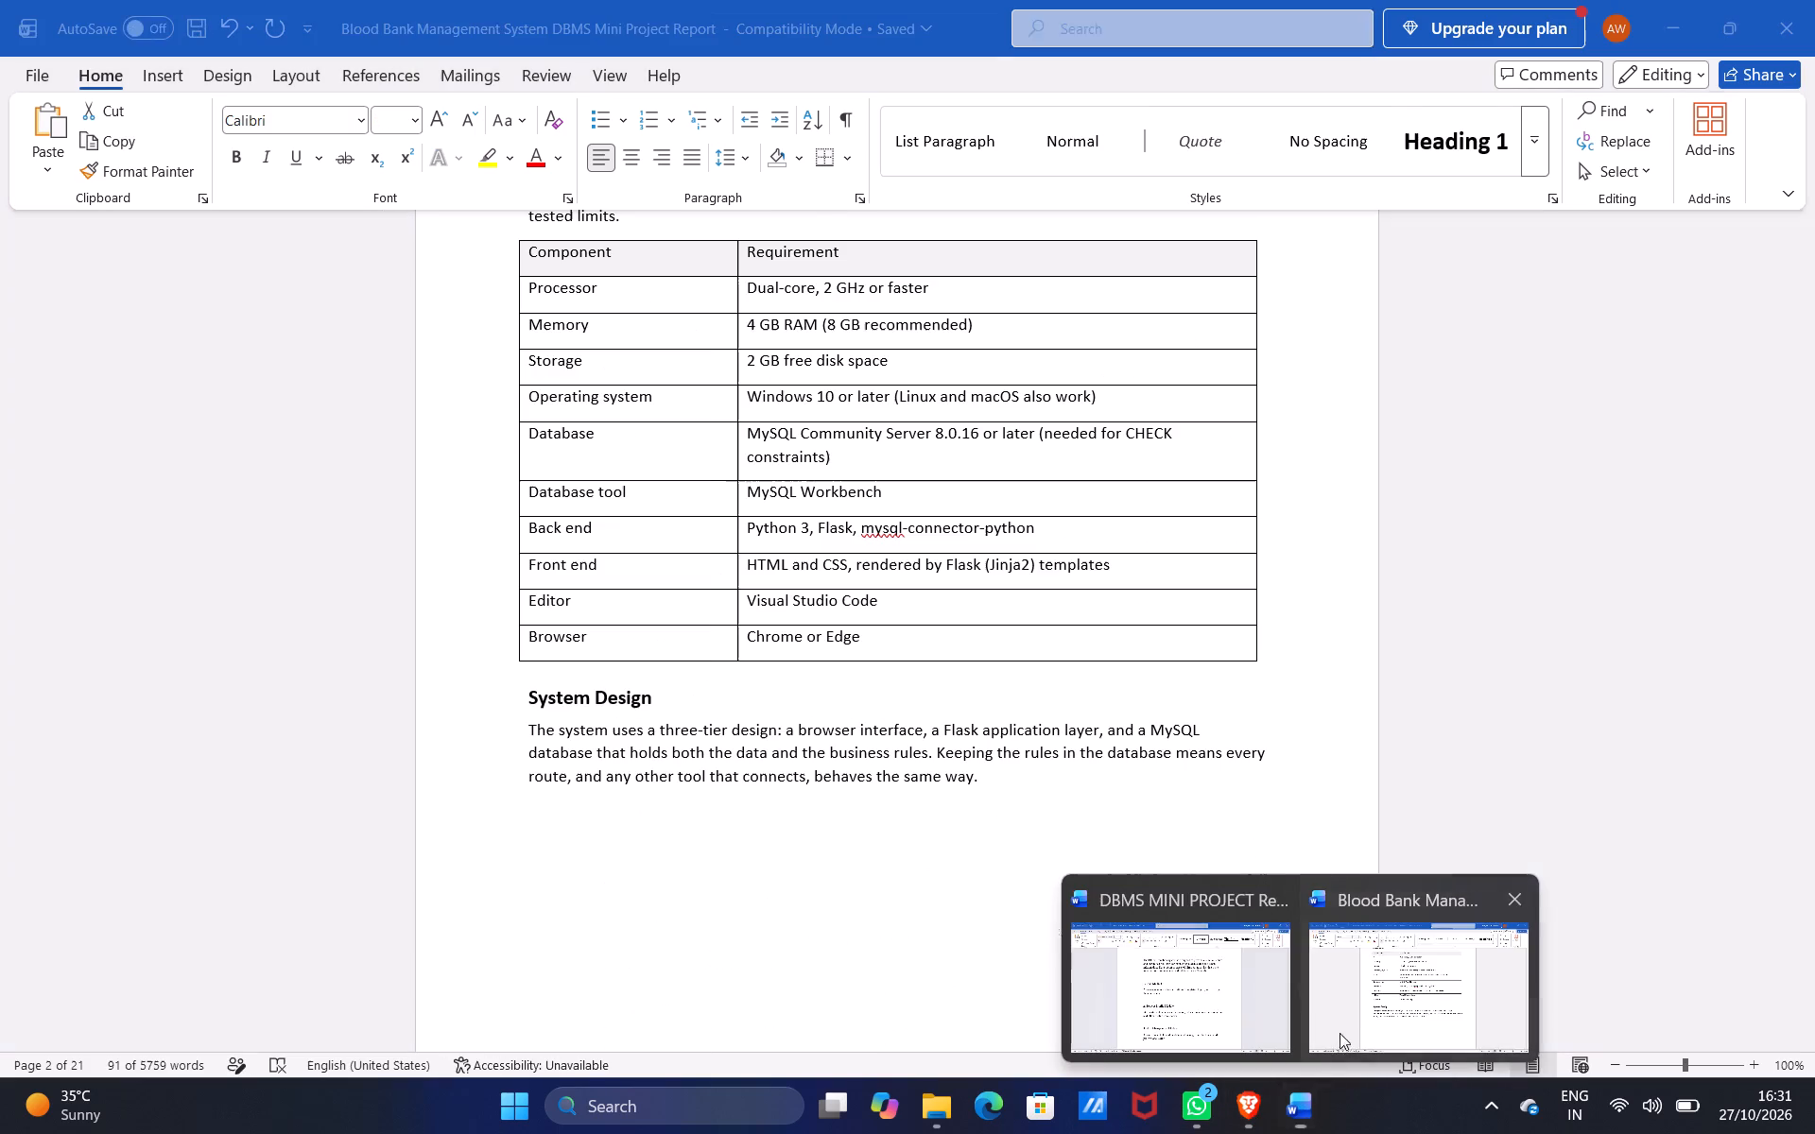
scroll(990, 702, "down", 4)
scroll(877, 598, "down", 6)
scroll(851, 593, "up", 3)
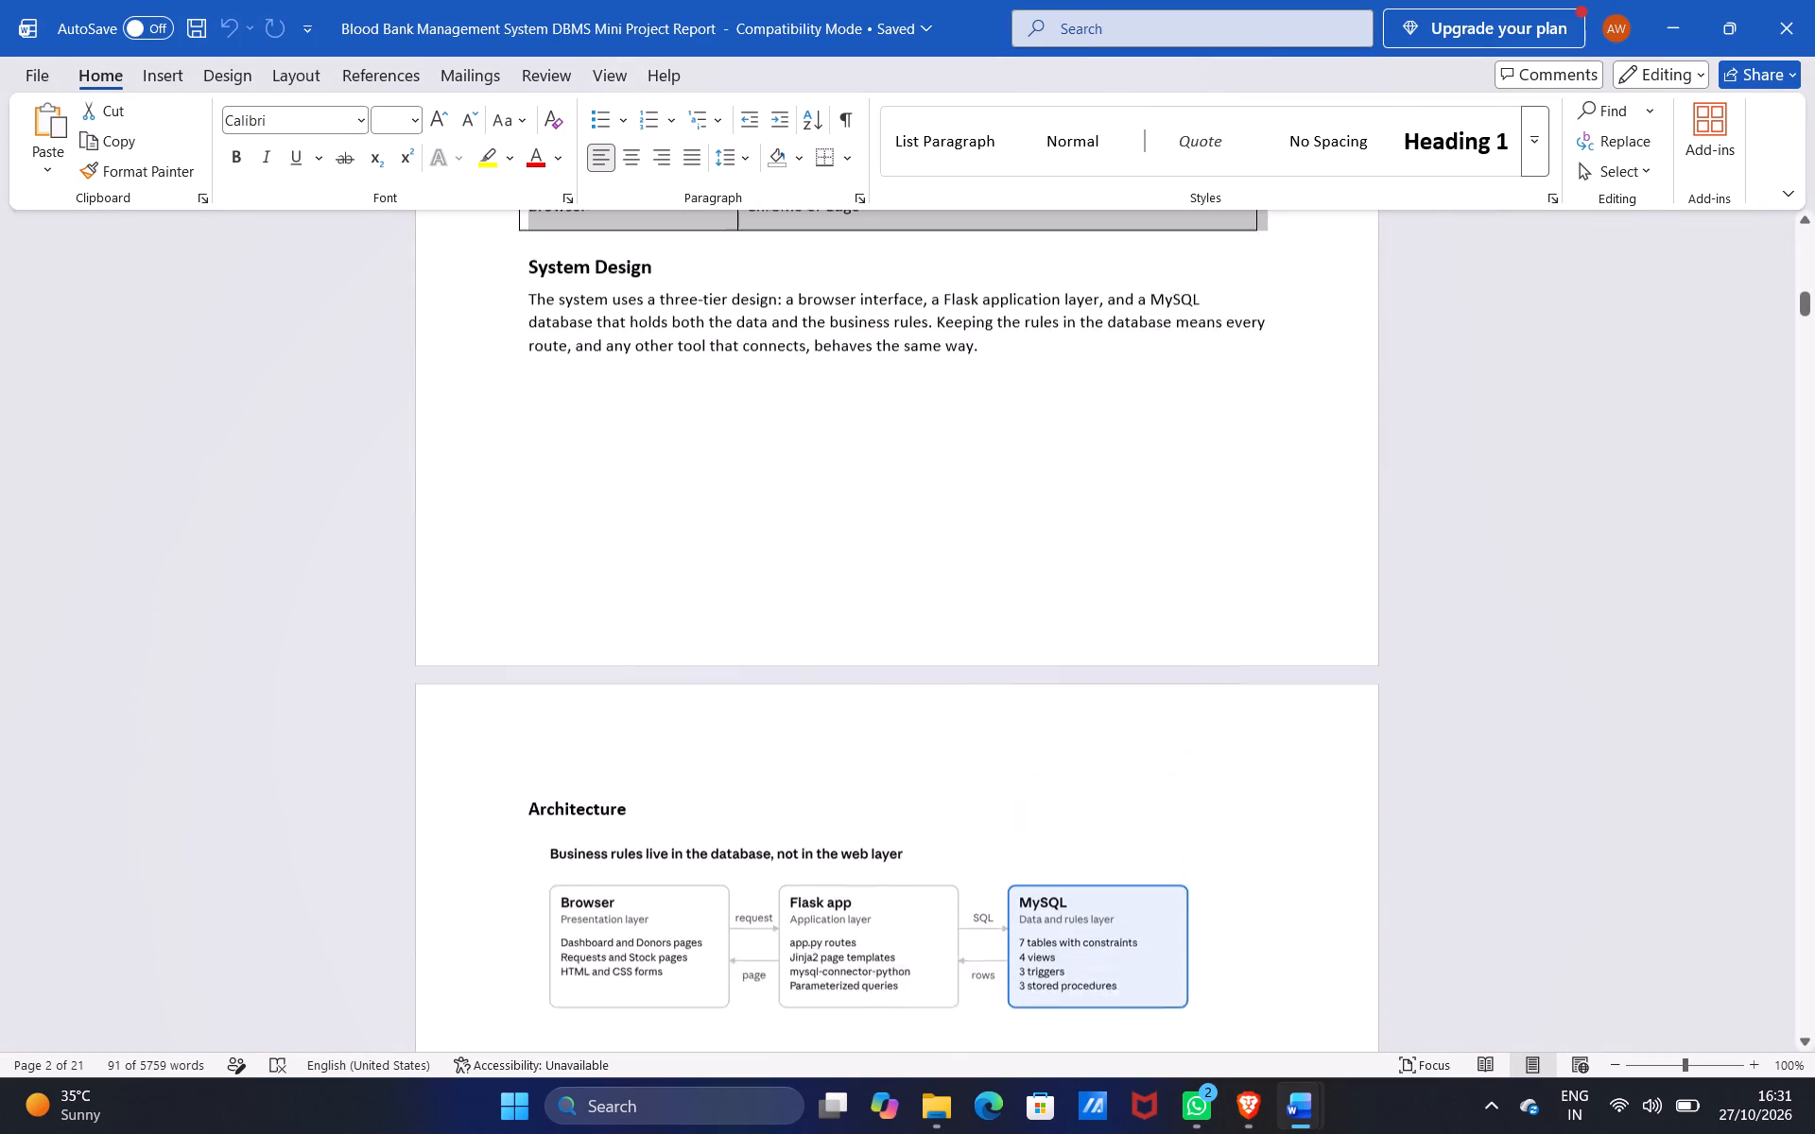
left_click_drag(531, 324, 1047, 733)
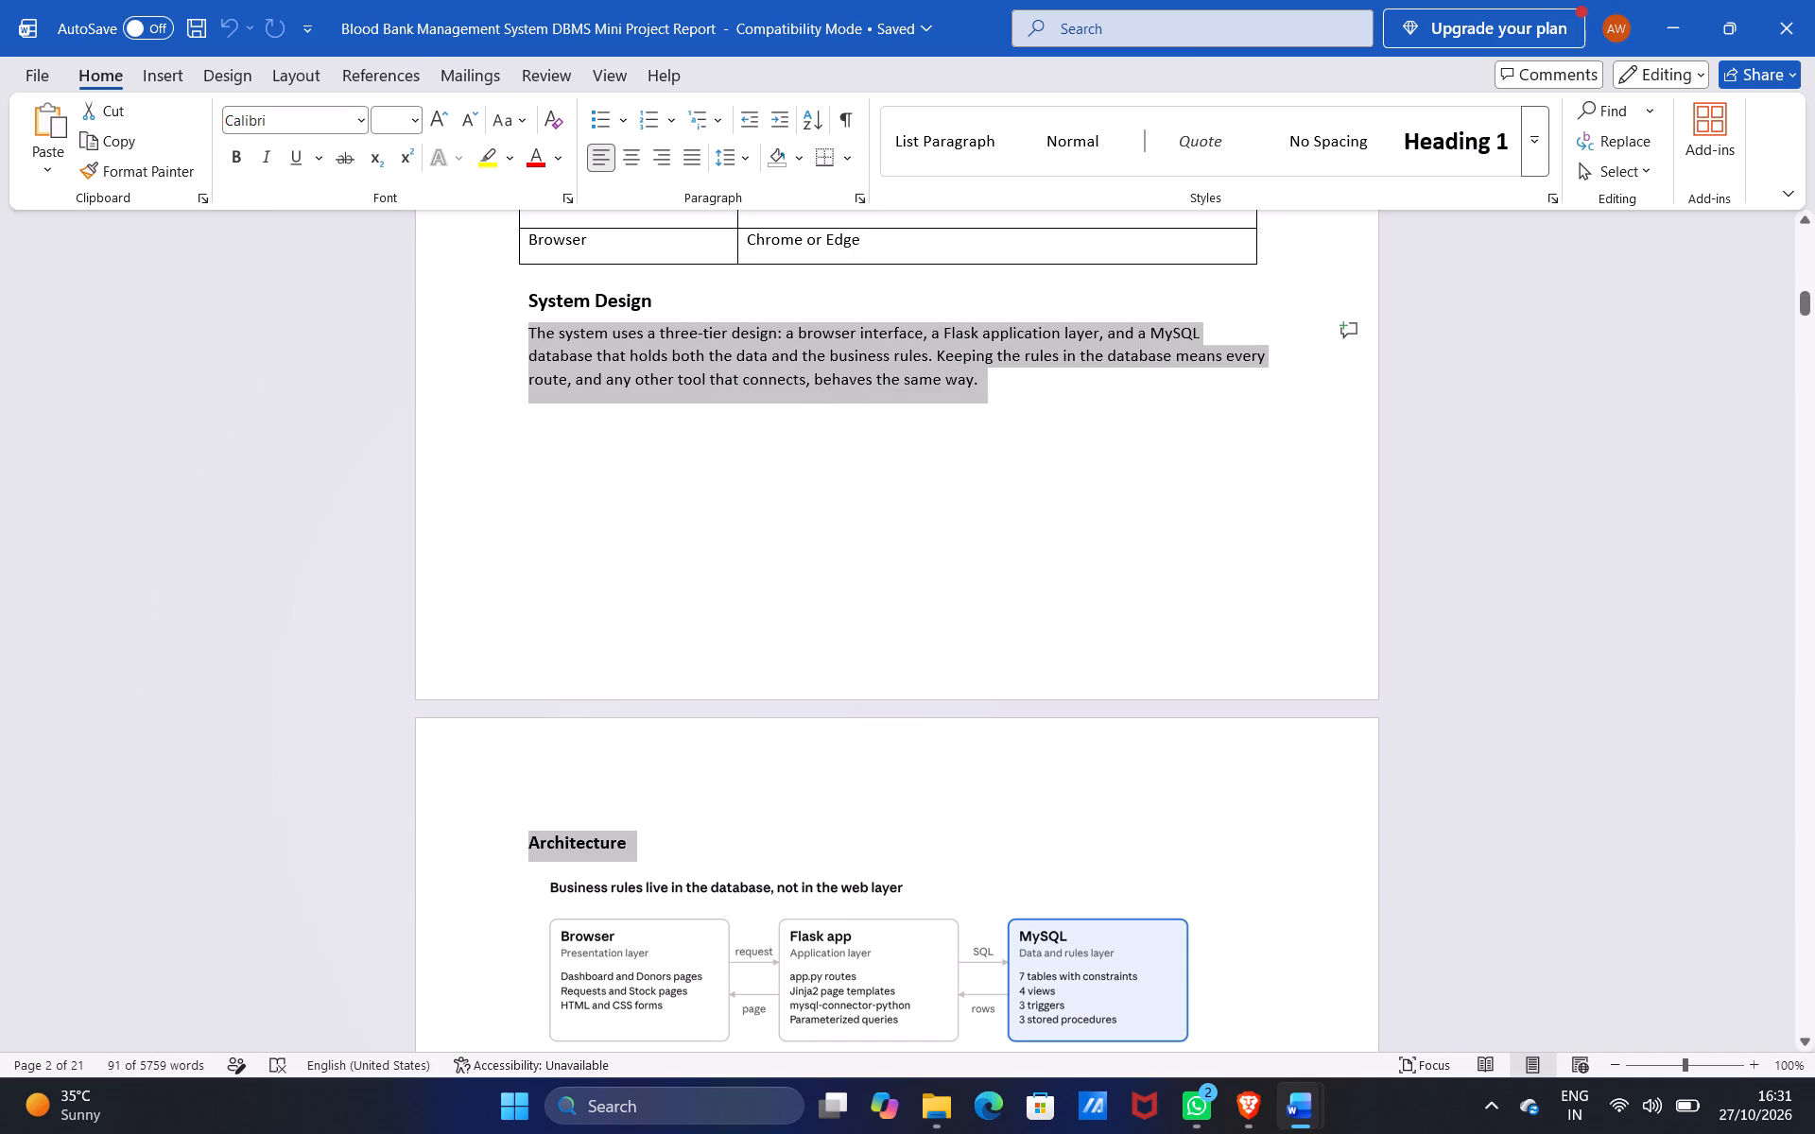
left_click_drag(1047, 733, 1137, 822)
scroll(1067, 742, "down", 6)
scroll(1137, 821, "down", 9)
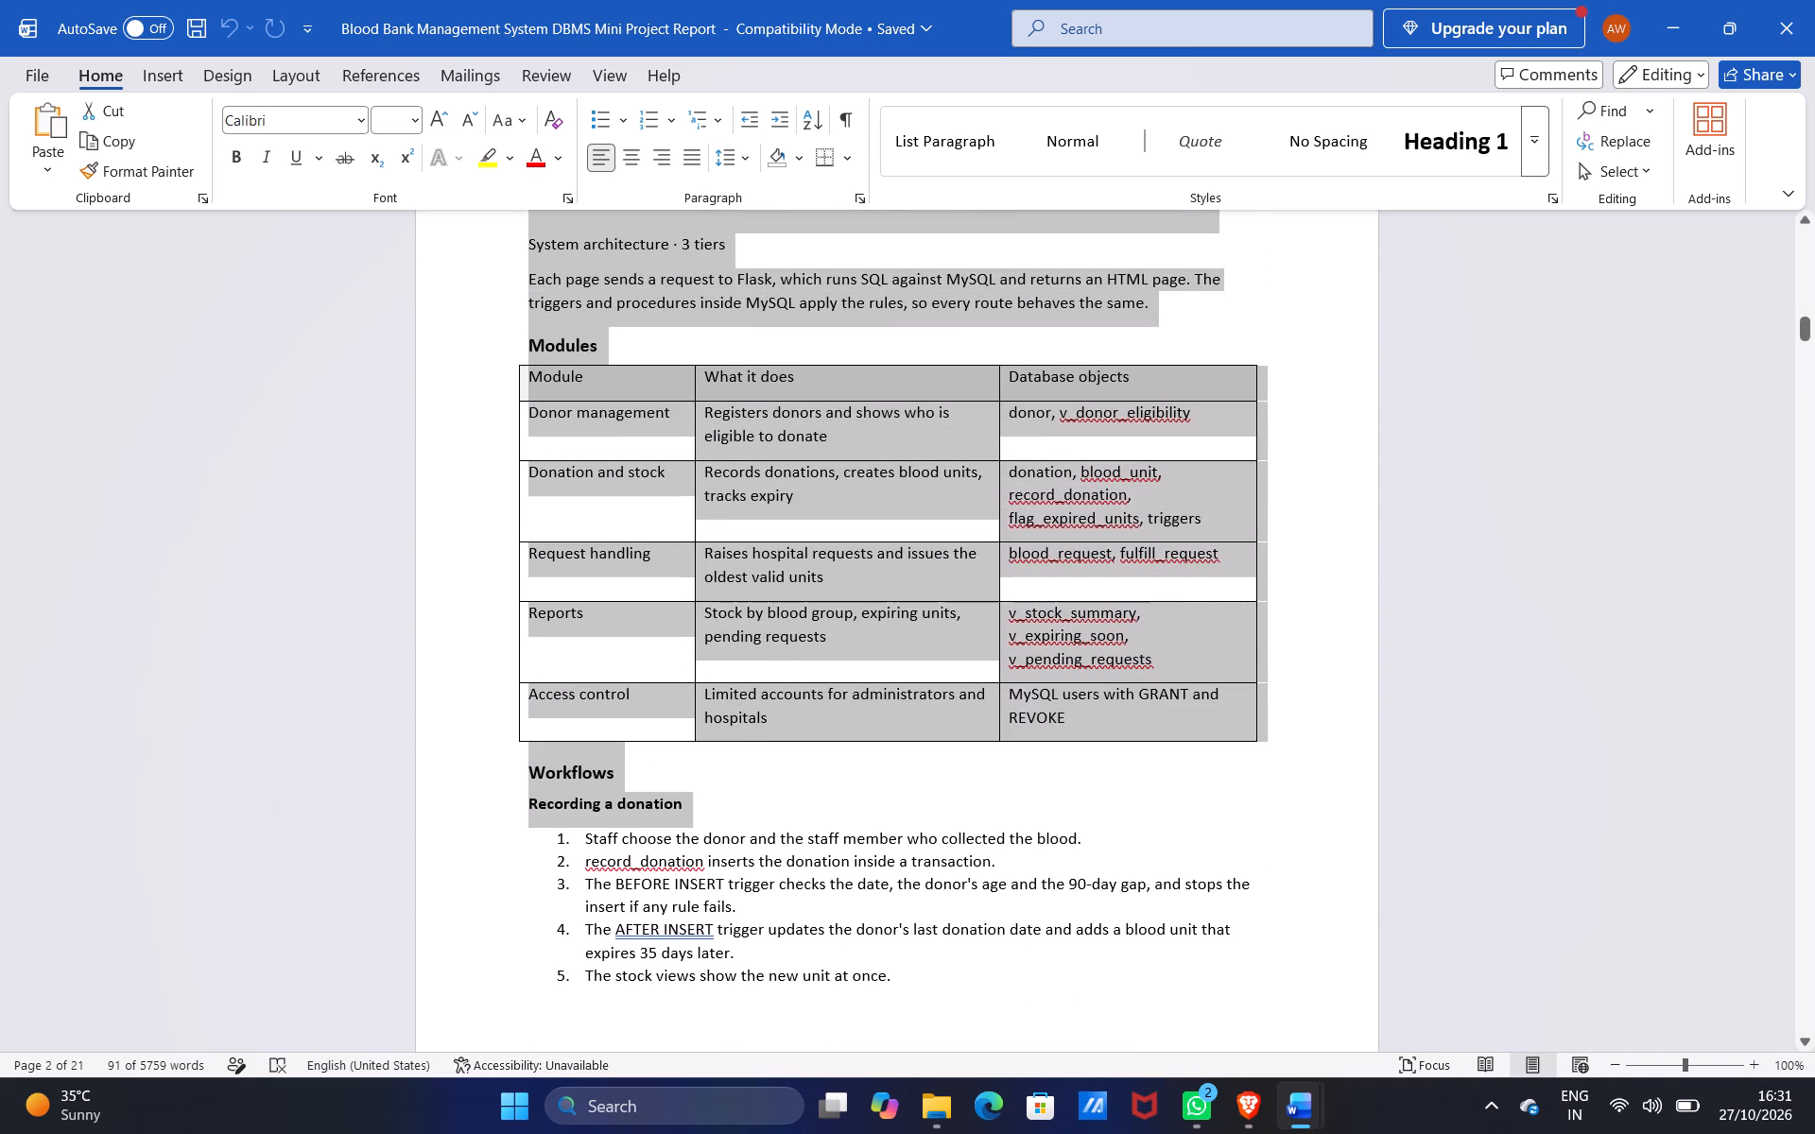
left_click_drag(1137, 822, 1135, 847)
scroll(1135, 847, "down", 12)
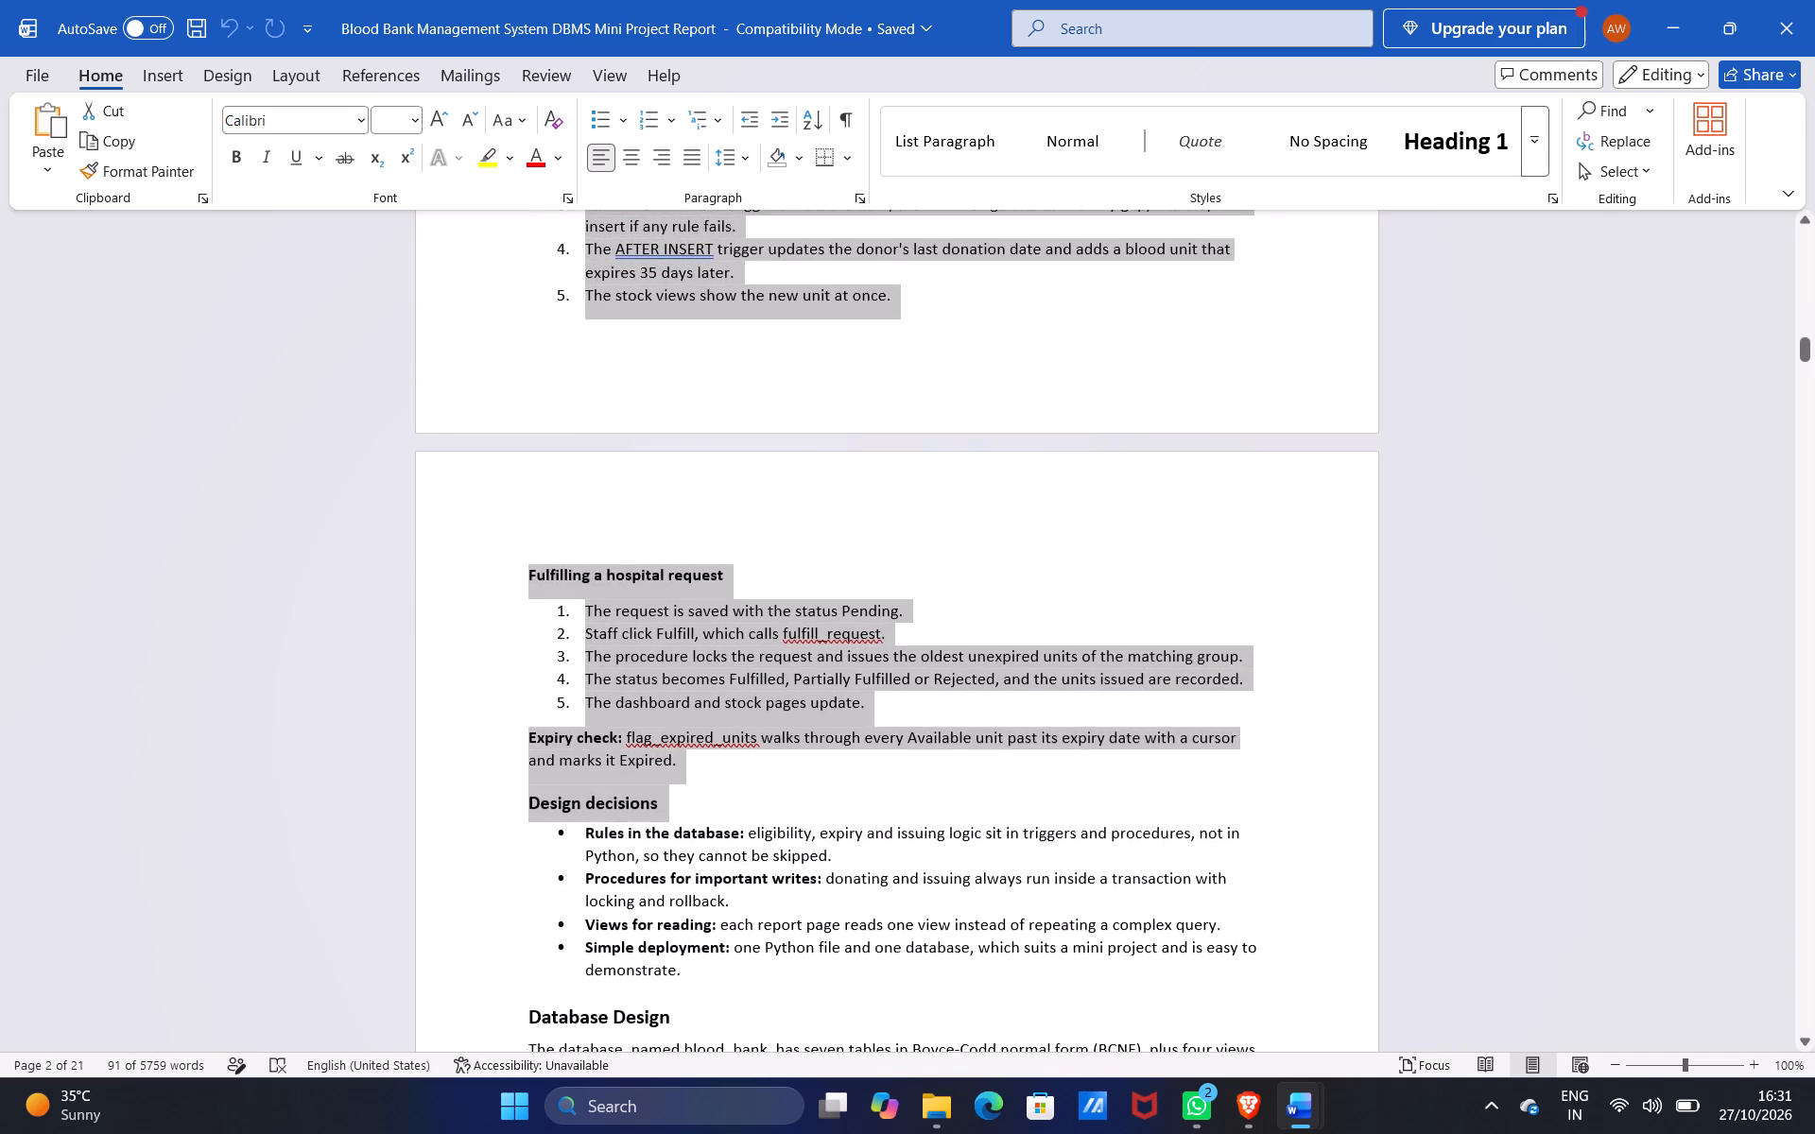
left_click_drag(1135, 847, 1134, 847)
scroll(1134, 847, "down", 5)
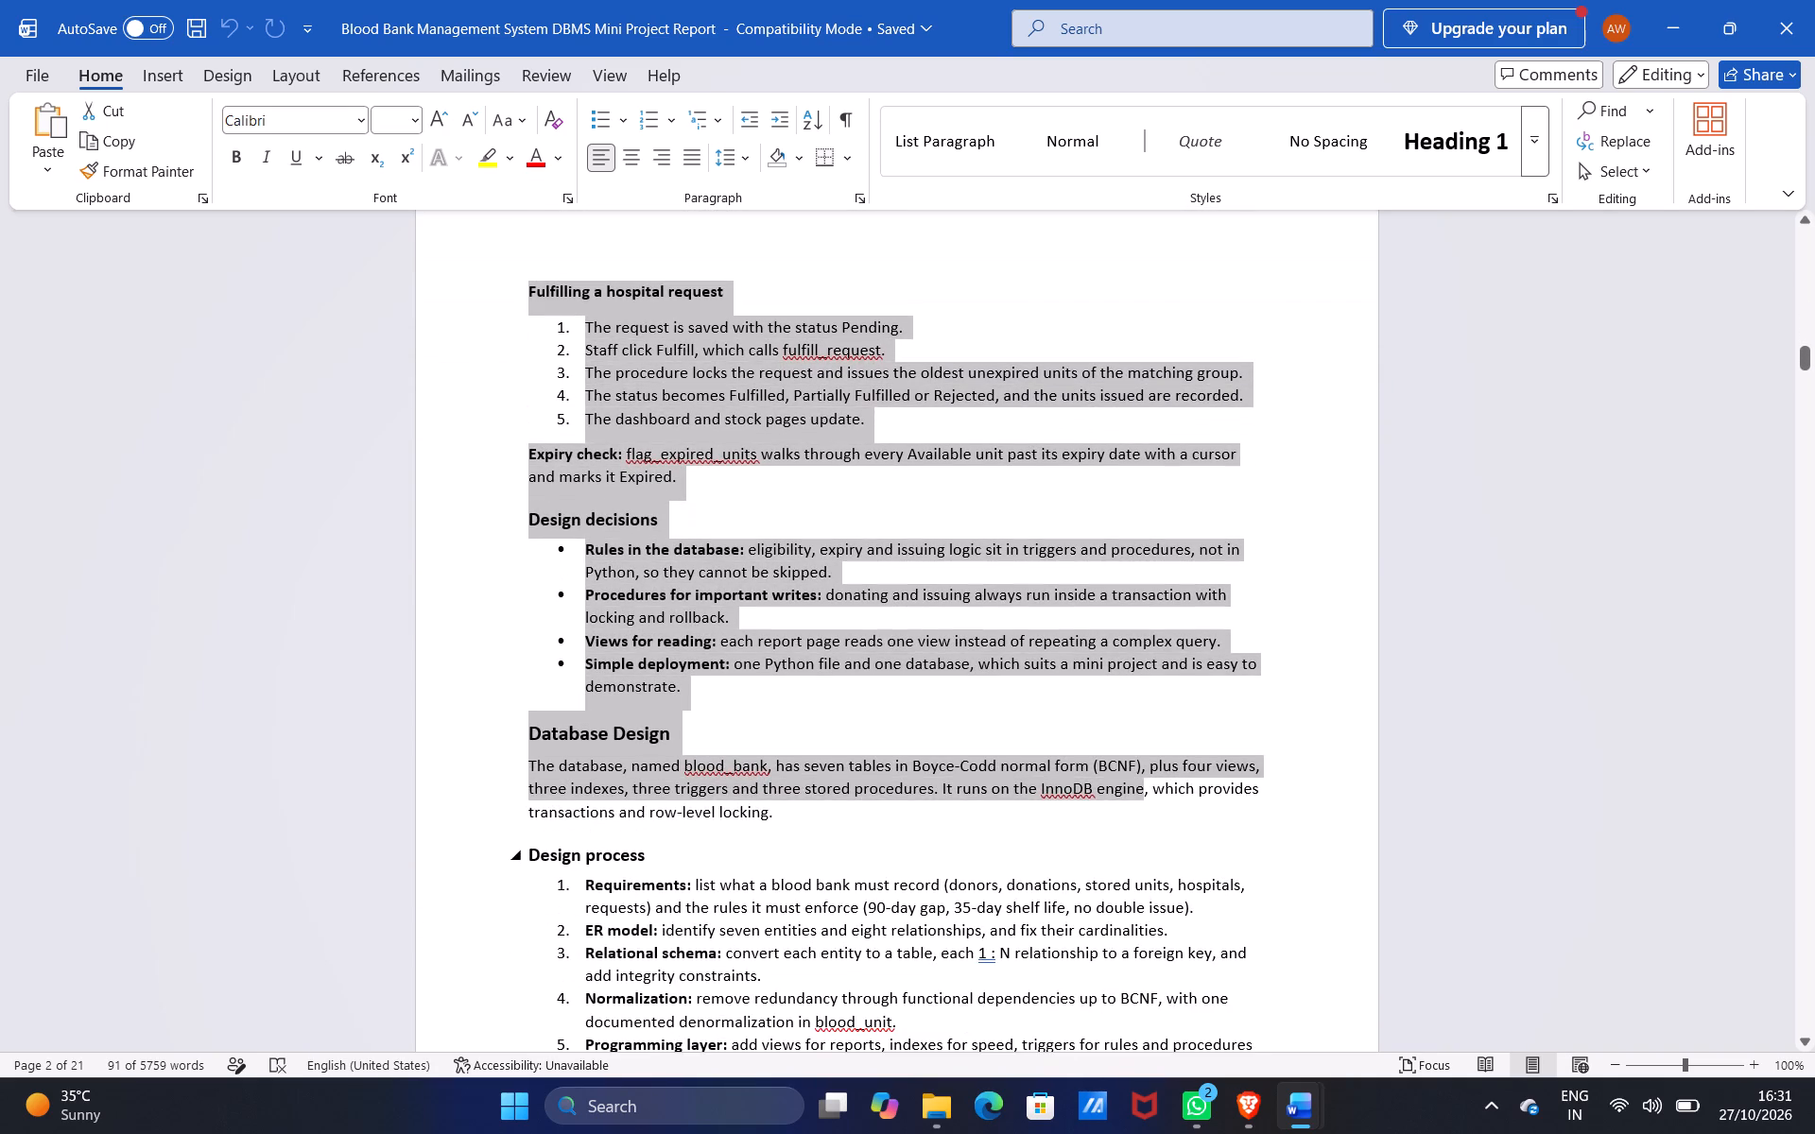
left_click_drag(1134, 847, 1099, 696)
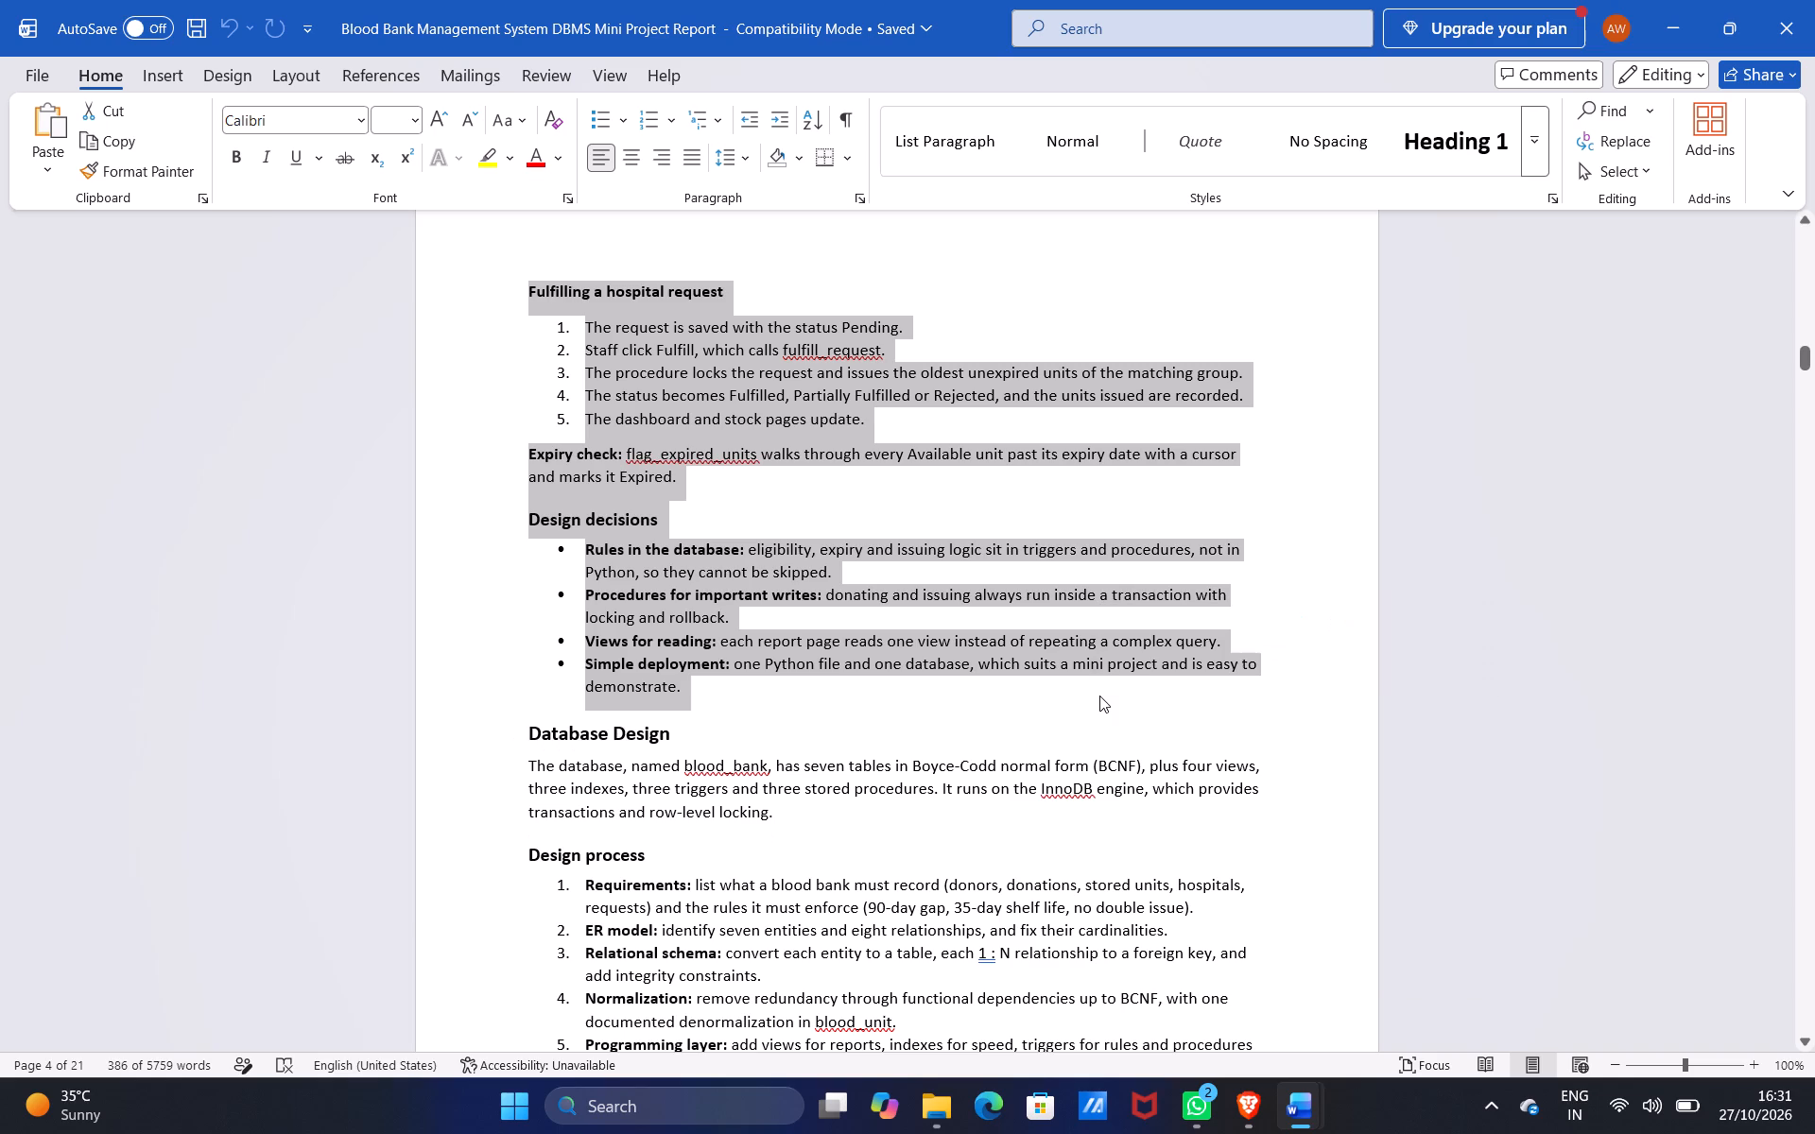
key("ctrl+c")
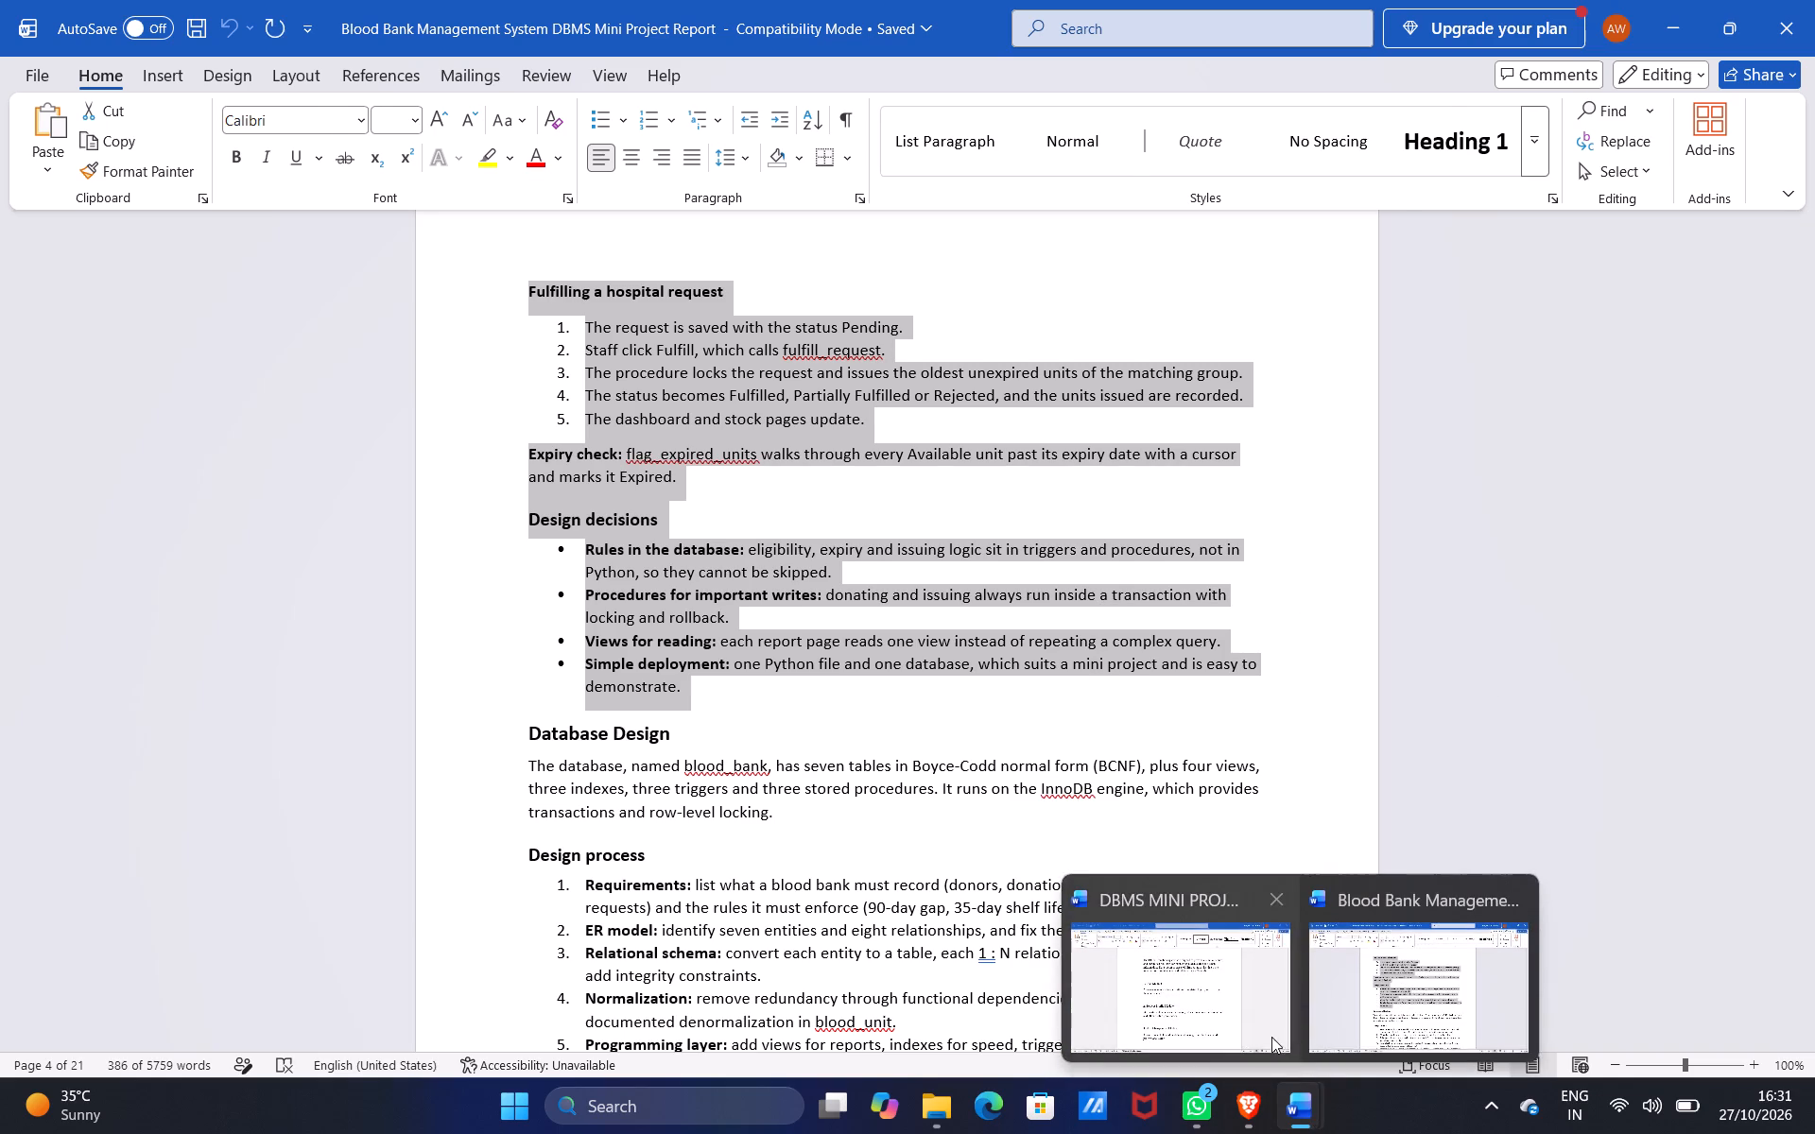
In the DBMS mini project report, replace all the old text under the System Design heading with the copied content.
left_click(1271, 1035)
scroll(925, 713, "up", 3)
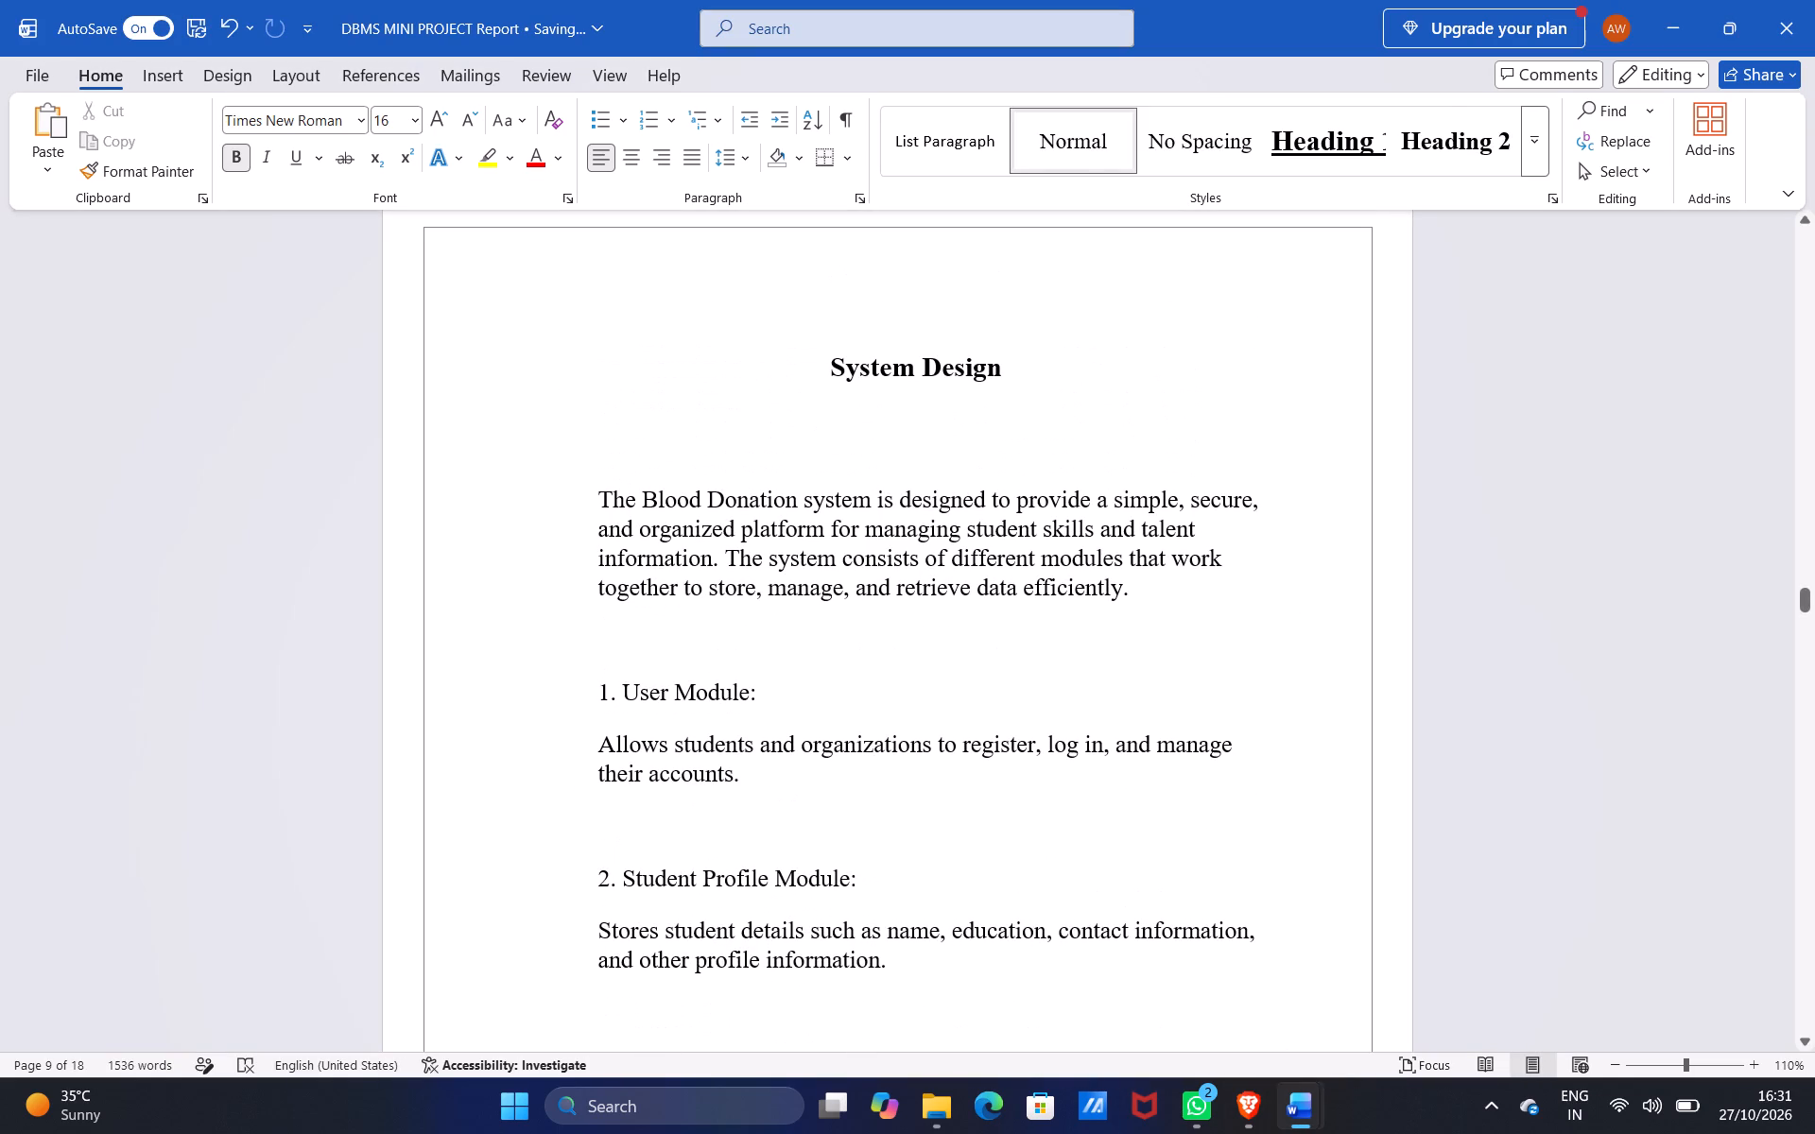
left_click_drag(587, 466, 981, 738)
scroll(973, 720, "down", 17)
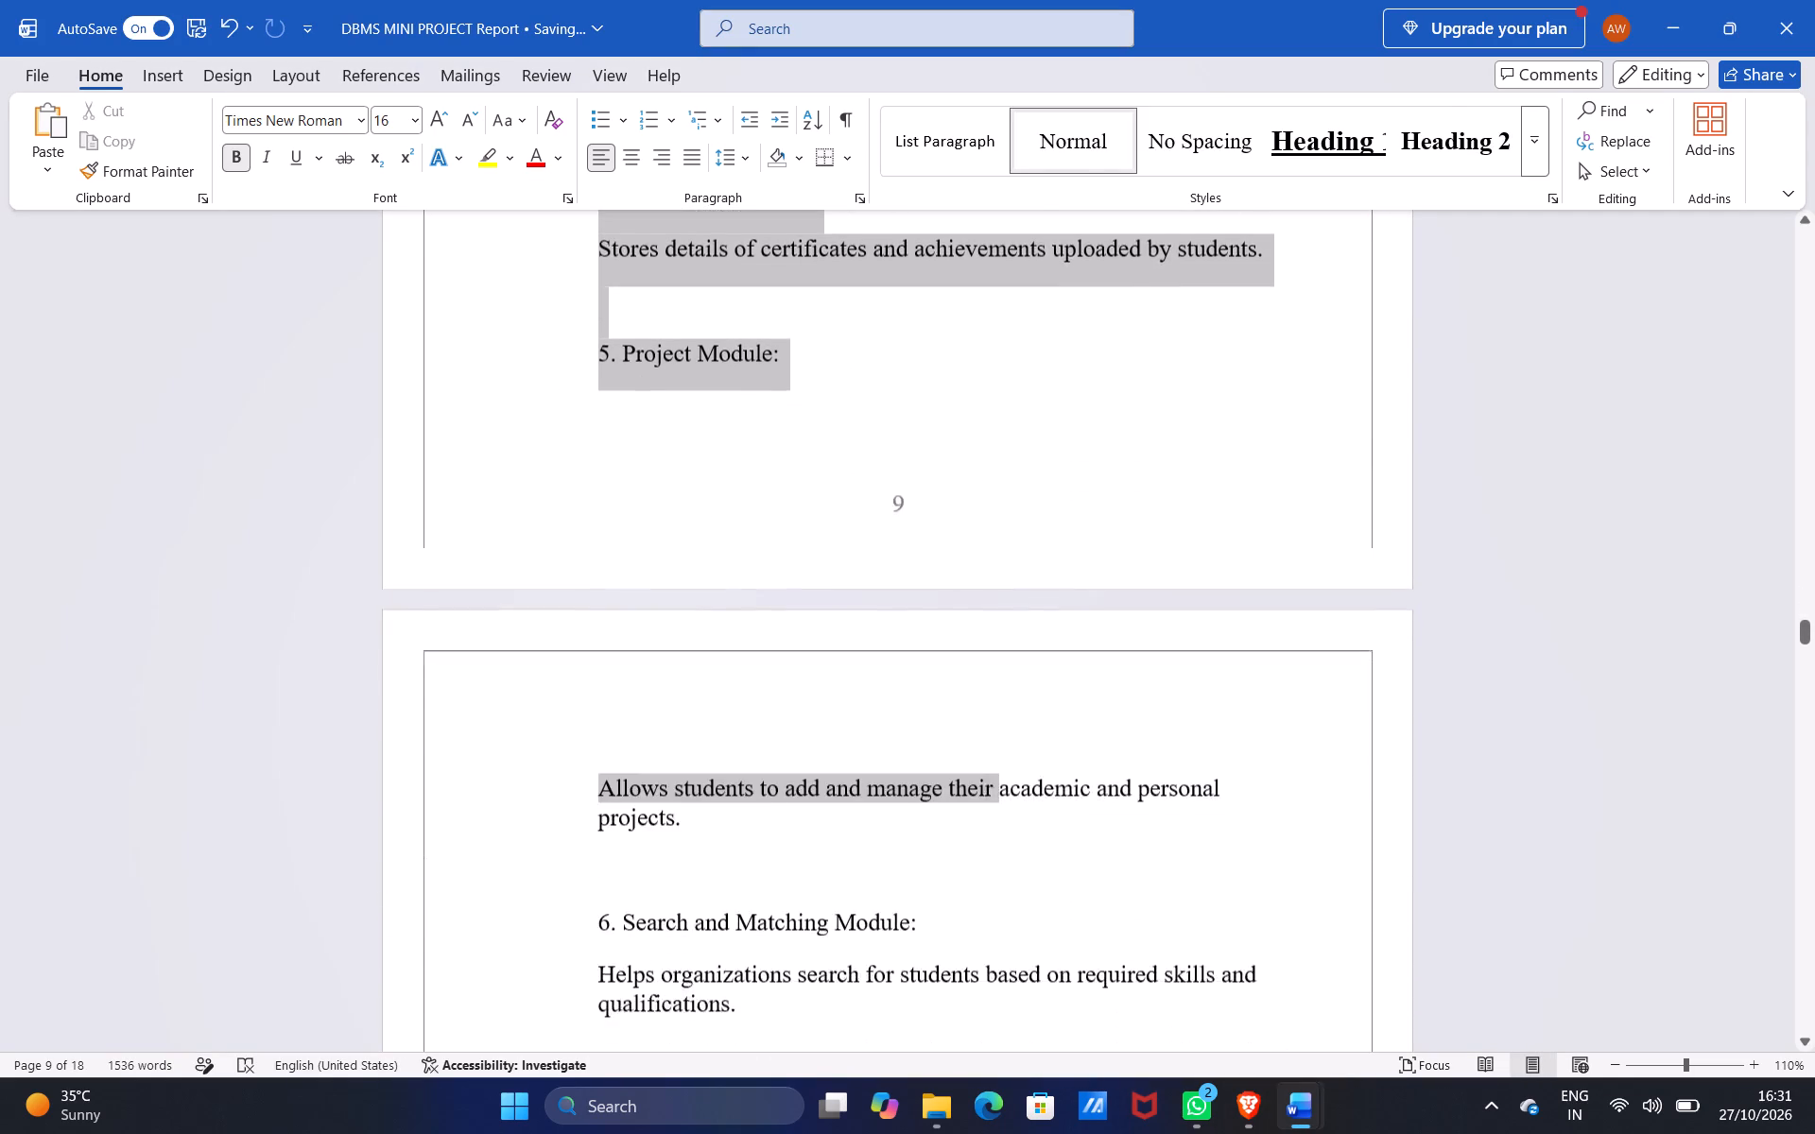
left_click_drag(981, 738, 979, 739)
scroll(981, 738, "down", 14)
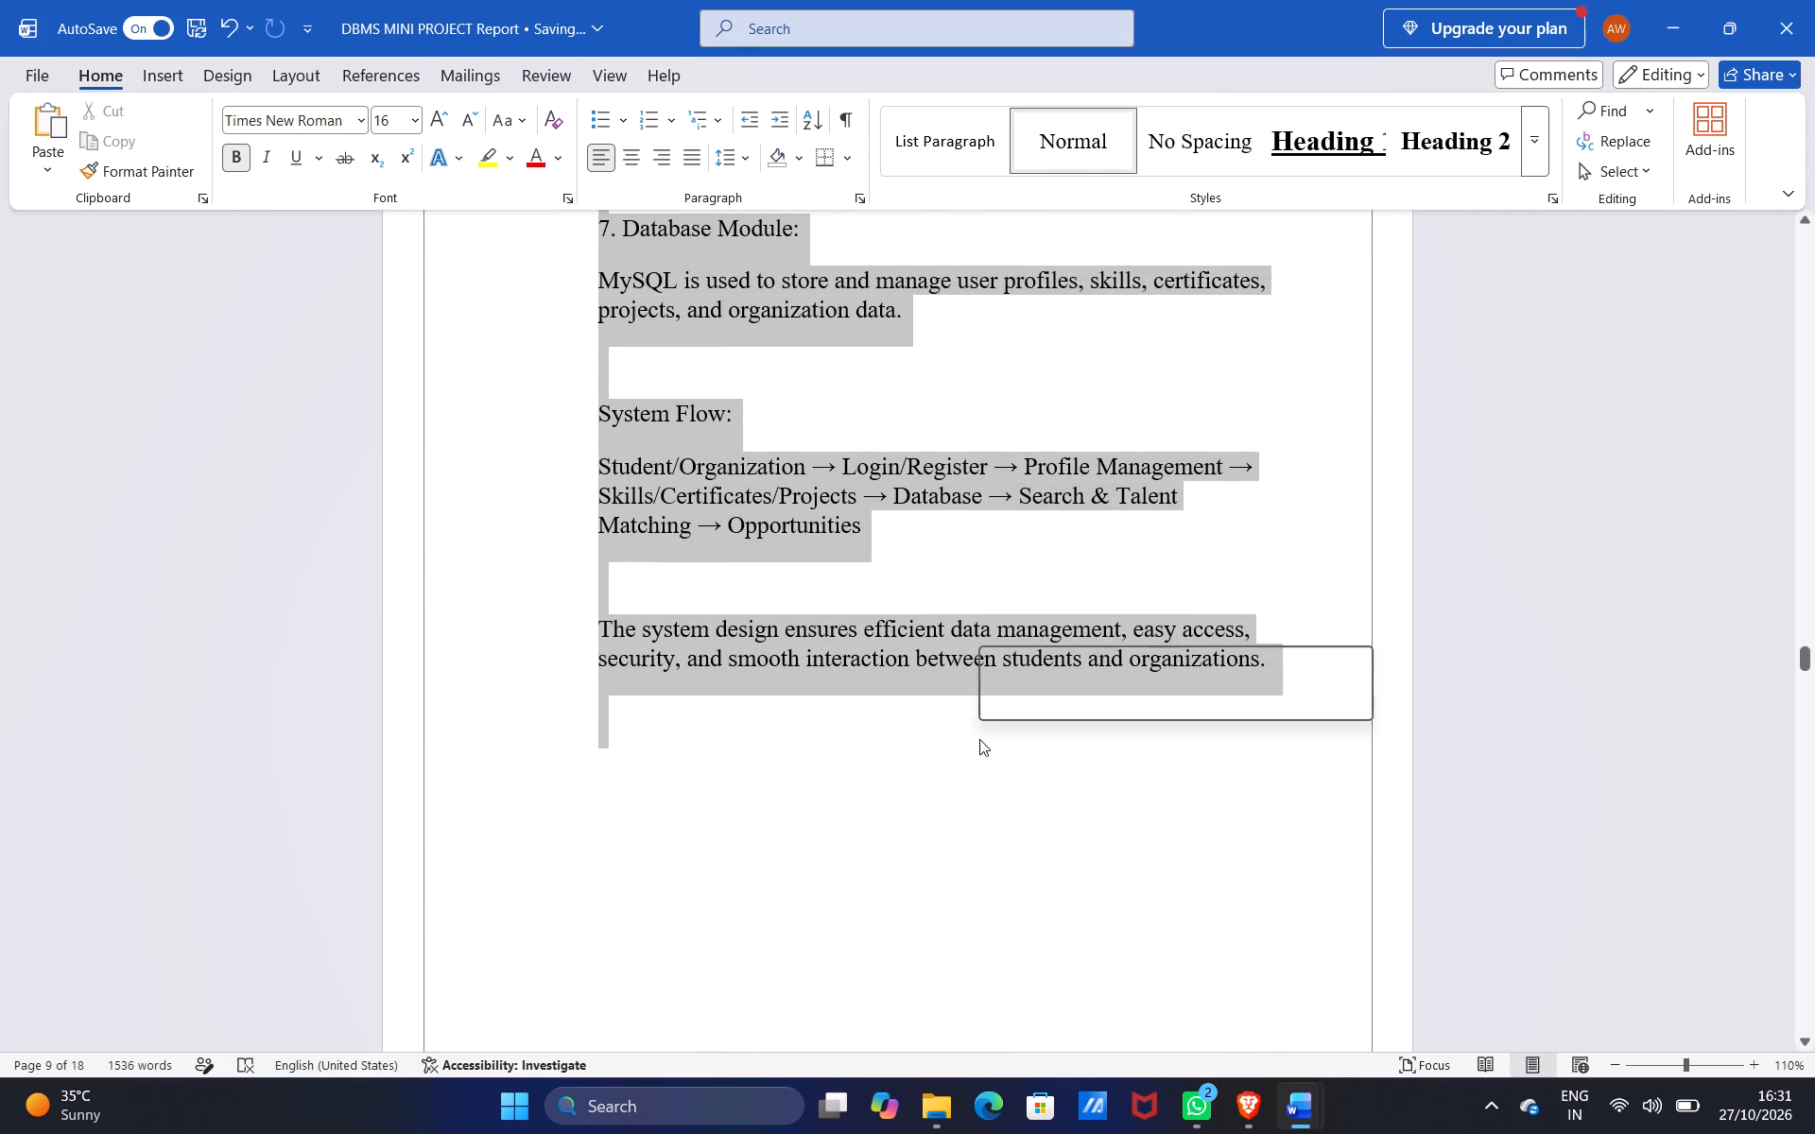
key("ctrl+v")
Justify all the pasted System Design content, from the three-tier paragraph through the Design decisions bullets.
scroll(979, 739, "down", 7)
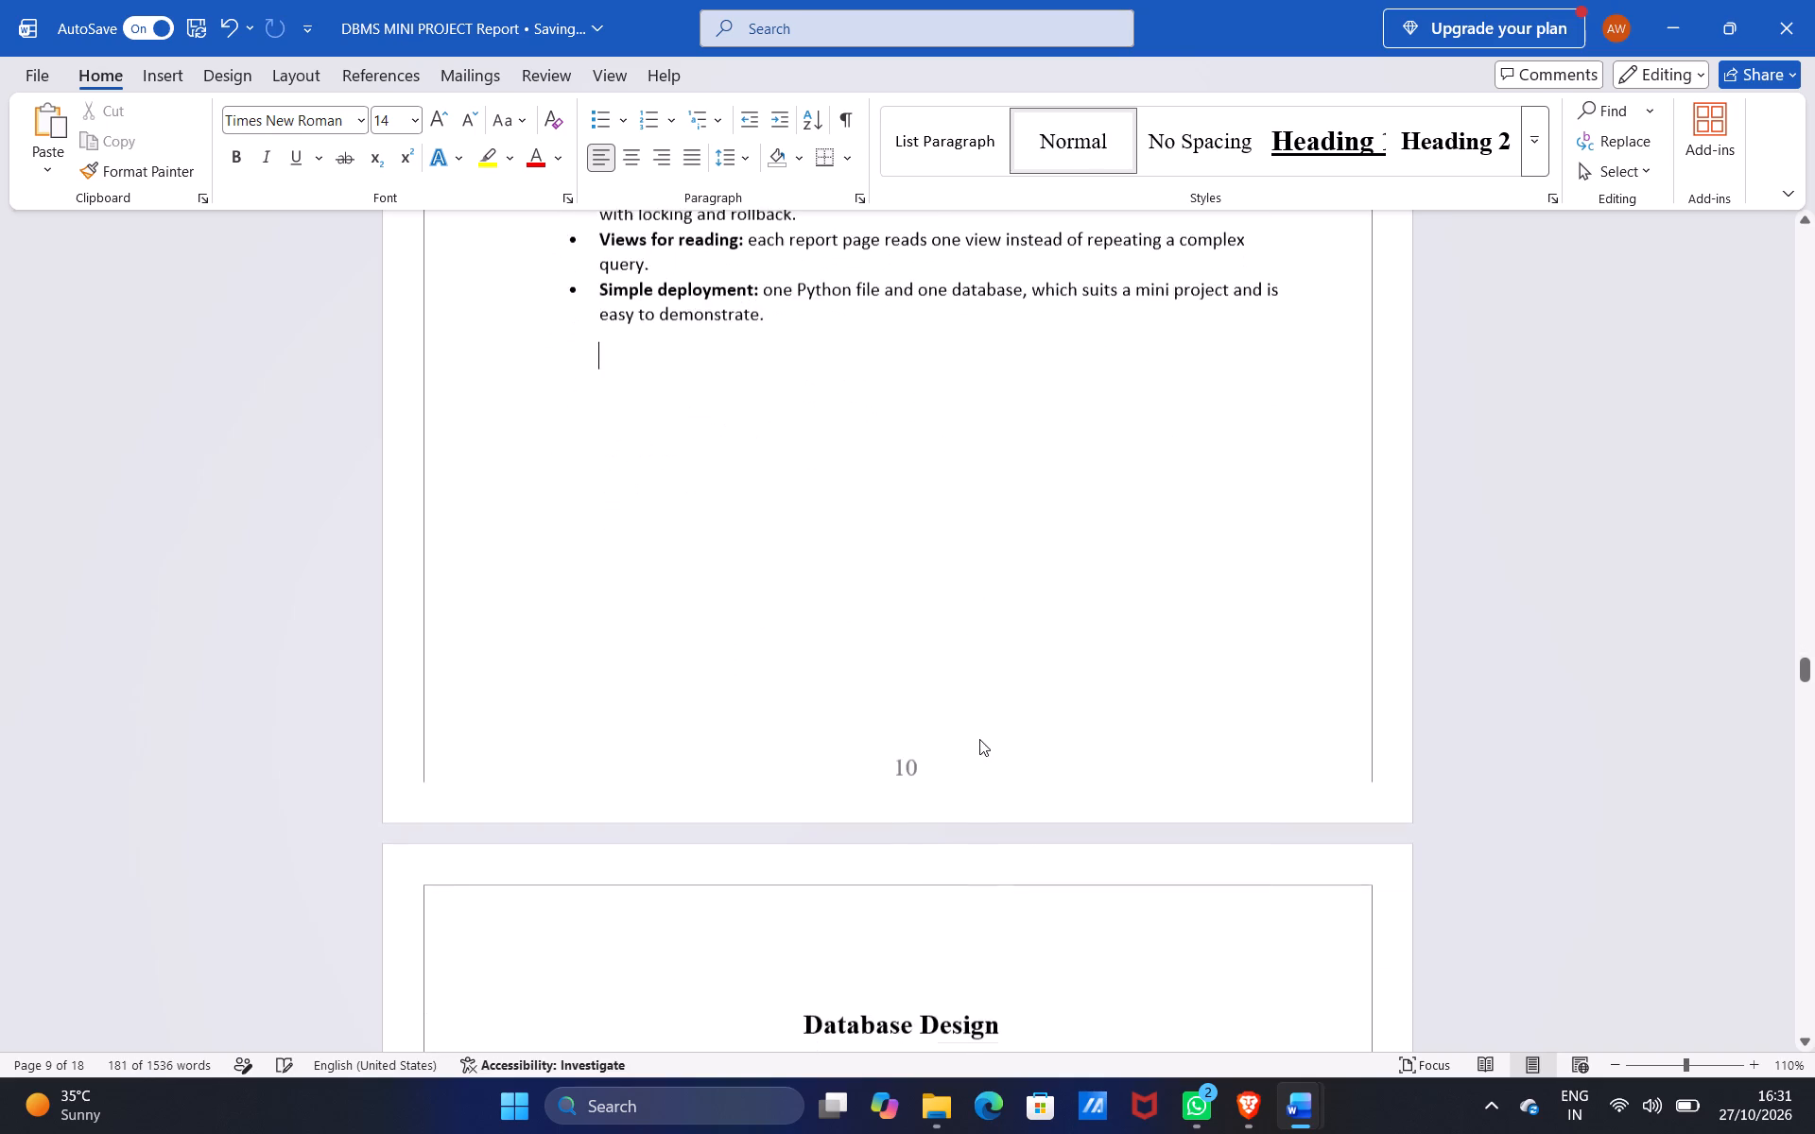
scroll(979, 739, "down", 4)
scroll(979, 739, "up", 20)
scroll(979, 739, "up", 6)
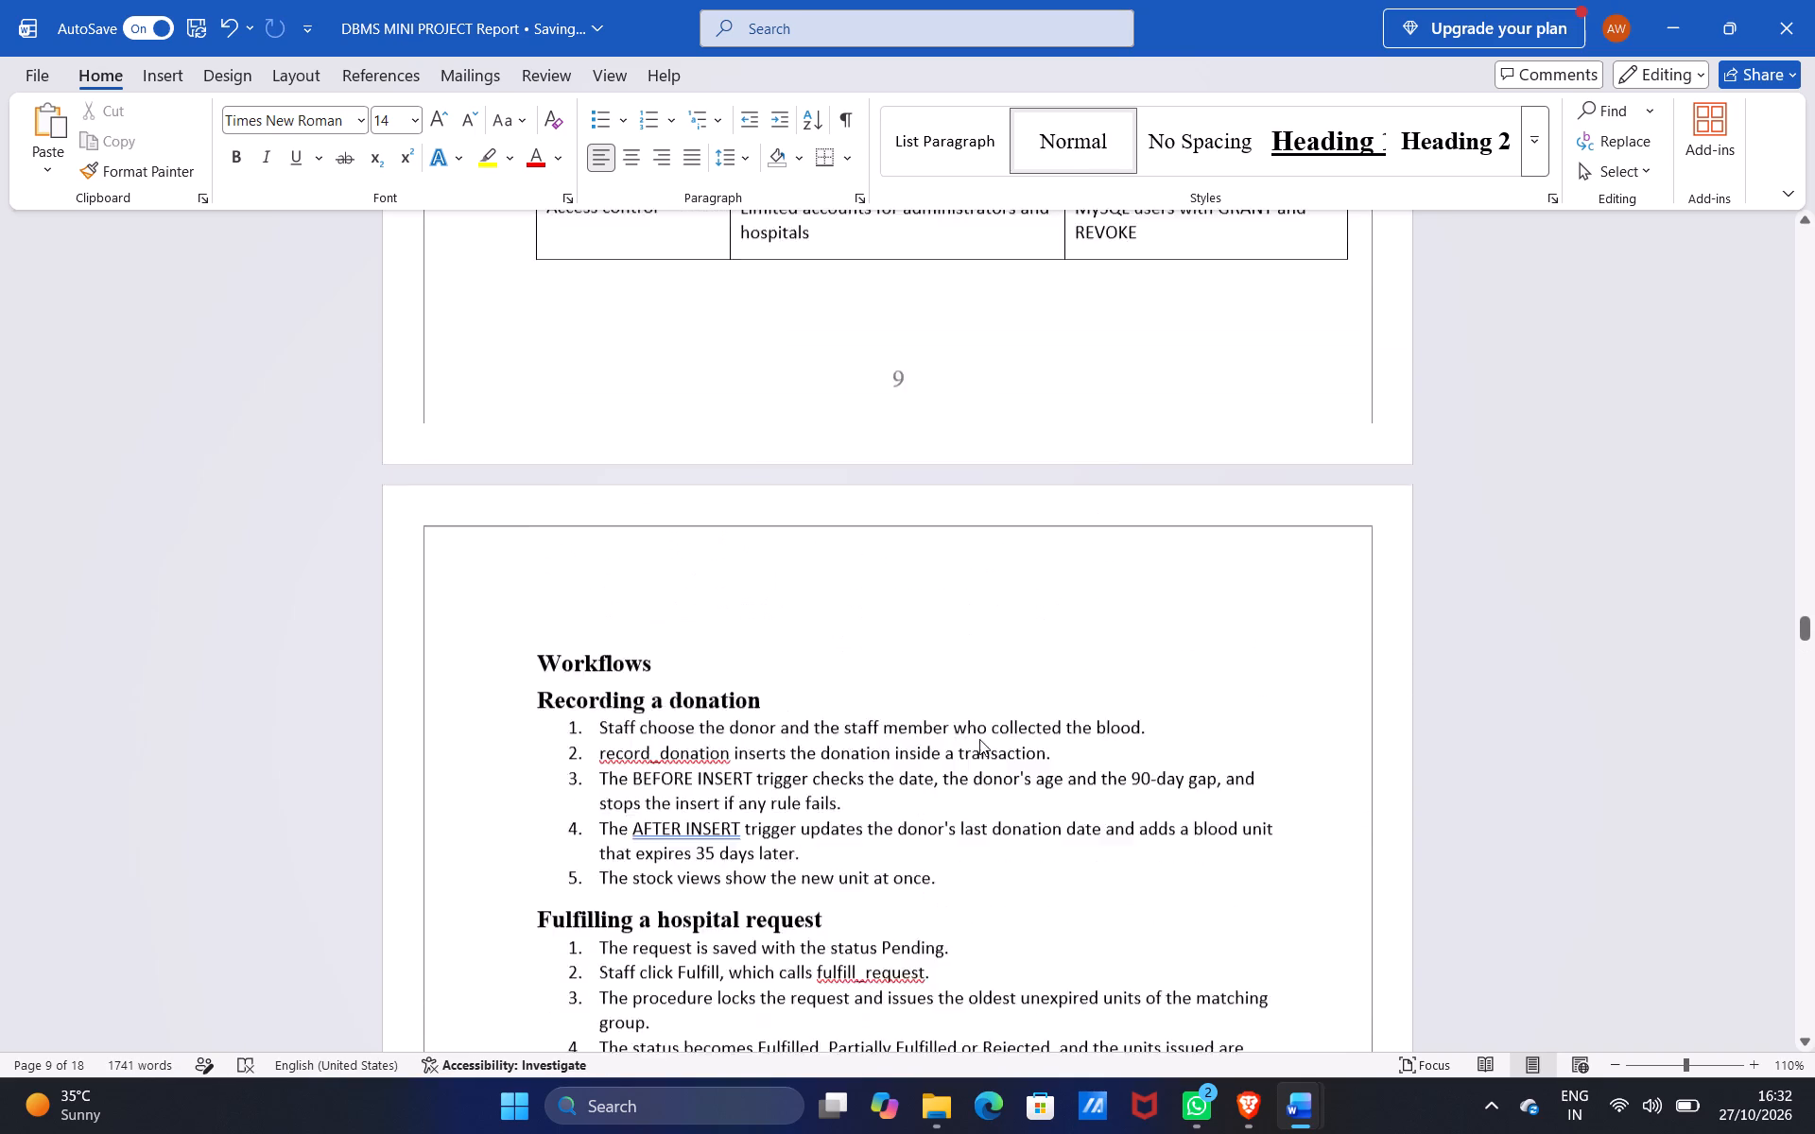
scroll(979, 739, "up", 17)
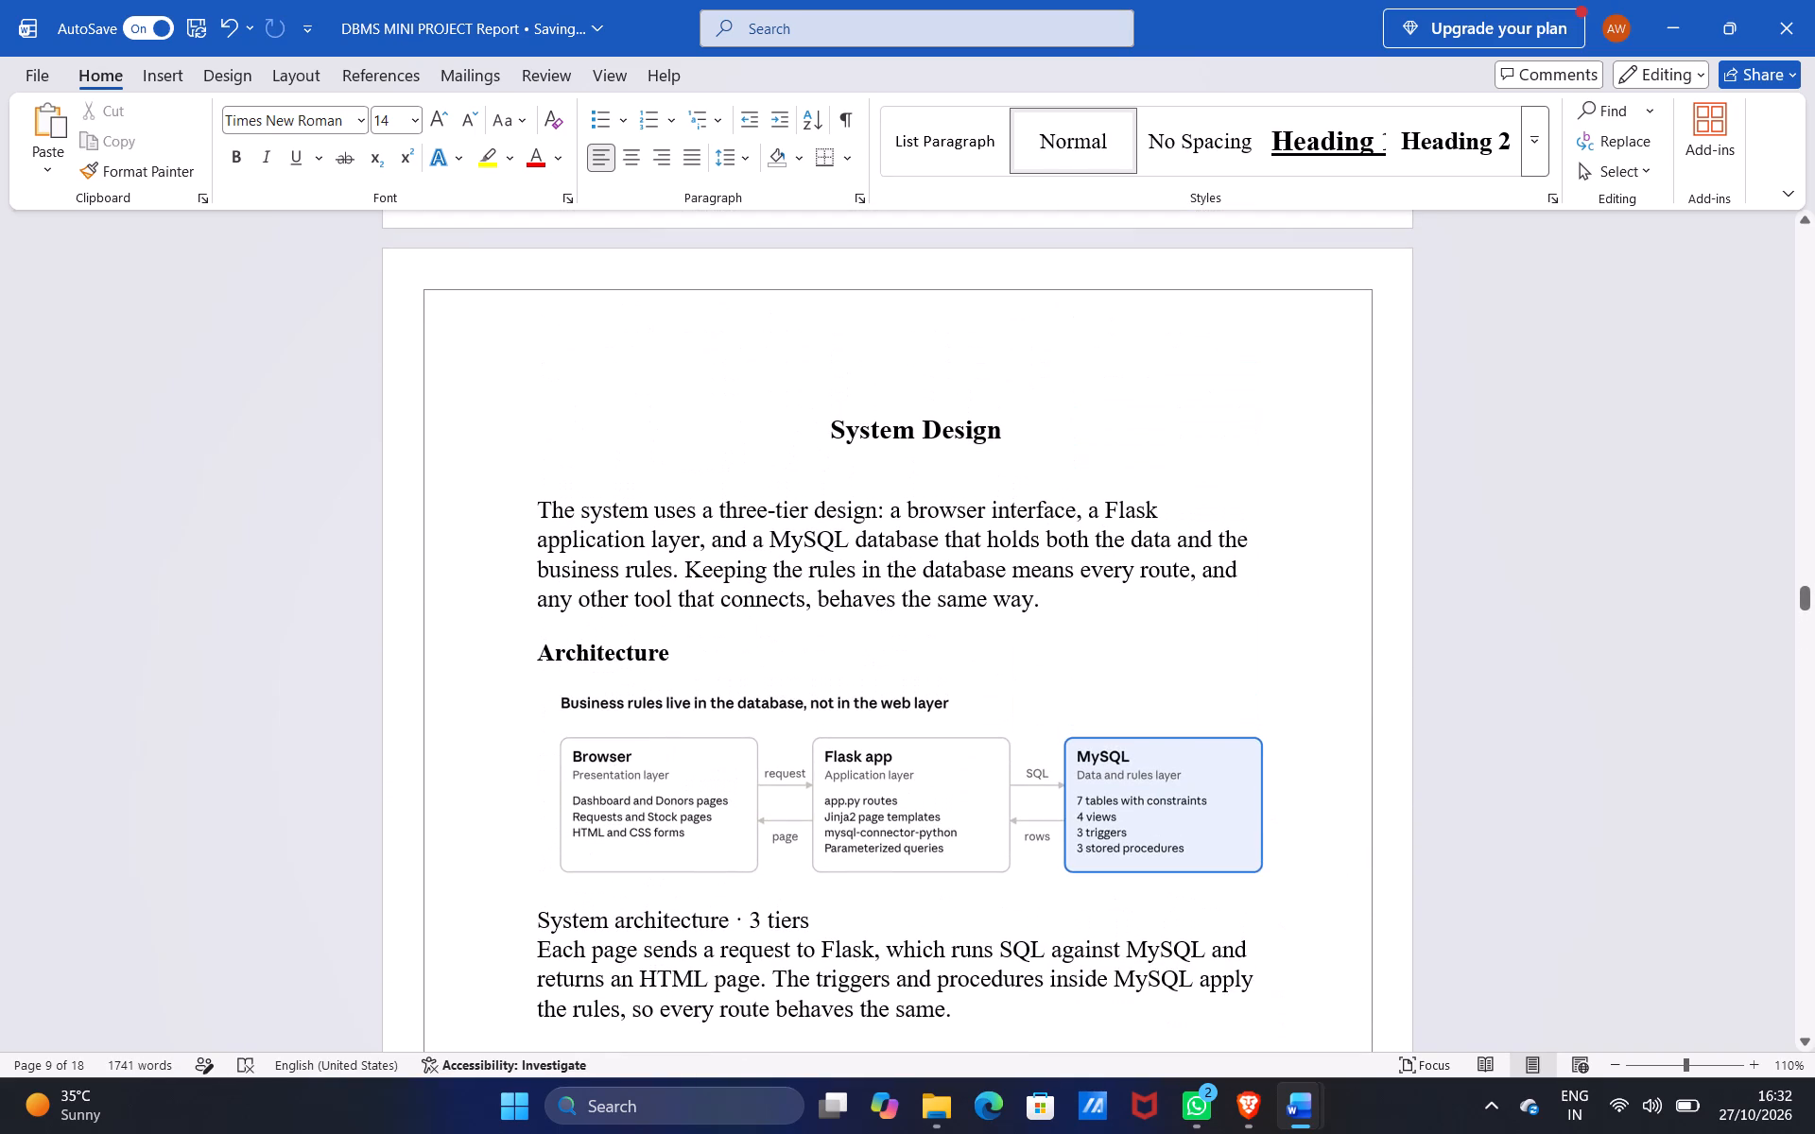
left_click_drag(530, 477, 851, 744)
scroll(810, 715, "down", 15)
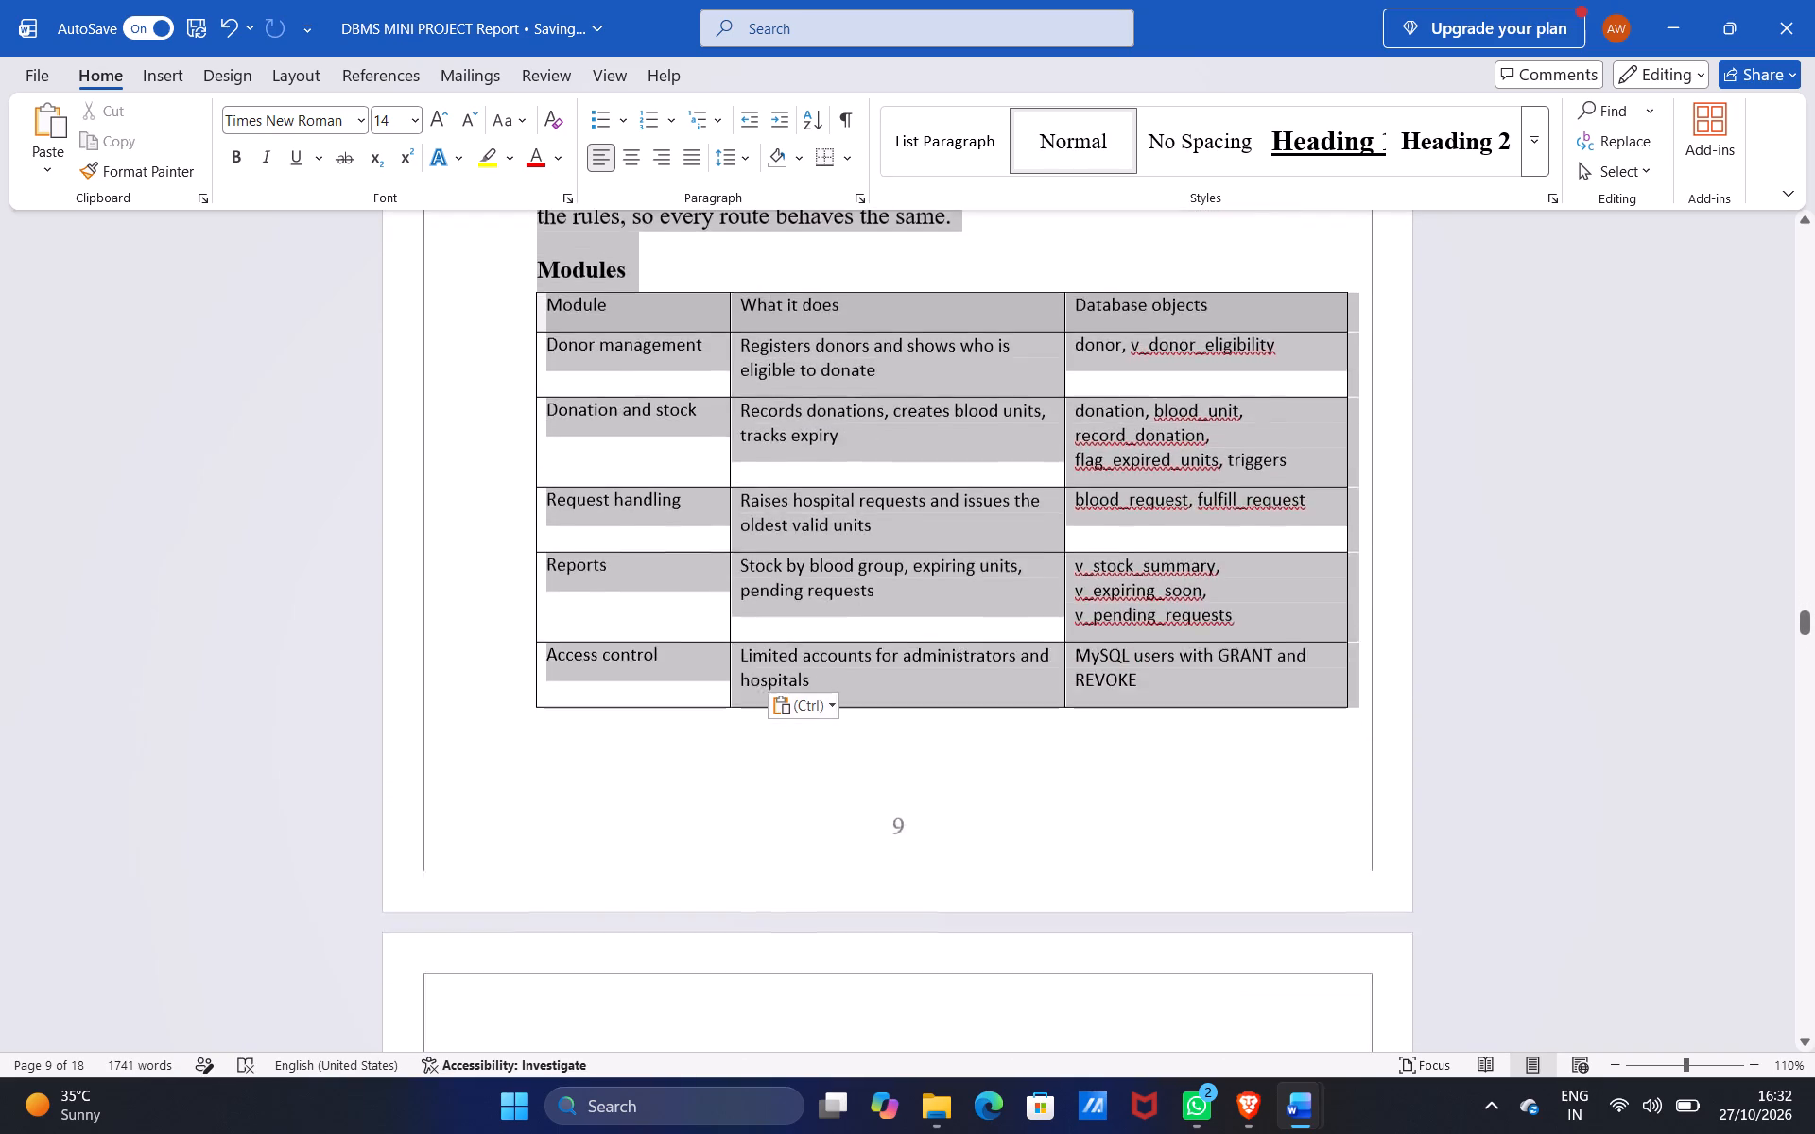
scroll(851, 744, "down", 20)
scroll(851, 744, "down", 1)
left_click_drag(851, 744, 850, 747)
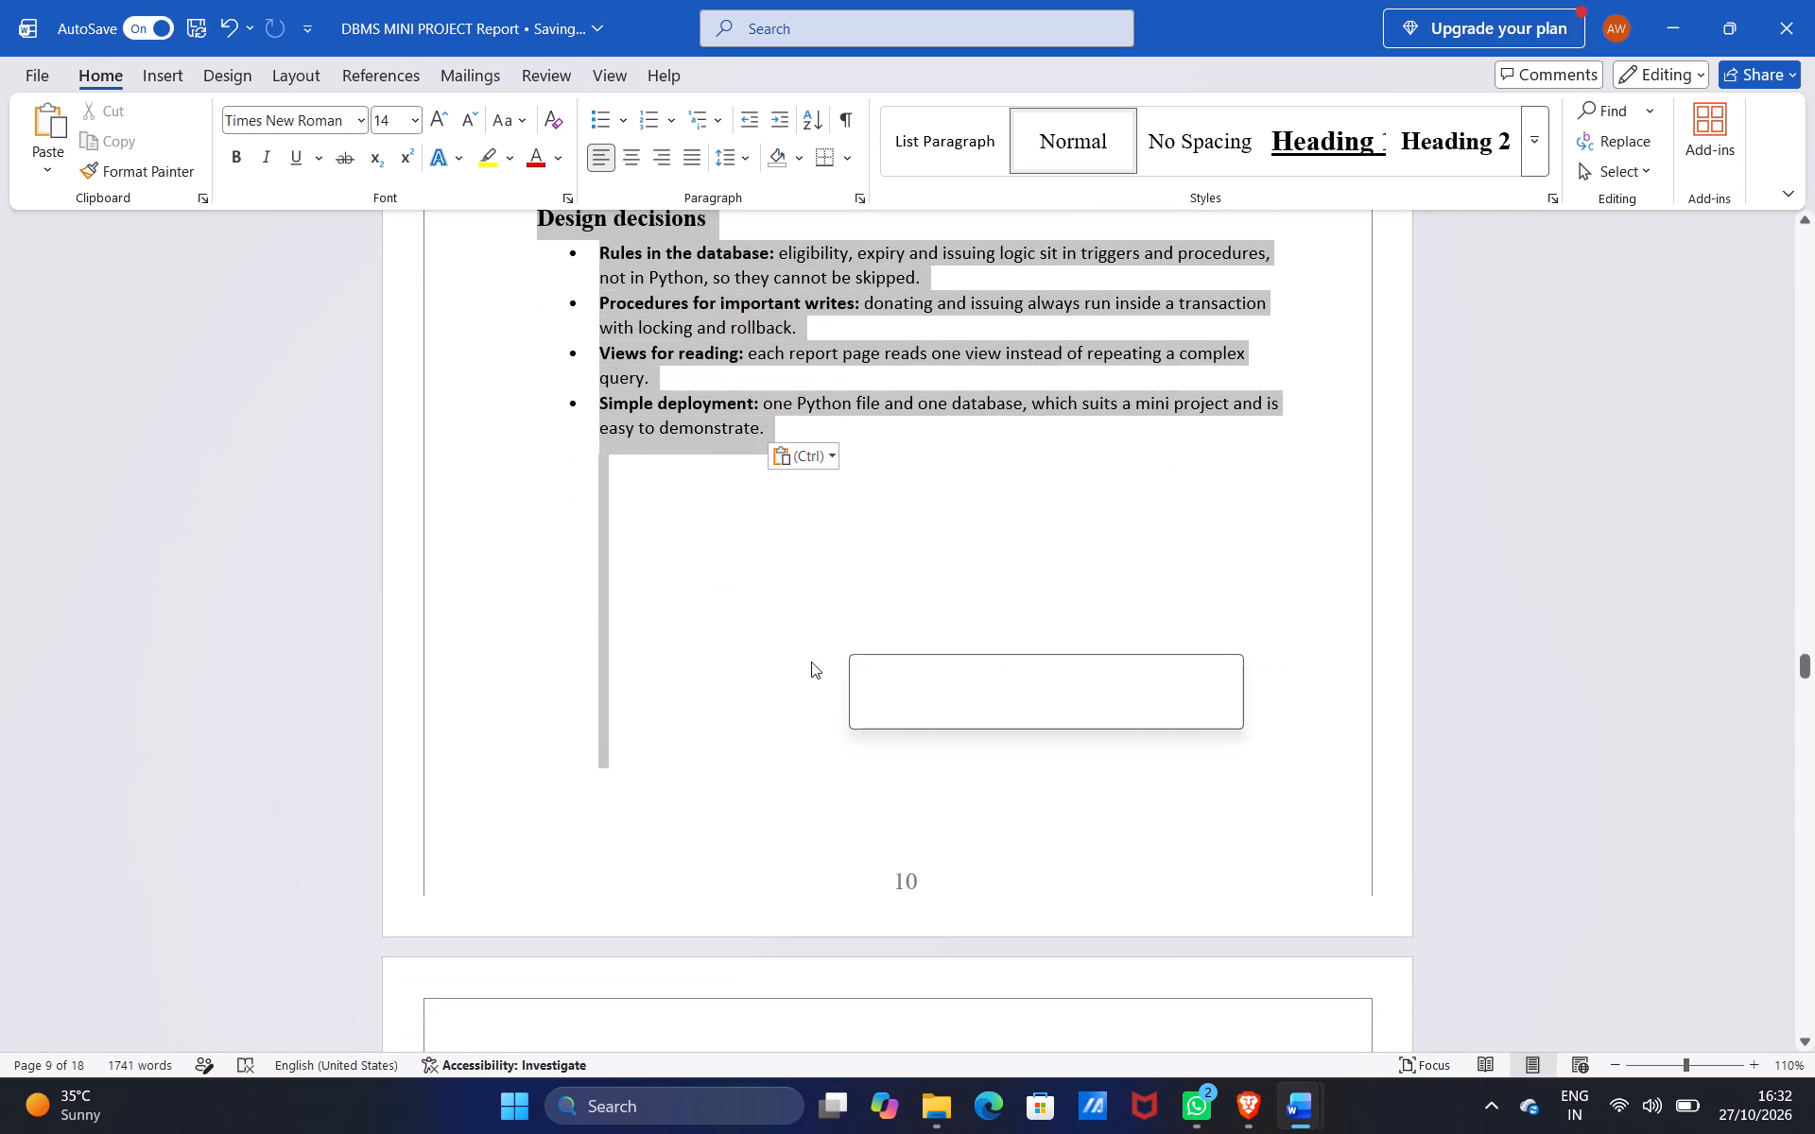
left_click(682, 163)
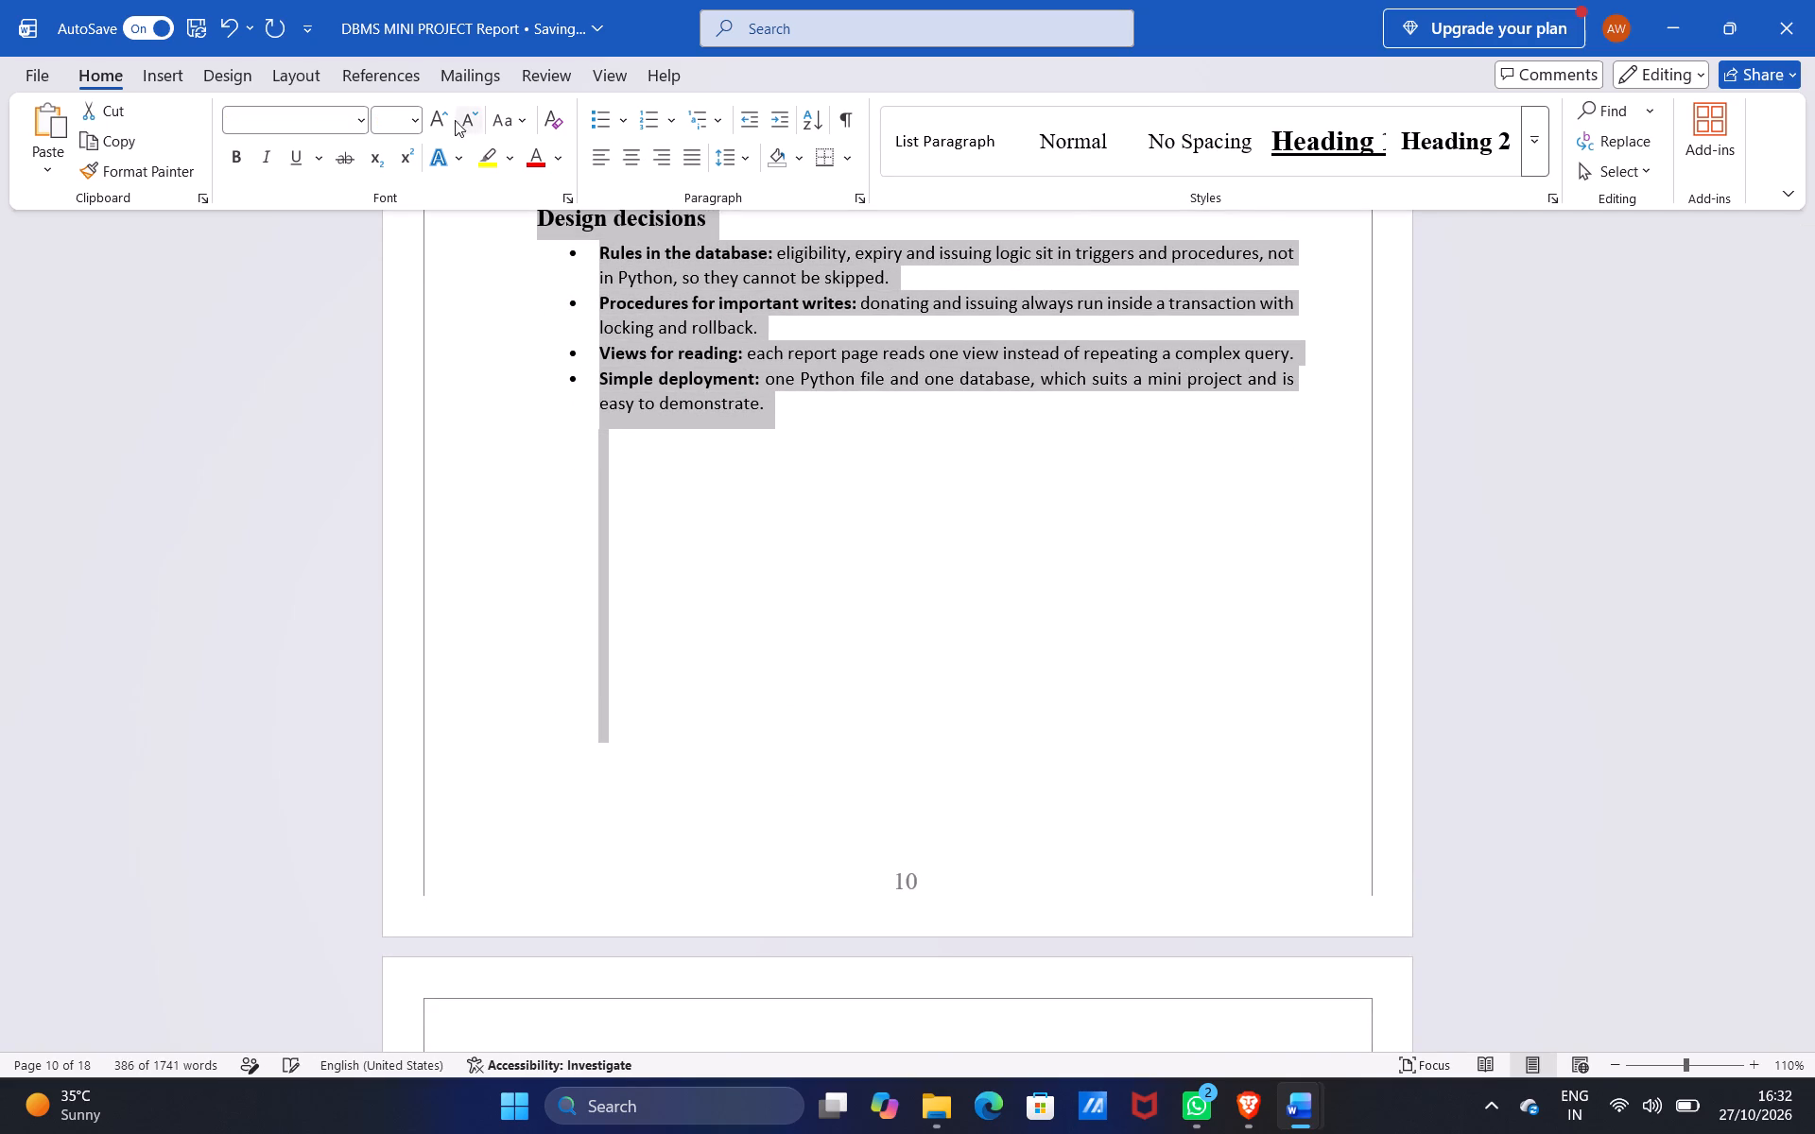
Set the font size of the selected System Design content to 12 pt.
left_click(365, 122)
left_click(379, 122)
type("12")
key("Return")
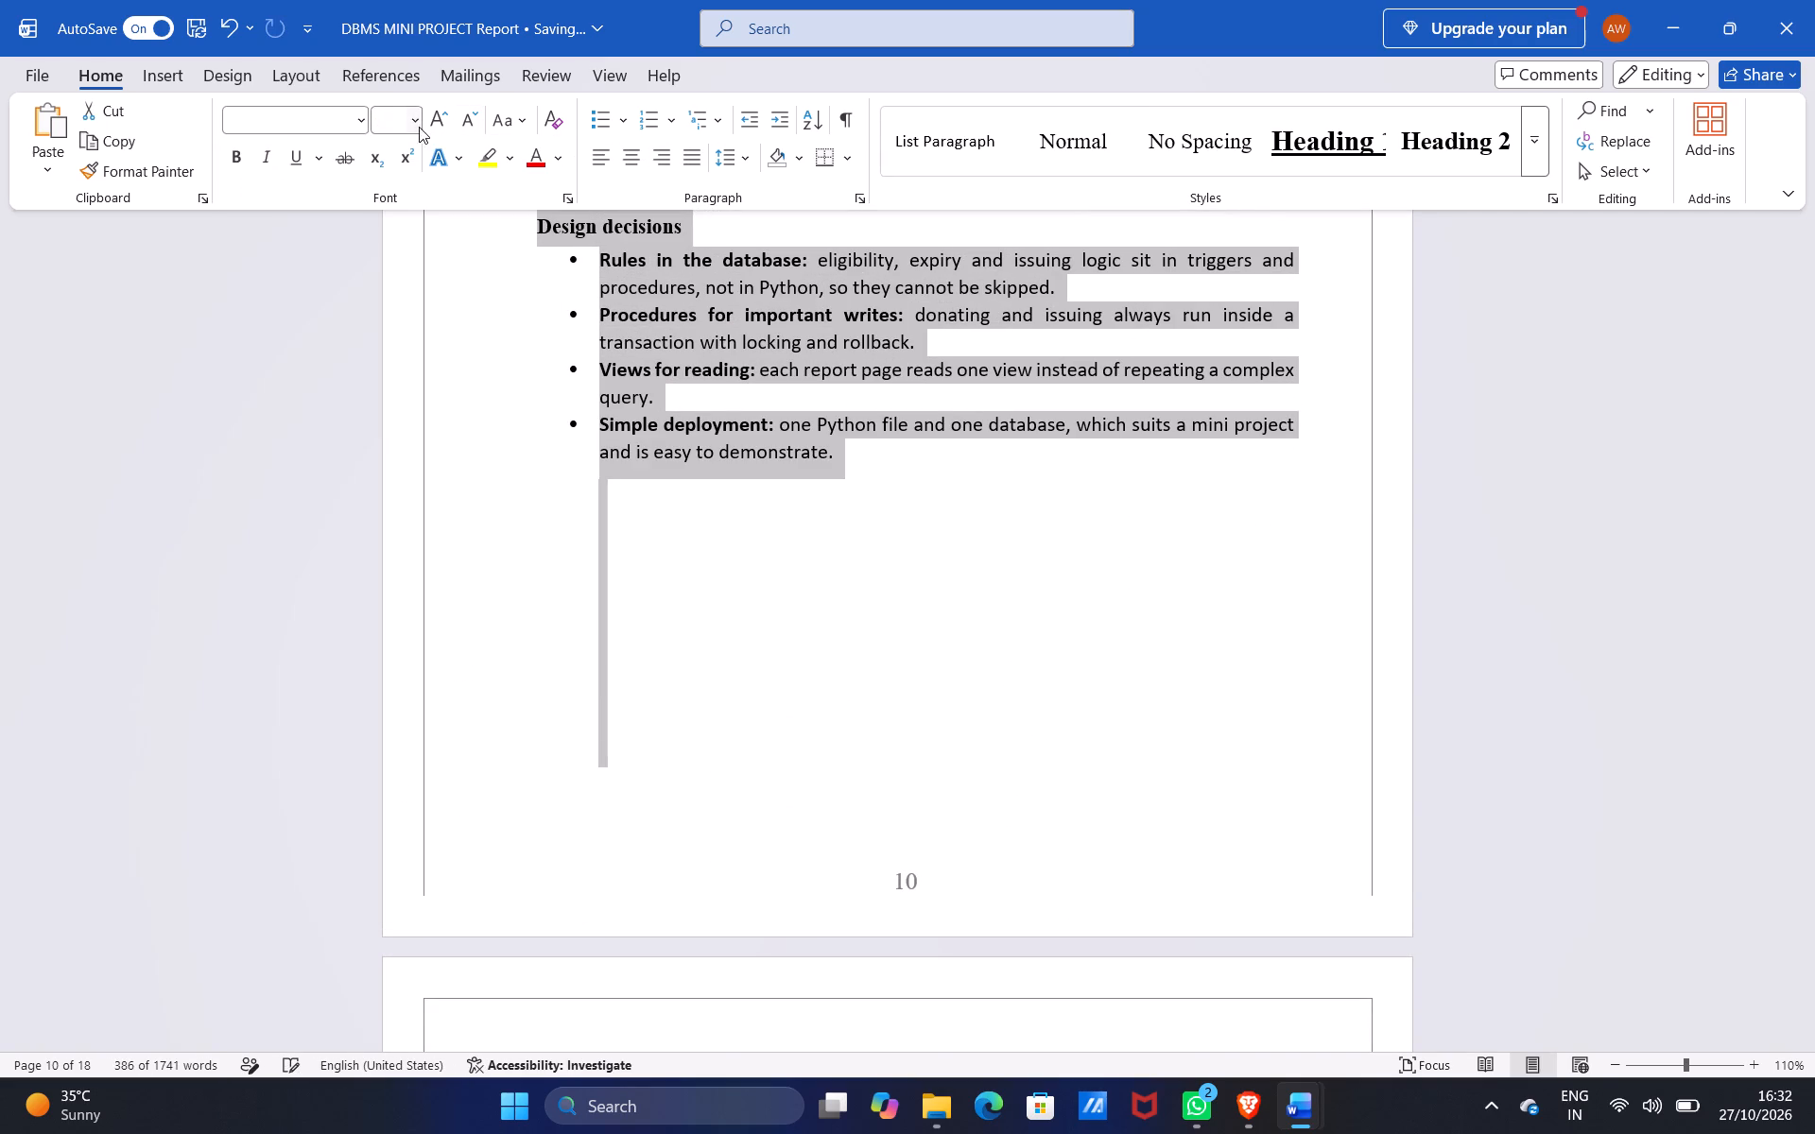
left_click(399, 124)
type("12")
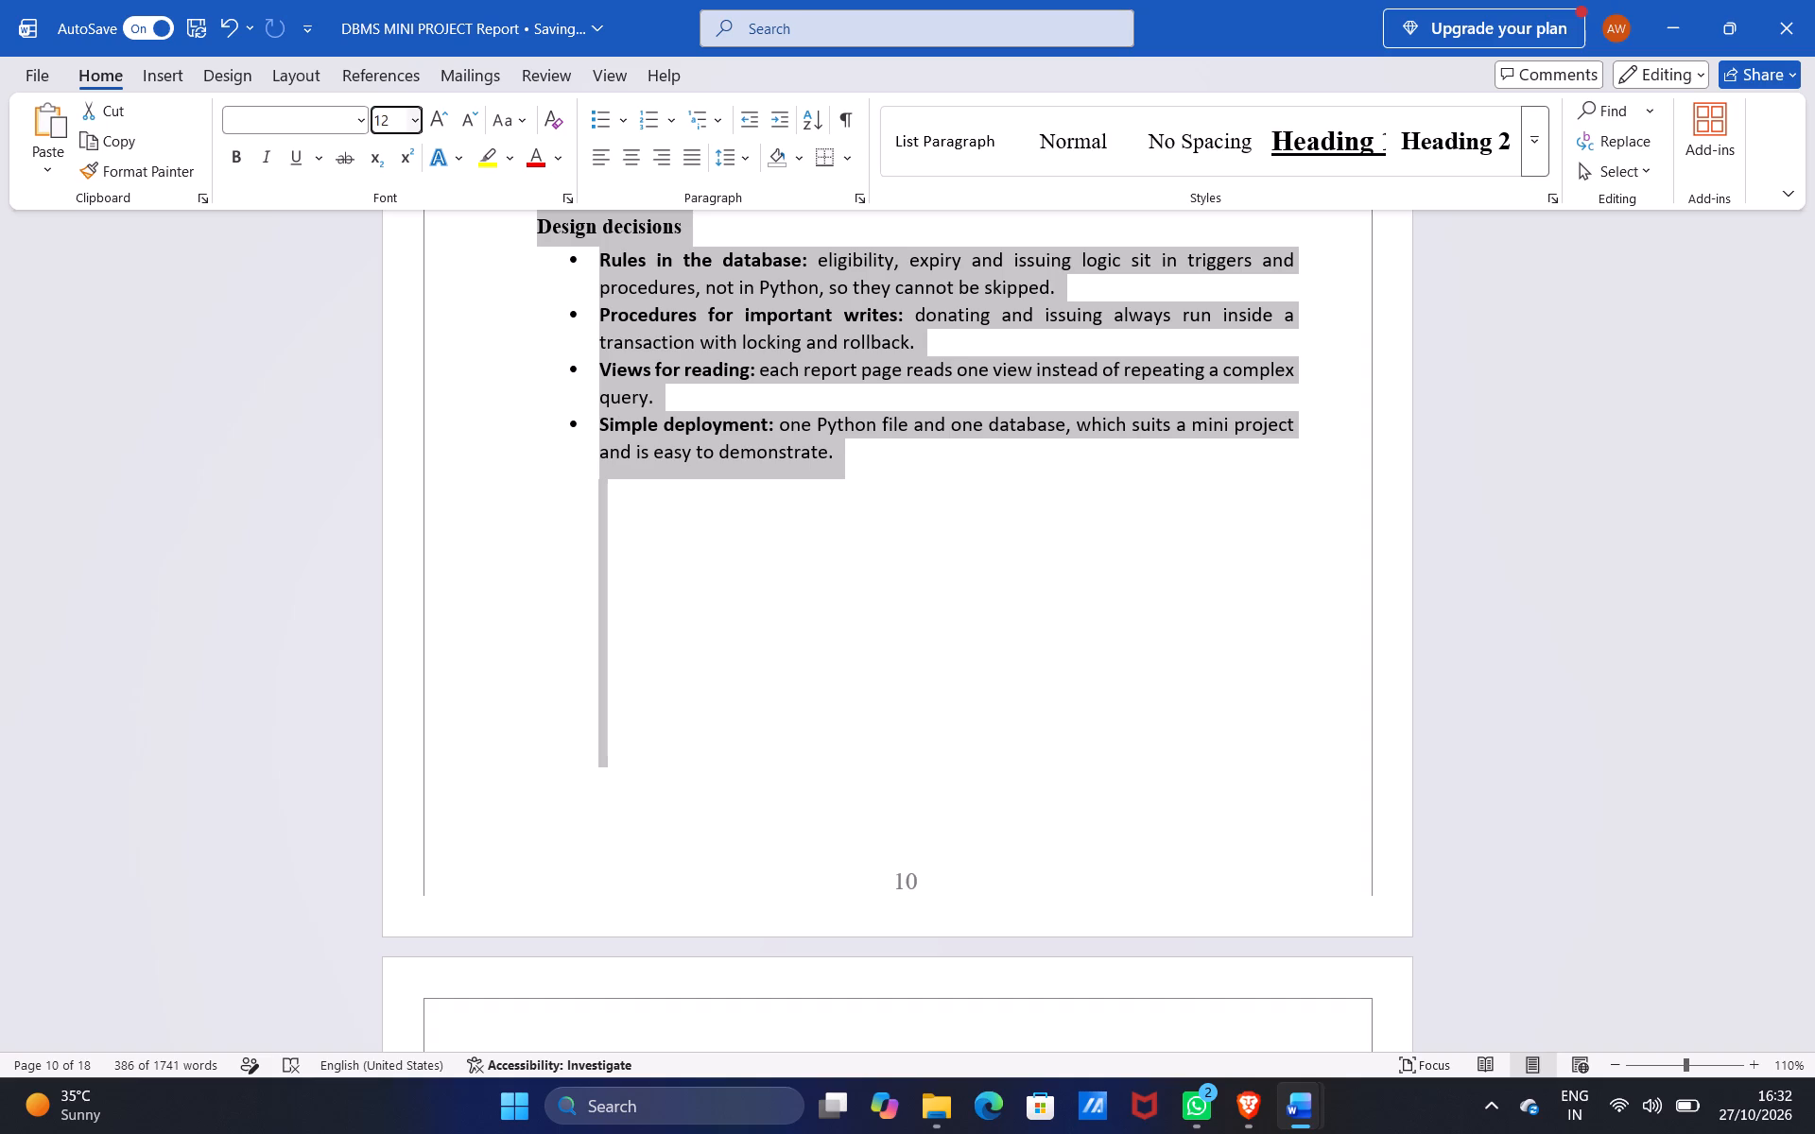
key("Return")
left_click(407, 126)
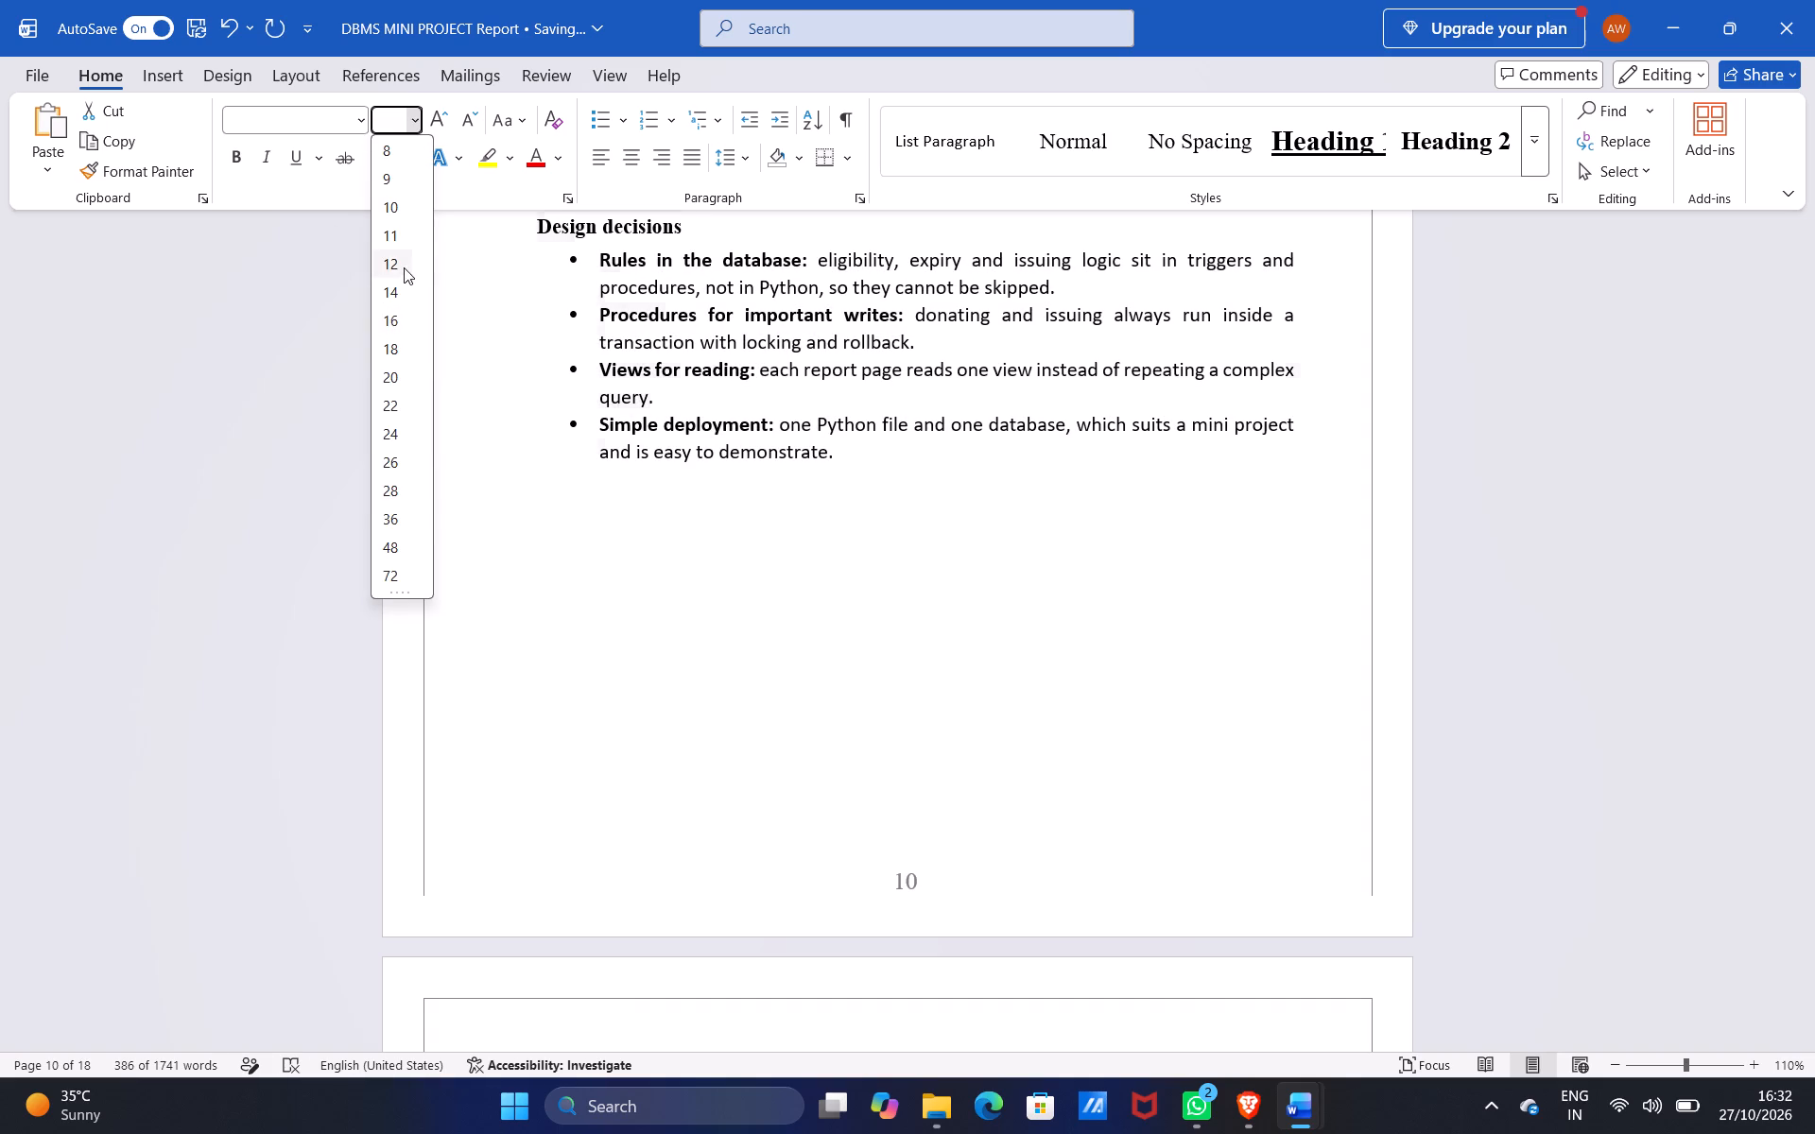
left_click(404, 267)
Review the formatted System Design section, checking the architecture diagram, Modules table, Workflows and Design decisions.
scroll(502, 471, "up", 19)
scroll(588, 573, "up", 2)
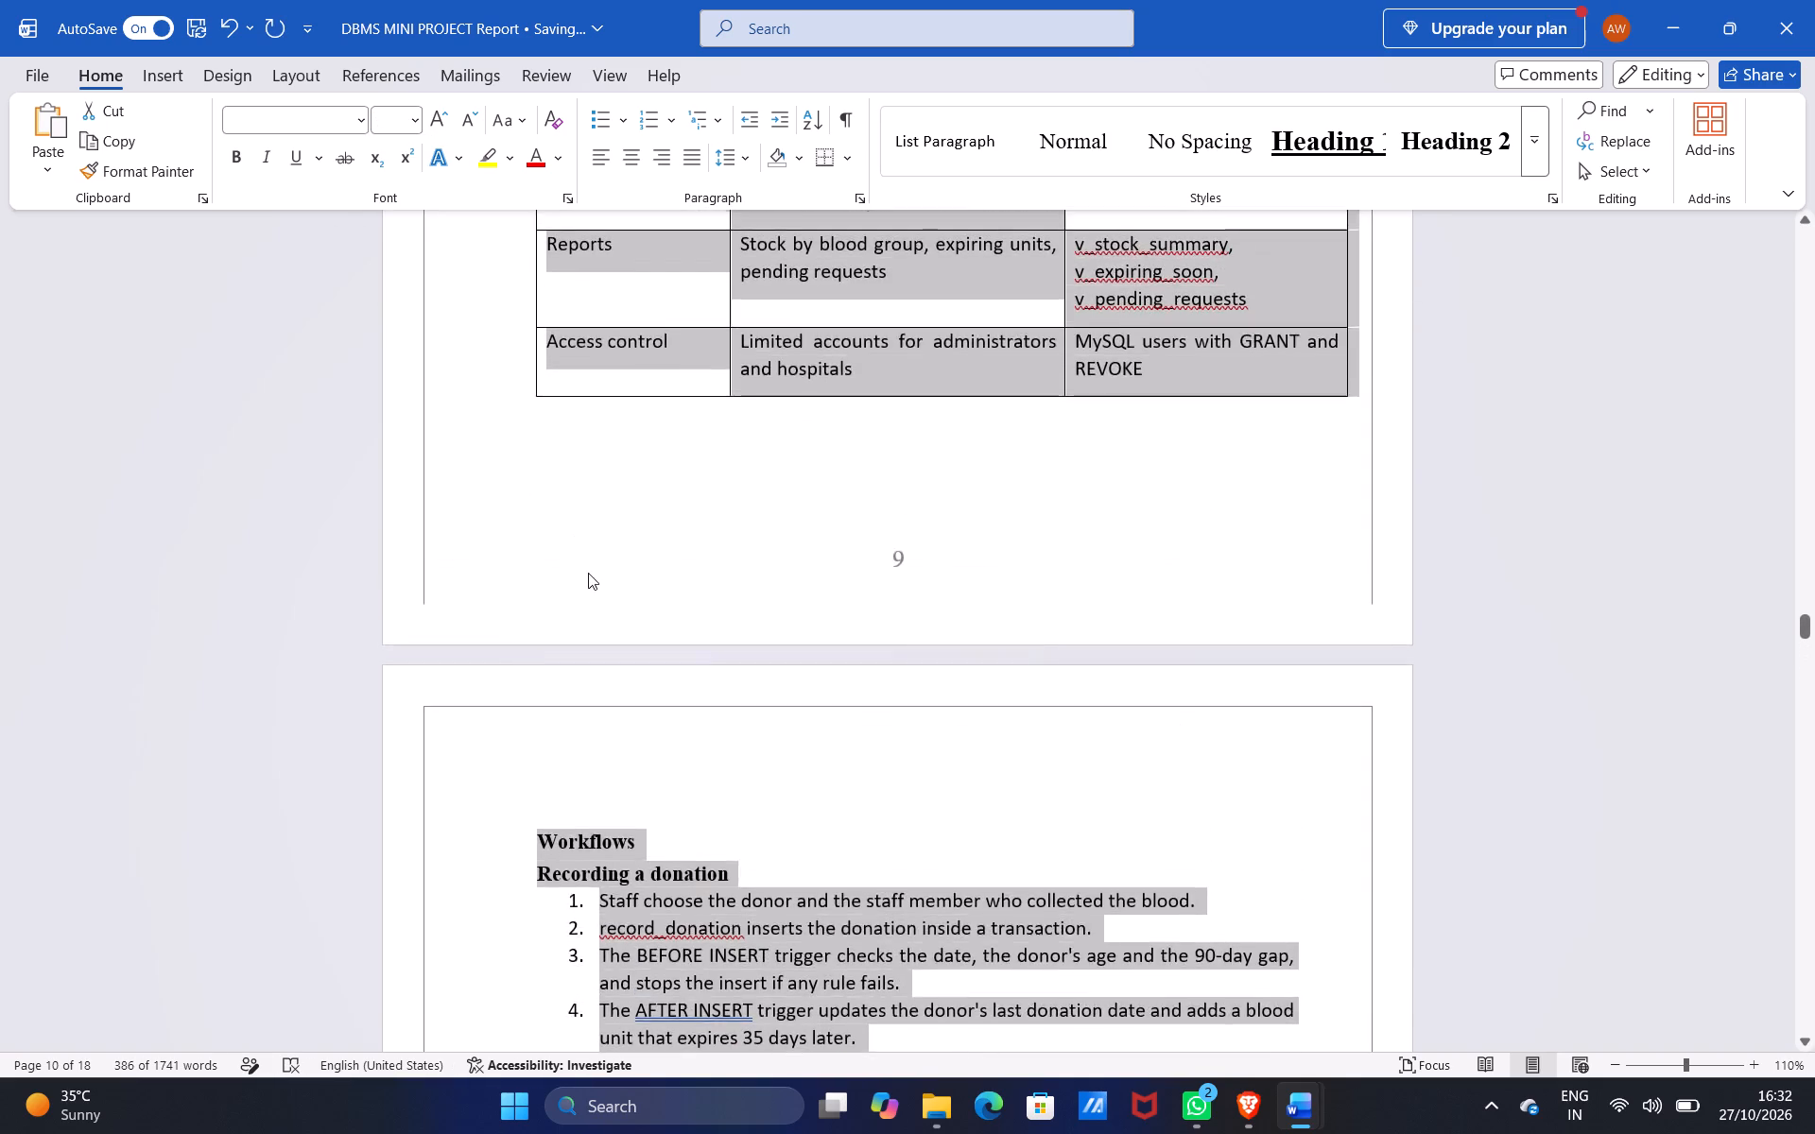
scroll(588, 573, "up", 11)
left_click(466, 507)
scroll(538, 541, "up", 4)
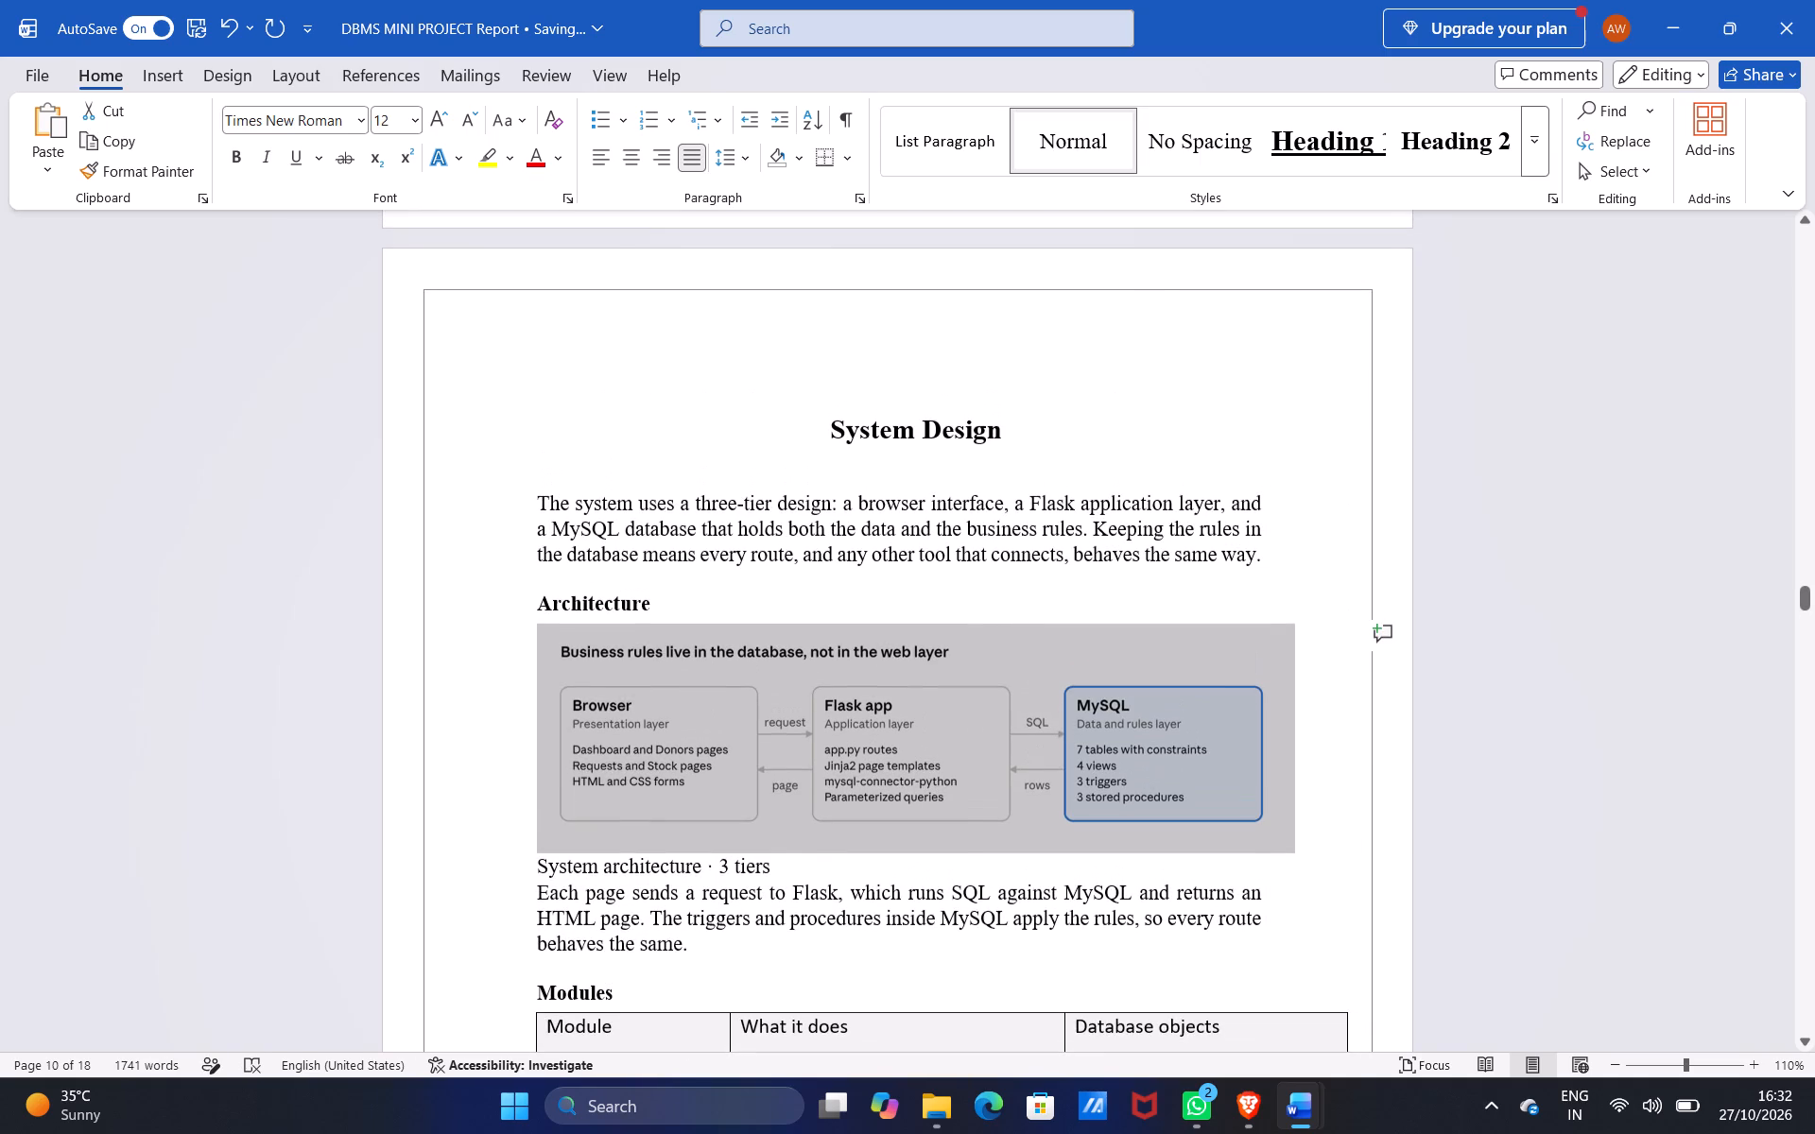
scroll(538, 541, "down", 11)
scroll(538, 541, "up", 4)
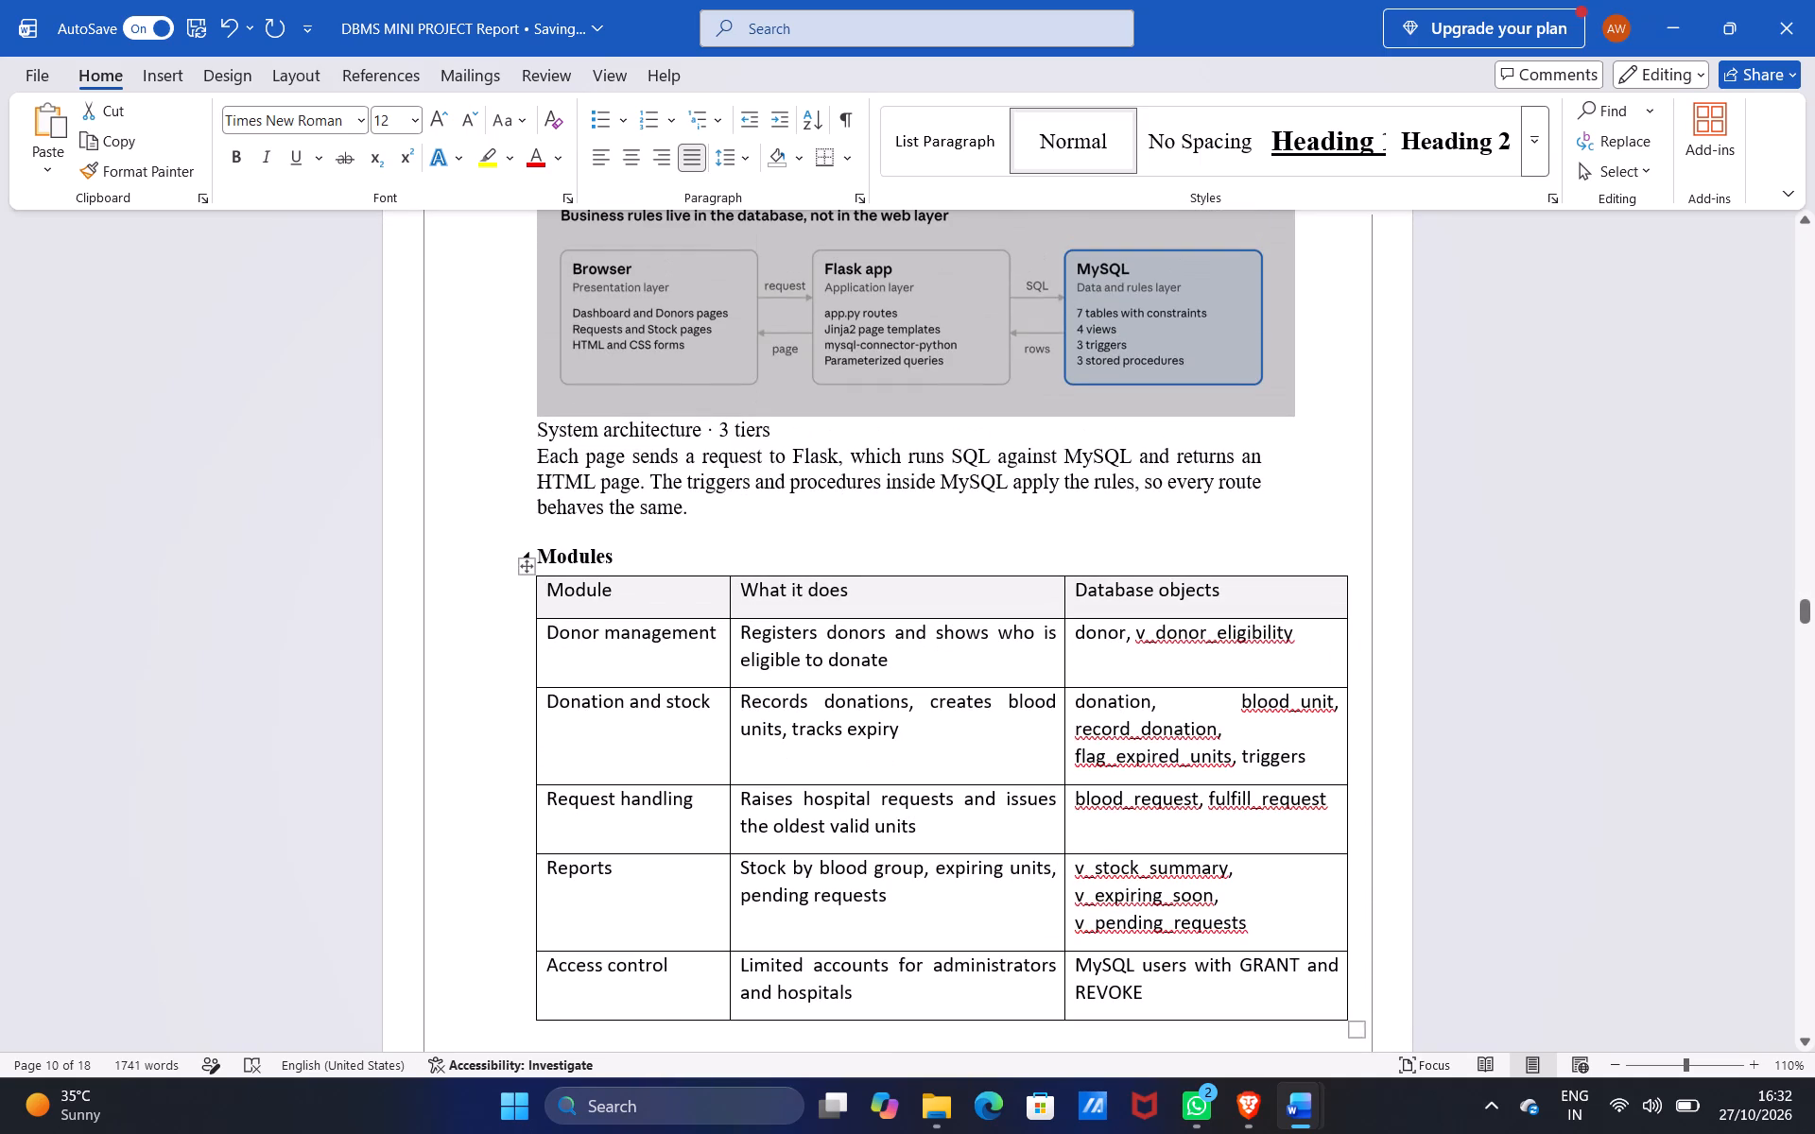
left_click(602, 541)
left_click(607, 536)
scroll(607, 536, "down", 10)
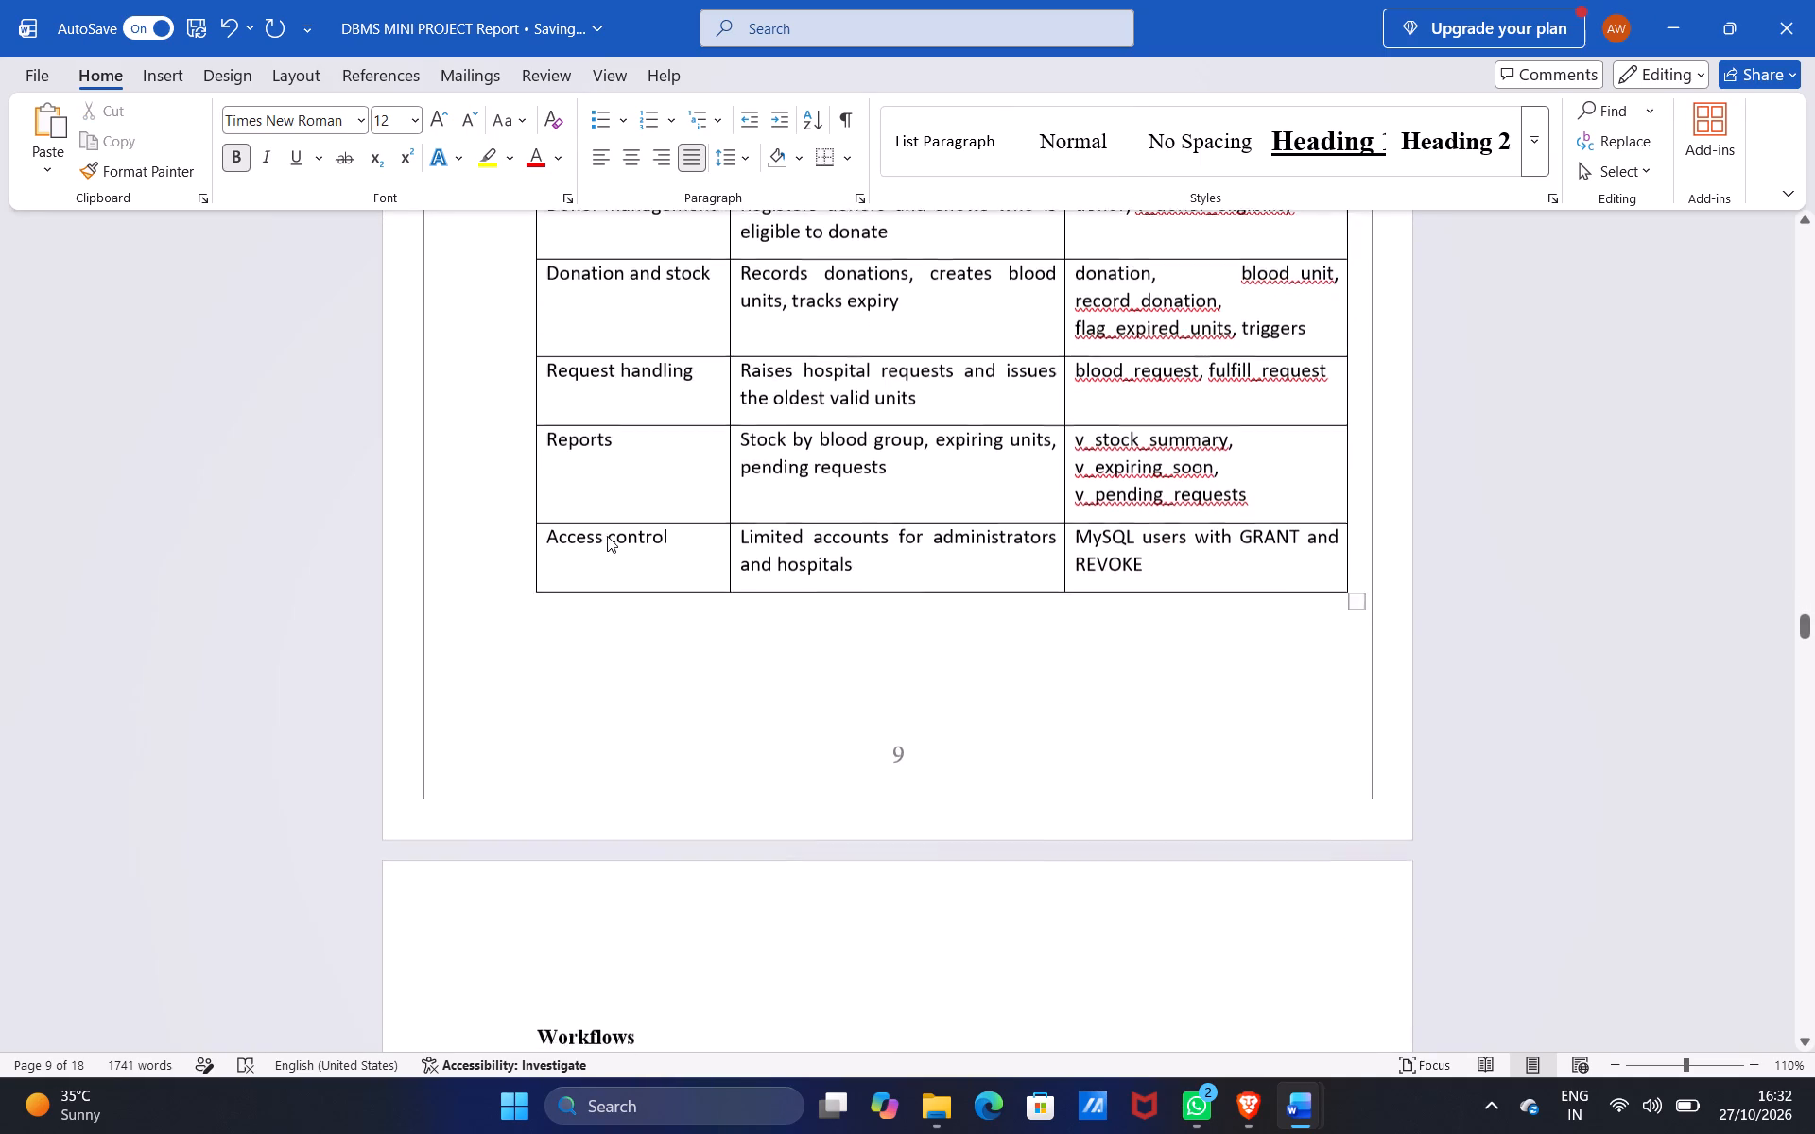
scroll(607, 536, "down", 14)
scroll(607, 536, "down", 8)
scroll(607, 536, "up", 9)
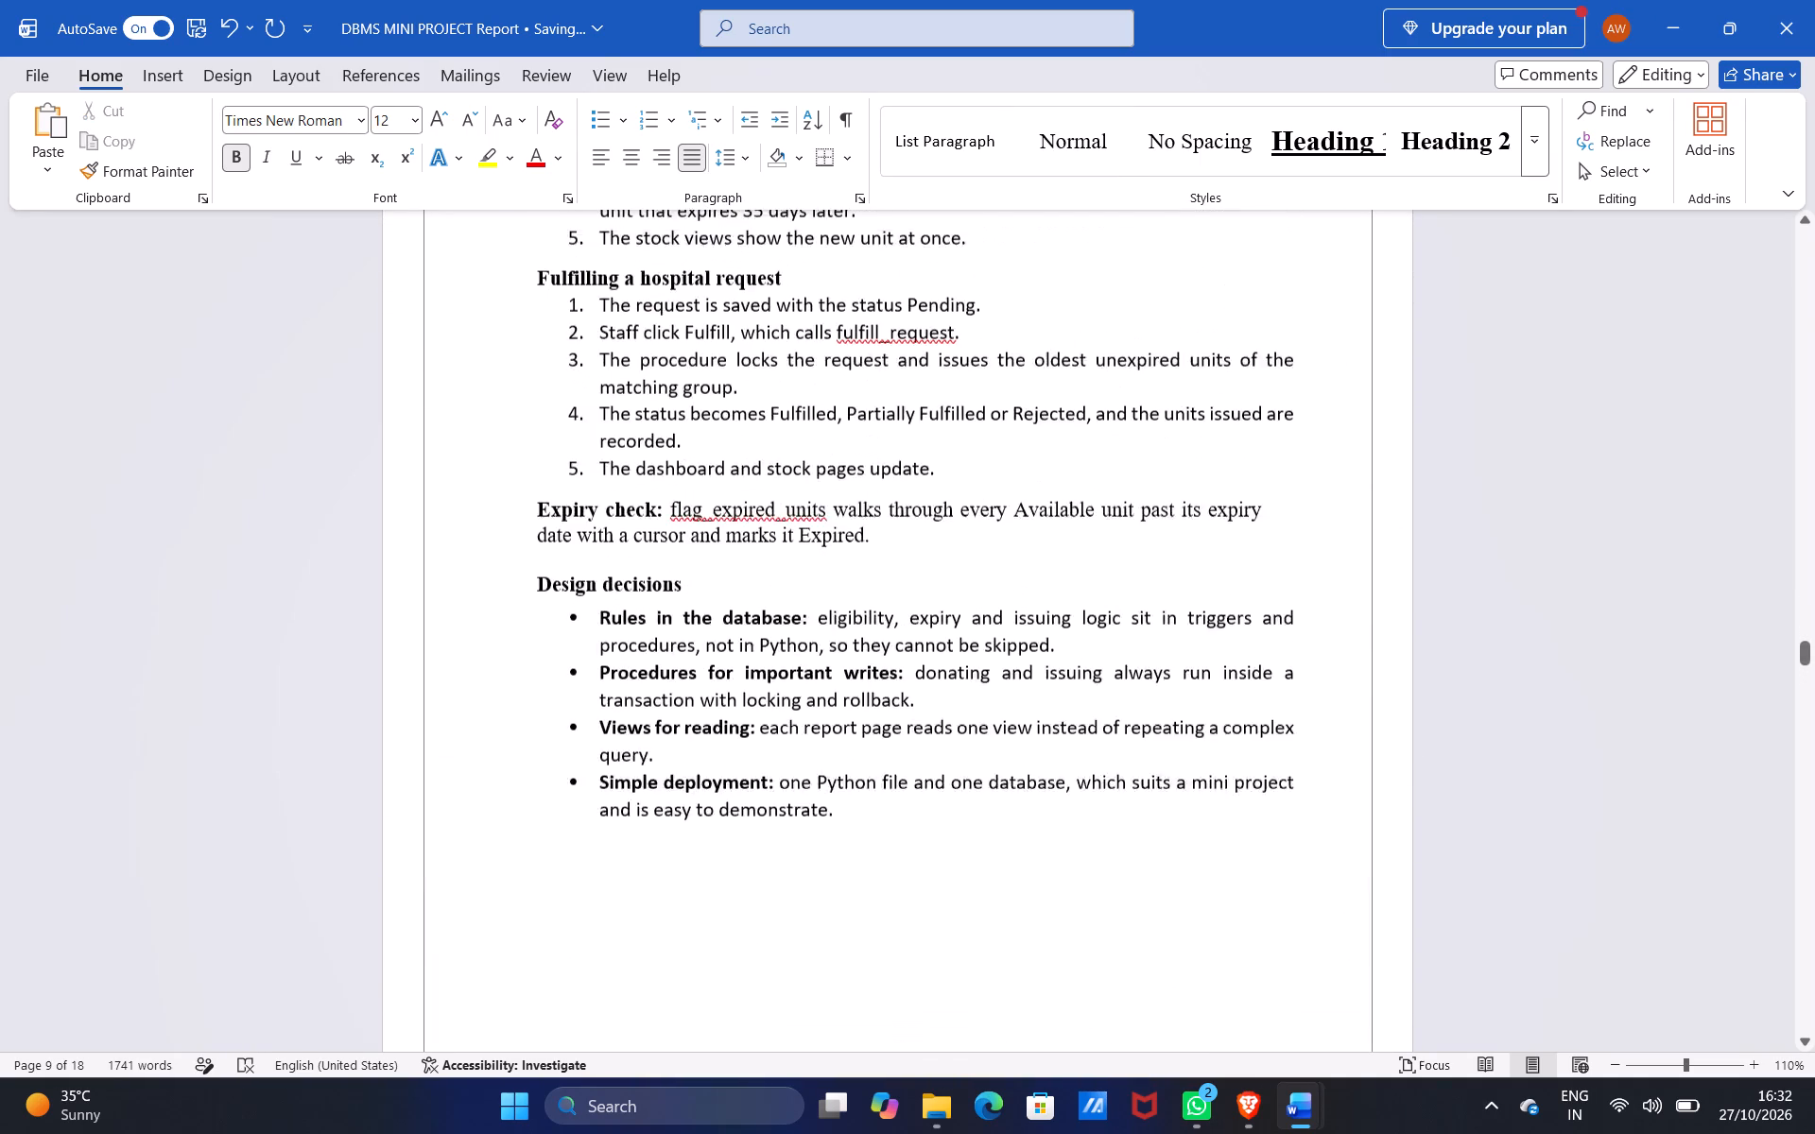
scroll(607, 536, "up", 4)
scroll(607, 536, "down", 8)
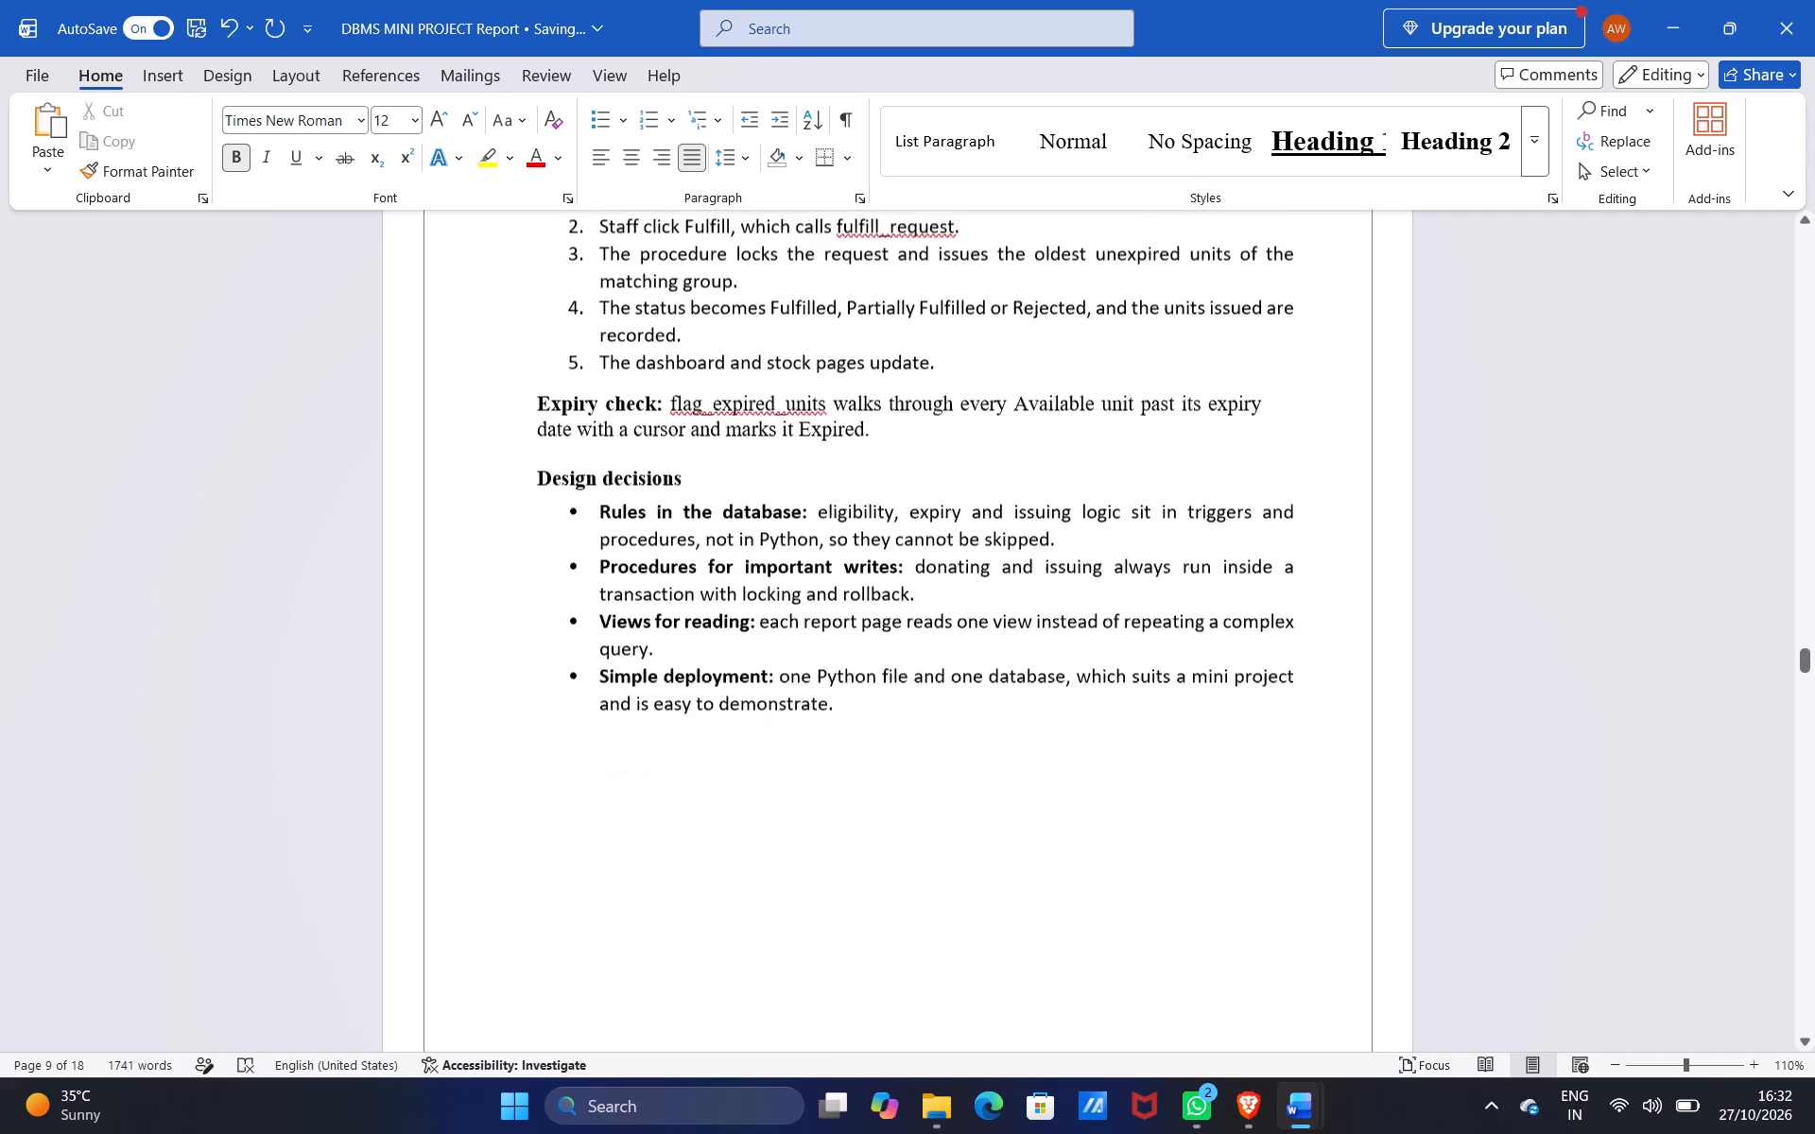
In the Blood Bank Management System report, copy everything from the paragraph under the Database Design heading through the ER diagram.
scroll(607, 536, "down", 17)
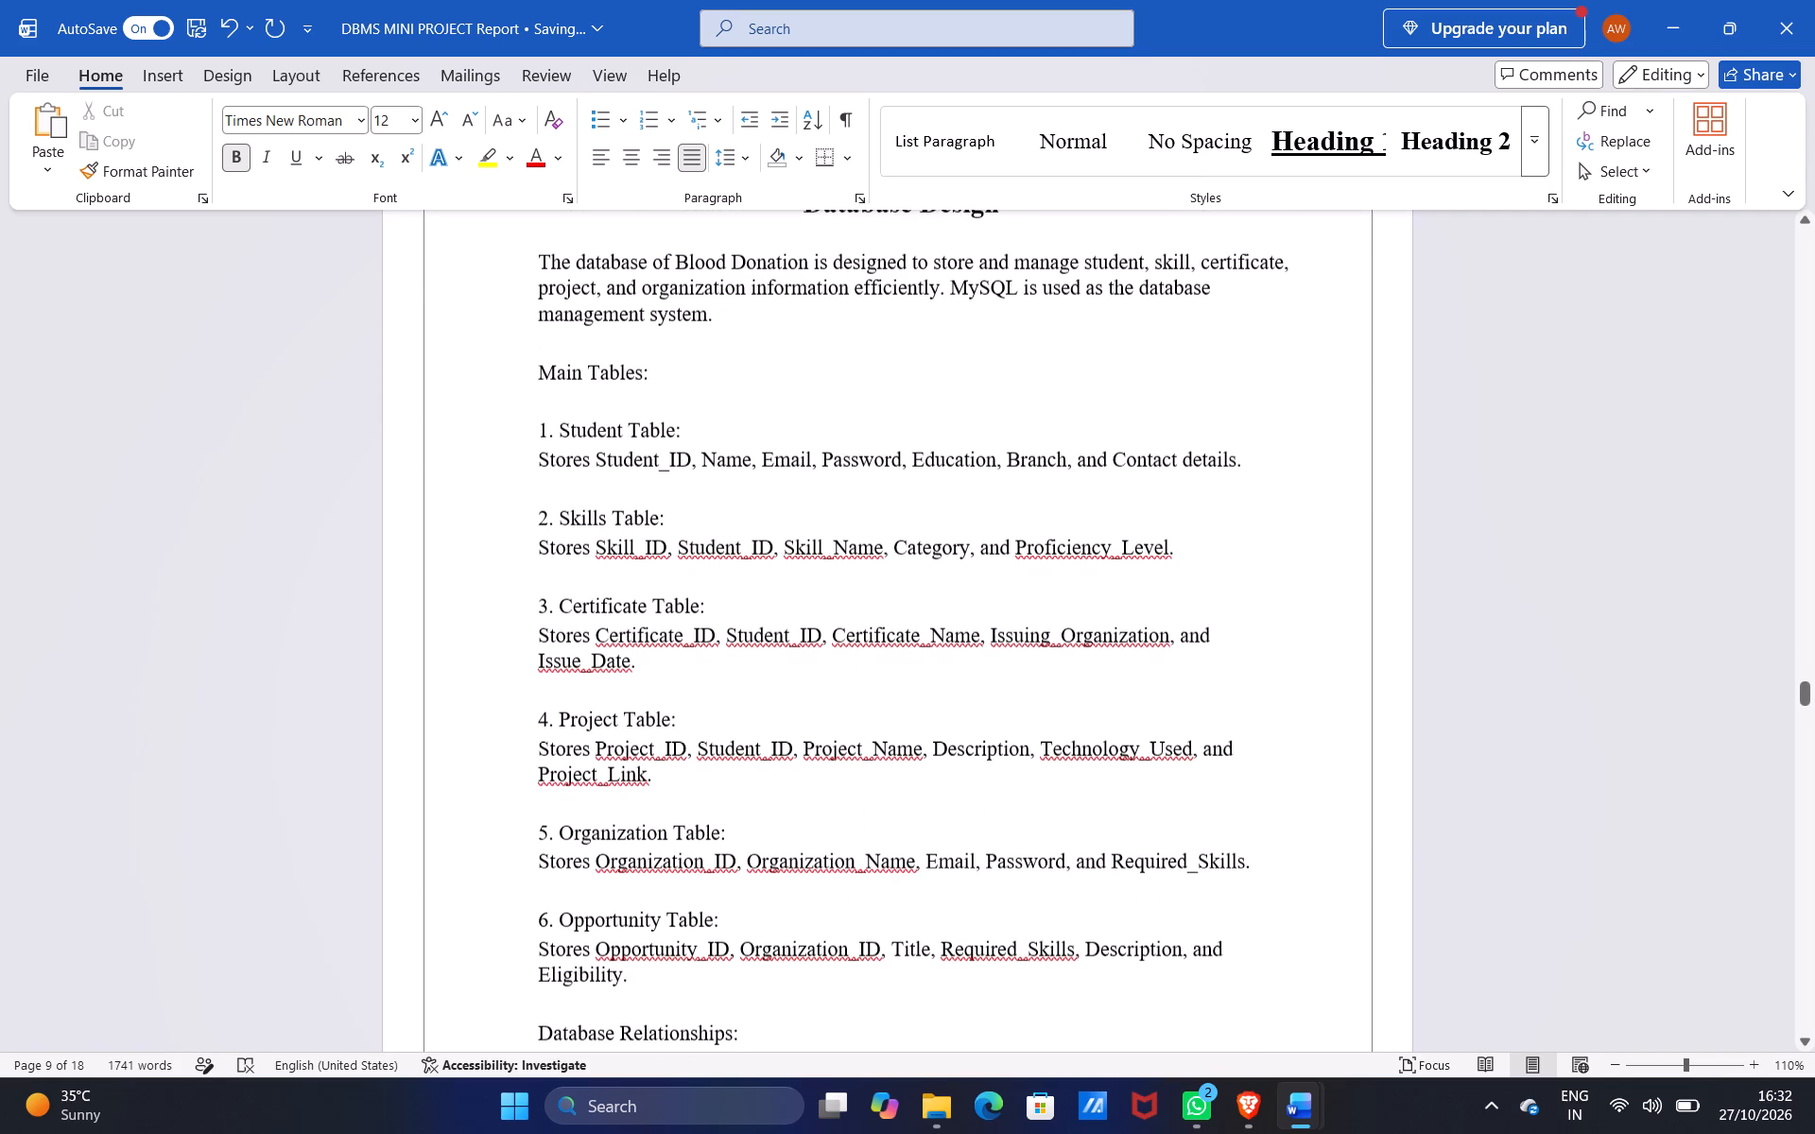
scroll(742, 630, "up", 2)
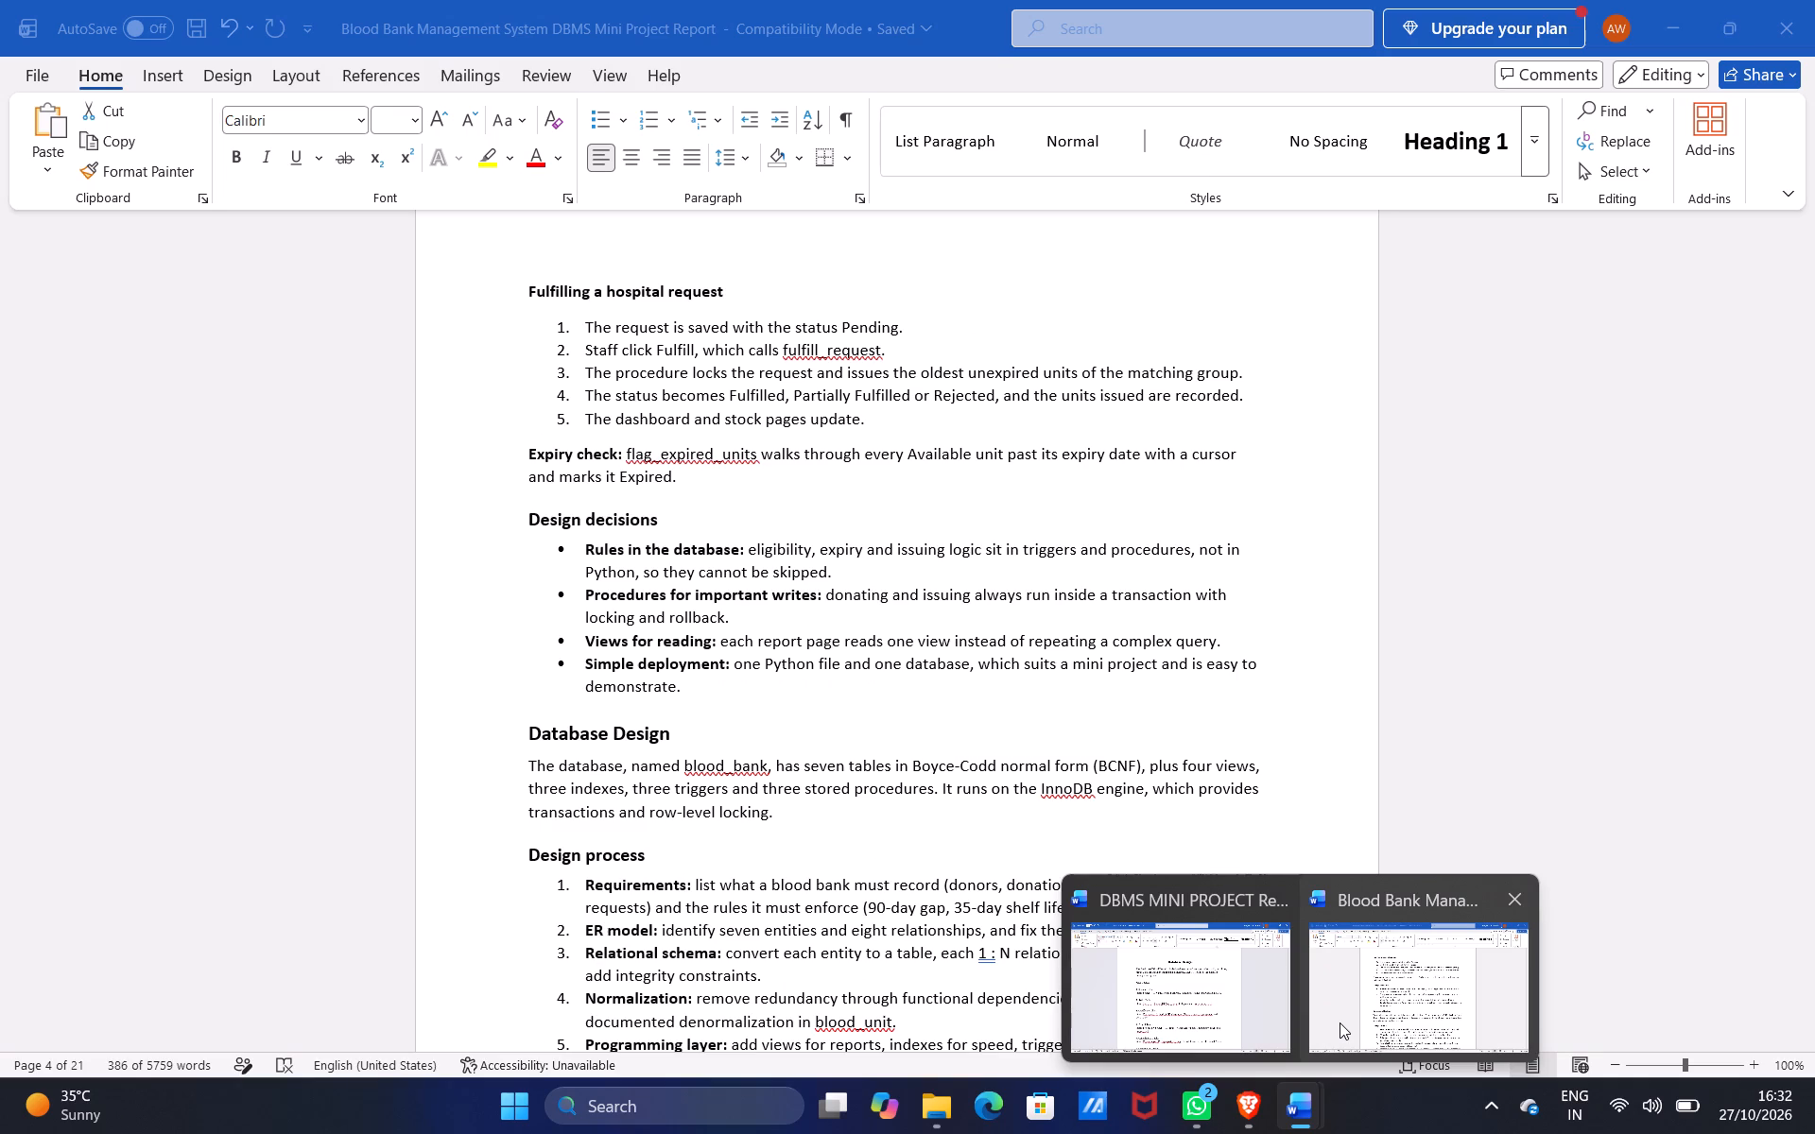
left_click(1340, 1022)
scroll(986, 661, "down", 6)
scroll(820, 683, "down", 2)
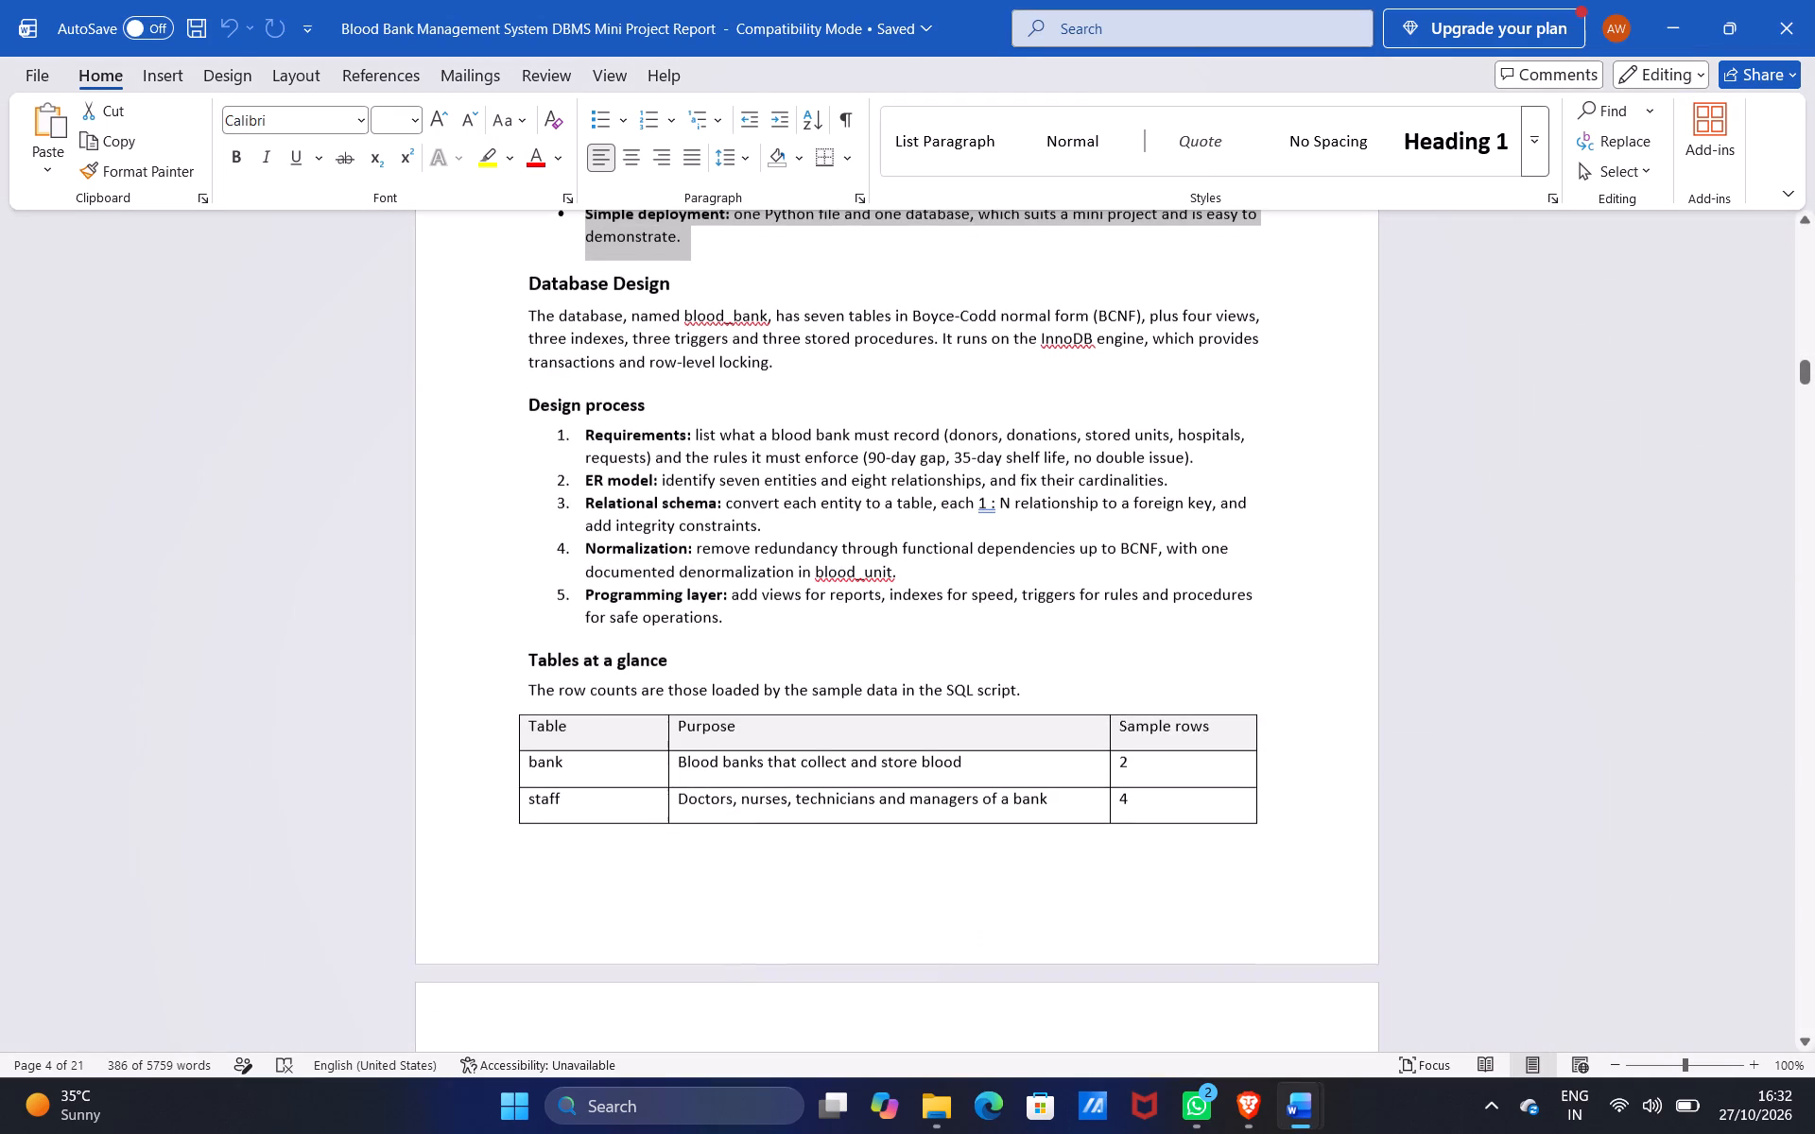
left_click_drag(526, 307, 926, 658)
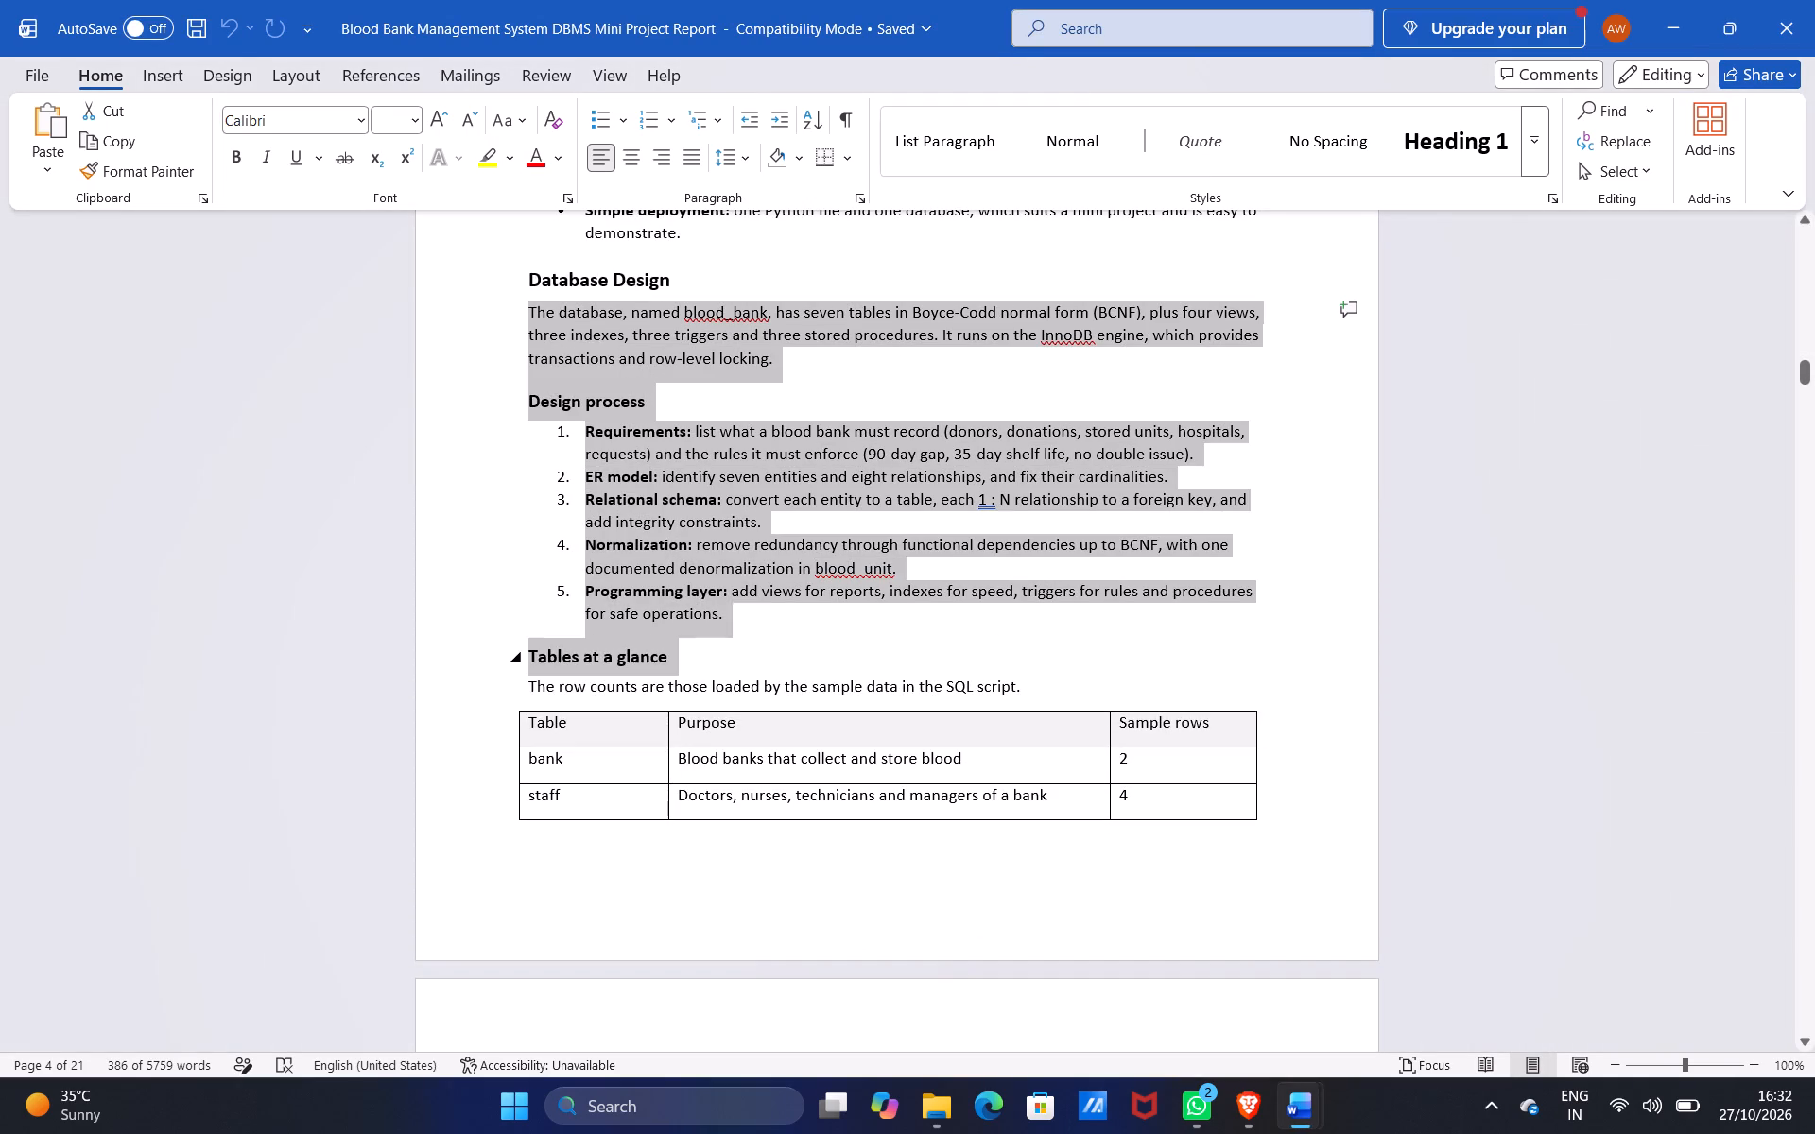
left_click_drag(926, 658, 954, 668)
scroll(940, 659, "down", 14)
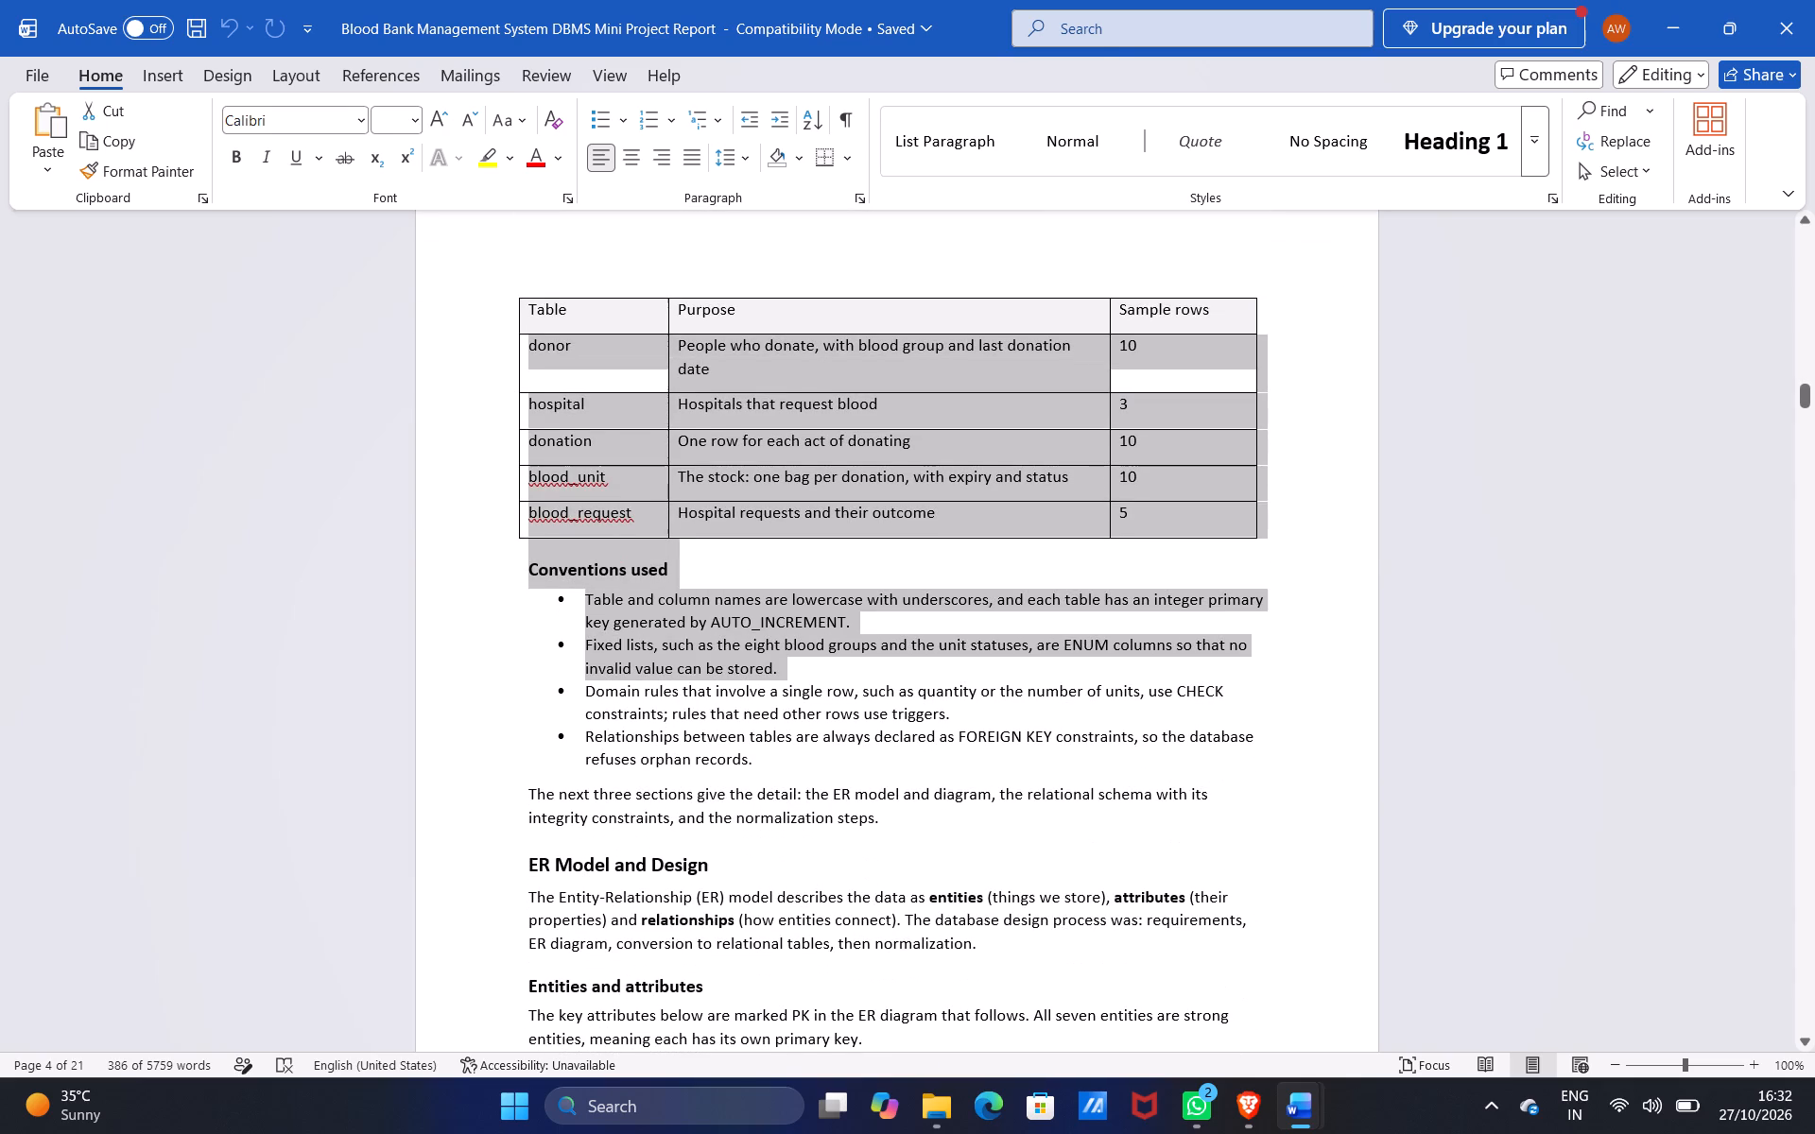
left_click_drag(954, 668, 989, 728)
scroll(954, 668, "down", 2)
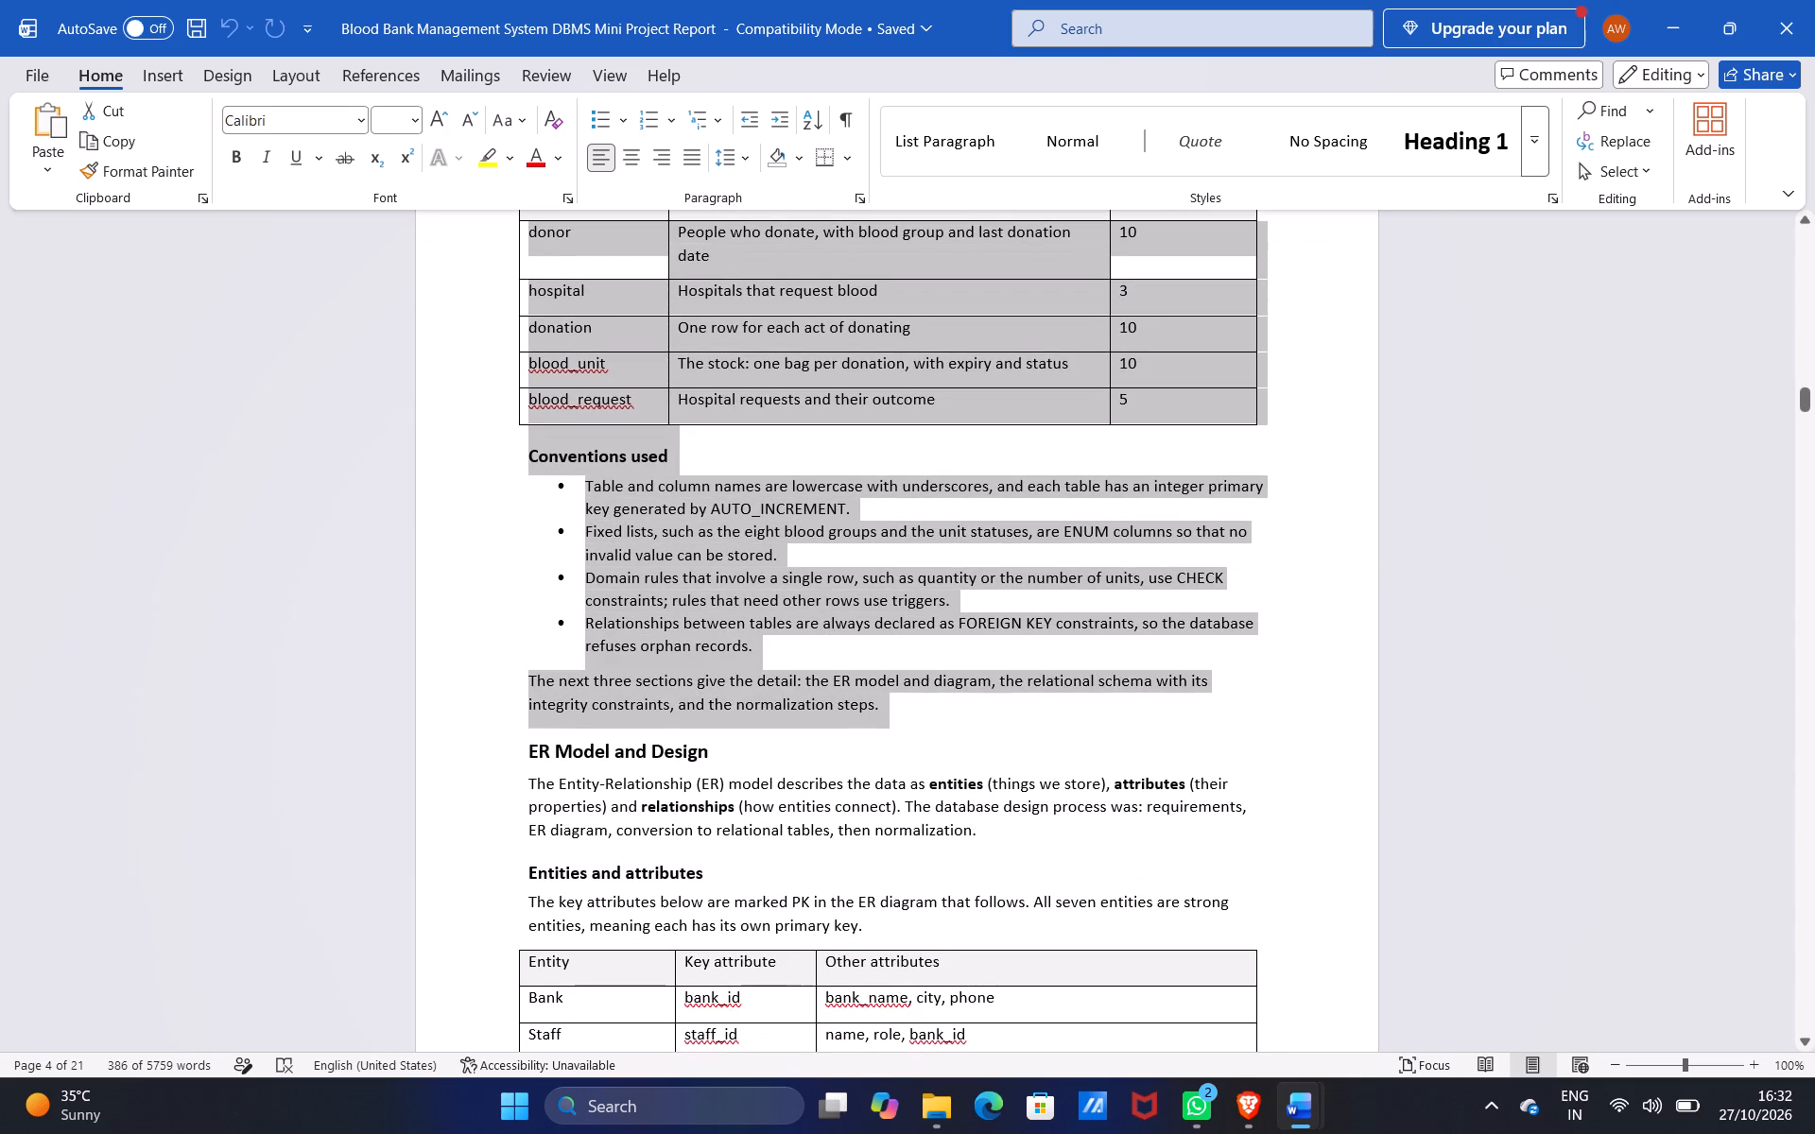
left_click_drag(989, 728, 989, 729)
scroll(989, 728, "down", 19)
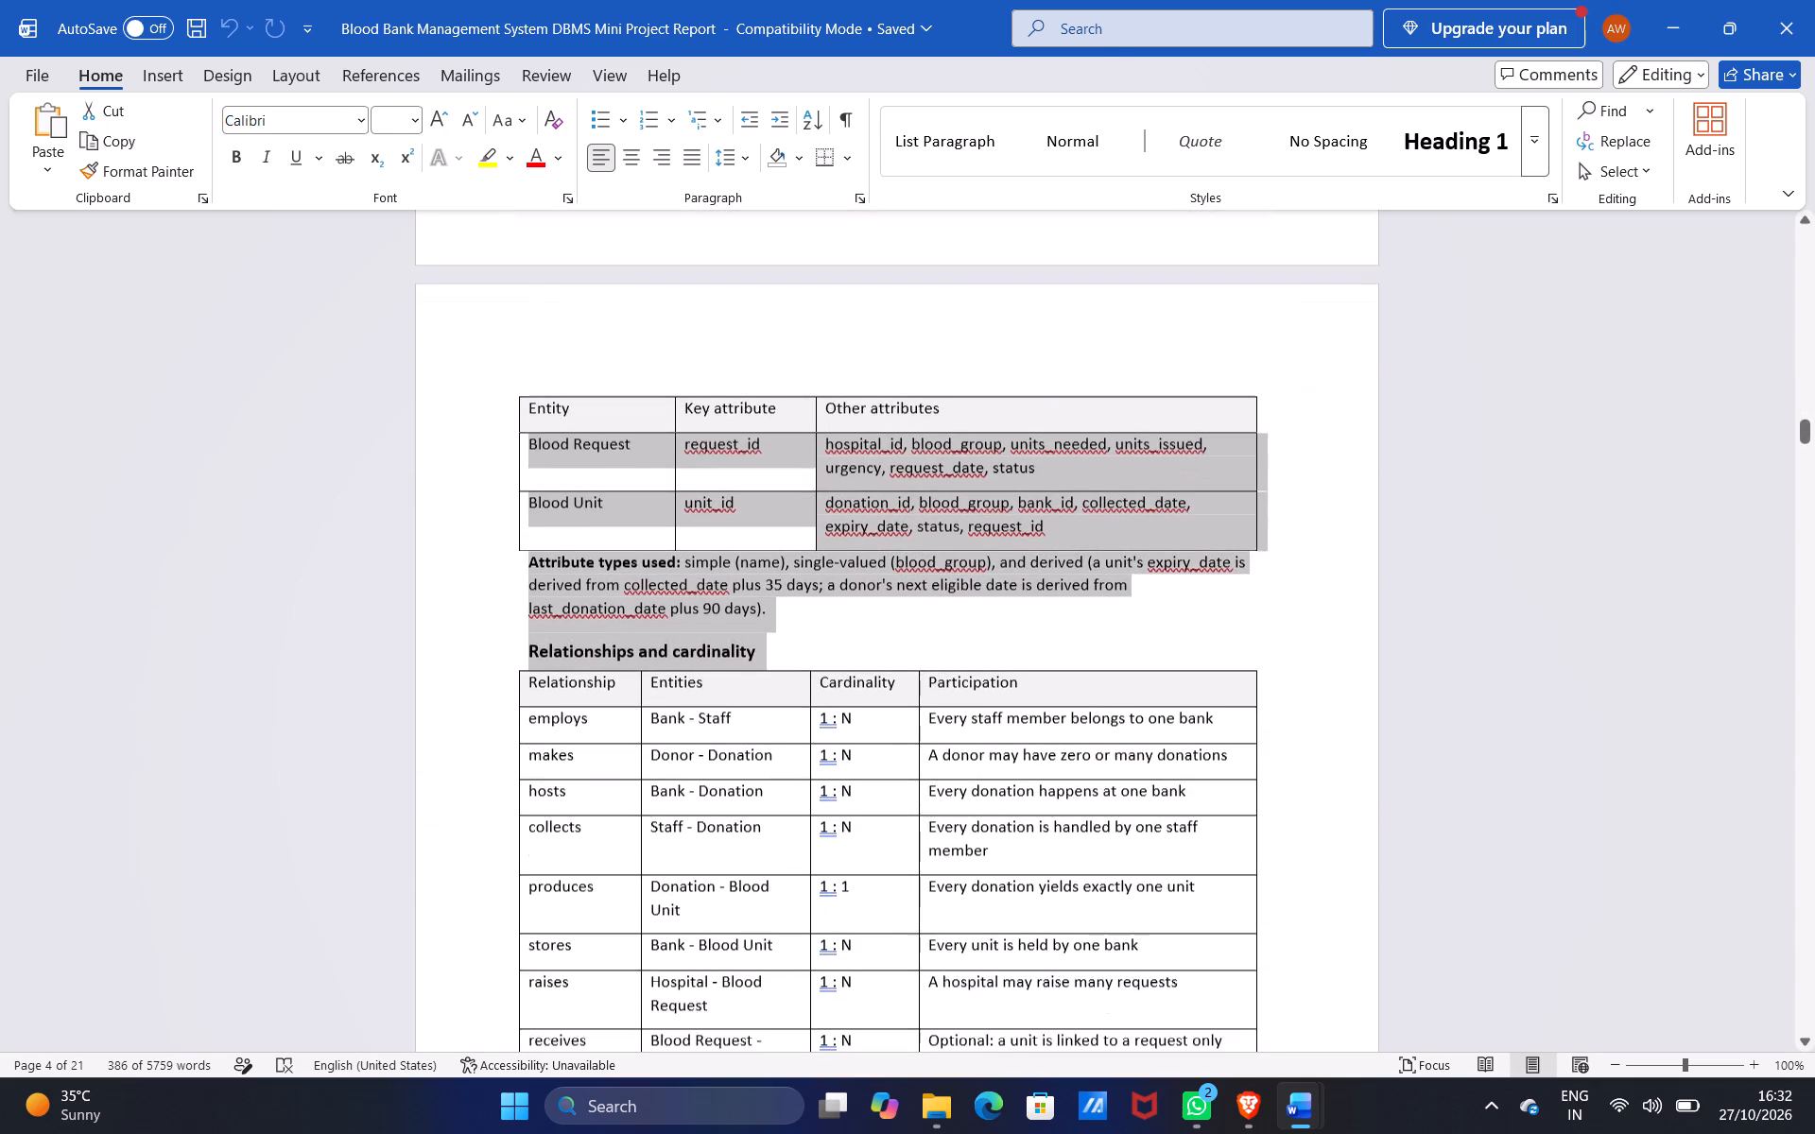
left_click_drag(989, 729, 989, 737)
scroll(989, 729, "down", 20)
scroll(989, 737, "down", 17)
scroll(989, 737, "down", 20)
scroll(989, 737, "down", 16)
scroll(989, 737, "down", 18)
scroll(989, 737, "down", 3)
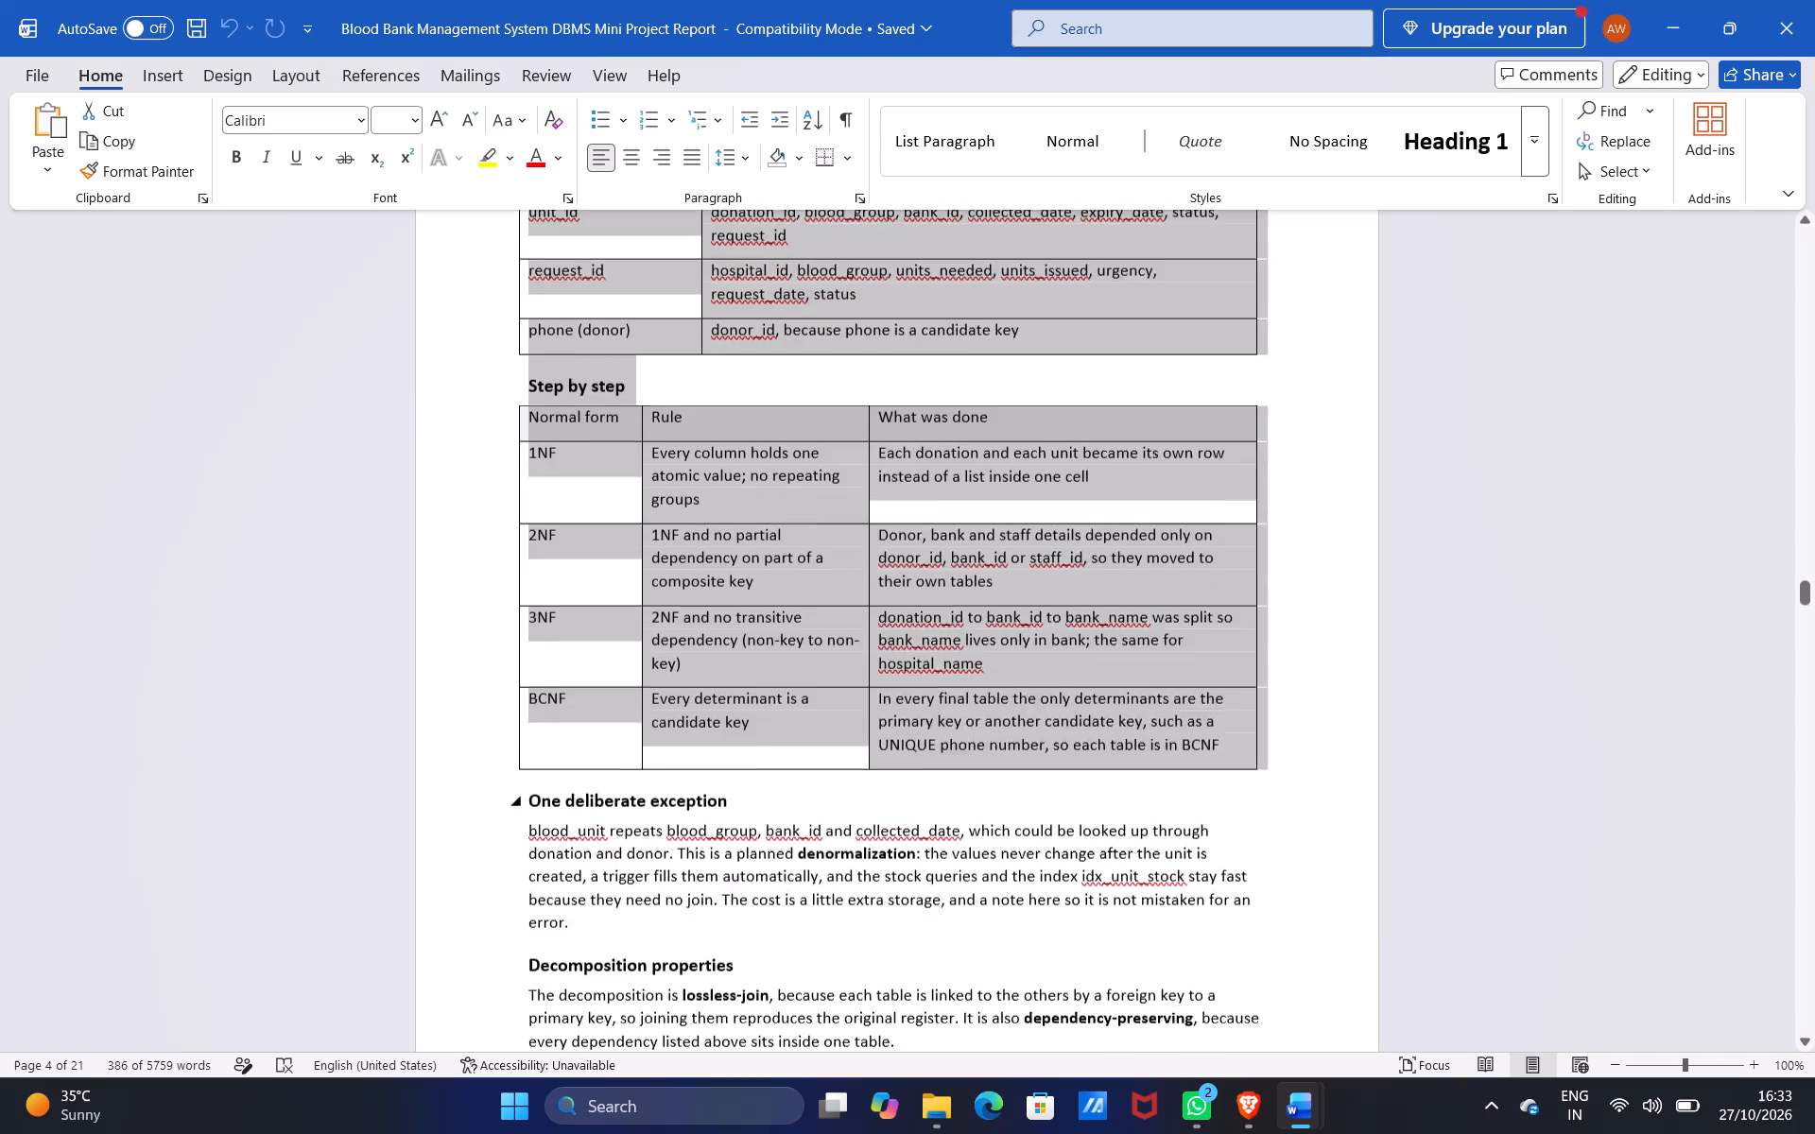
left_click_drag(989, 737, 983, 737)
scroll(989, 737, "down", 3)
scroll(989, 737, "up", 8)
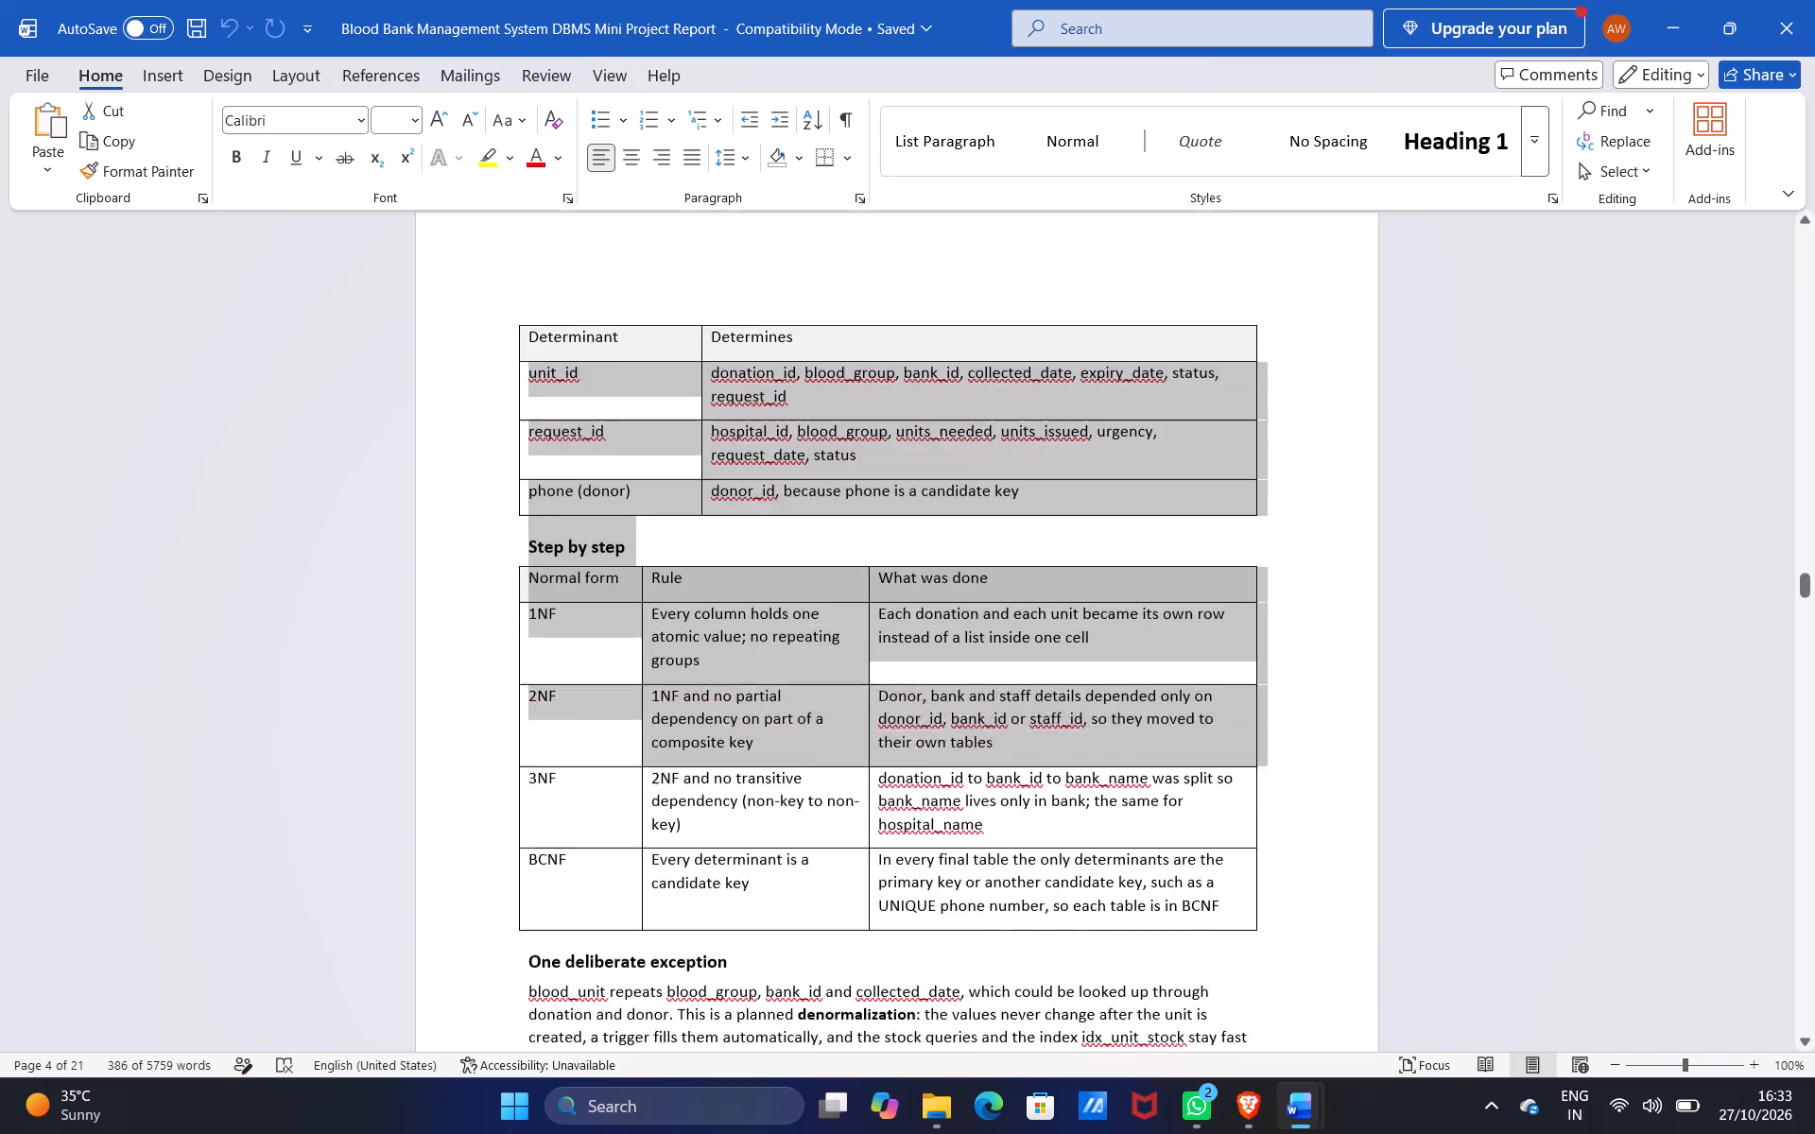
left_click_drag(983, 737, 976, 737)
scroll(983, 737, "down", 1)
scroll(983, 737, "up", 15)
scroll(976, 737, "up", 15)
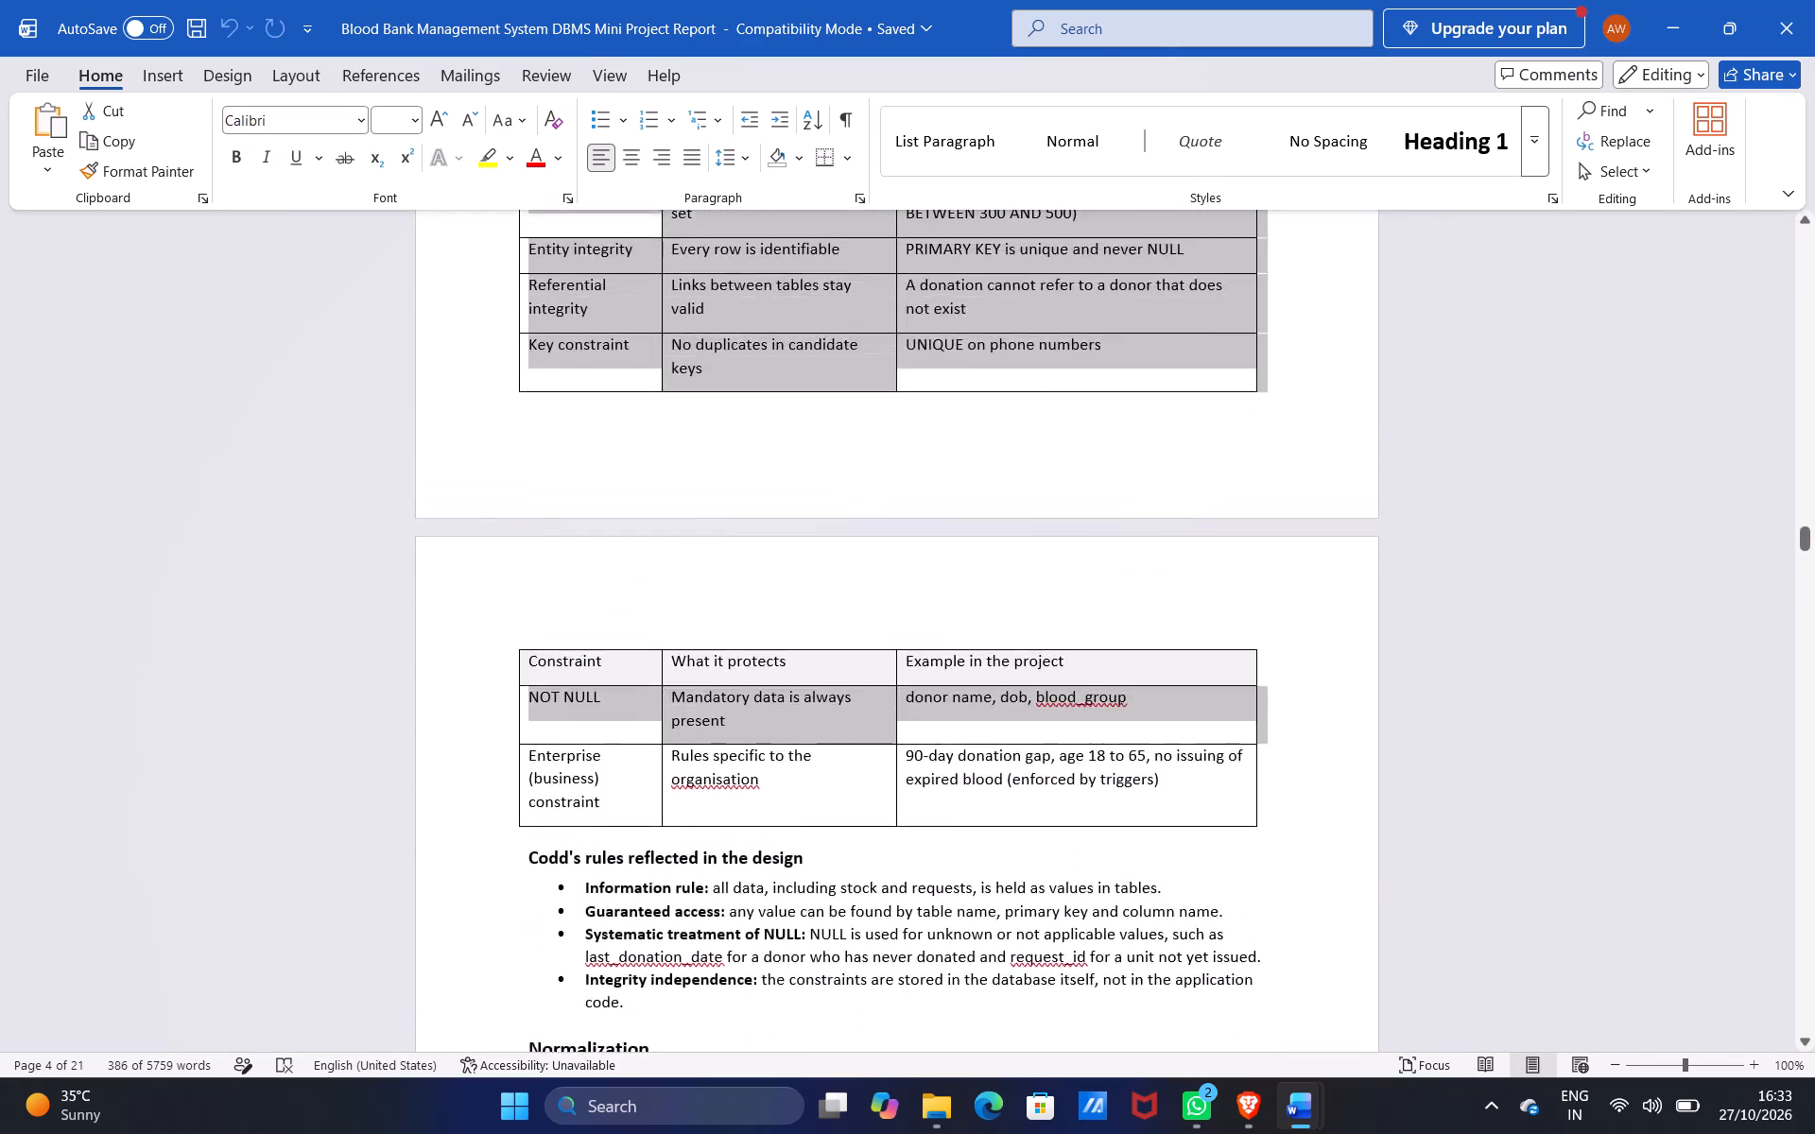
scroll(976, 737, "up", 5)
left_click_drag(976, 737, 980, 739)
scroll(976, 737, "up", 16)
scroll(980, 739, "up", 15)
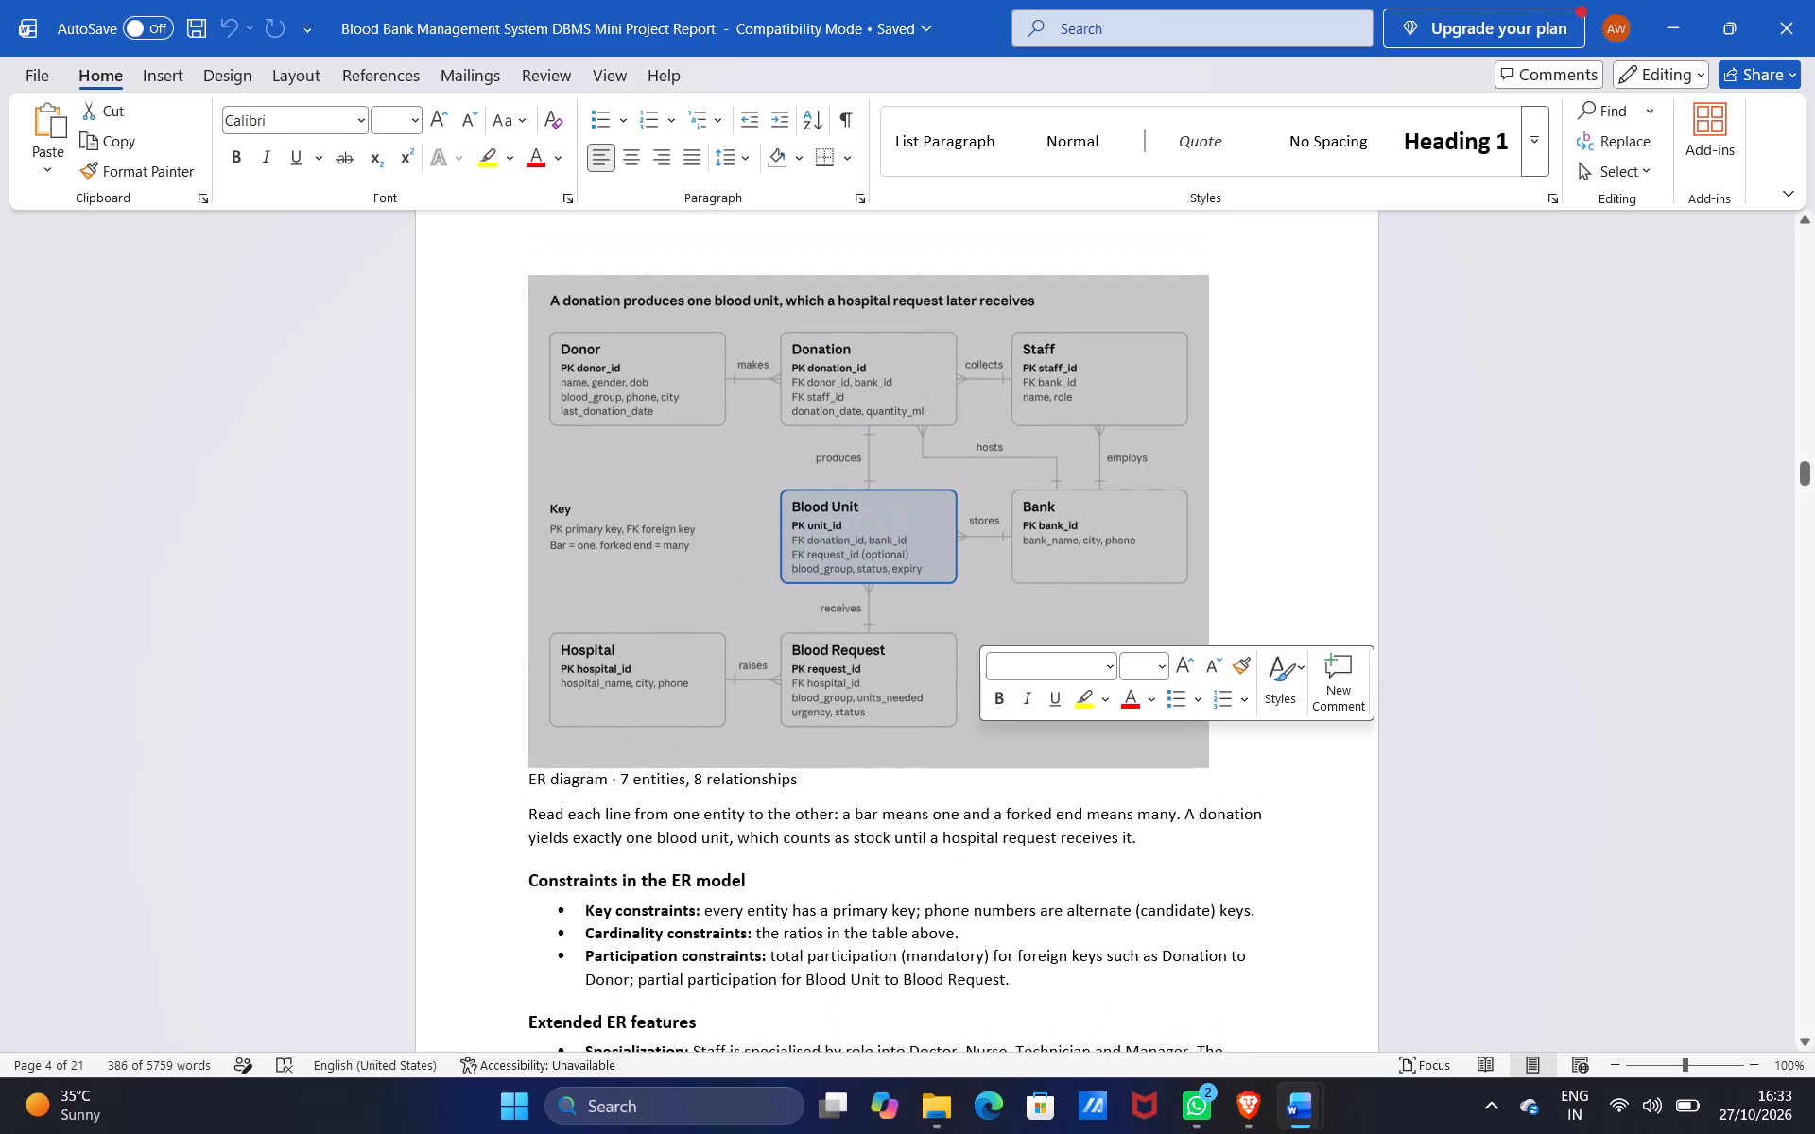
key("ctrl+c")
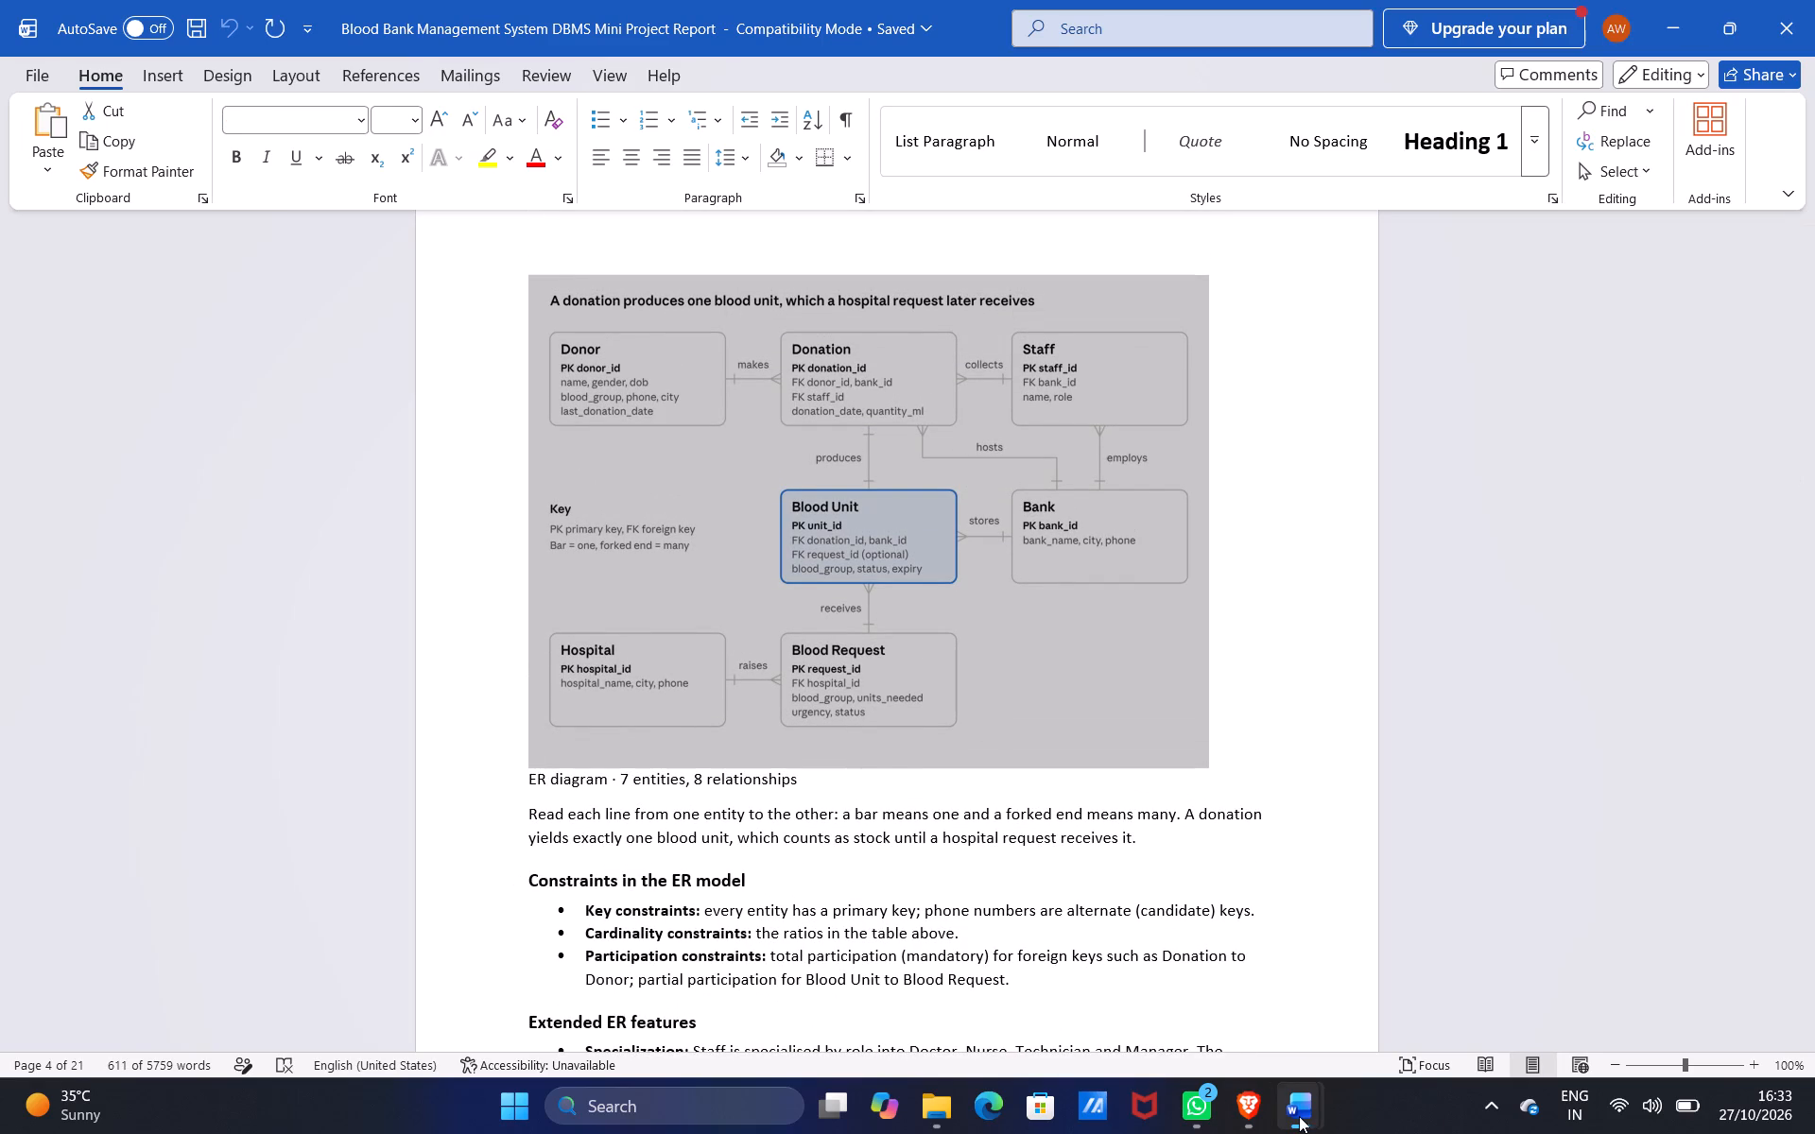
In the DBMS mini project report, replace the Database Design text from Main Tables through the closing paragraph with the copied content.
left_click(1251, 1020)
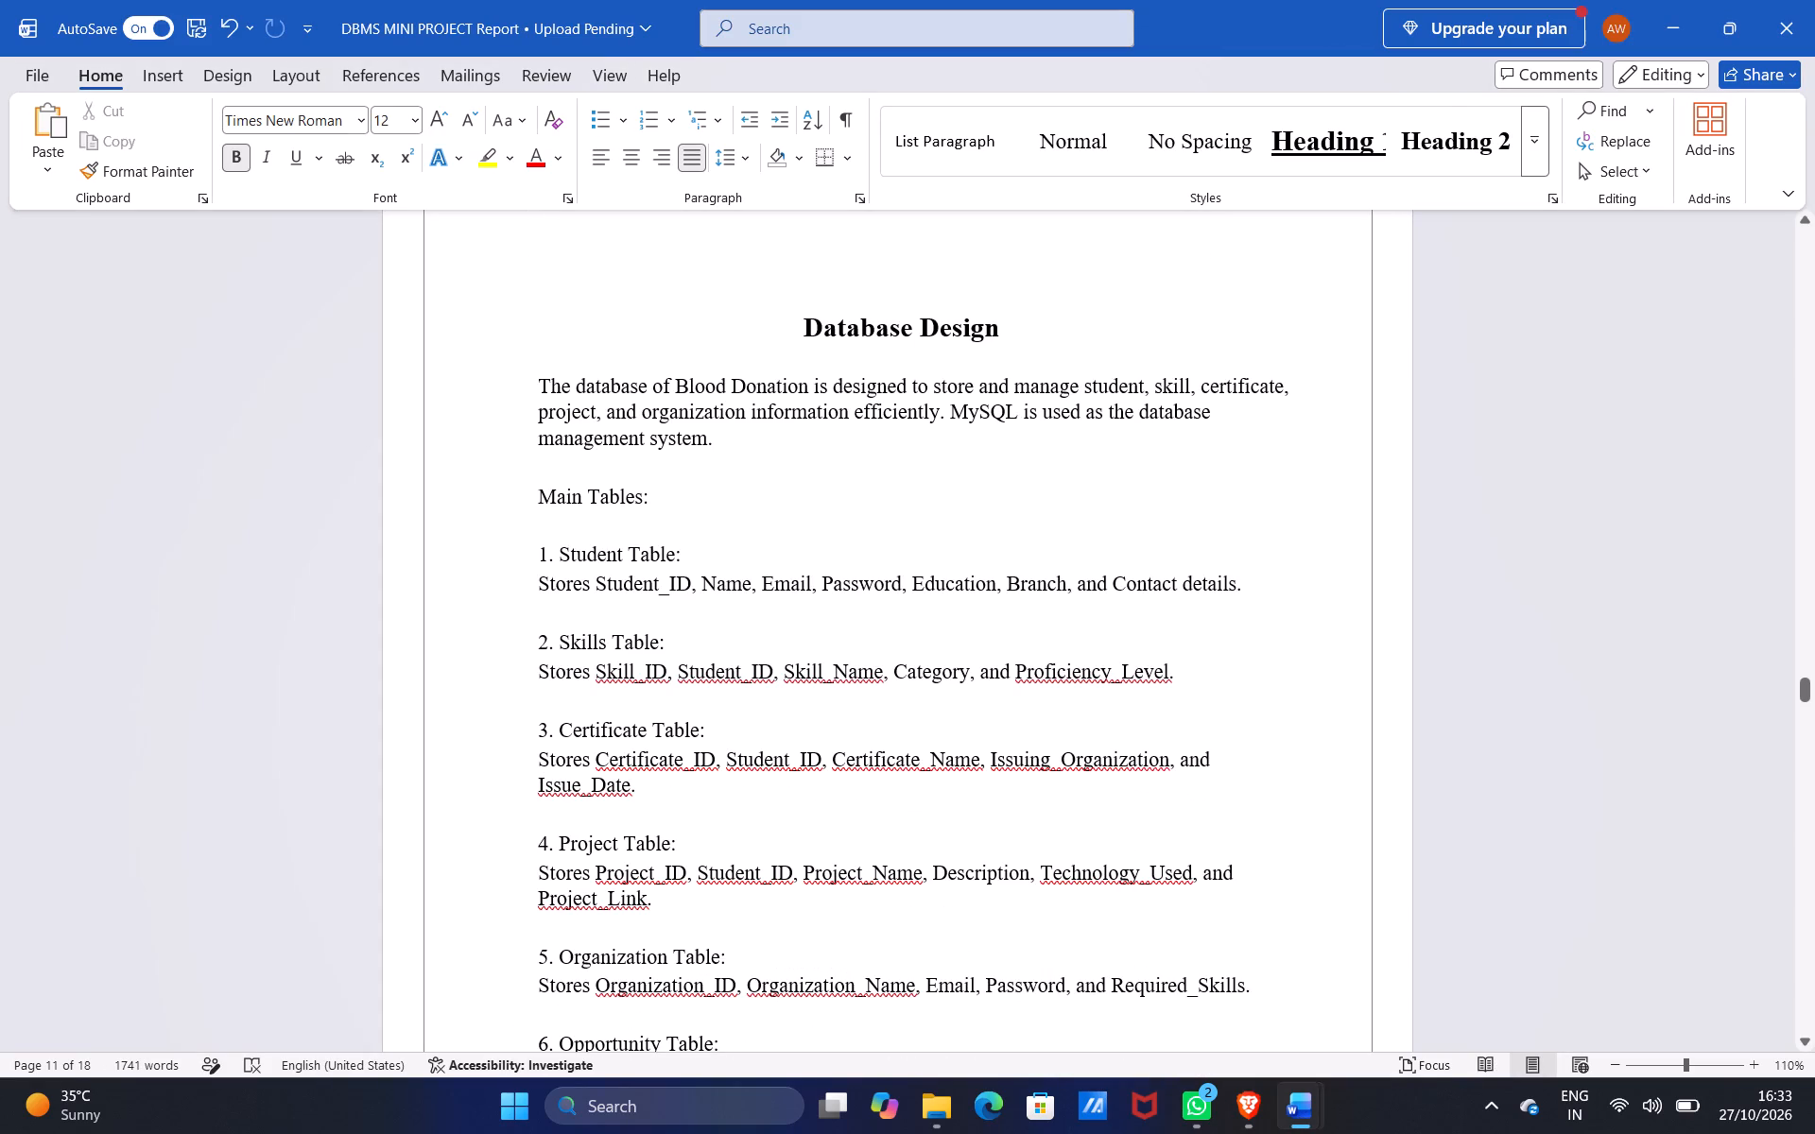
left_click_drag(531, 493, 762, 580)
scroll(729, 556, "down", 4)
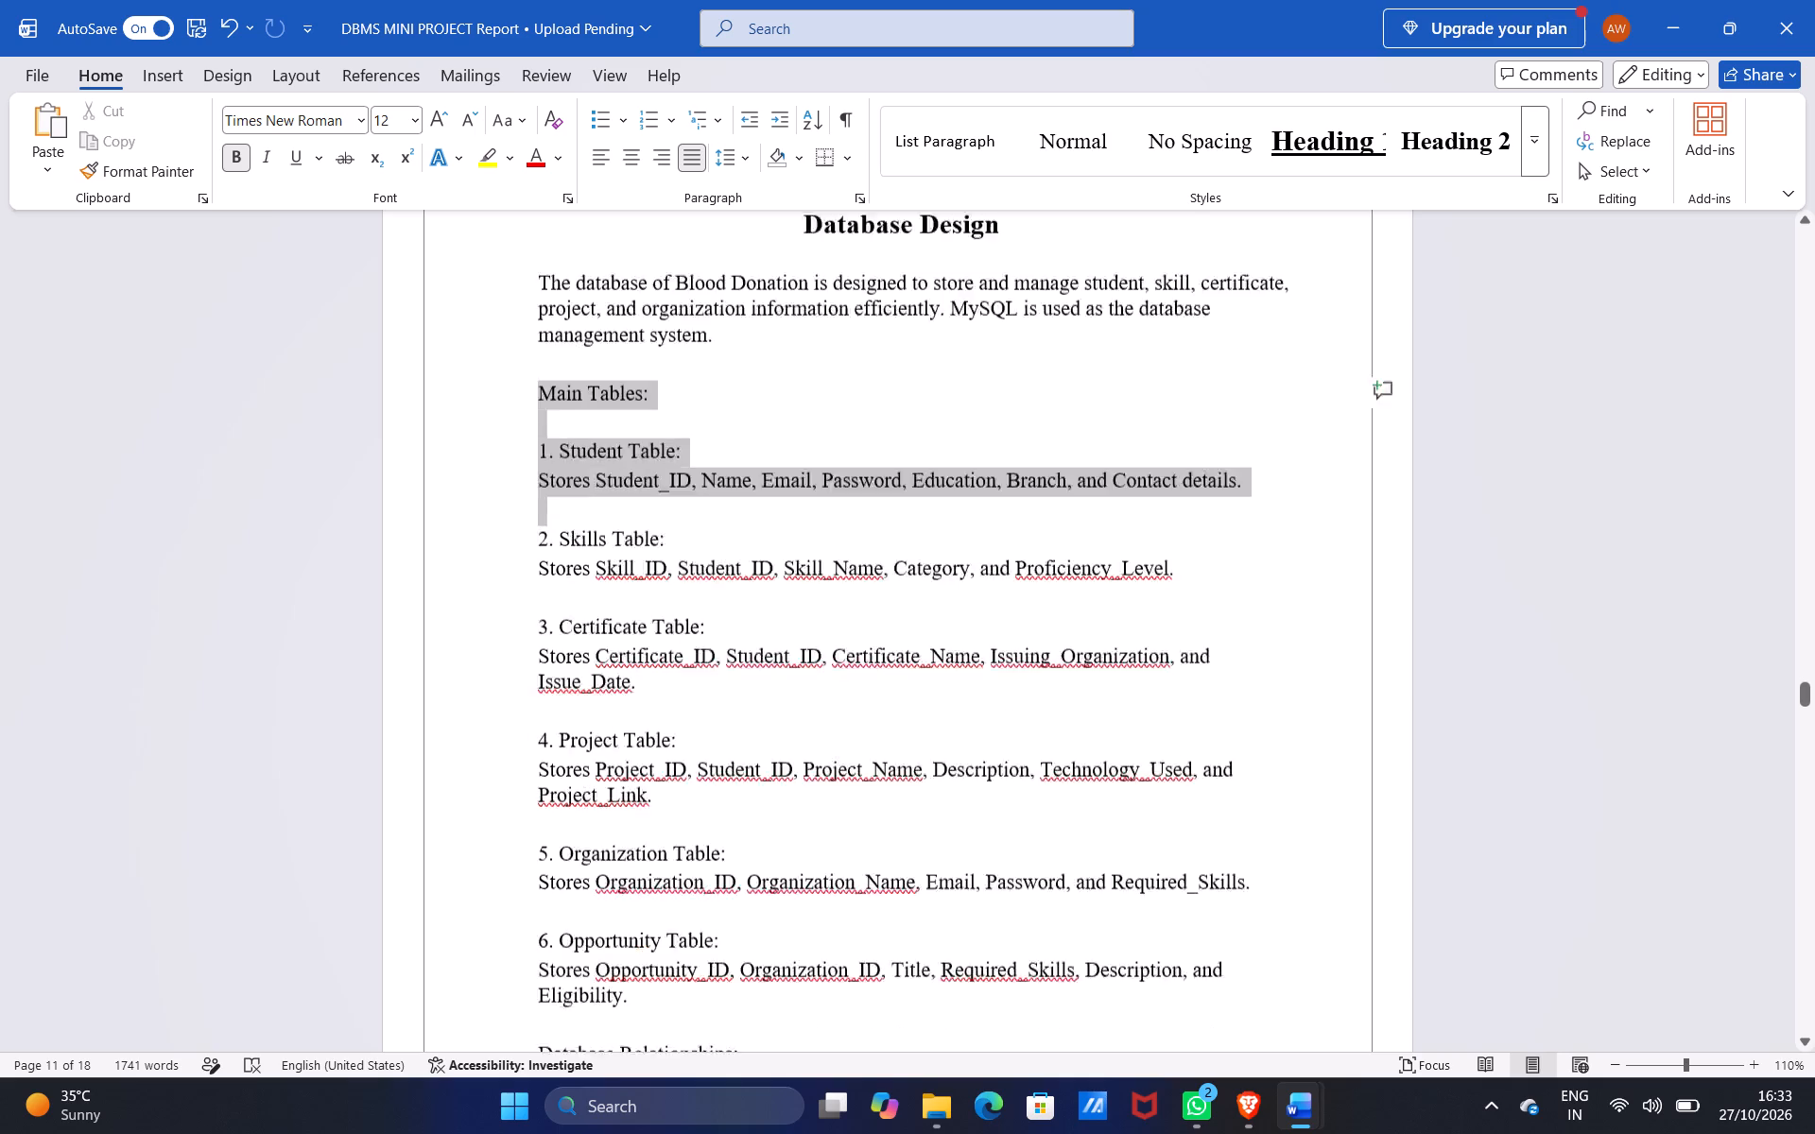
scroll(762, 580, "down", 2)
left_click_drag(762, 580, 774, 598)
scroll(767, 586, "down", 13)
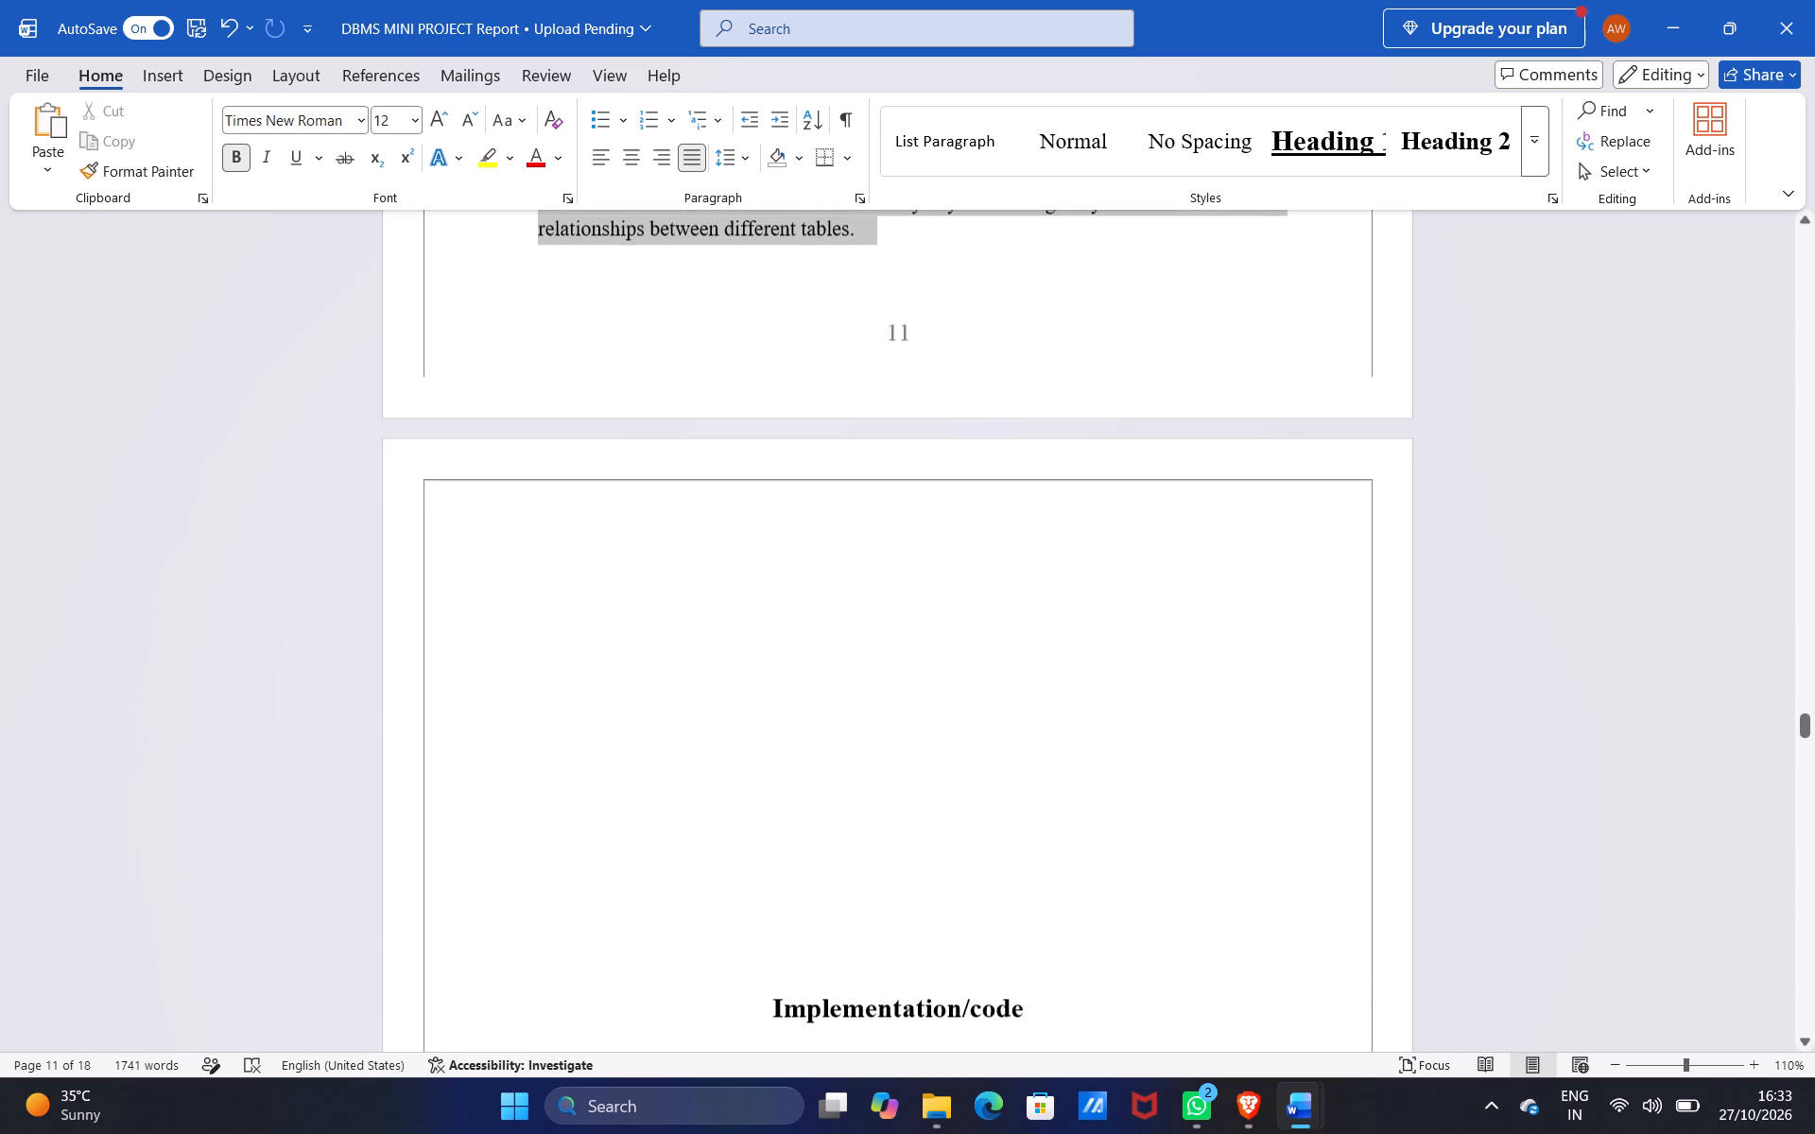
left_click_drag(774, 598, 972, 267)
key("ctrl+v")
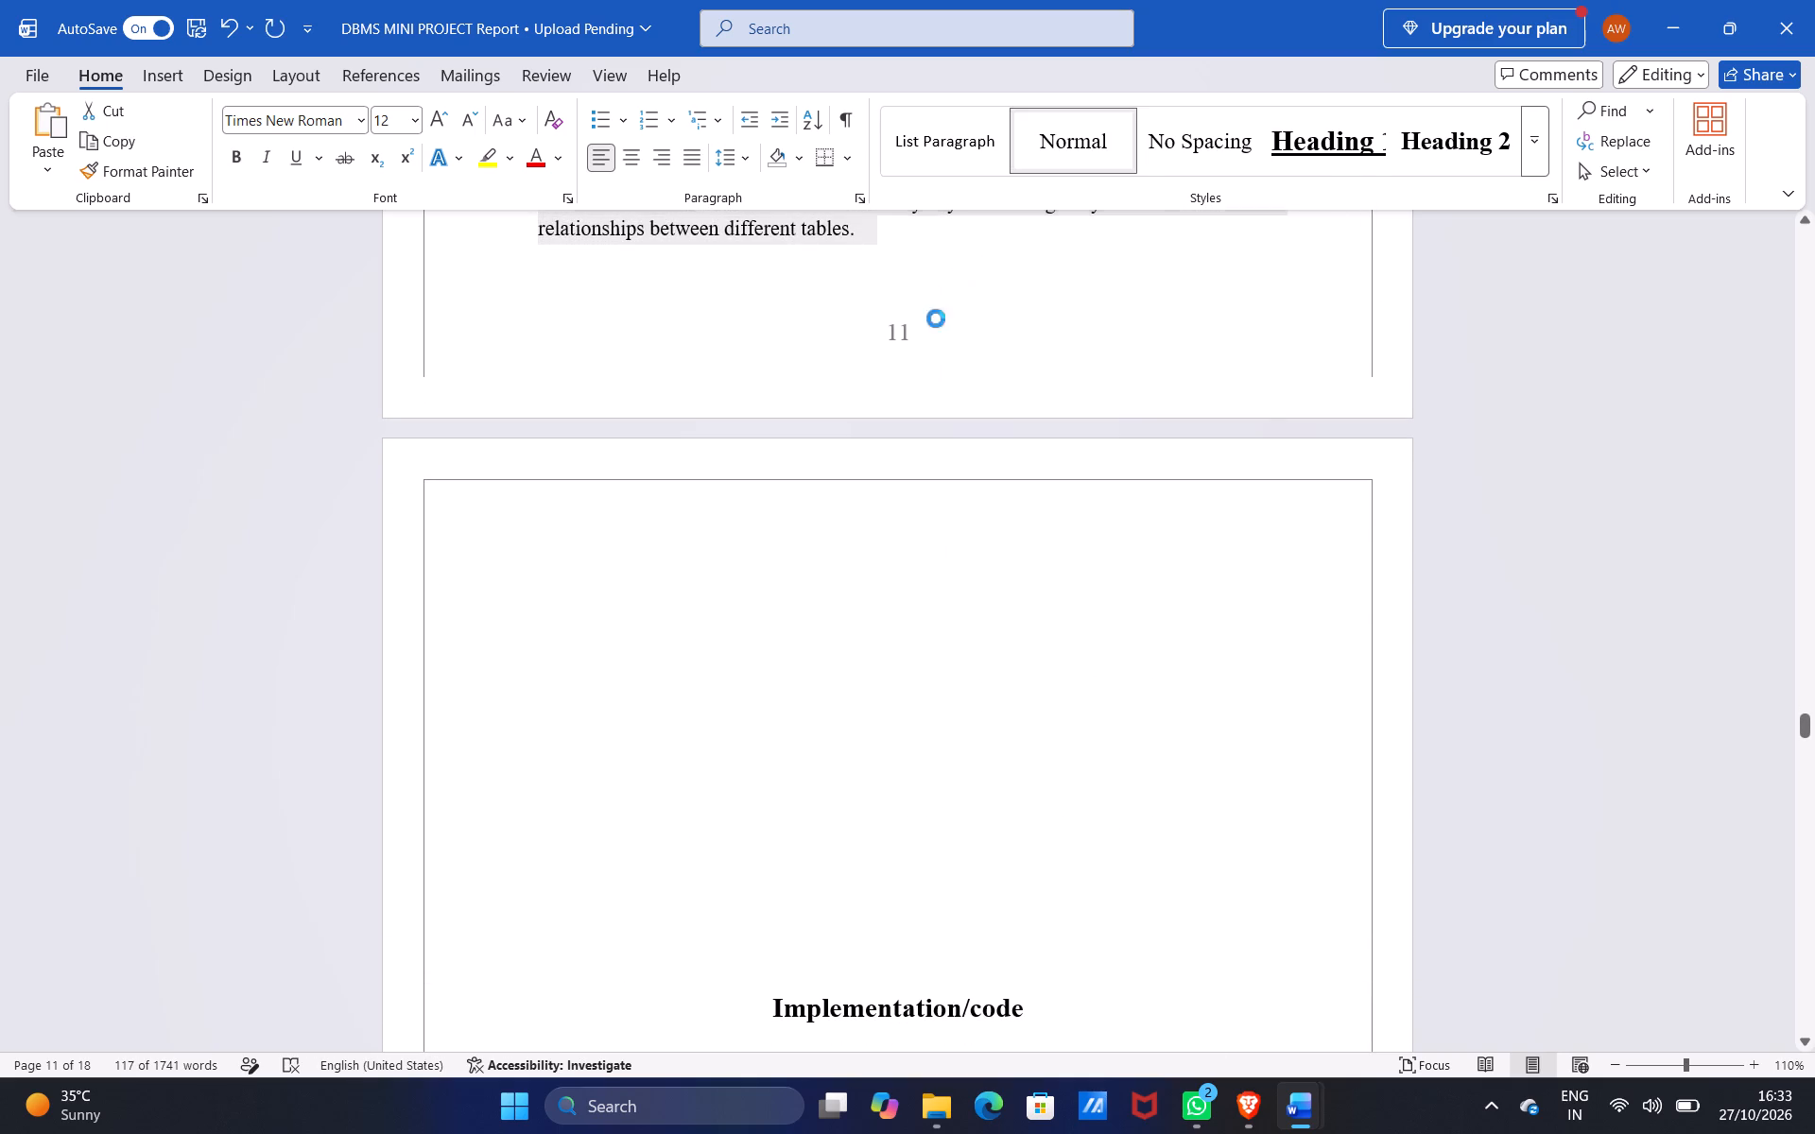
Review the pasted Database Design content, checking the relationships table, conventions, Tables at a glance, Design process list and opening paragraphs.
scroll(862, 501, "up", 19)
scroll(862, 501, "up", 2)
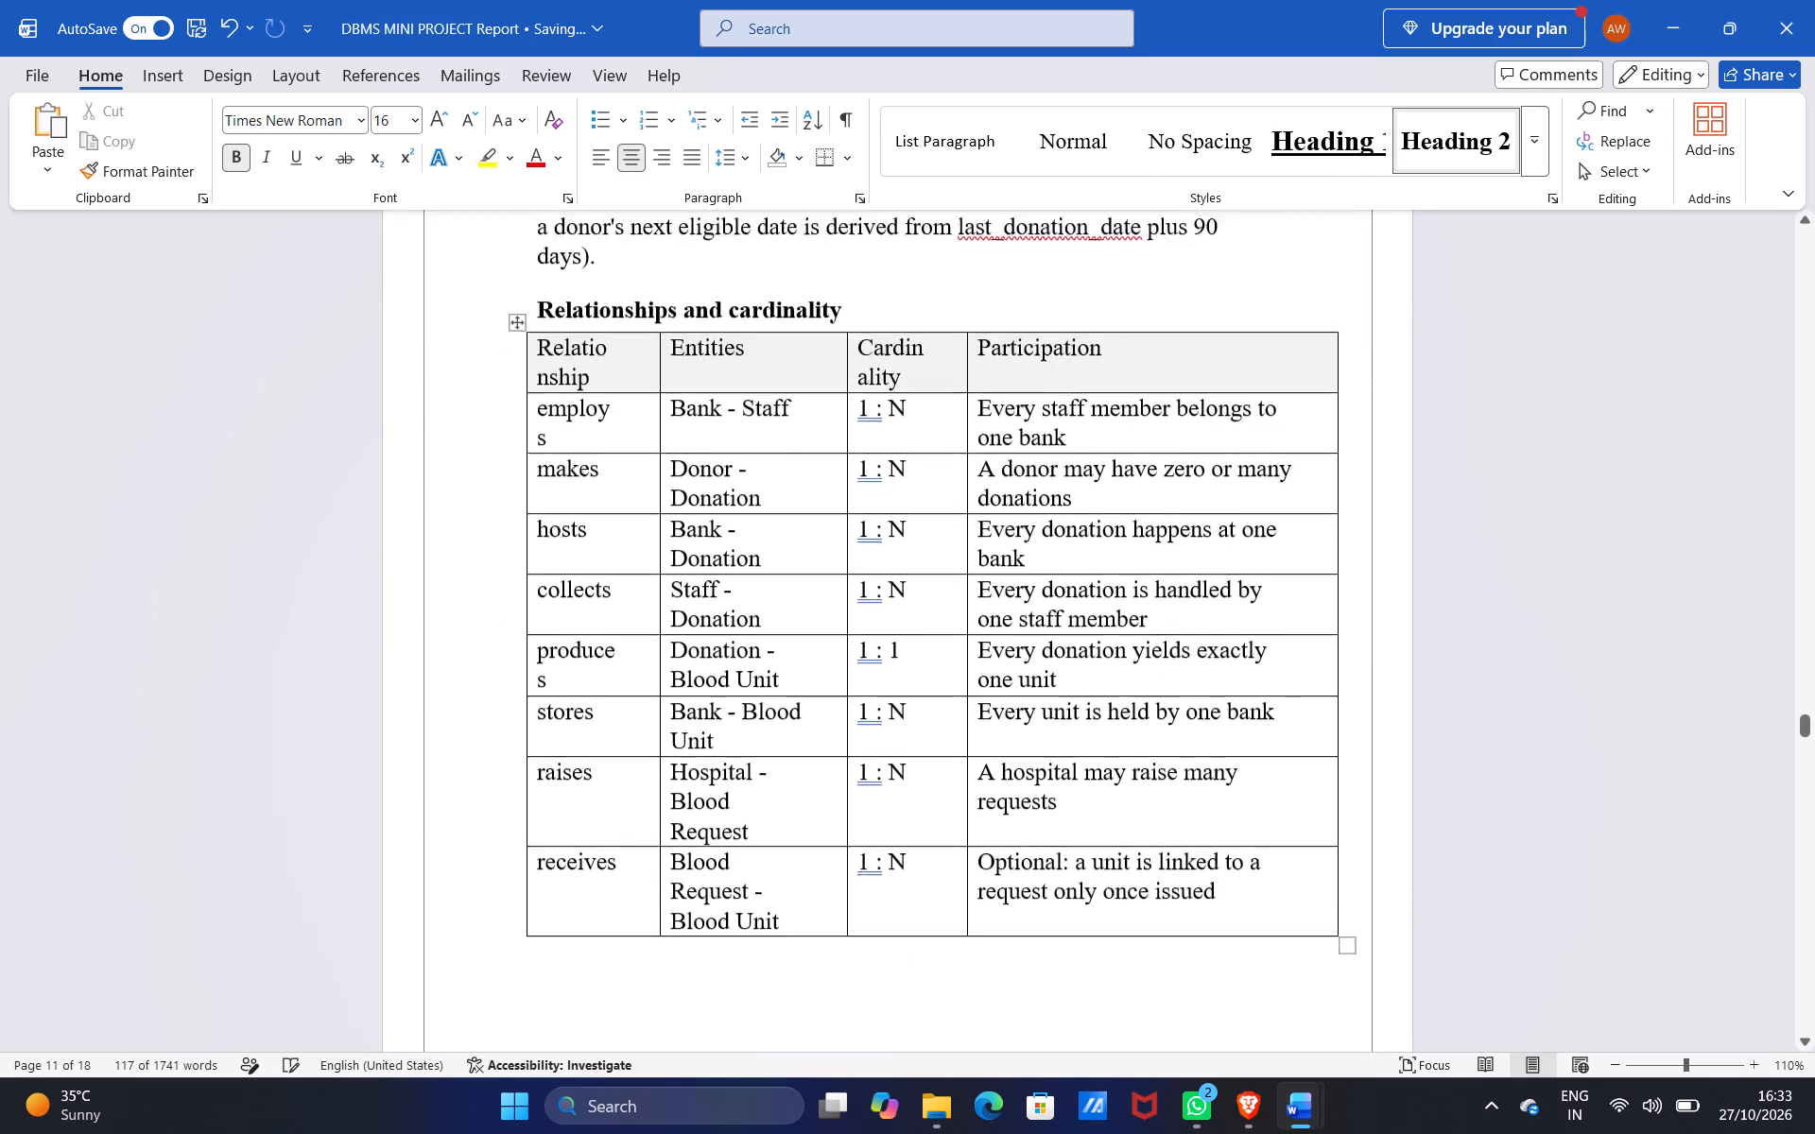
scroll(862, 501, "up", 19)
scroll(862, 501, "up", 8)
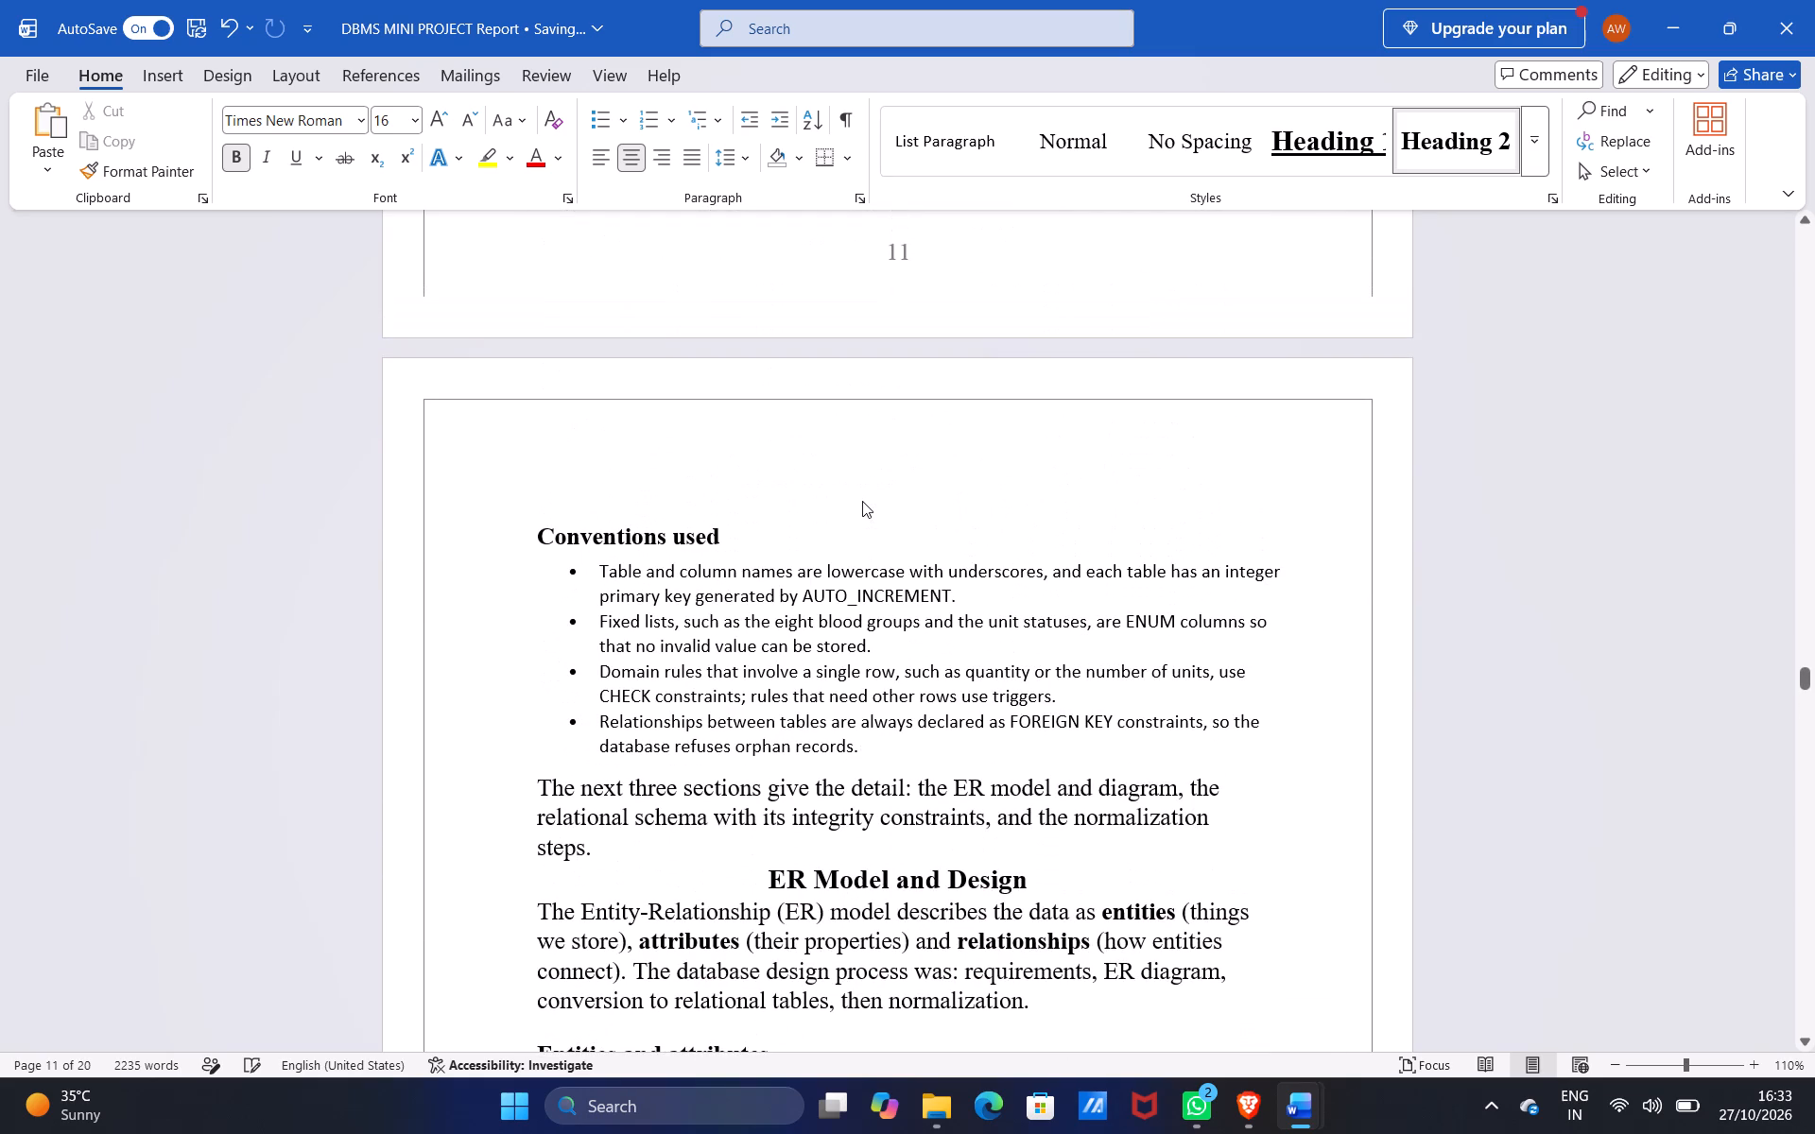
scroll(862, 501, "up", 12)
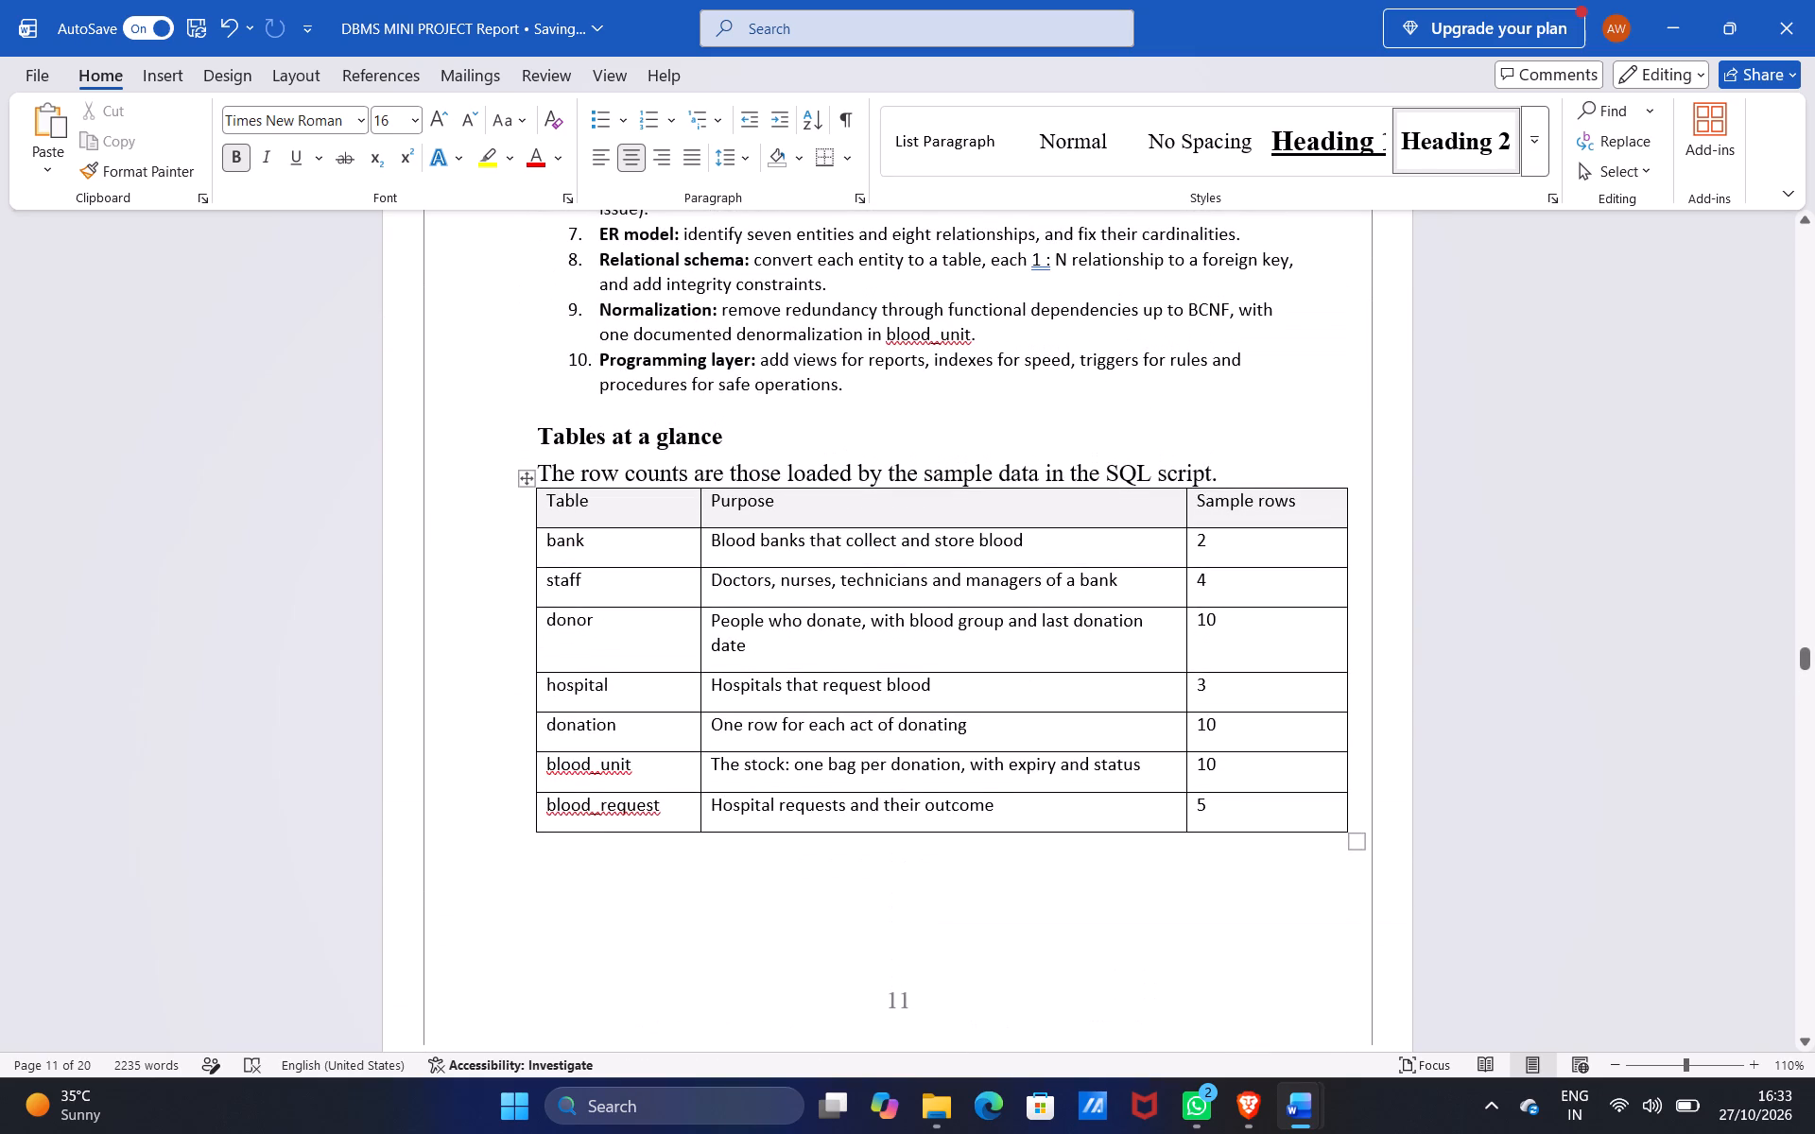
scroll(862, 501, "up", 6)
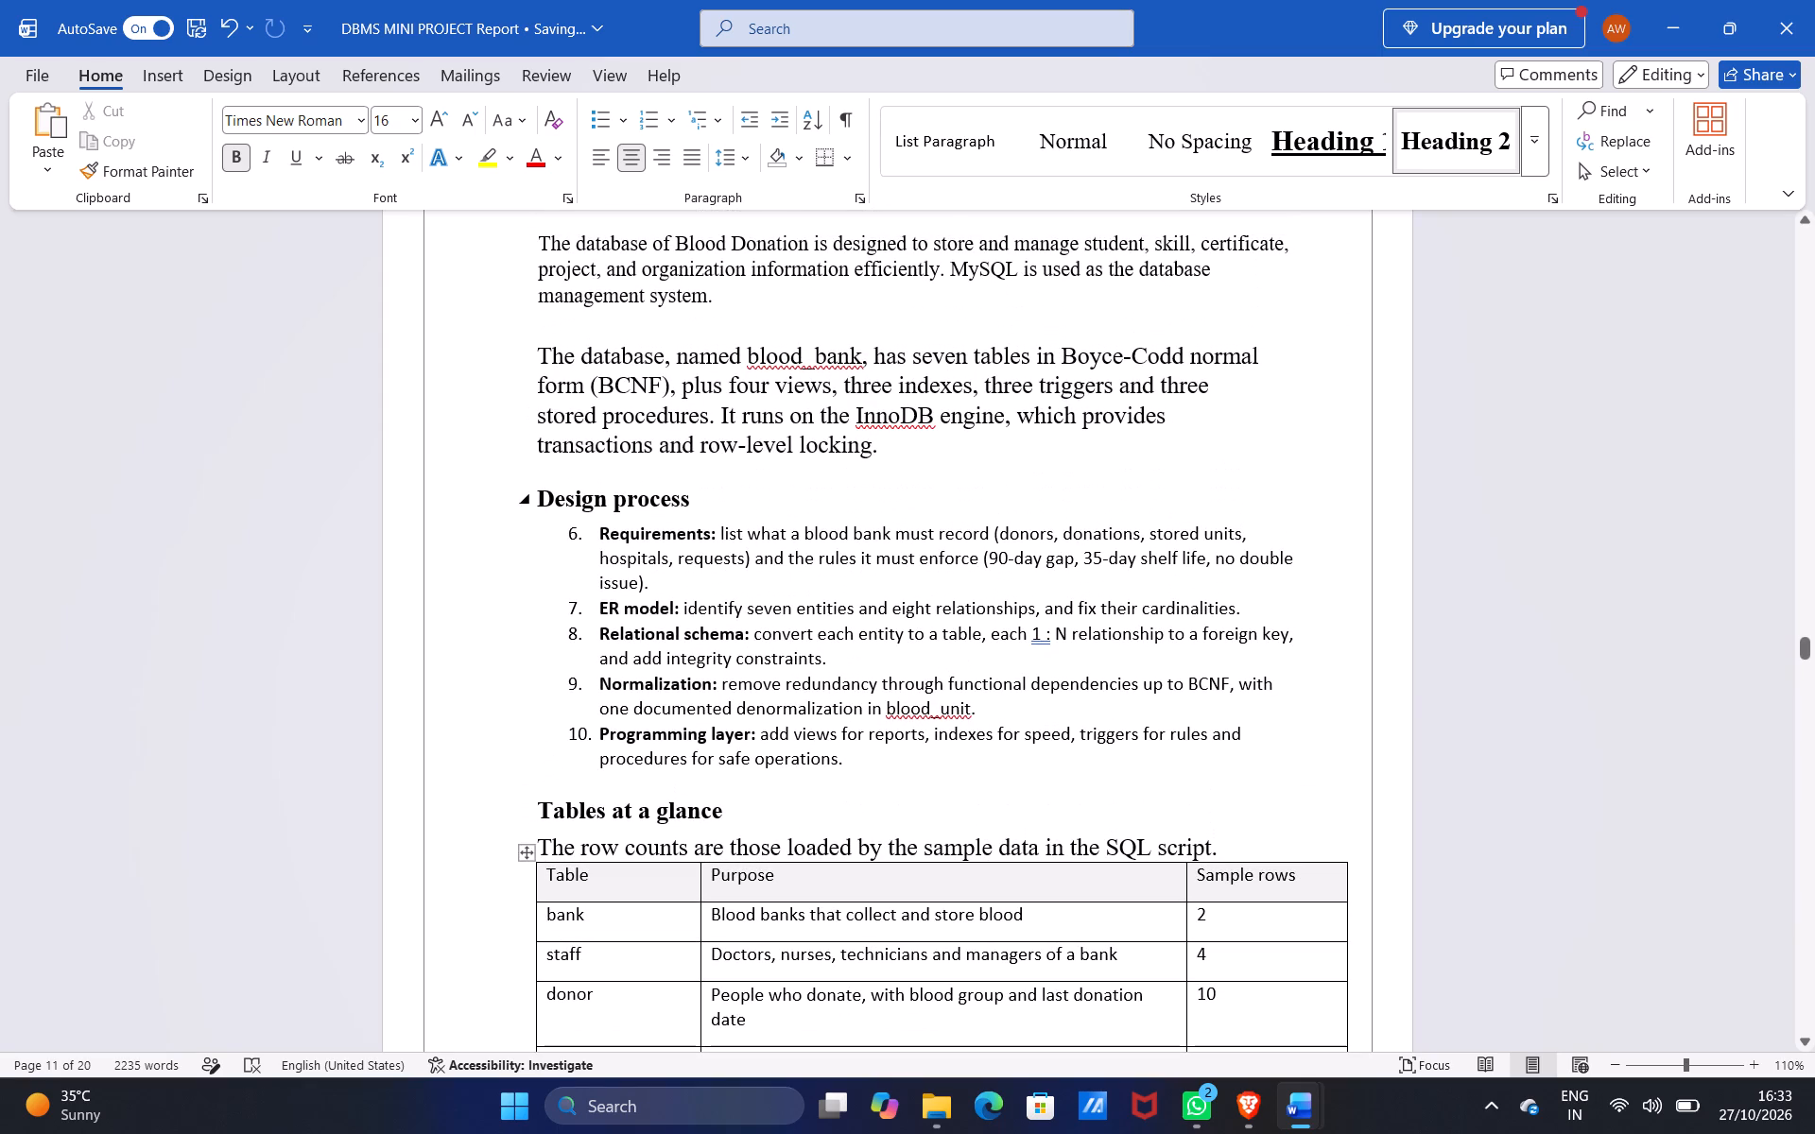
scroll(862, 501, "up", 3)
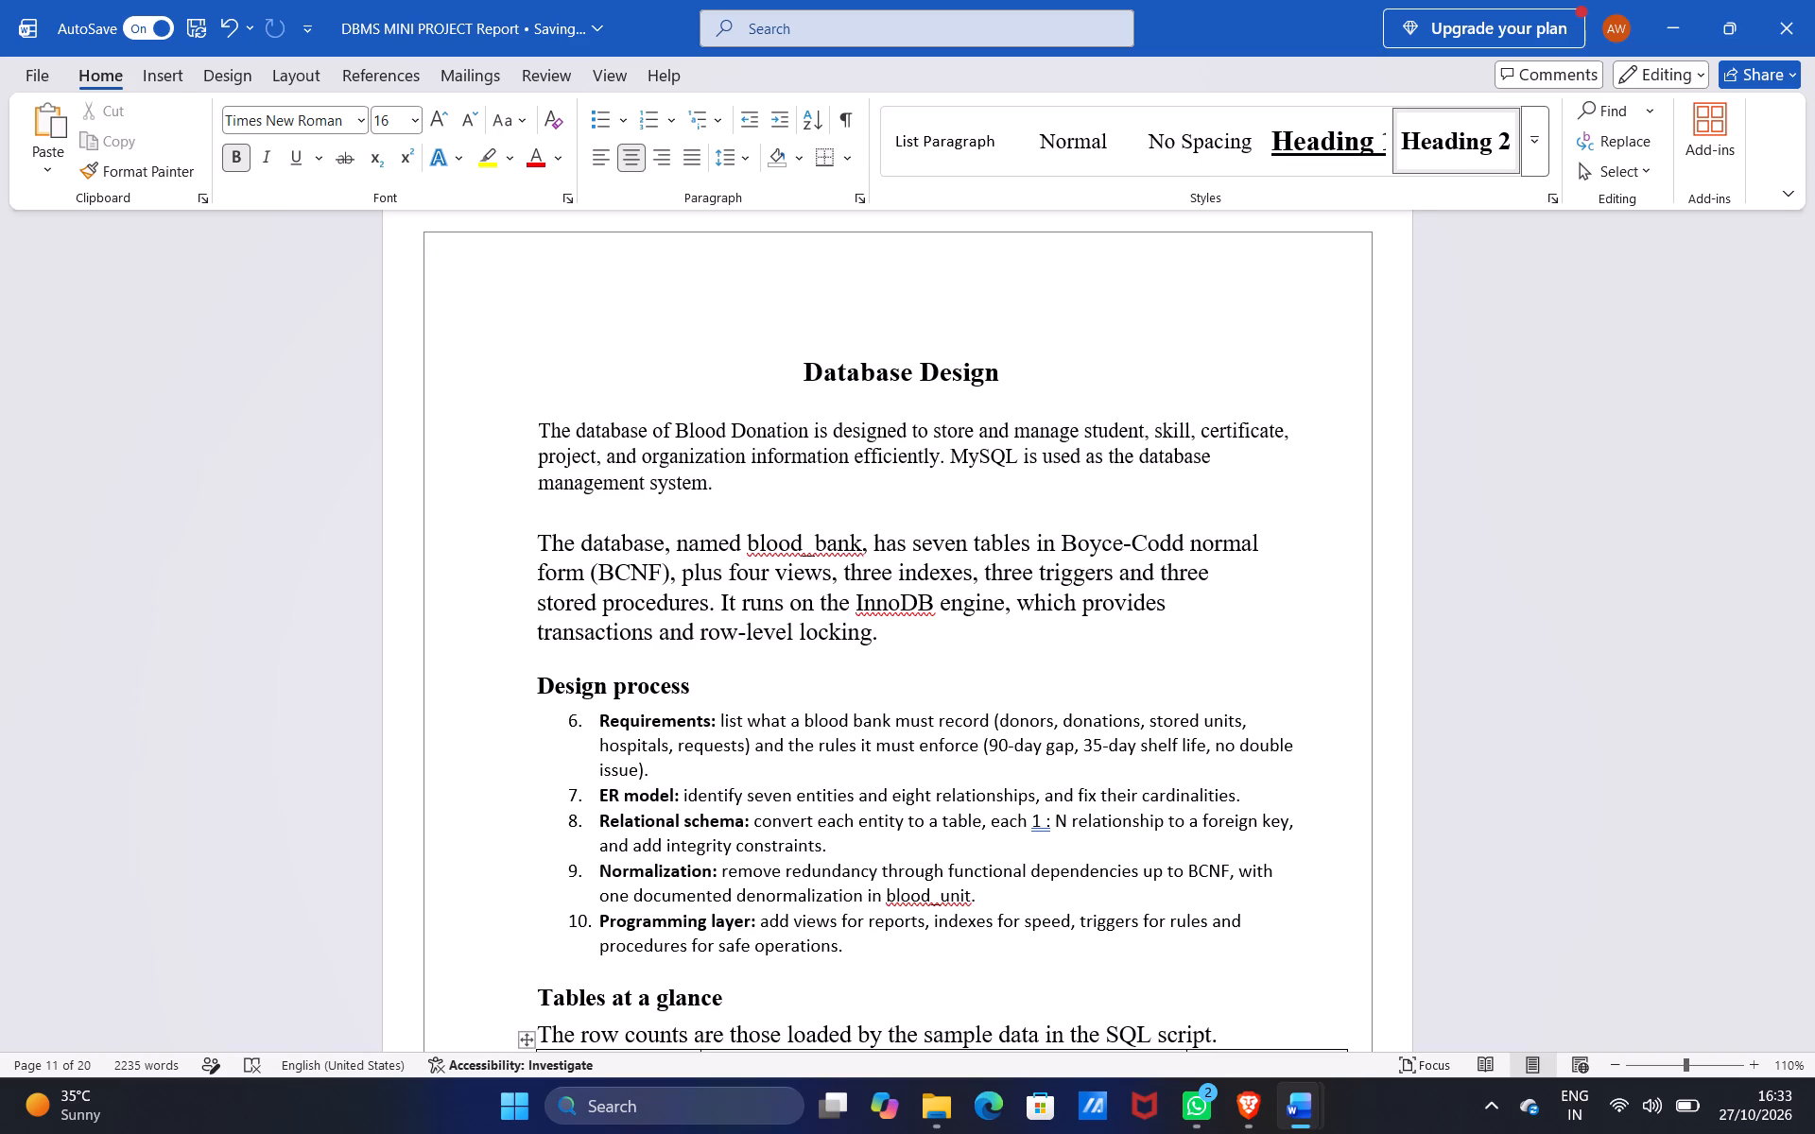
scroll(862, 501, "up", 3)
scroll(862, 501, "down", 2)
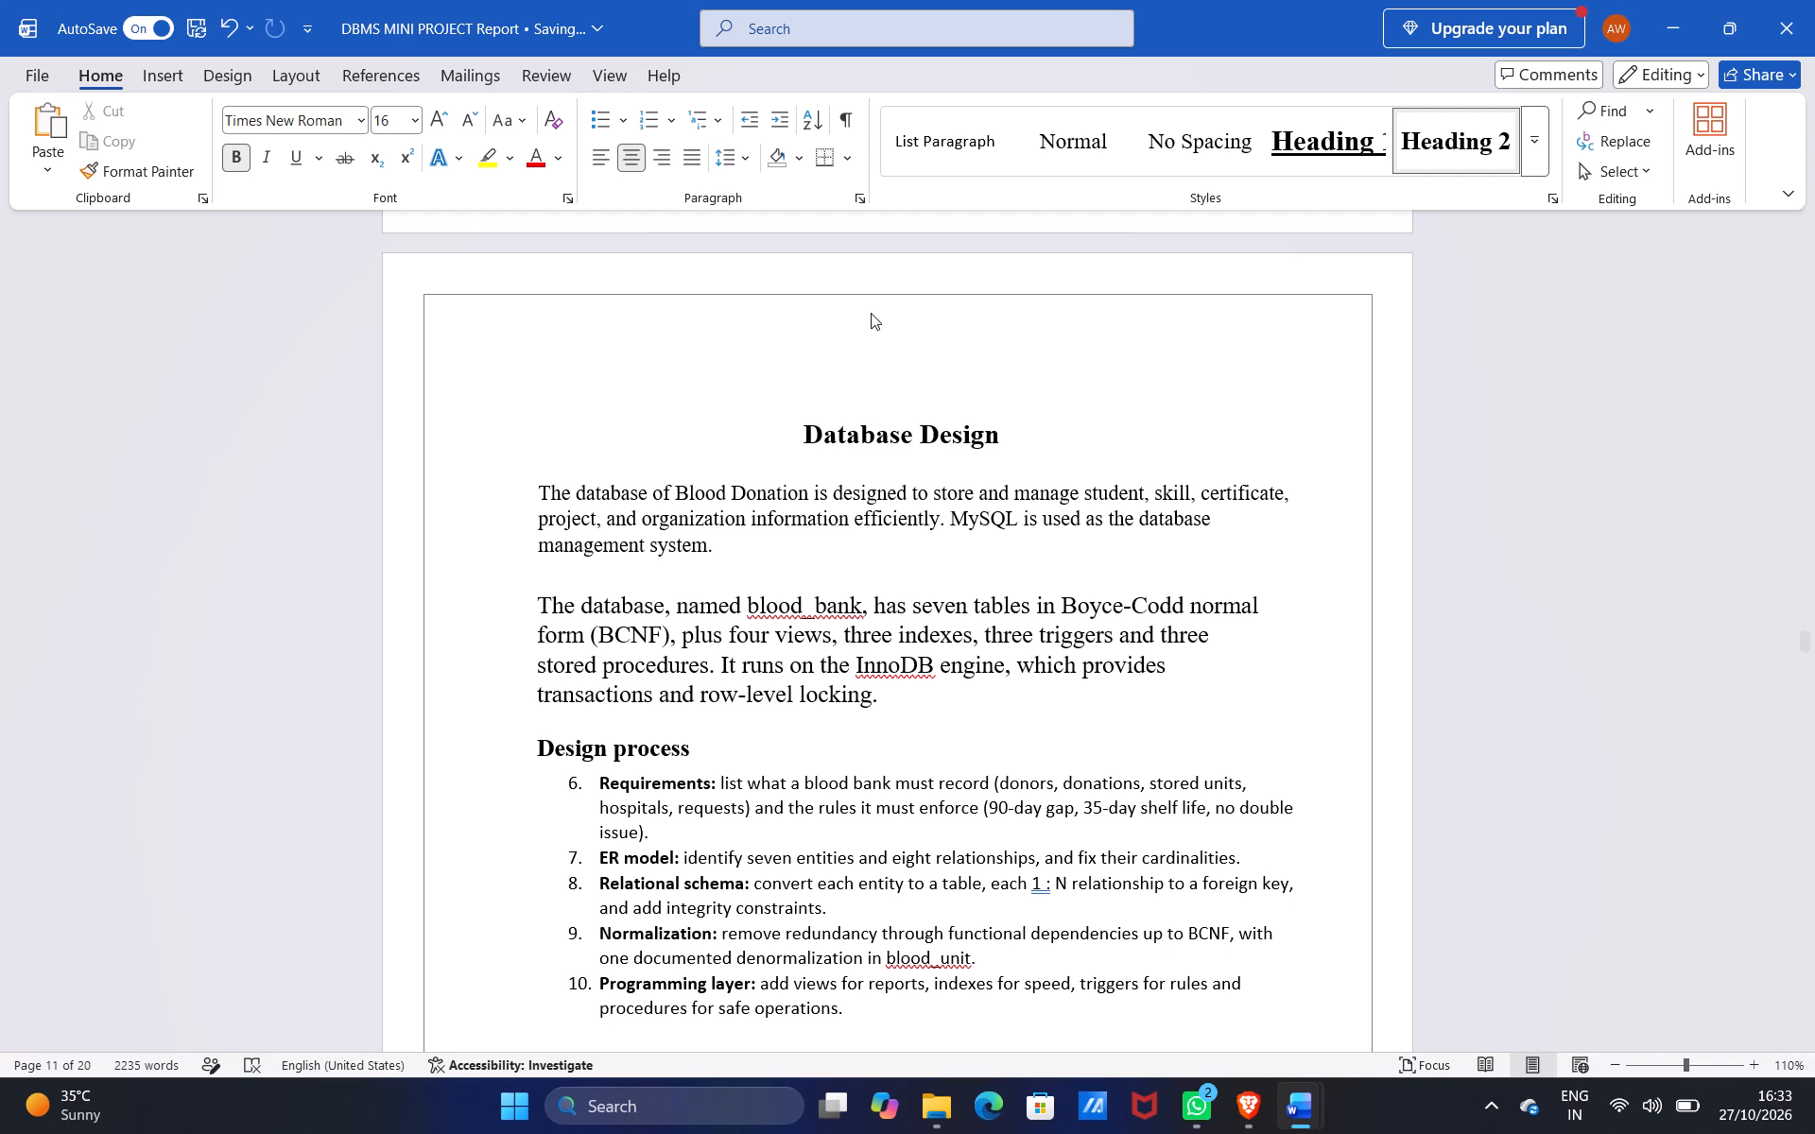
scroll(773, 371, "up", 2)
scroll(773, 371, "down", 4)
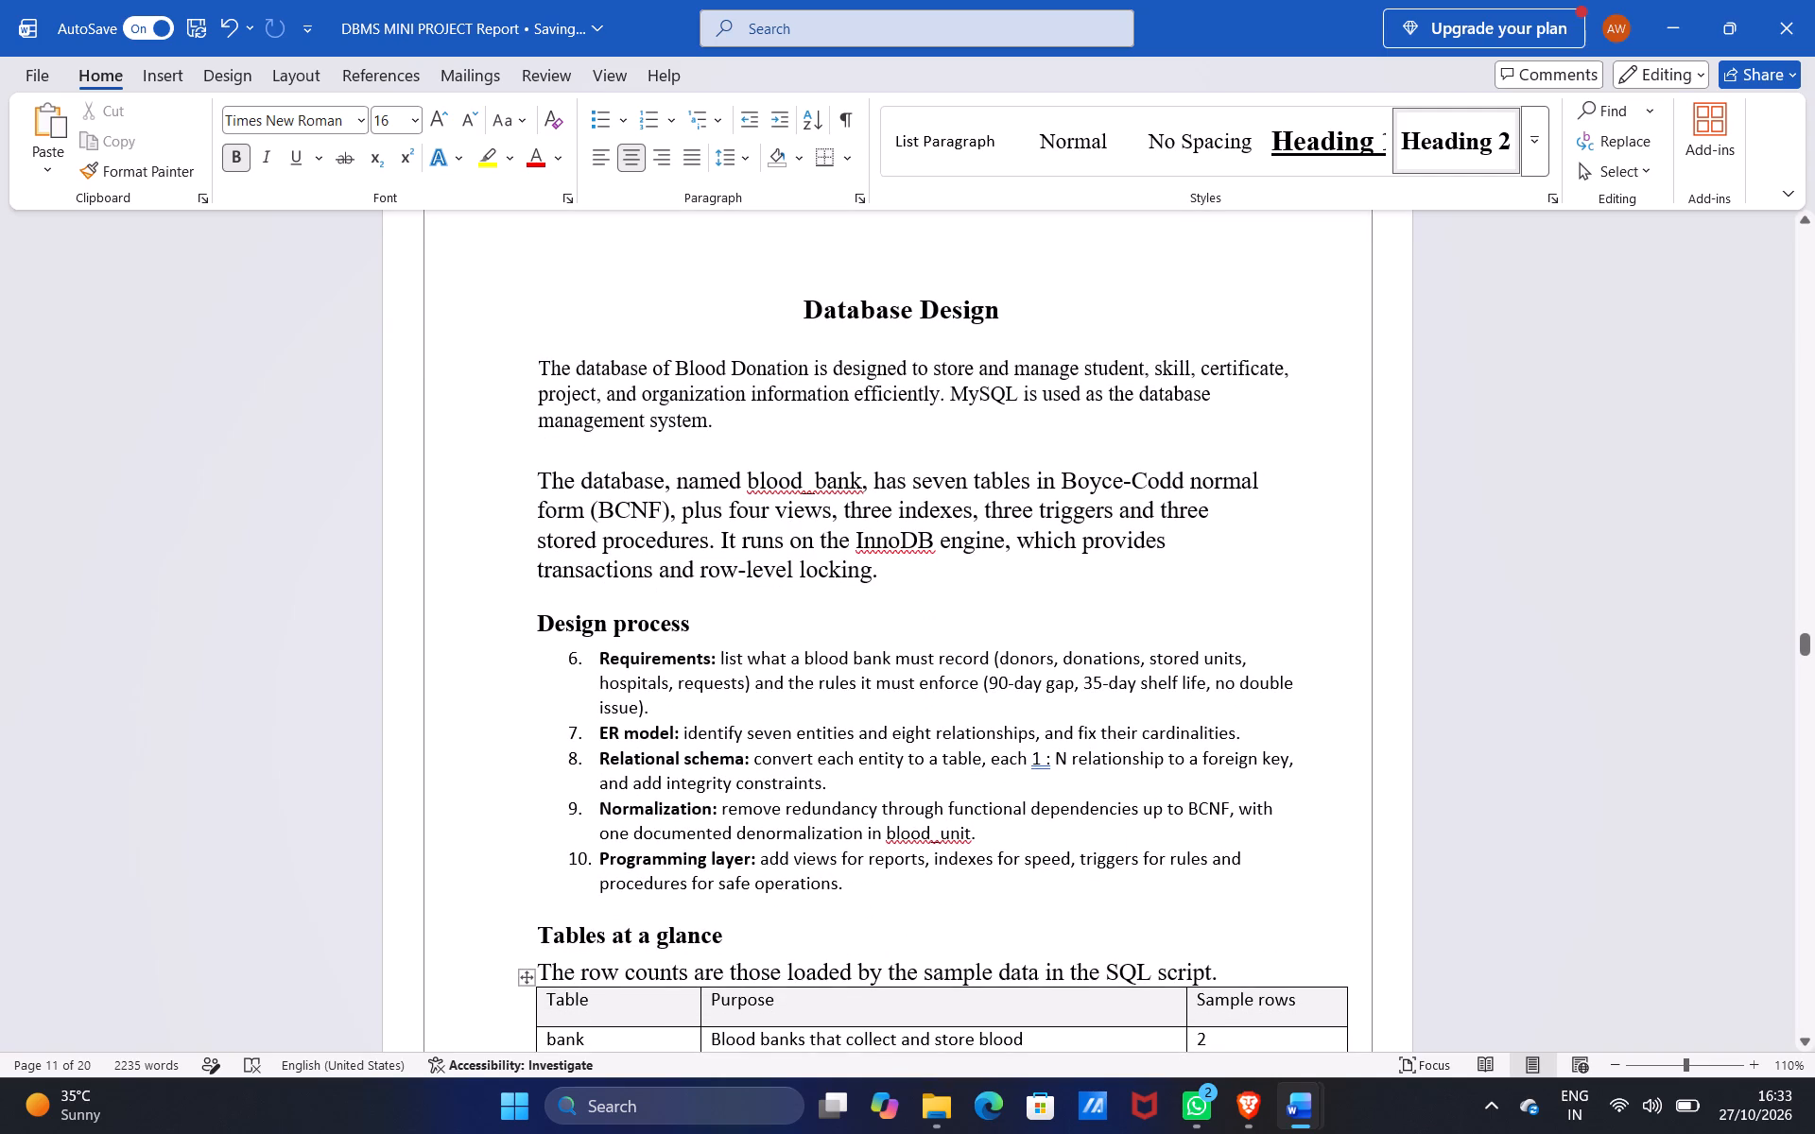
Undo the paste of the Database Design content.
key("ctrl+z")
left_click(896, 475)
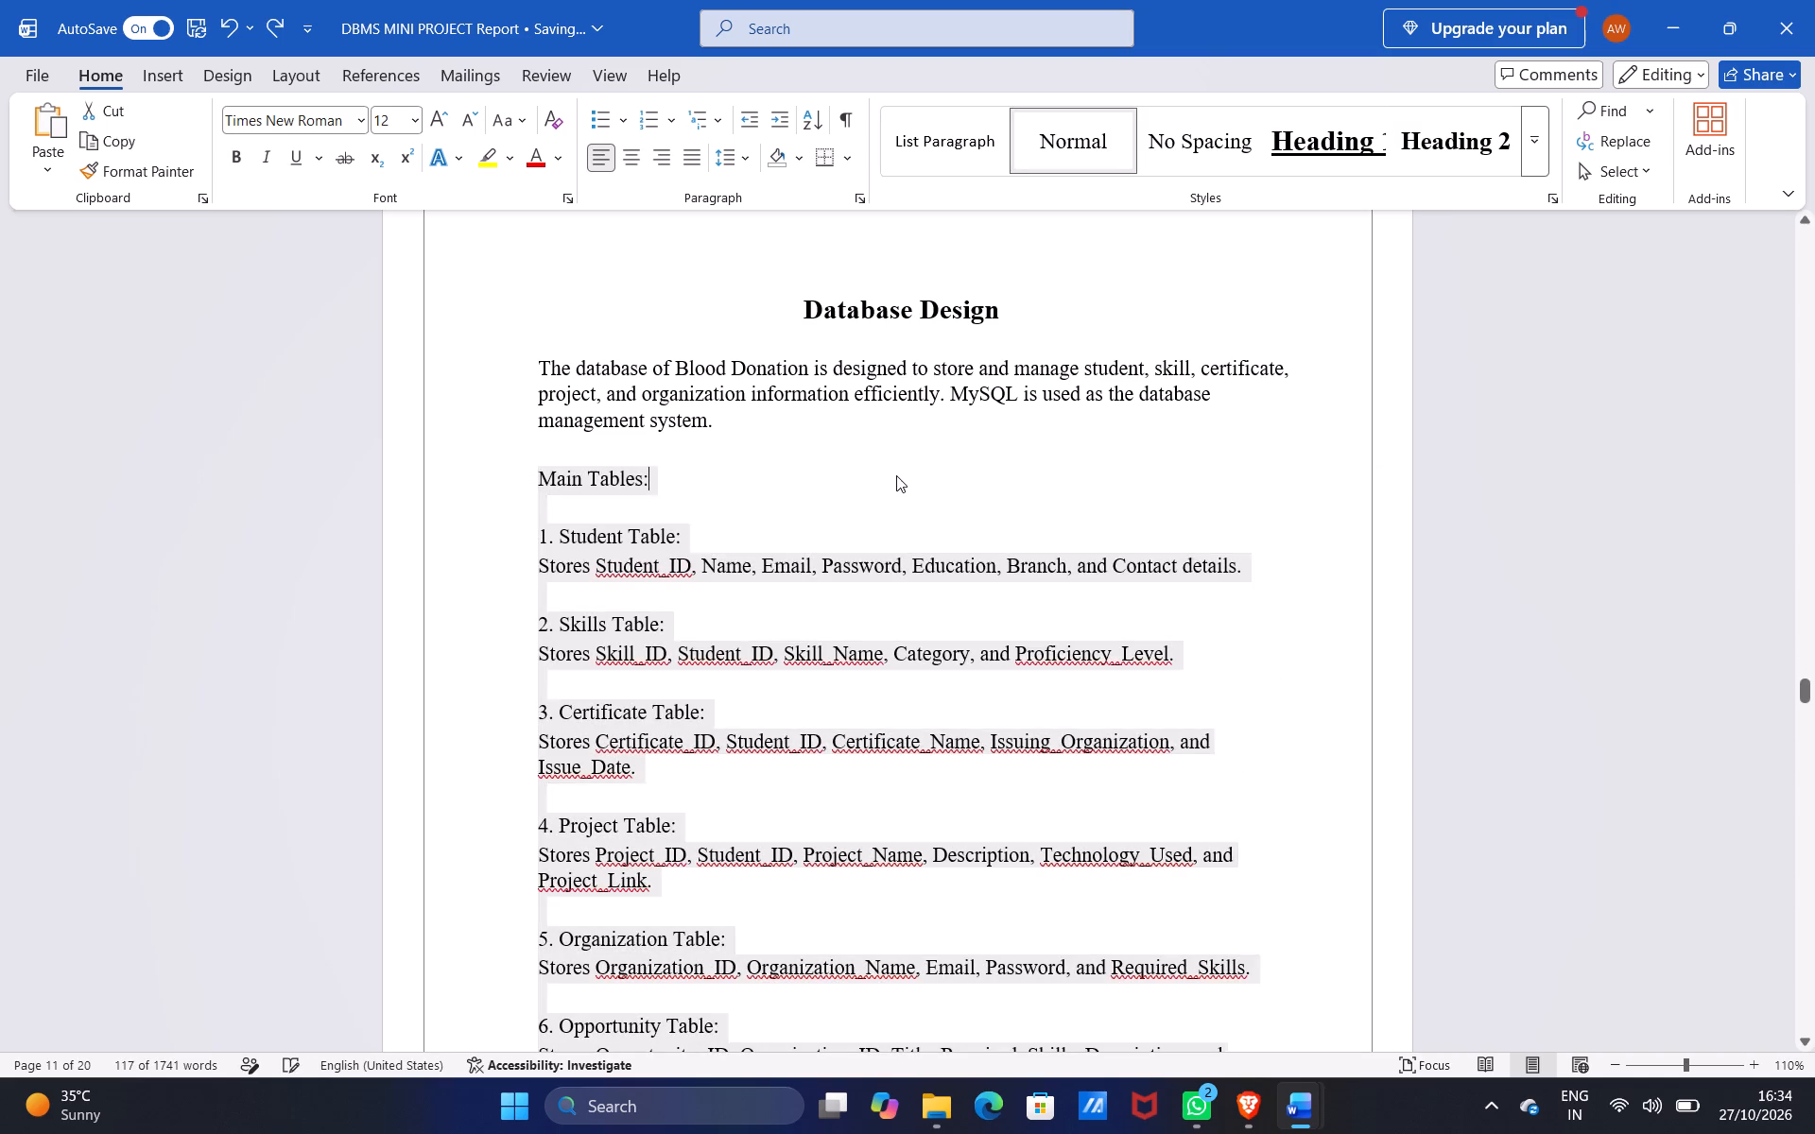
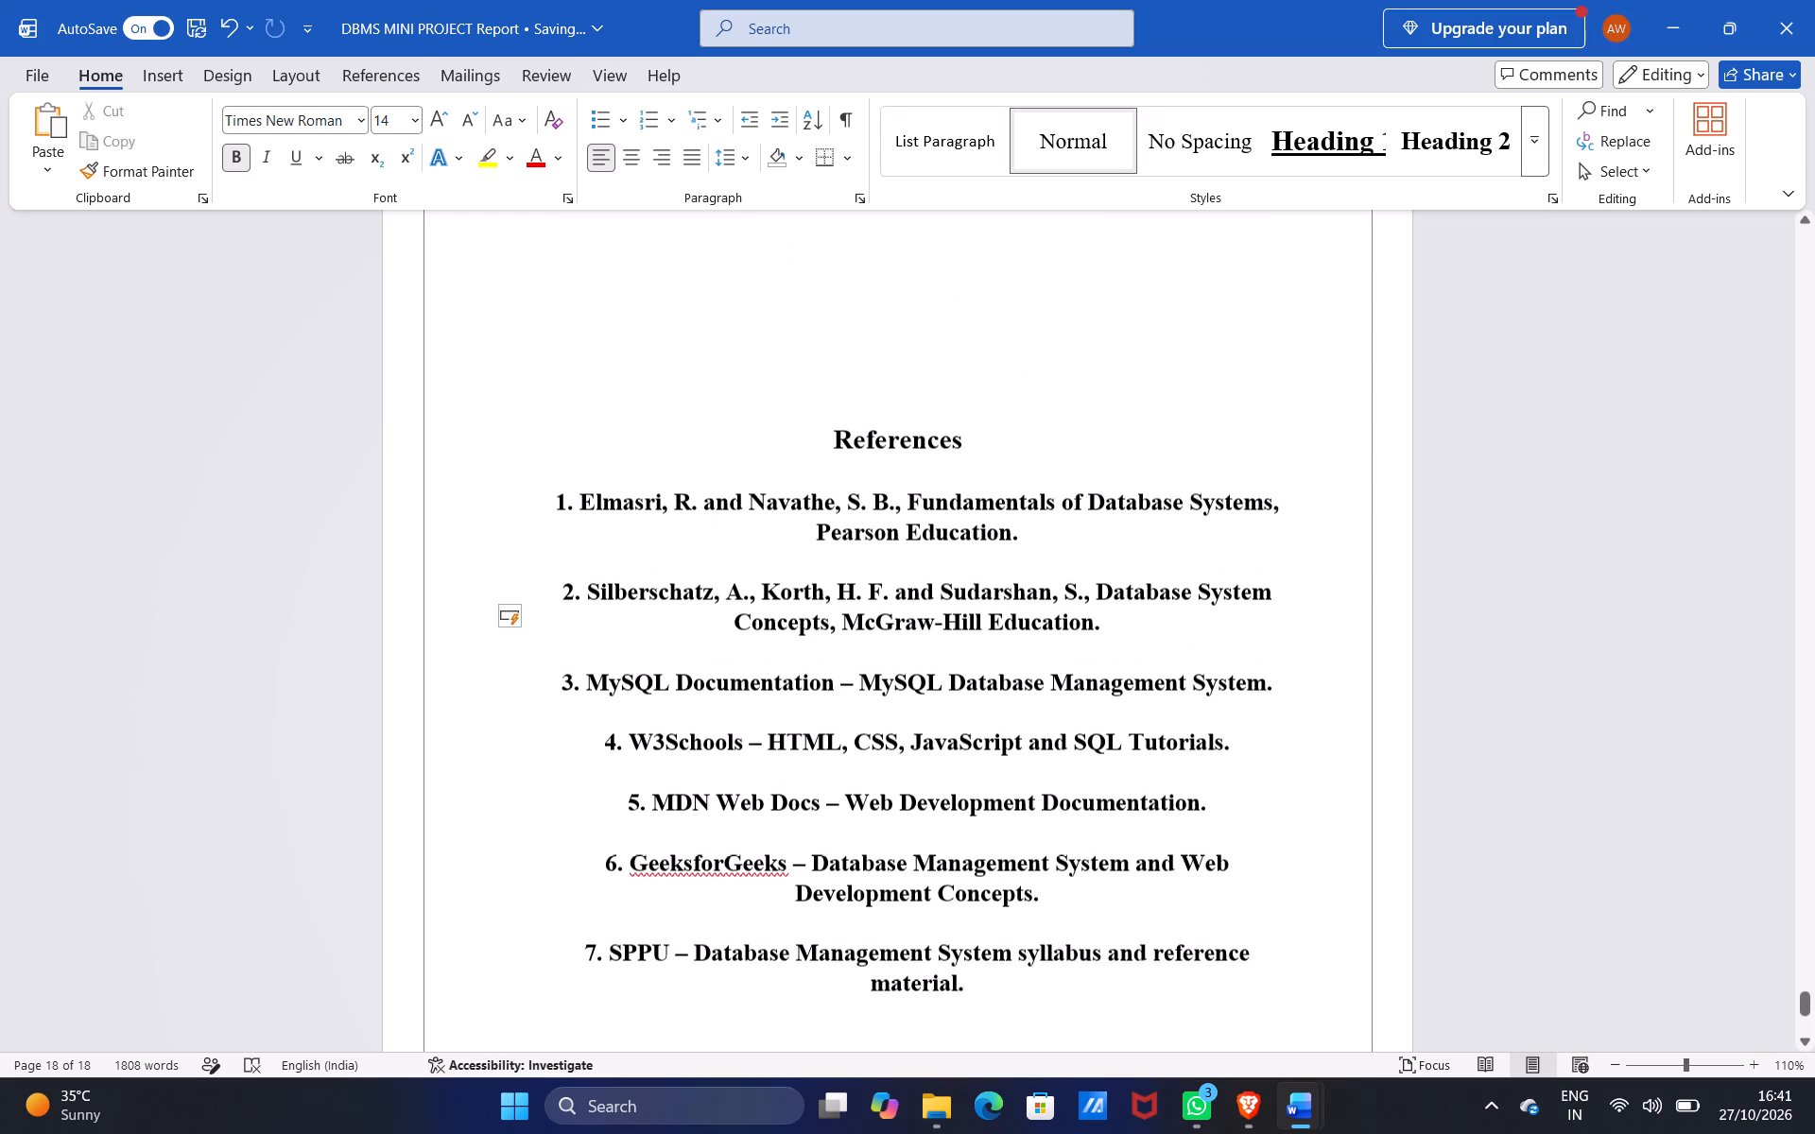
left_click_drag(543, 497, 1062, 1021)
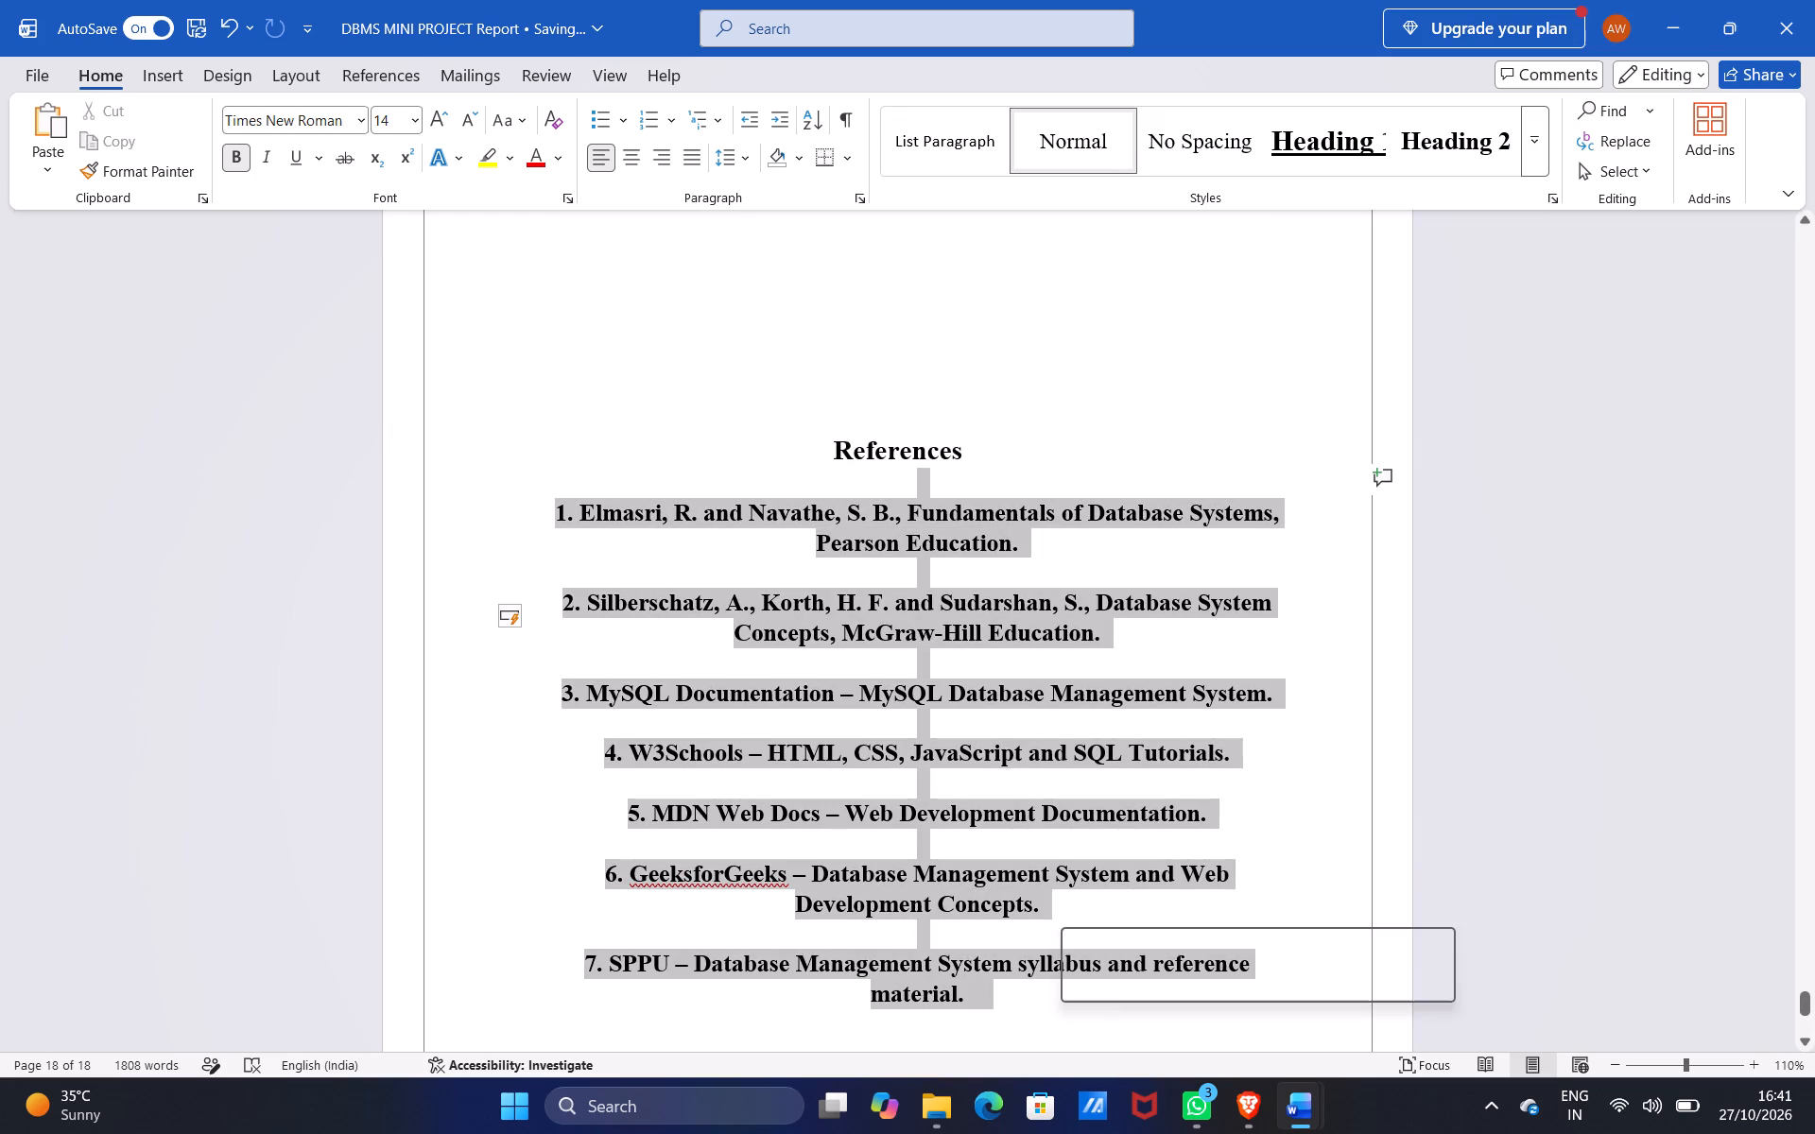
key("ctrl+v")
Format the pasted reference list at 12 pt, without bold and with justified alignment.
scroll(855, 596, "up", 1)
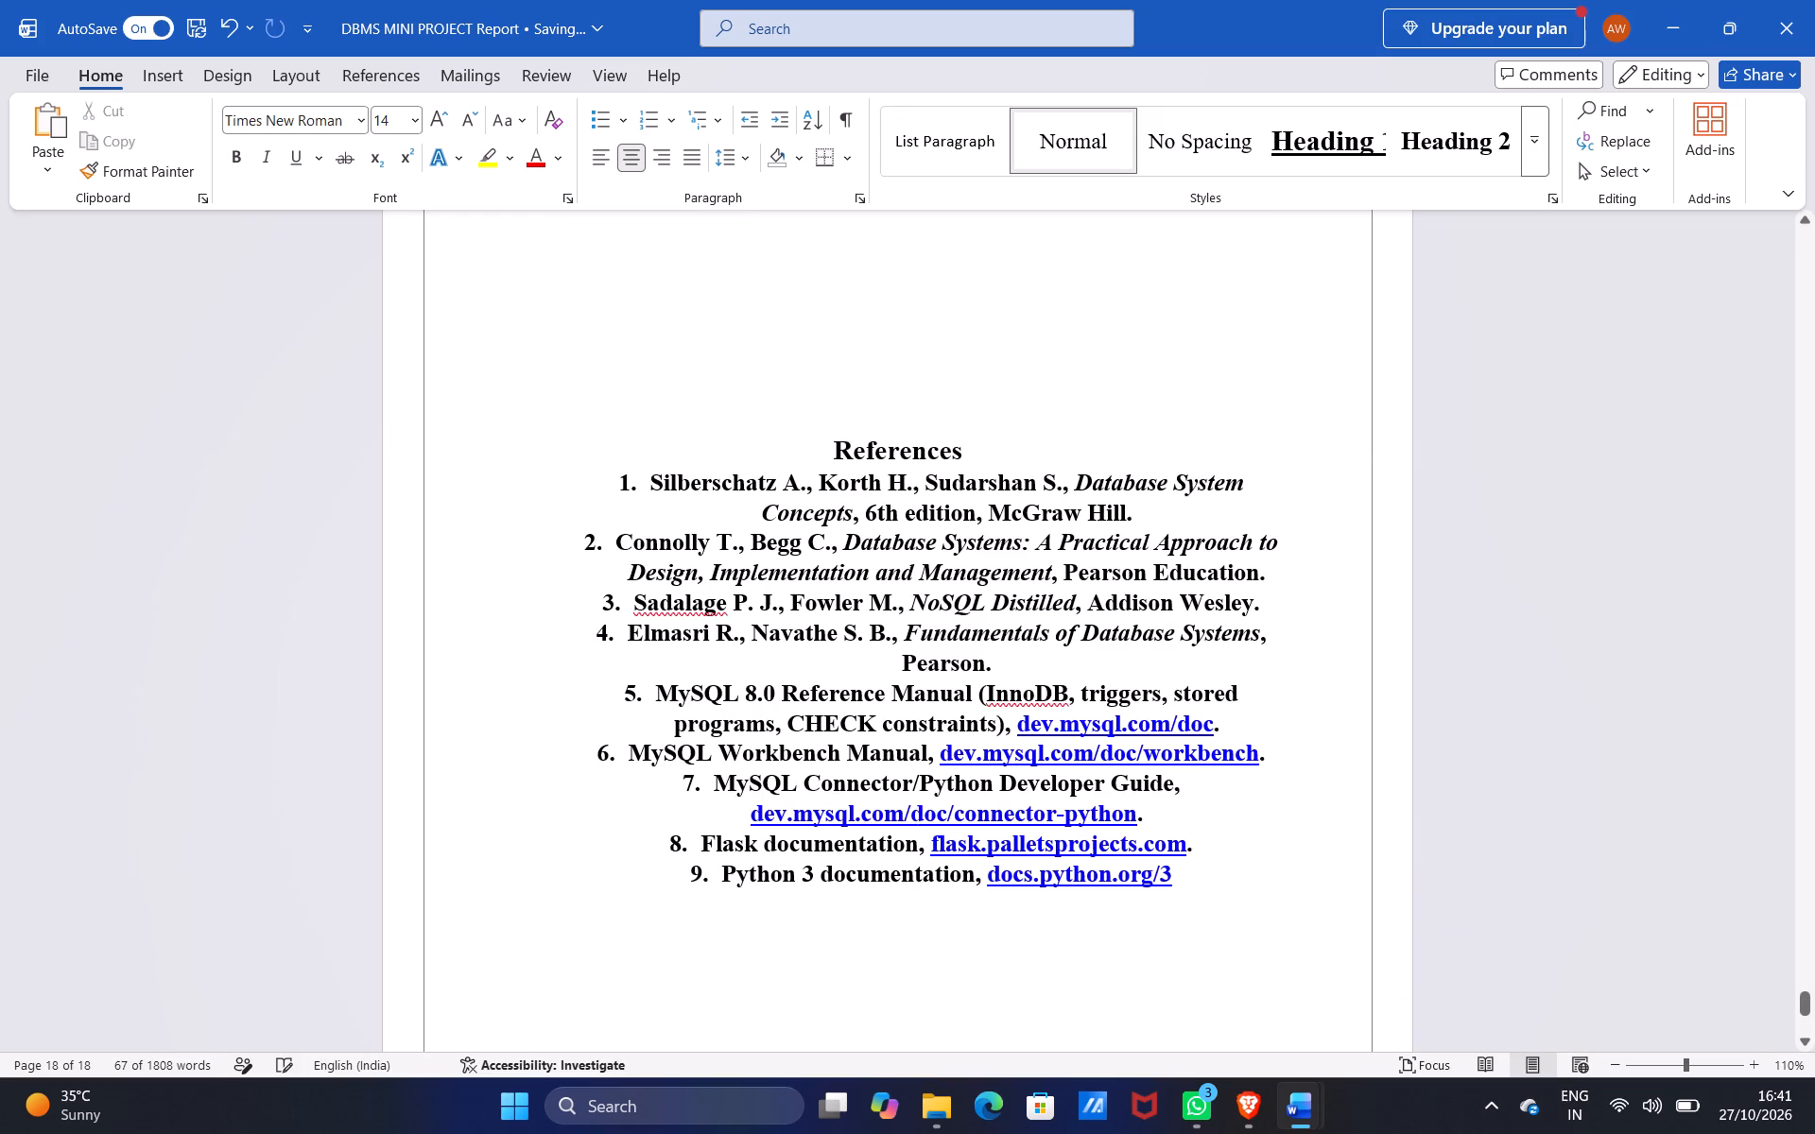
left_click_drag(608, 478, 1214, 927)
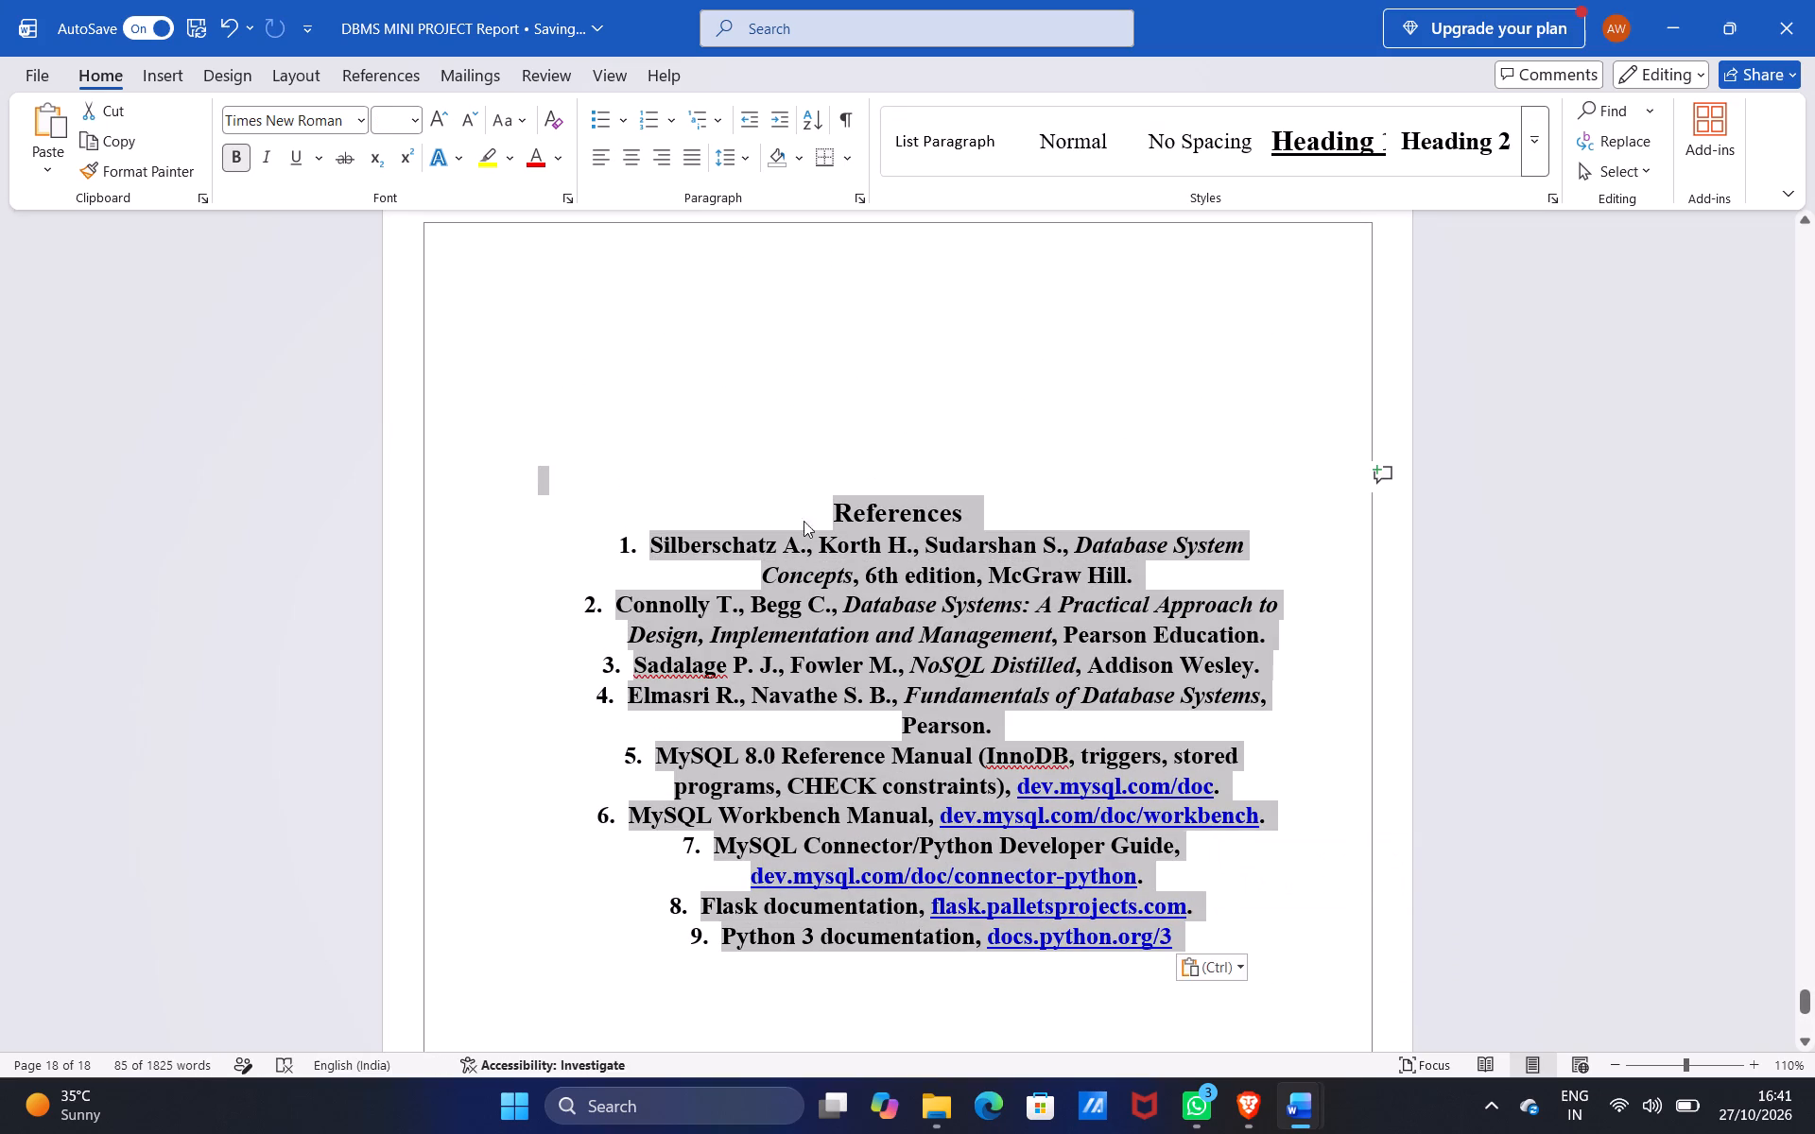
left_click(757, 451)
left_click_drag(596, 532, 1235, 972)
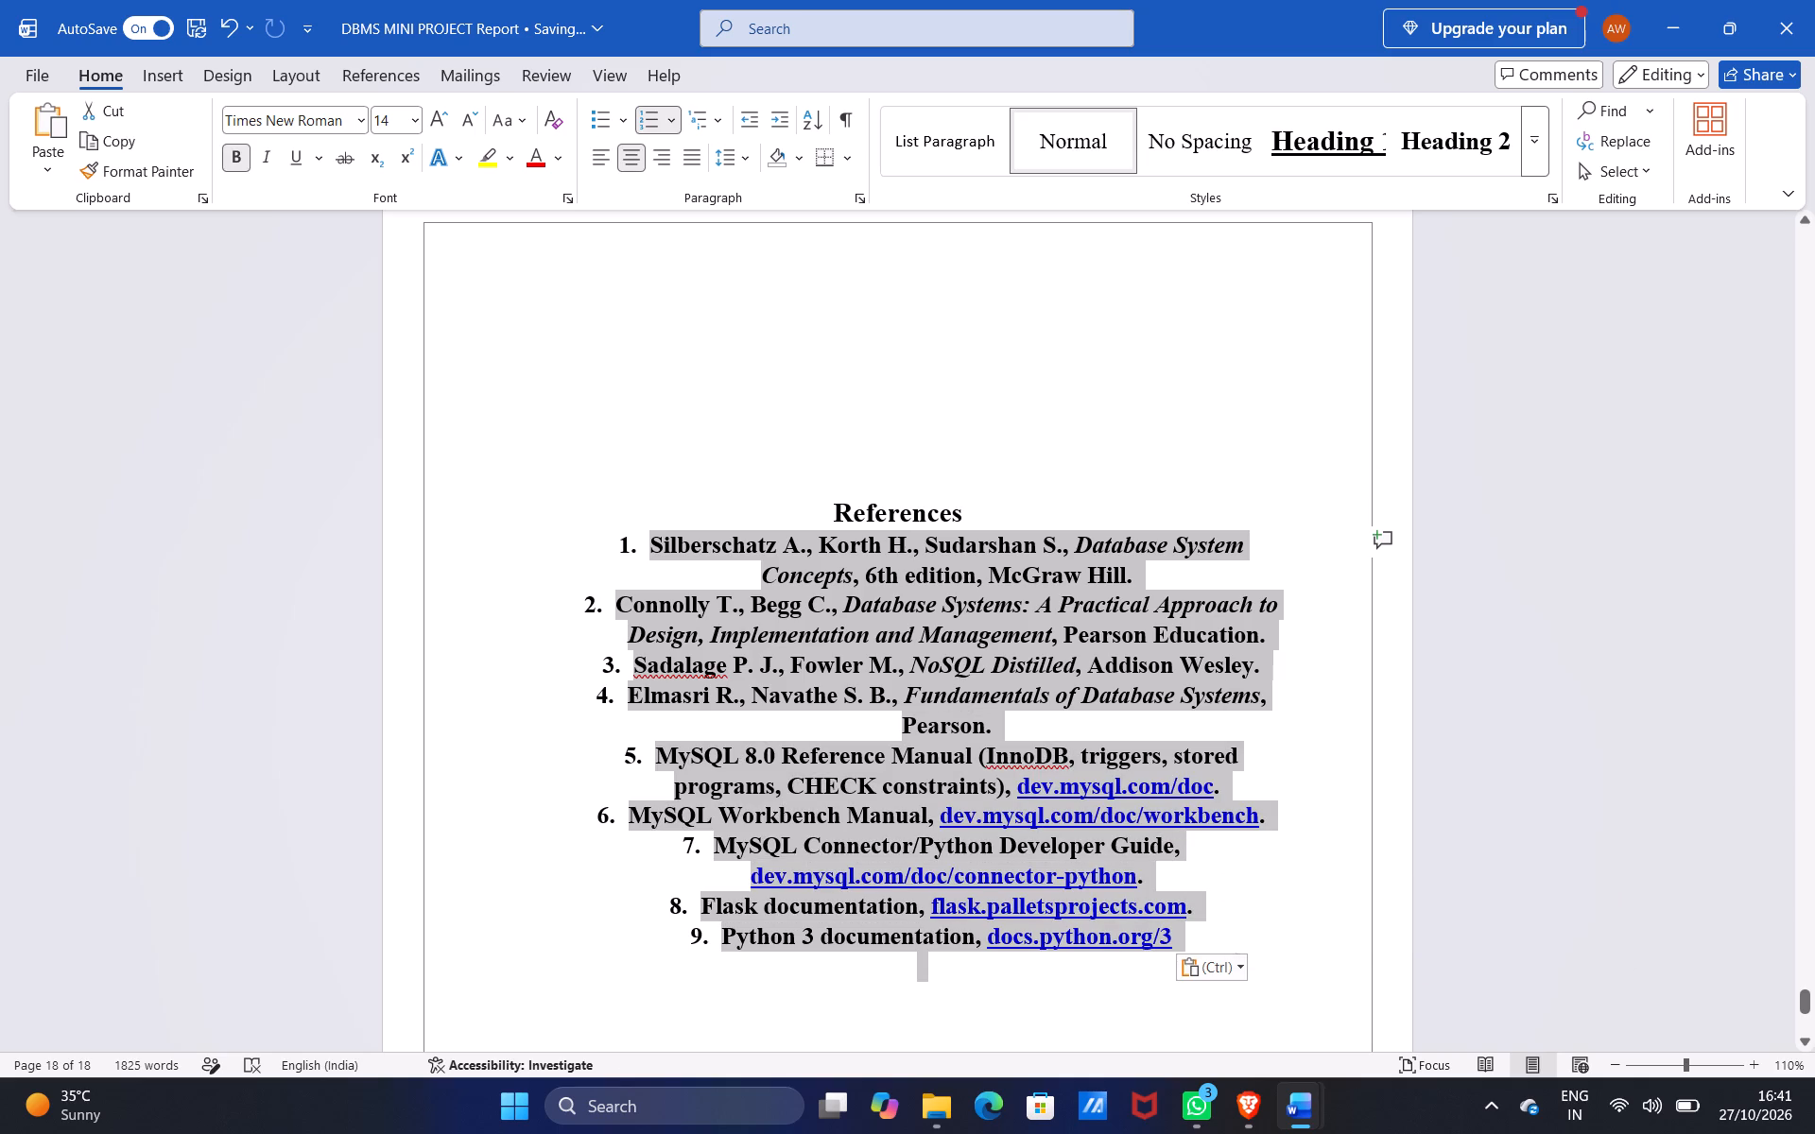
left_click(456, 110)
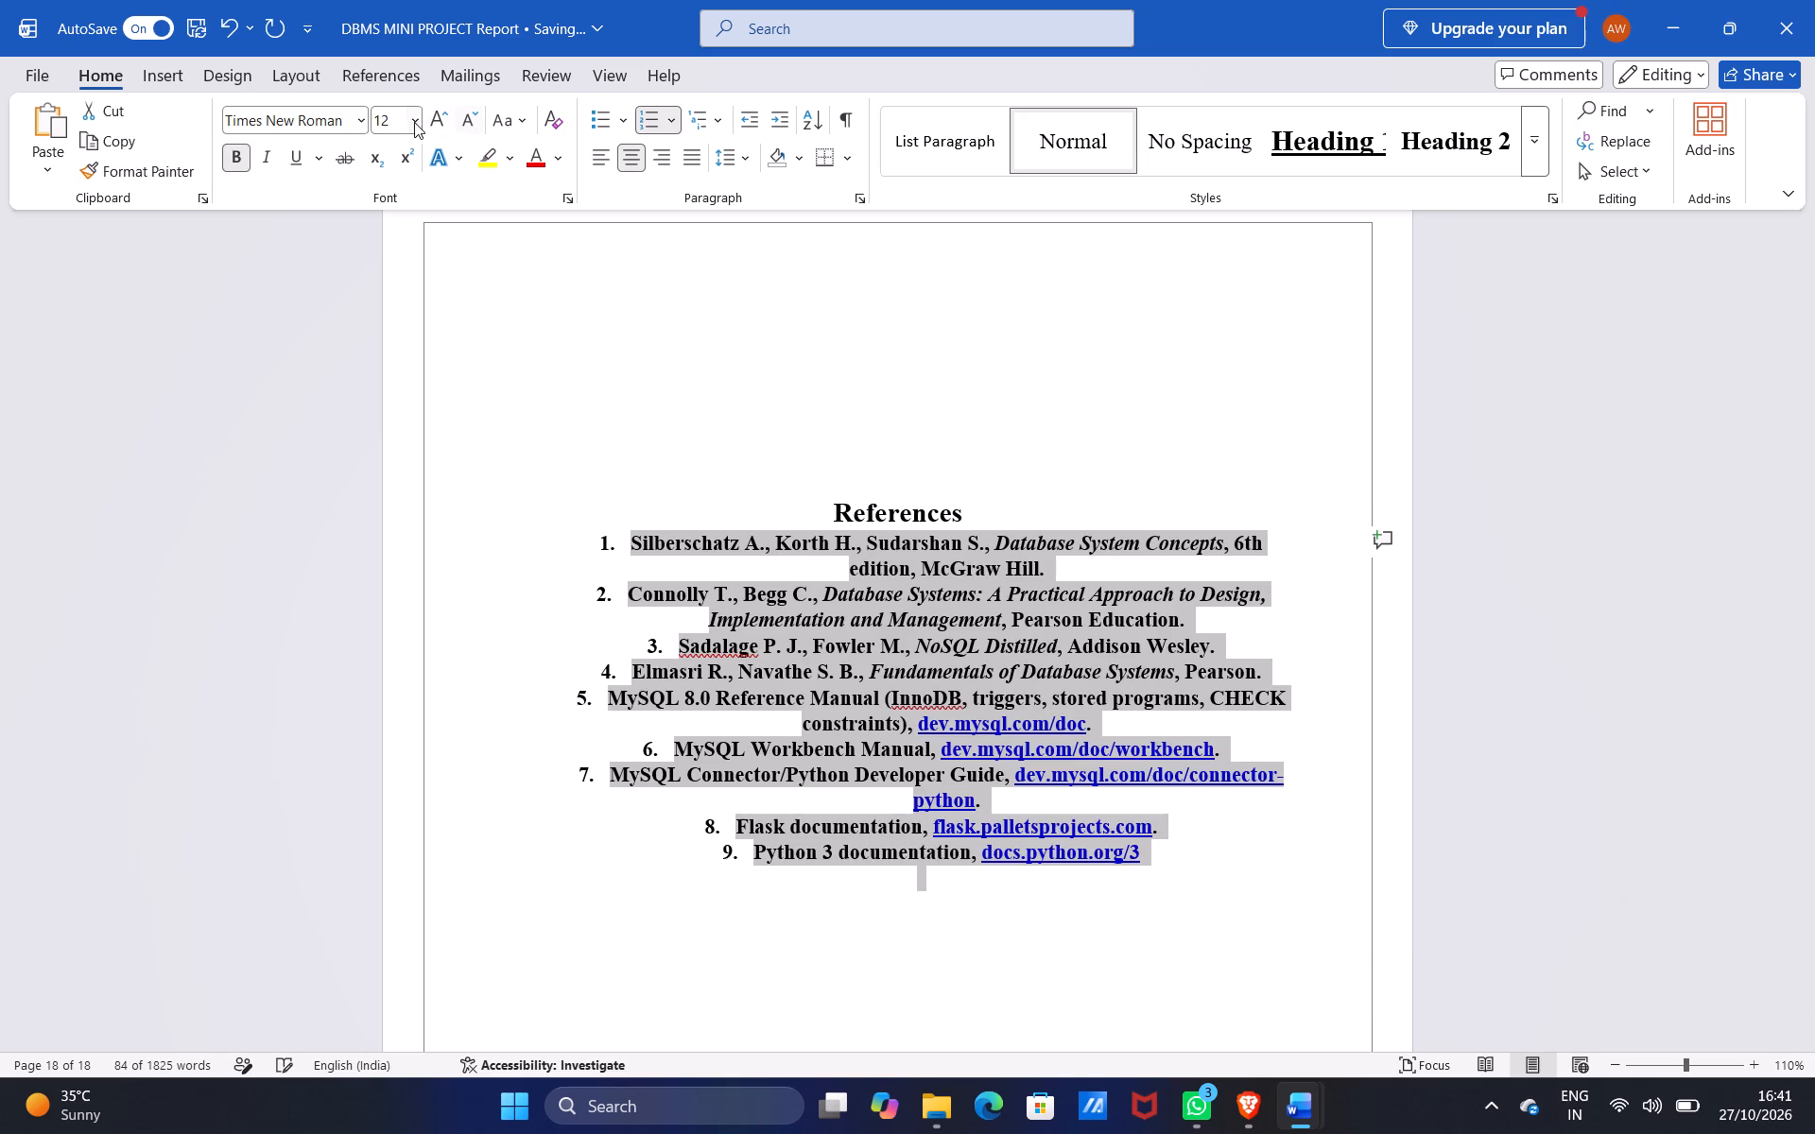
left_click(244, 155)
left_click(685, 151)
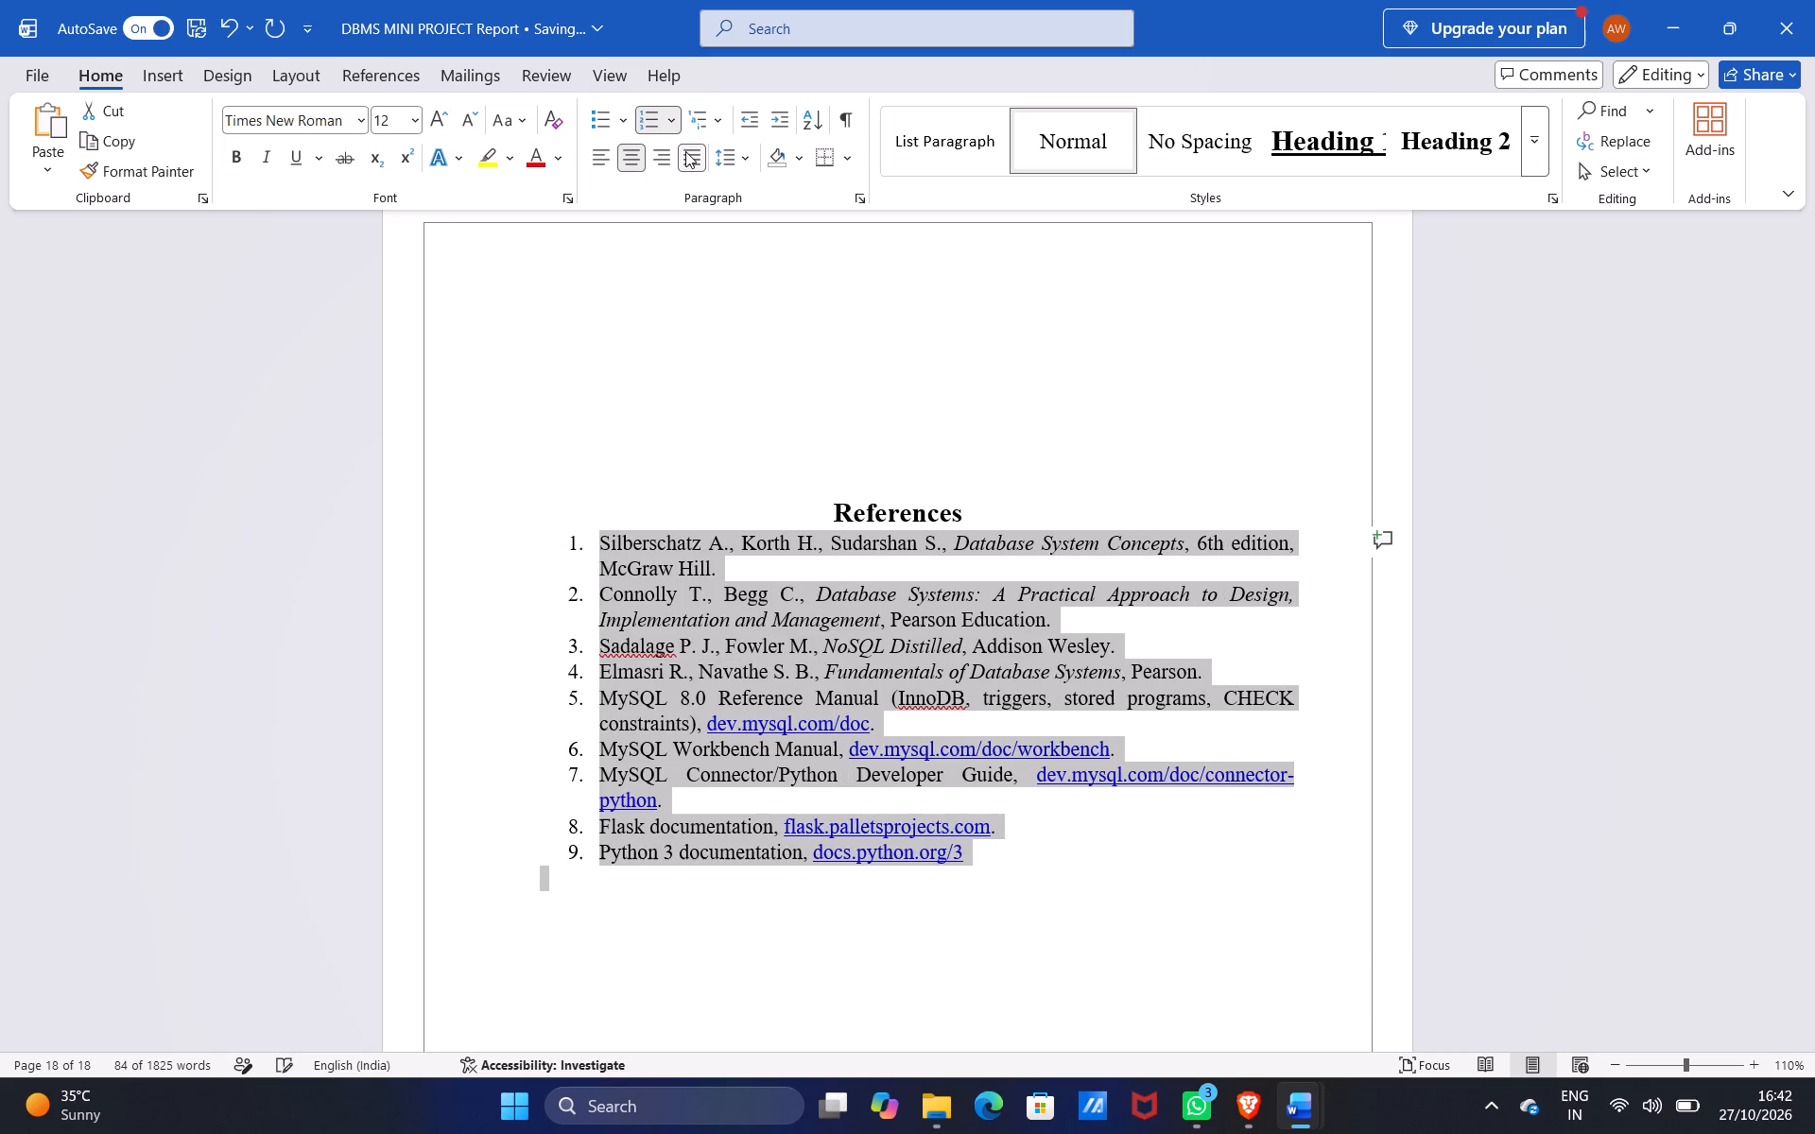
Remove surplus blank lines above the References heading so that it sits near the top of page 18.
scroll(848, 441, "up", 1)
scroll(848, 438, "down", 1)
left_click(824, 490)
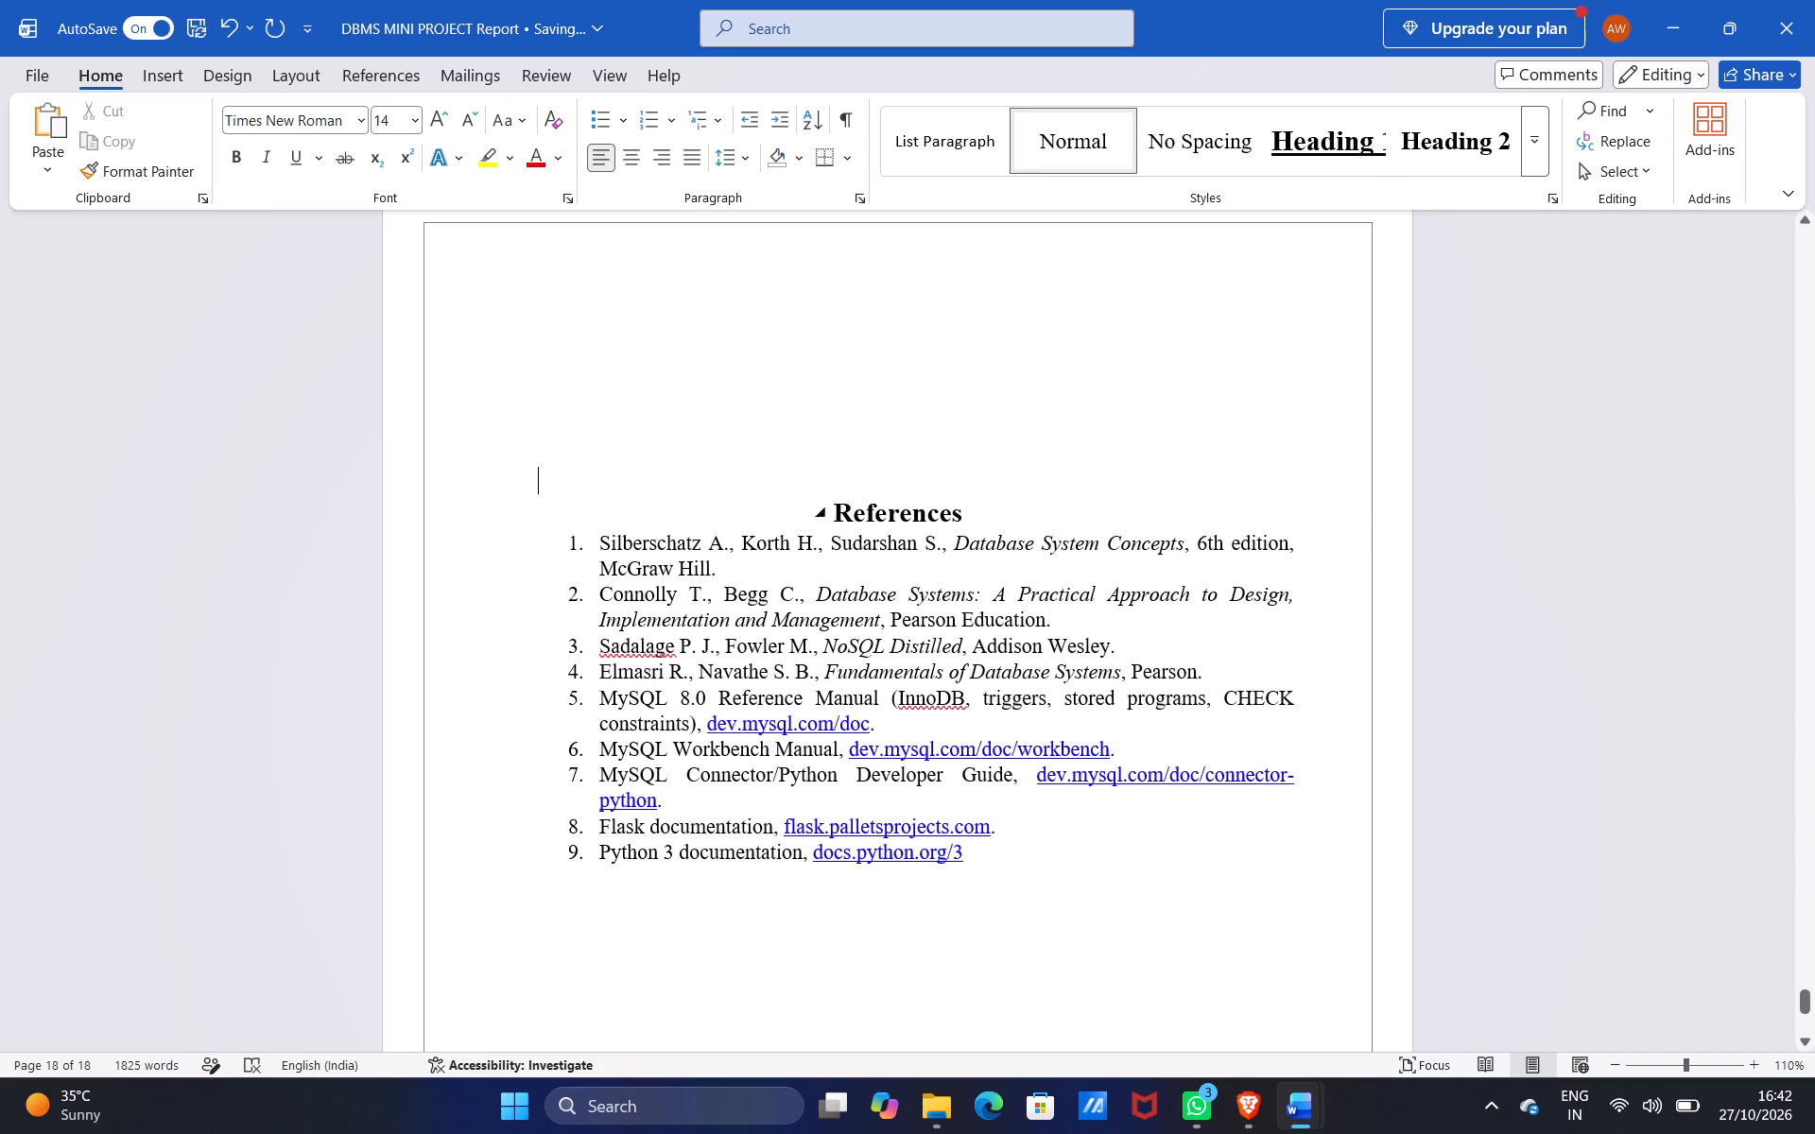
left_click(1023, 514)
left_click(803, 462)
key("BackSpace")
key("BackSpace")
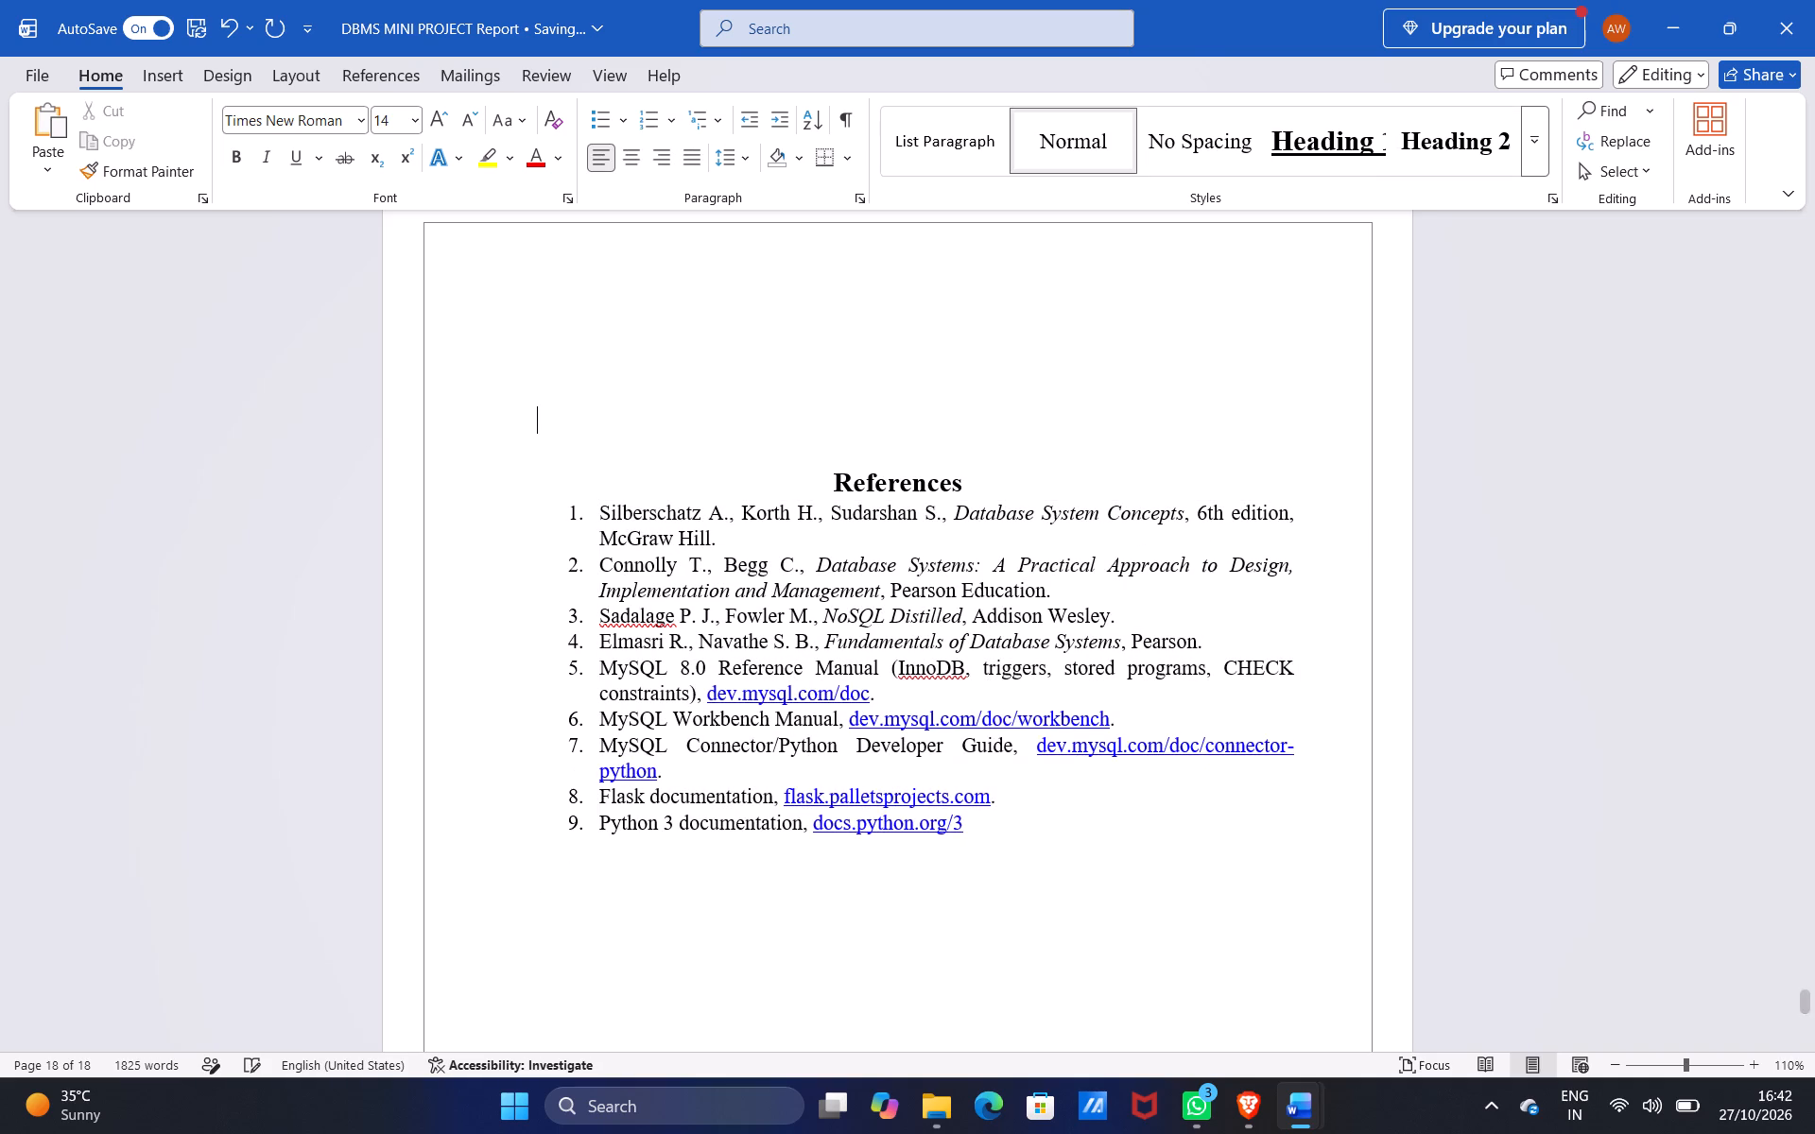
key("BackSpace")
key("BackSpace")
key("BackSpace")
Insert two blank lines between the References heading and the first reference entry.
left_click(1000, 675)
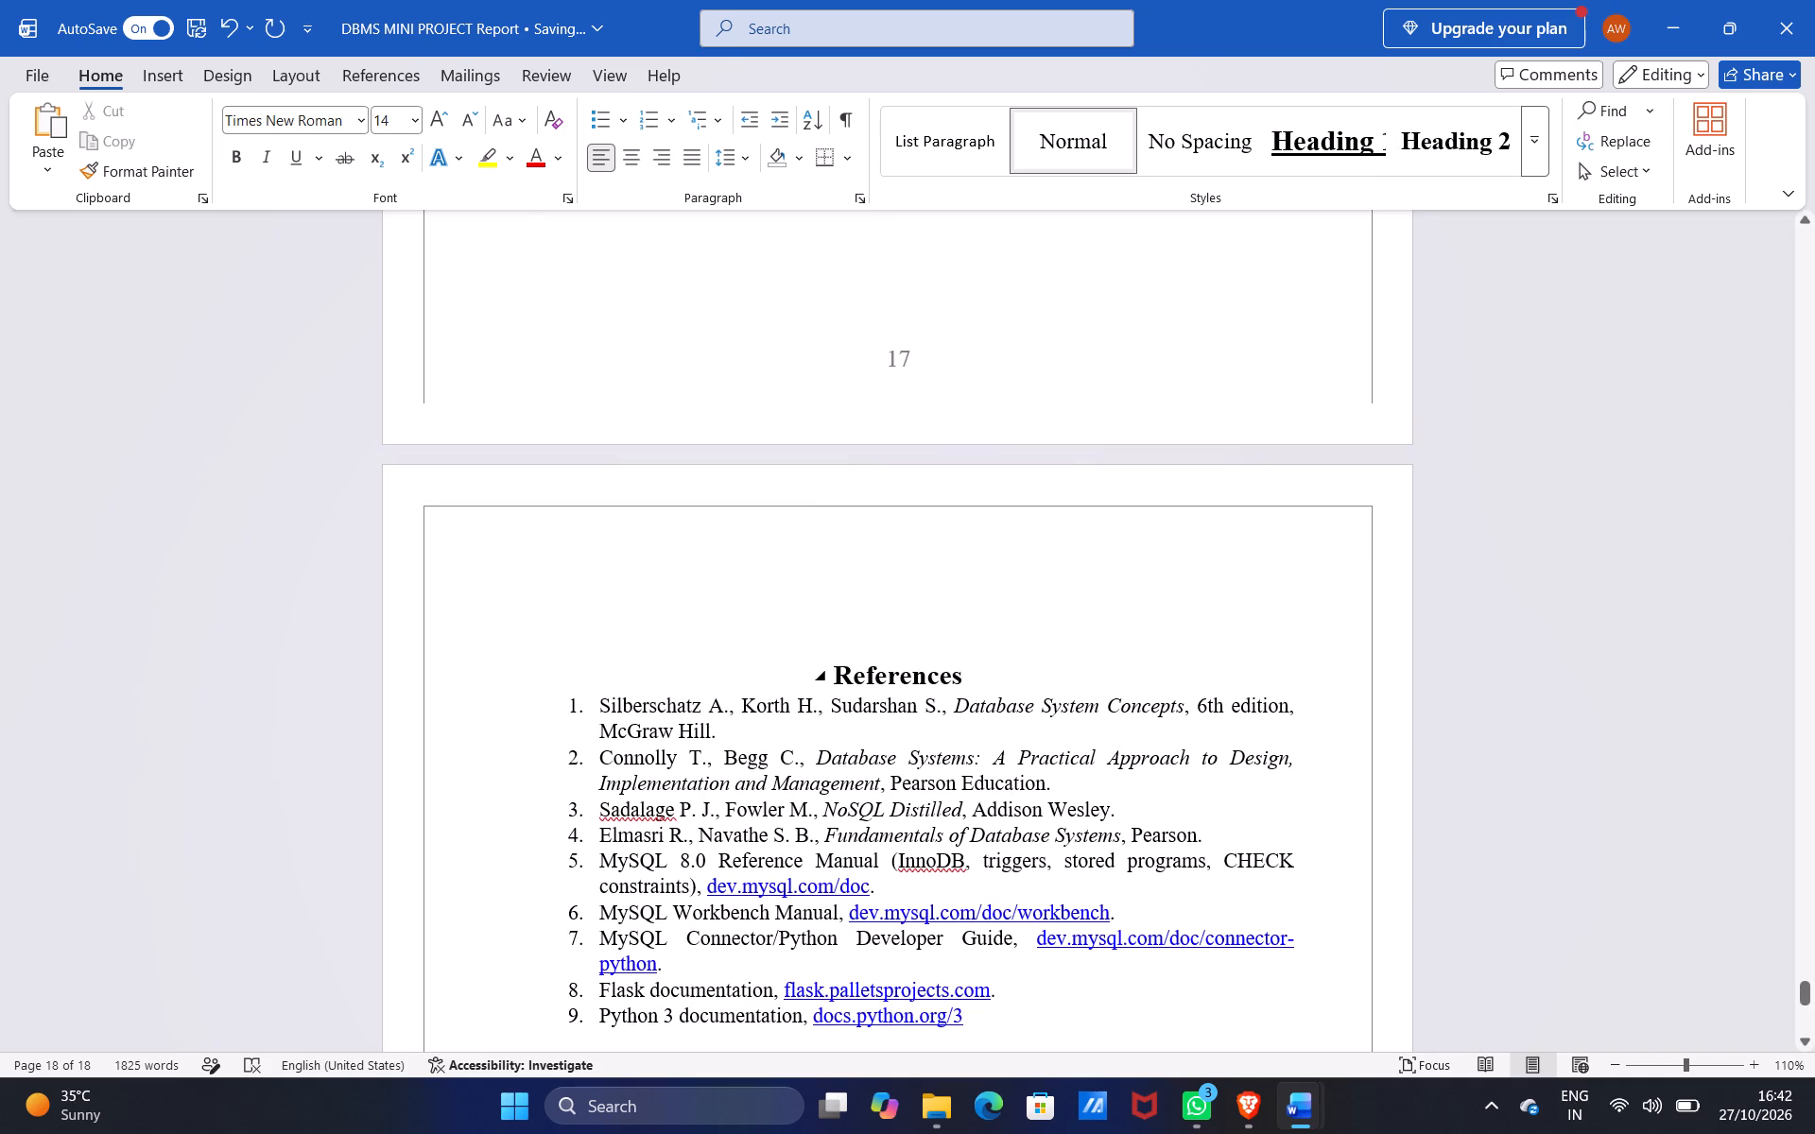
key("Return")
key("Return")
scroll(1001, 676, "down", 5)
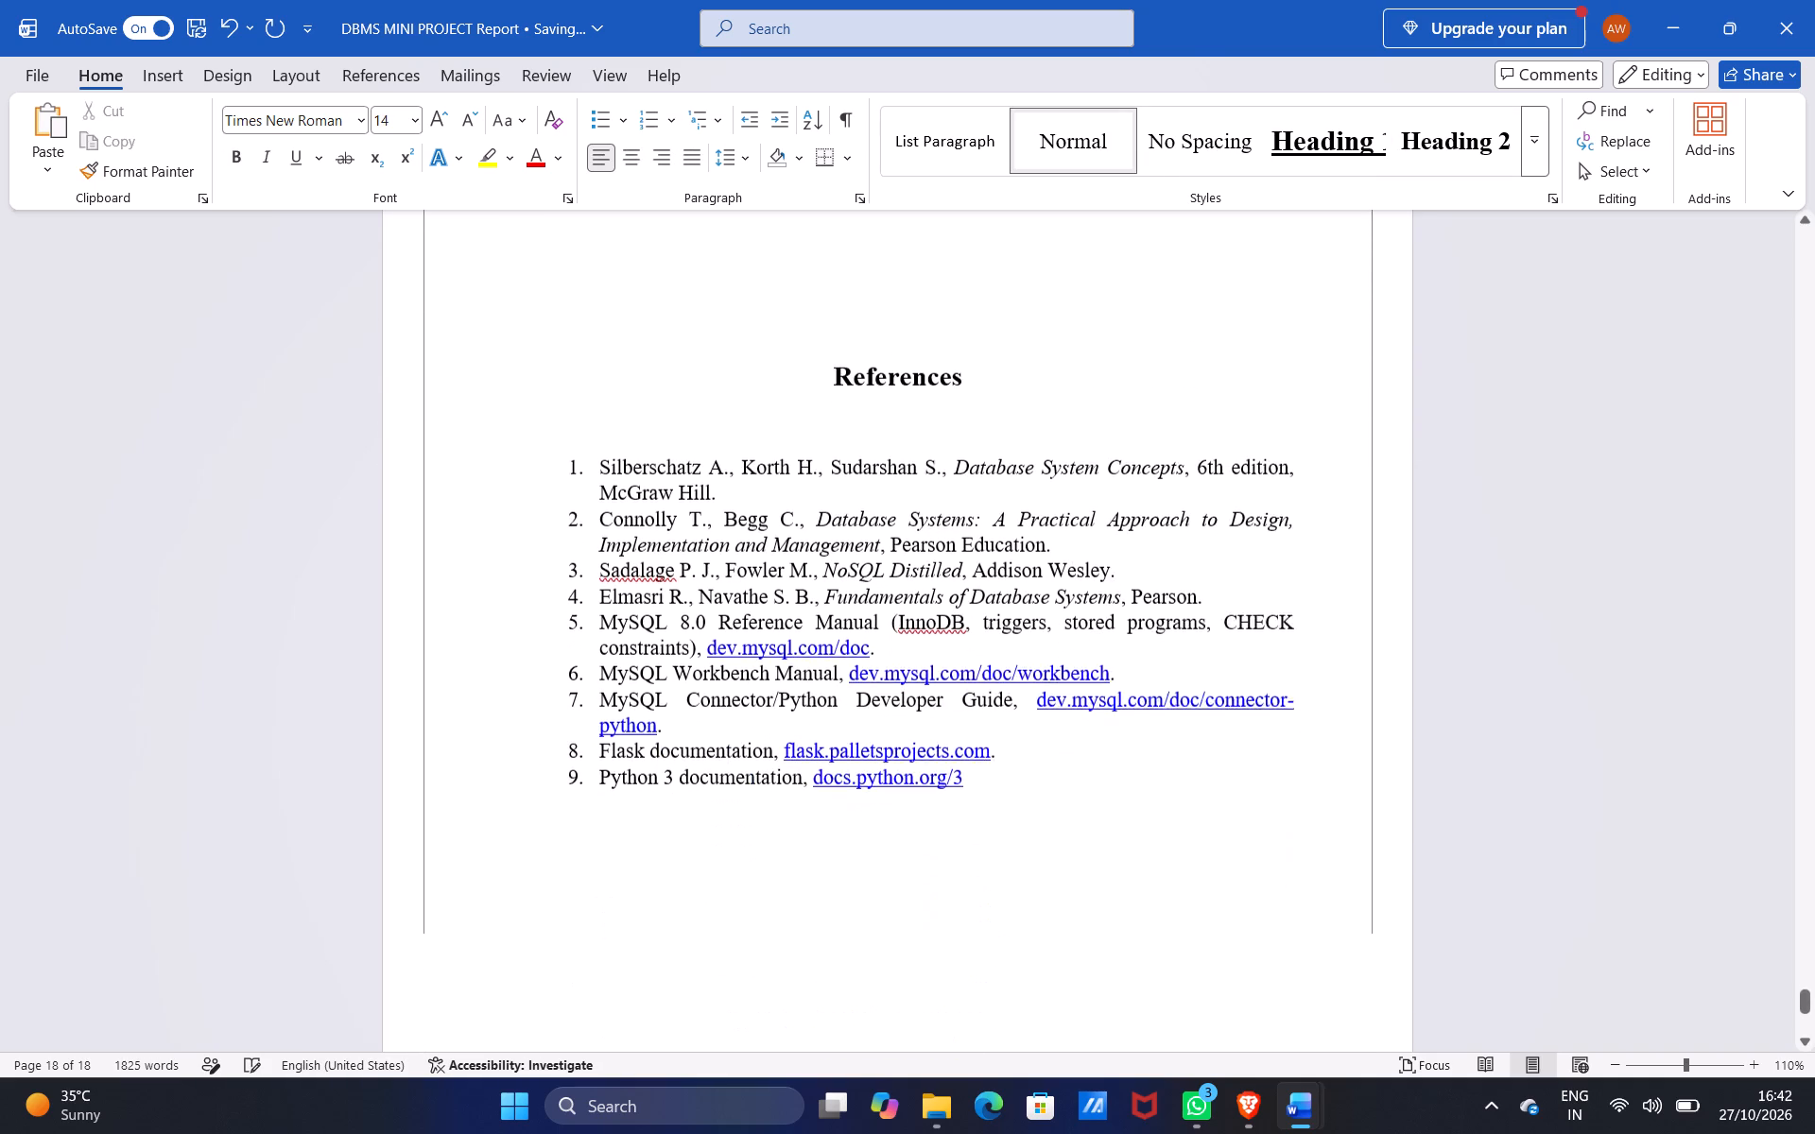
scroll(1001, 676, "up", 14)
scroll(1001, 677, "down", 13)
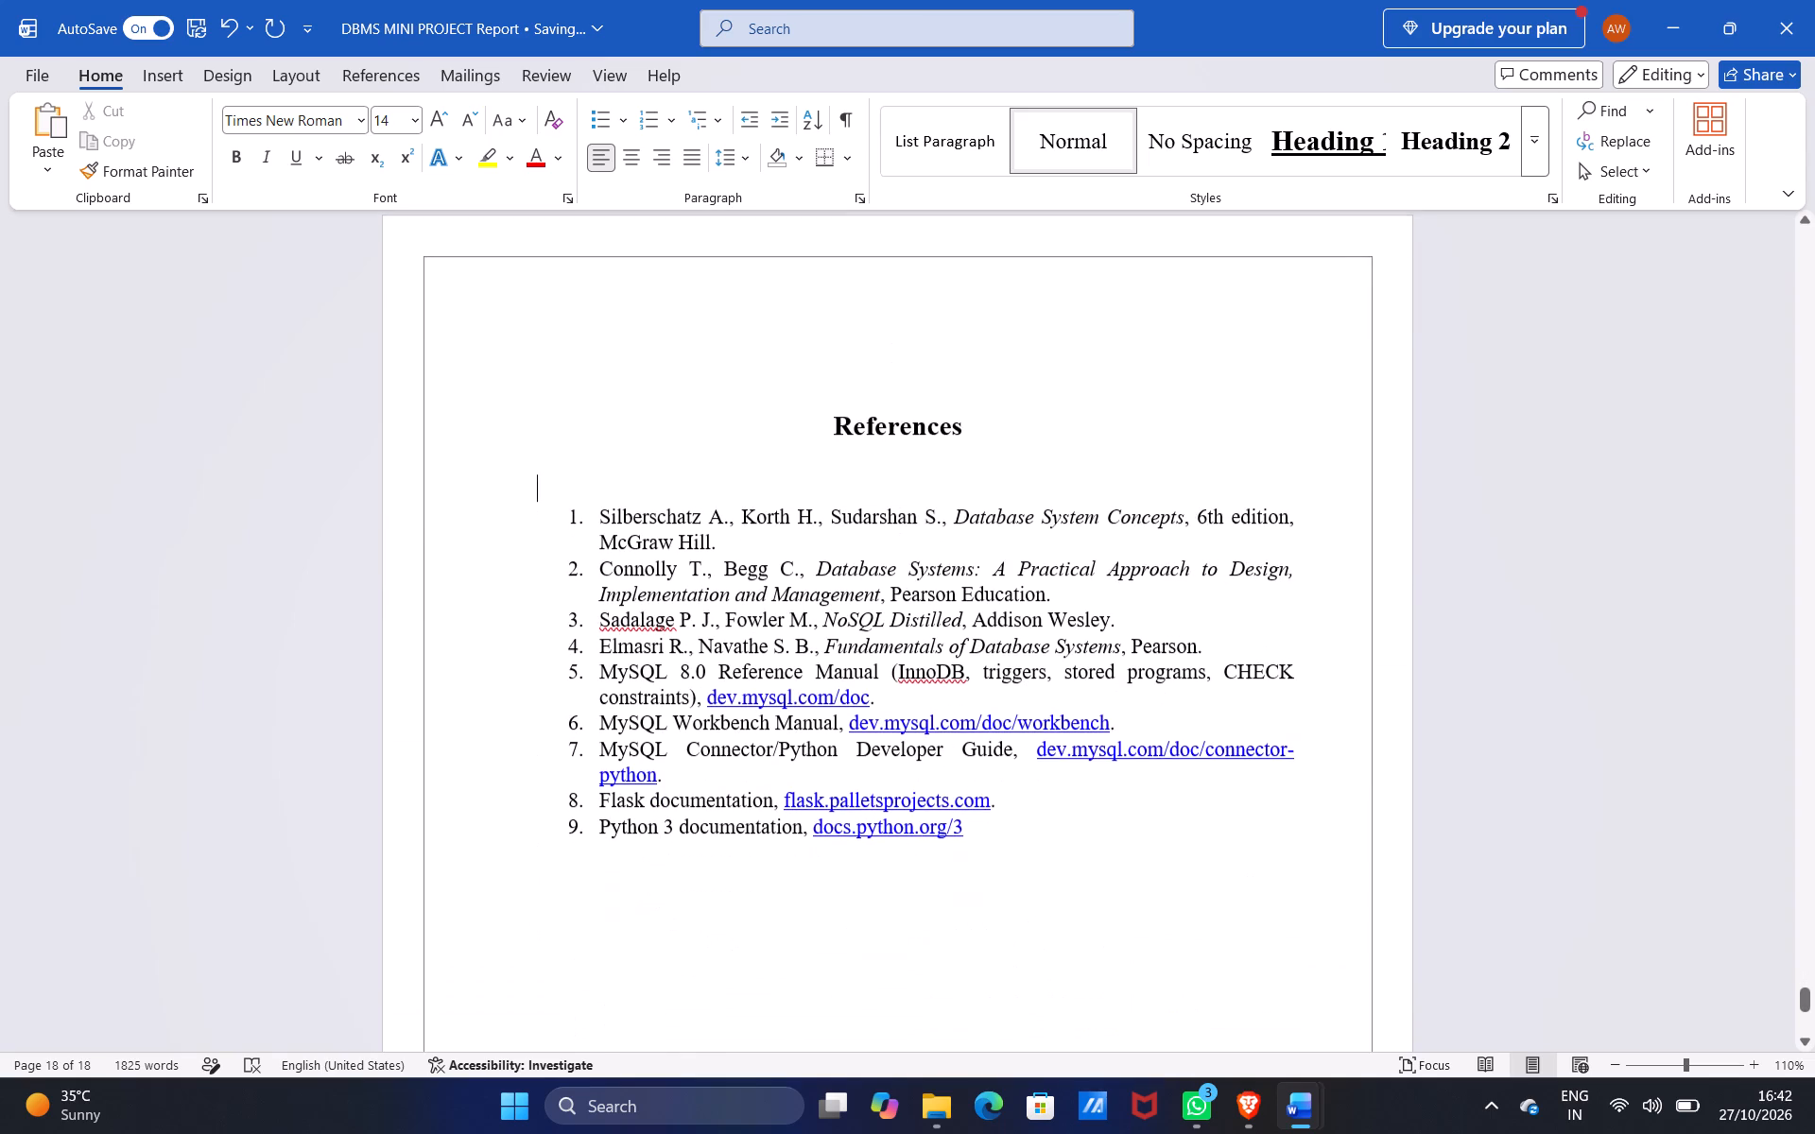
Format the three Conclusion paragraphs on page 17 at 12 pt with justified alignment.
scroll(794, 651, "up", 20)
scroll(794, 651, "up", 5)
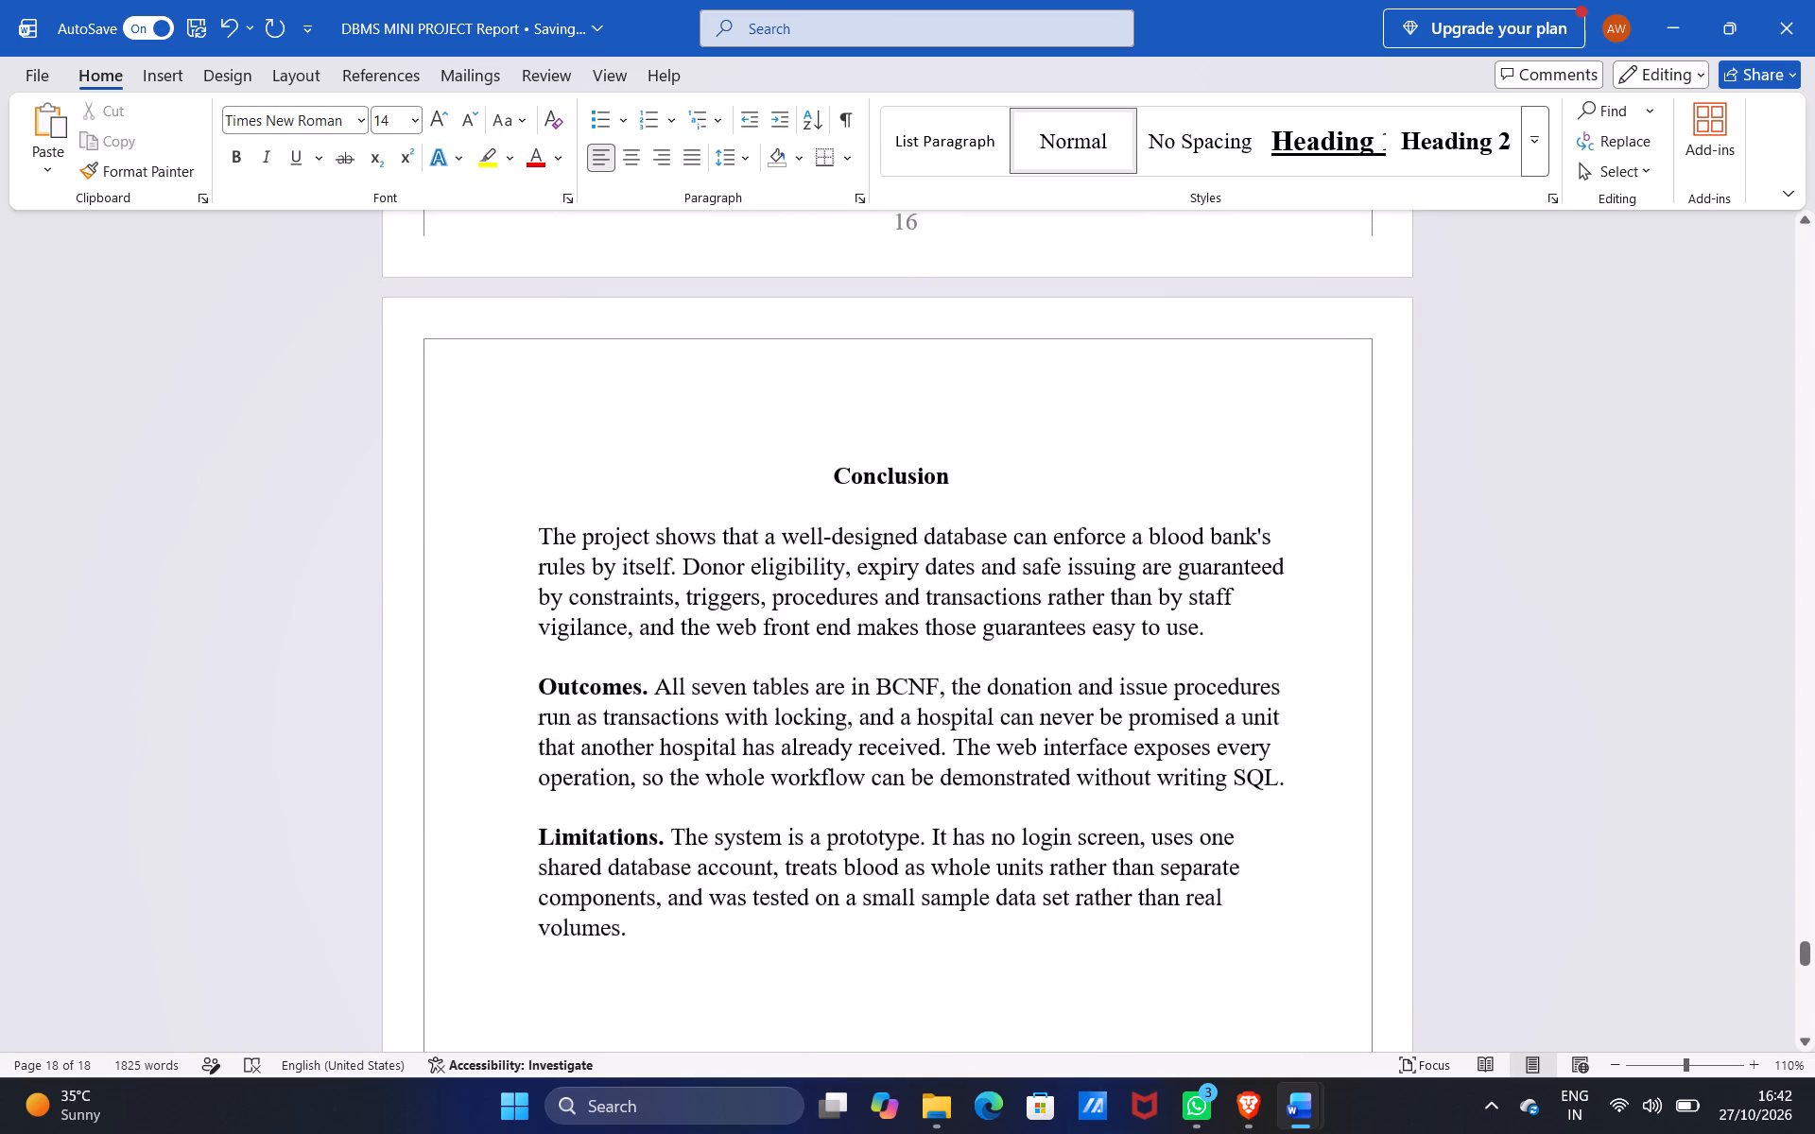
scroll(794, 651, "up", 1)
left_click_drag(525, 585, 1206, 977)
left_click(469, 121)
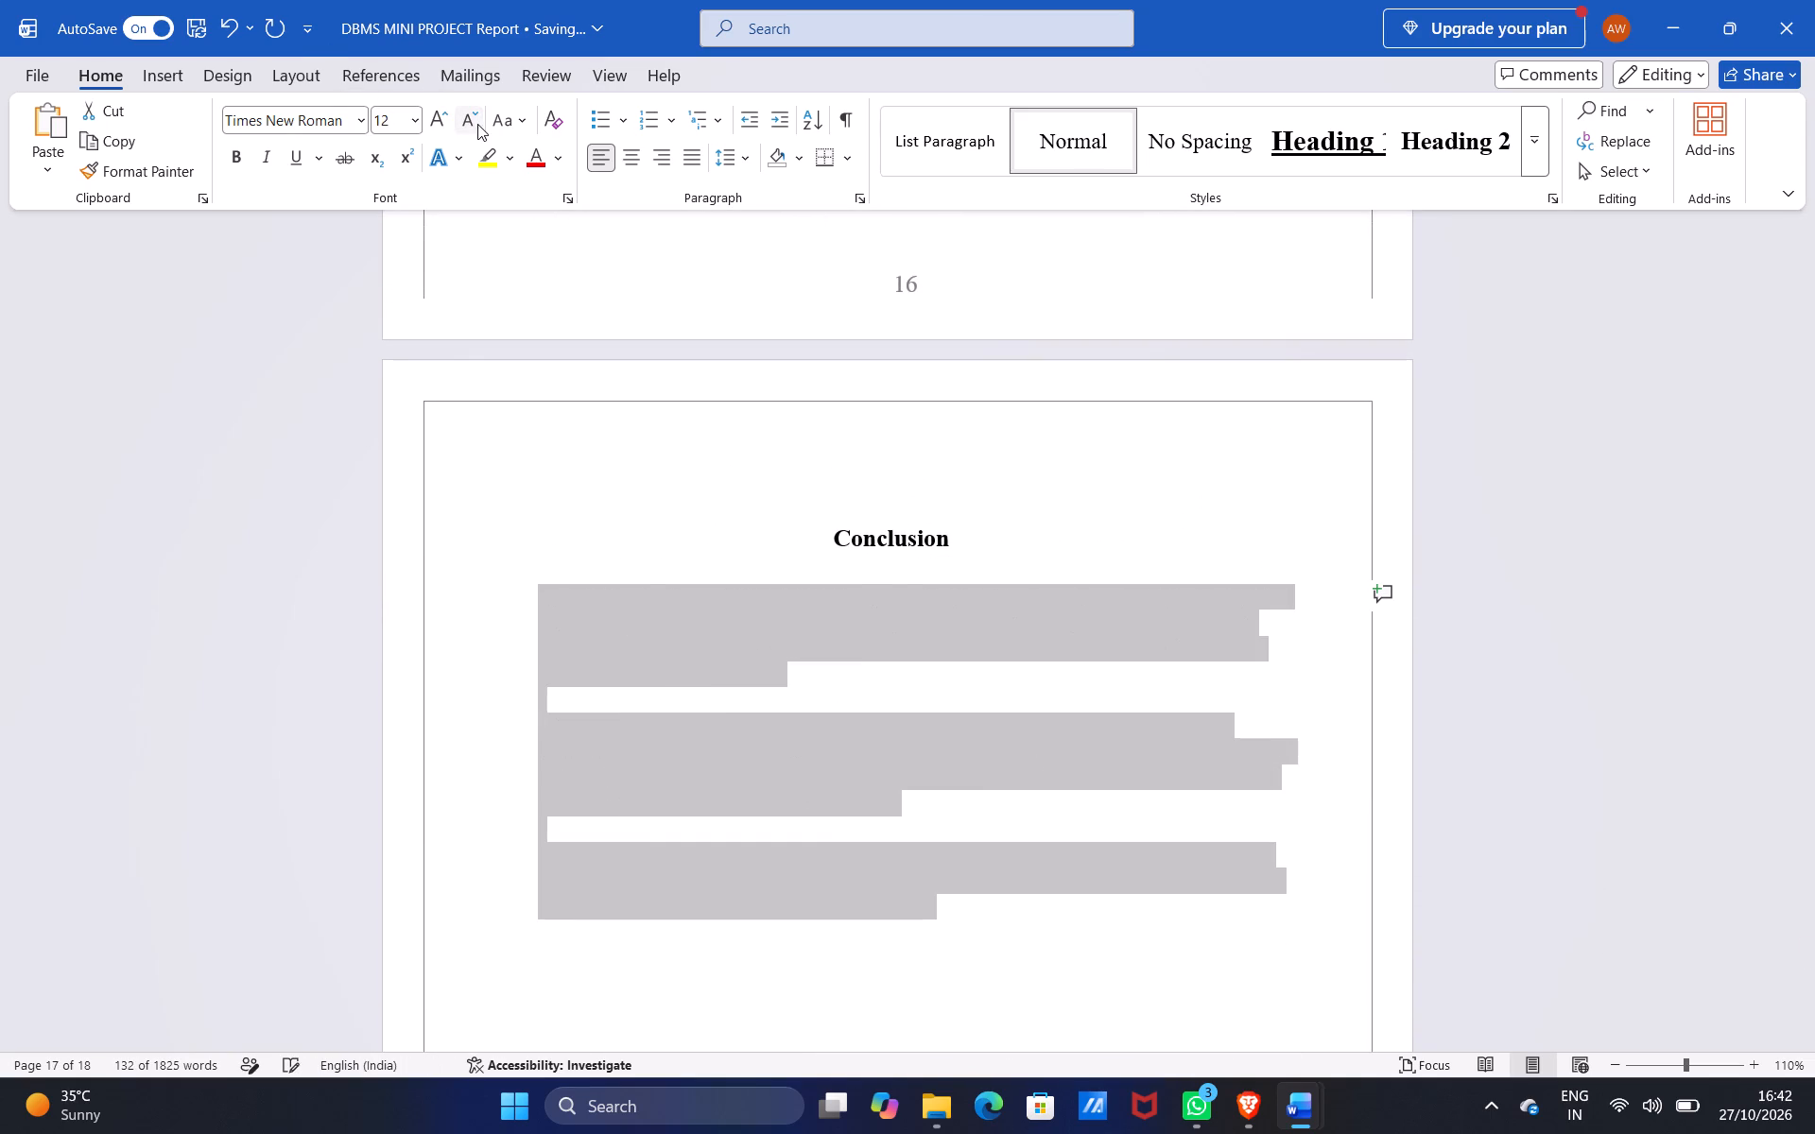
left_click(679, 154)
Review the screenshot pages that precede the Conclusion in the report.
scroll(644, 210, "down", 4)
scroll(644, 210, "up", 20)
scroll(644, 210, "up", 3)
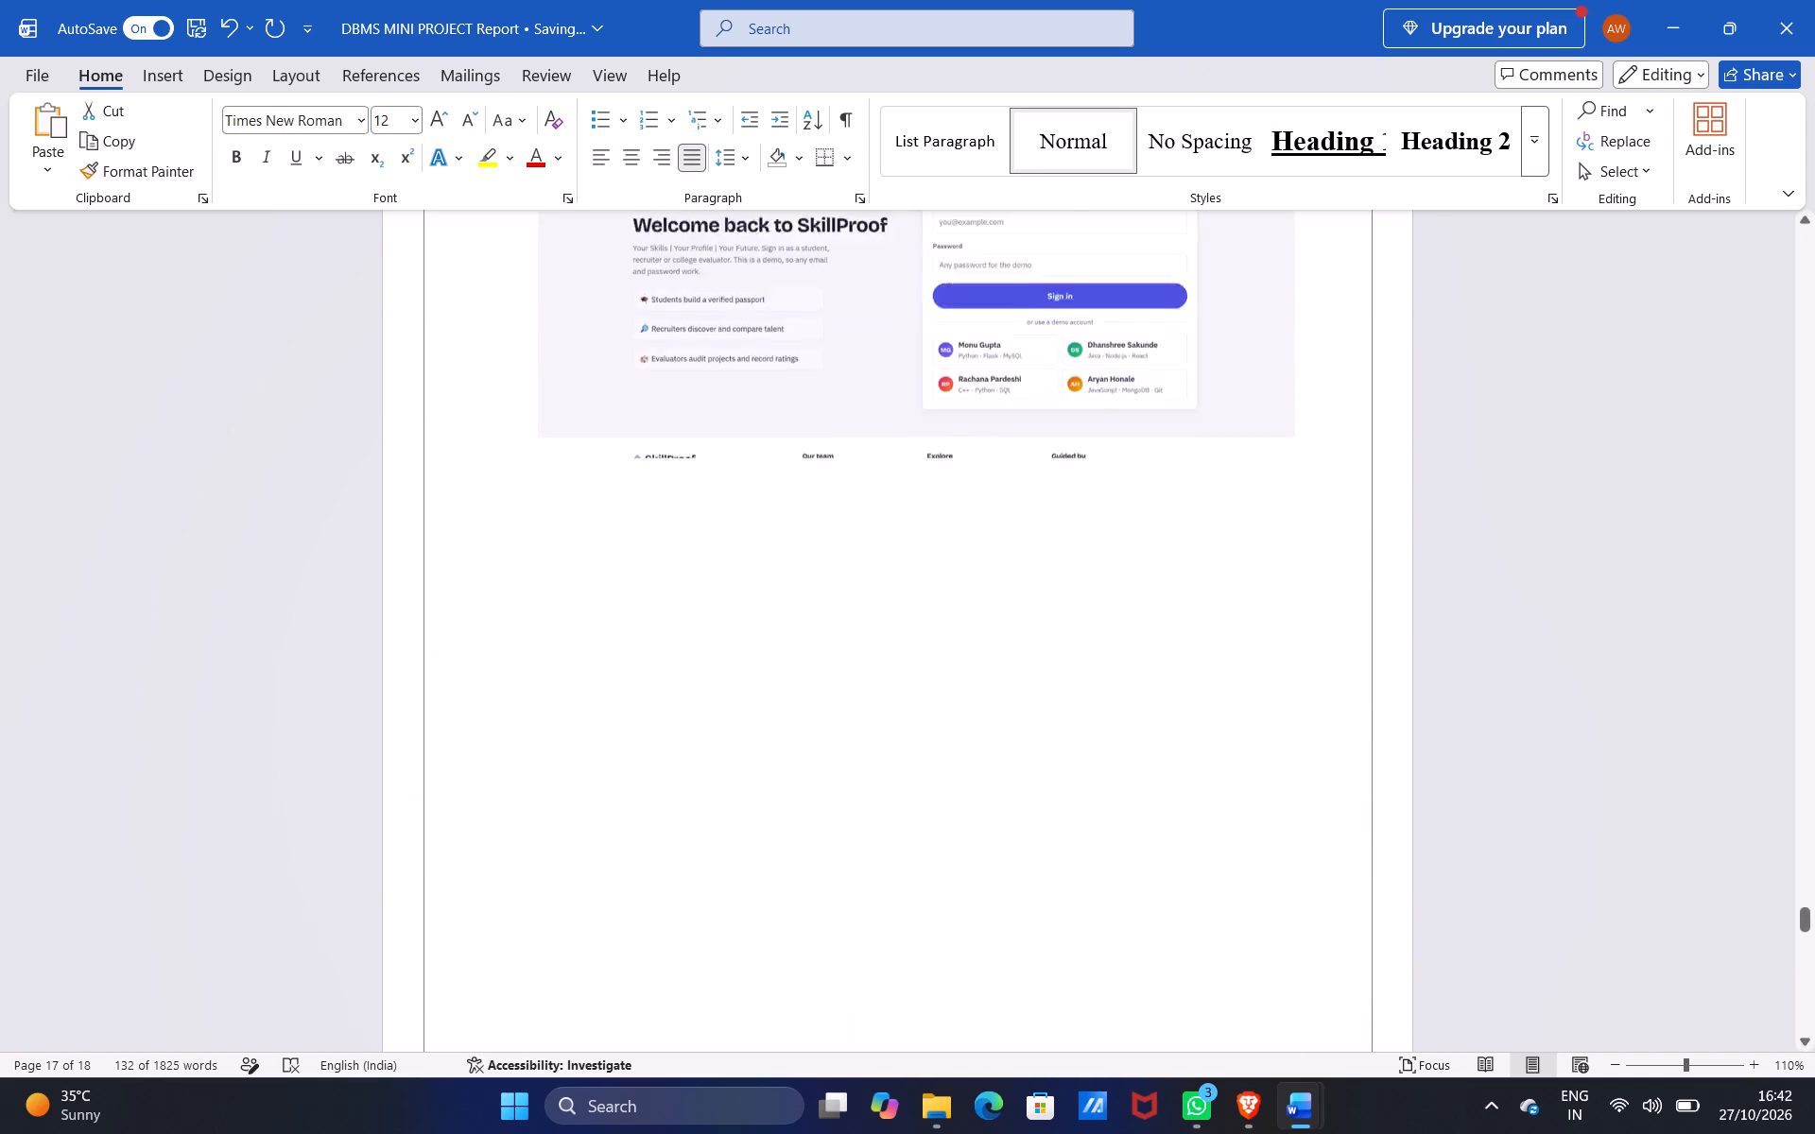
scroll(641, 210, "up", 20)
scroll(591, 201, "up", 8)
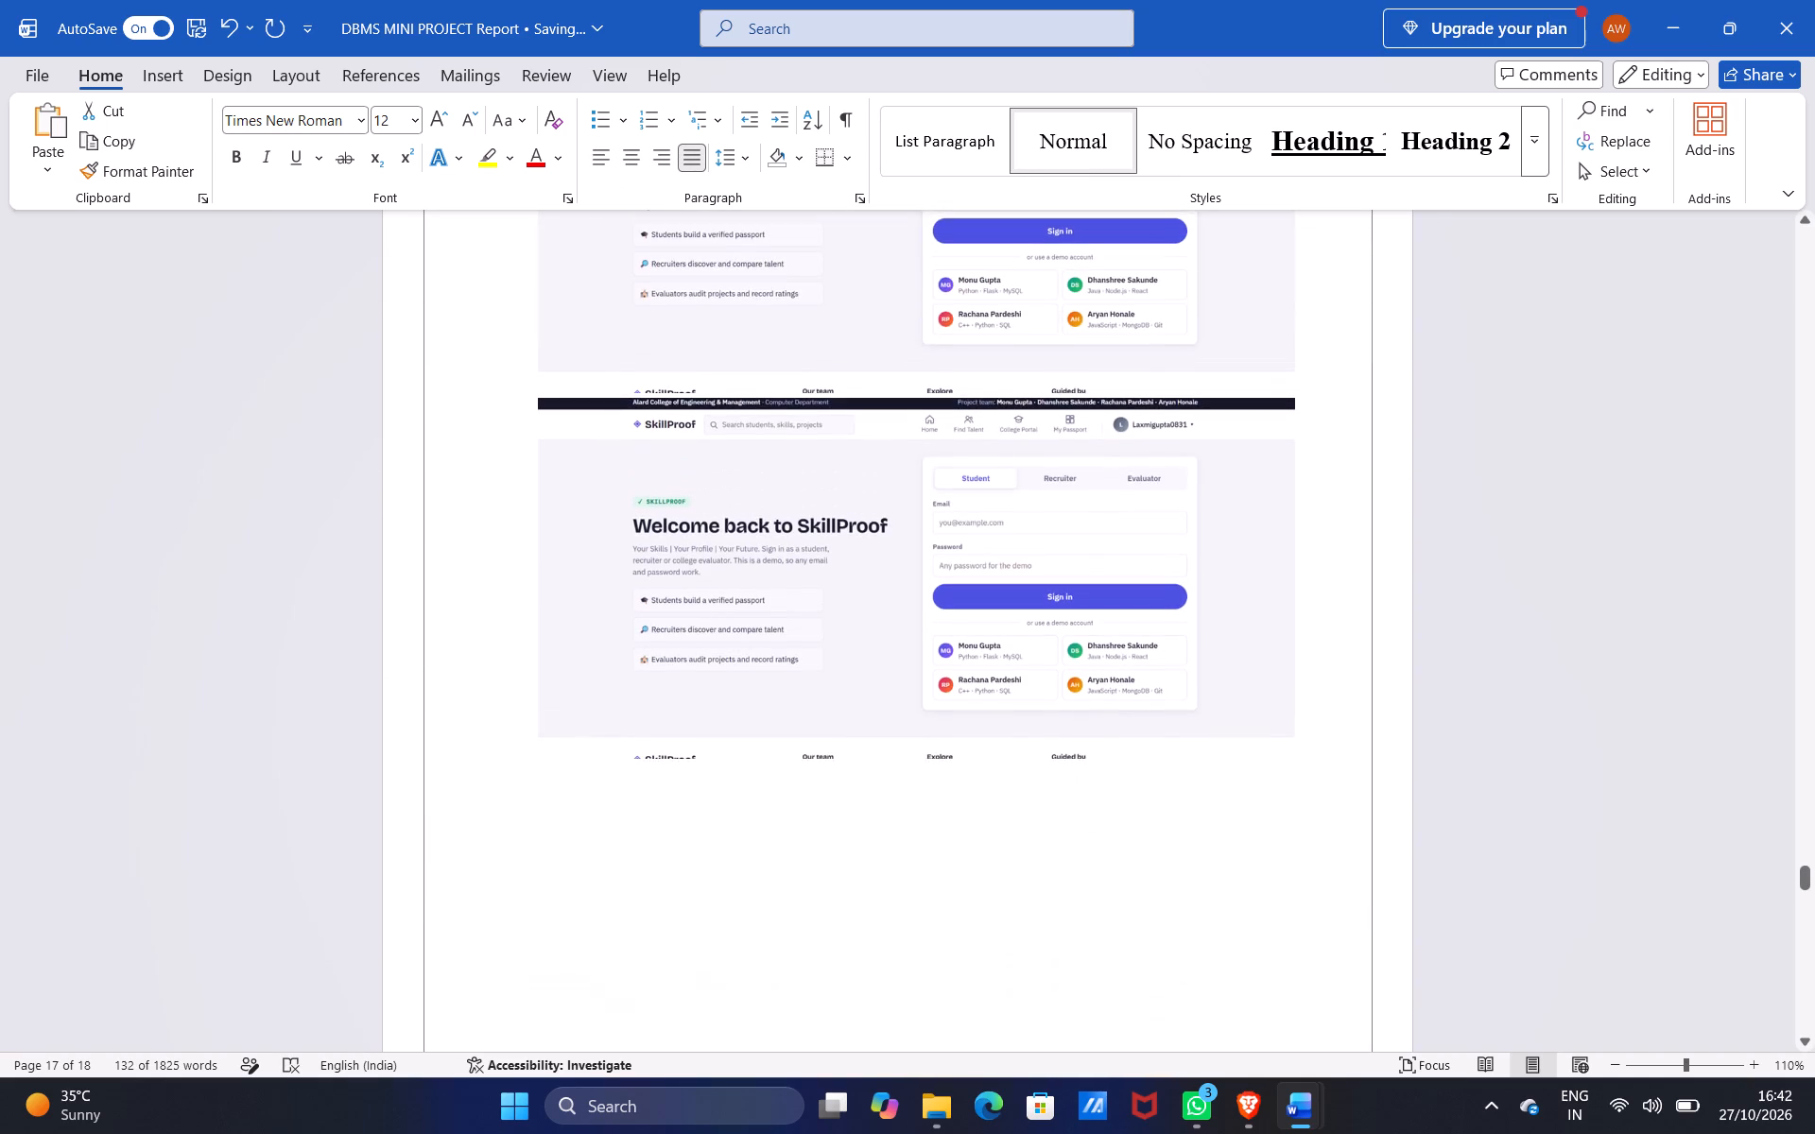
Continue reviewing the SkillProof sign-in screenshots on the pages before the Conclusion.
scroll(593, 439, "up", 3)
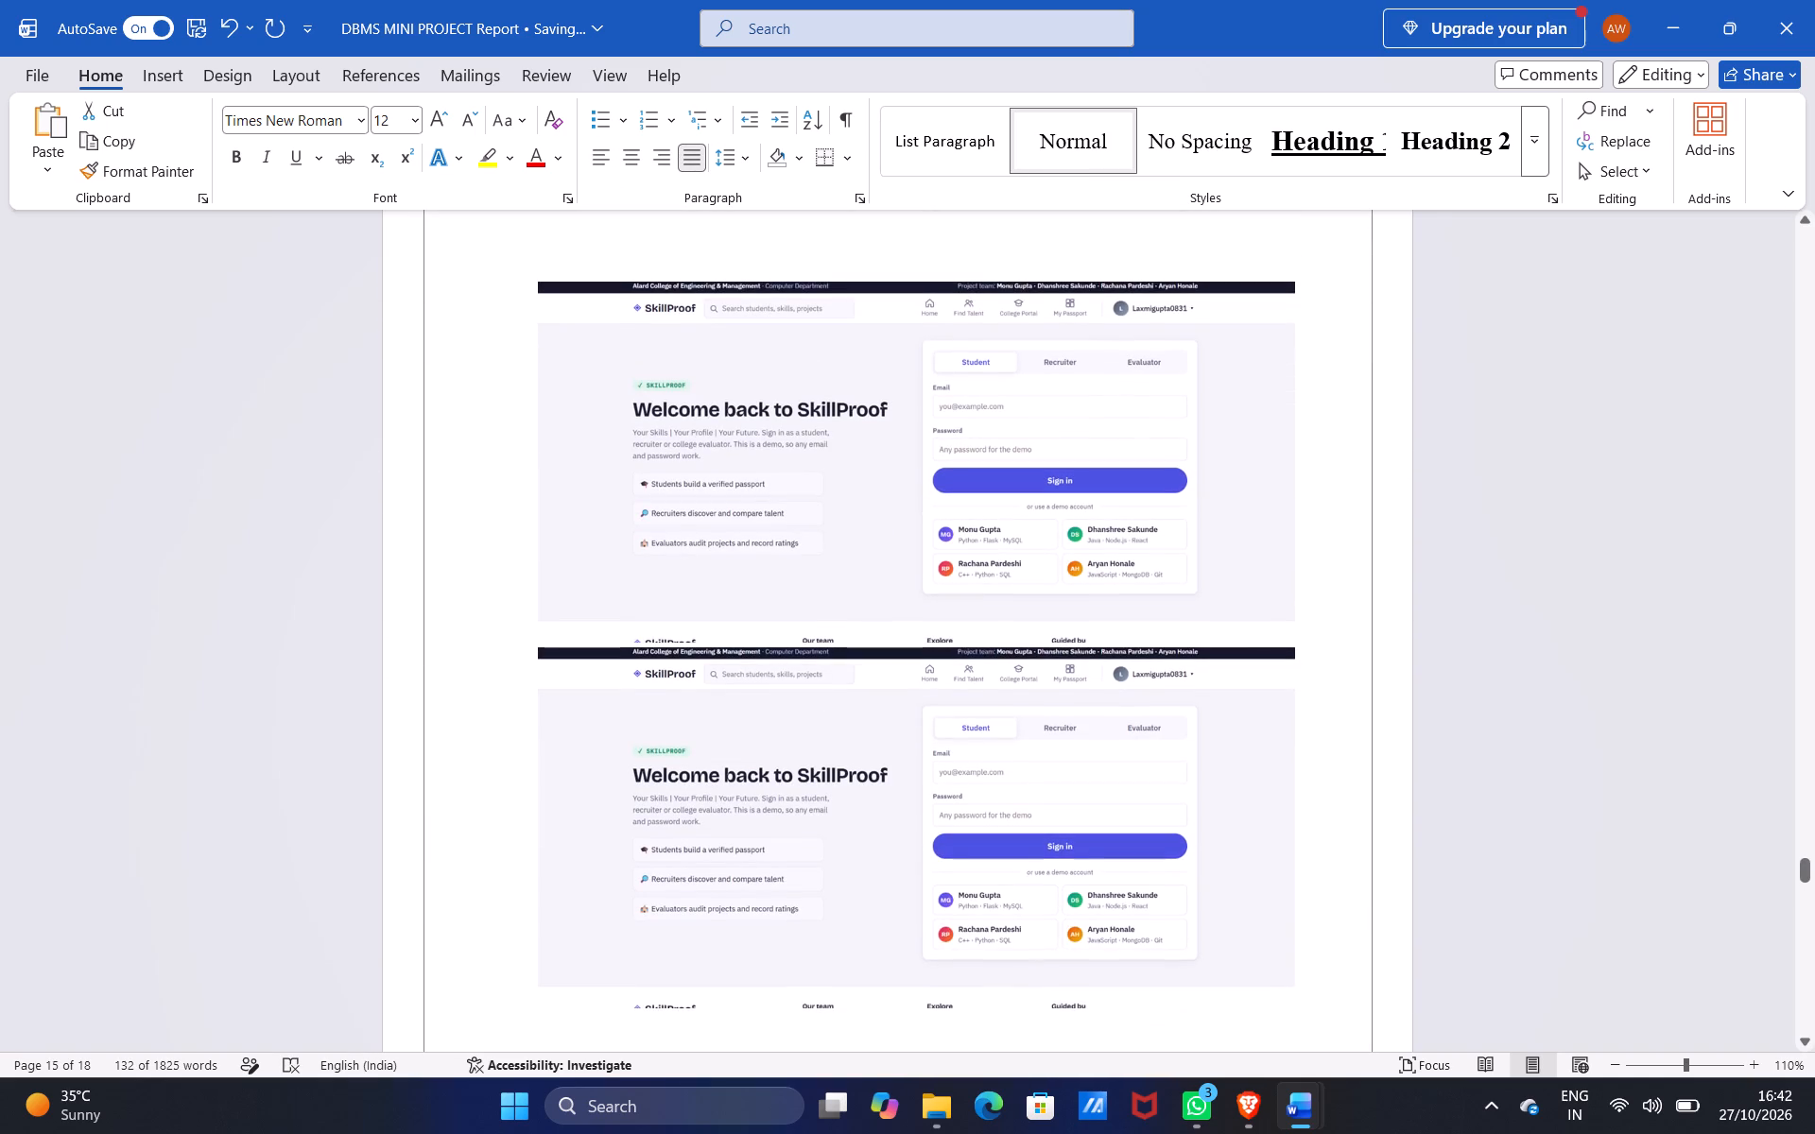
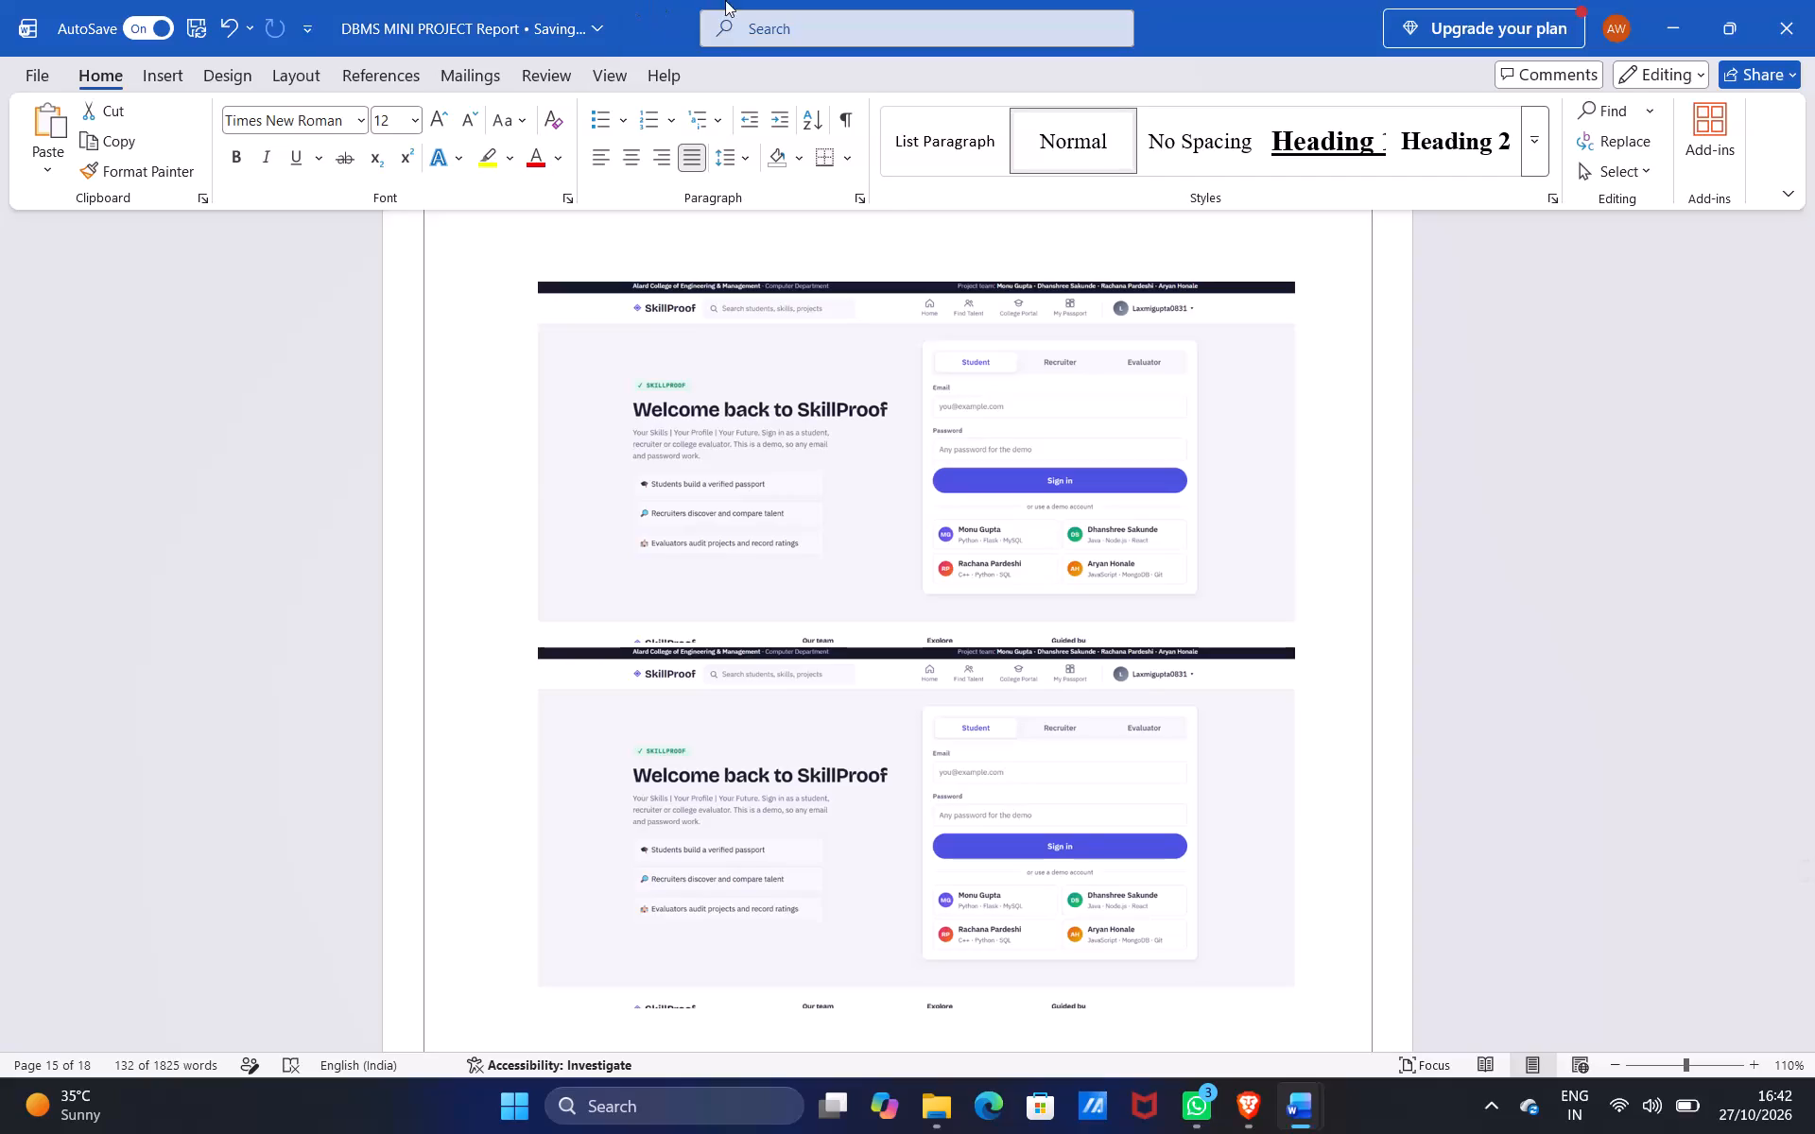
Review the report pages back from the Output screenshots through the Implementation/code section.
scroll(872, 419, "up", 2)
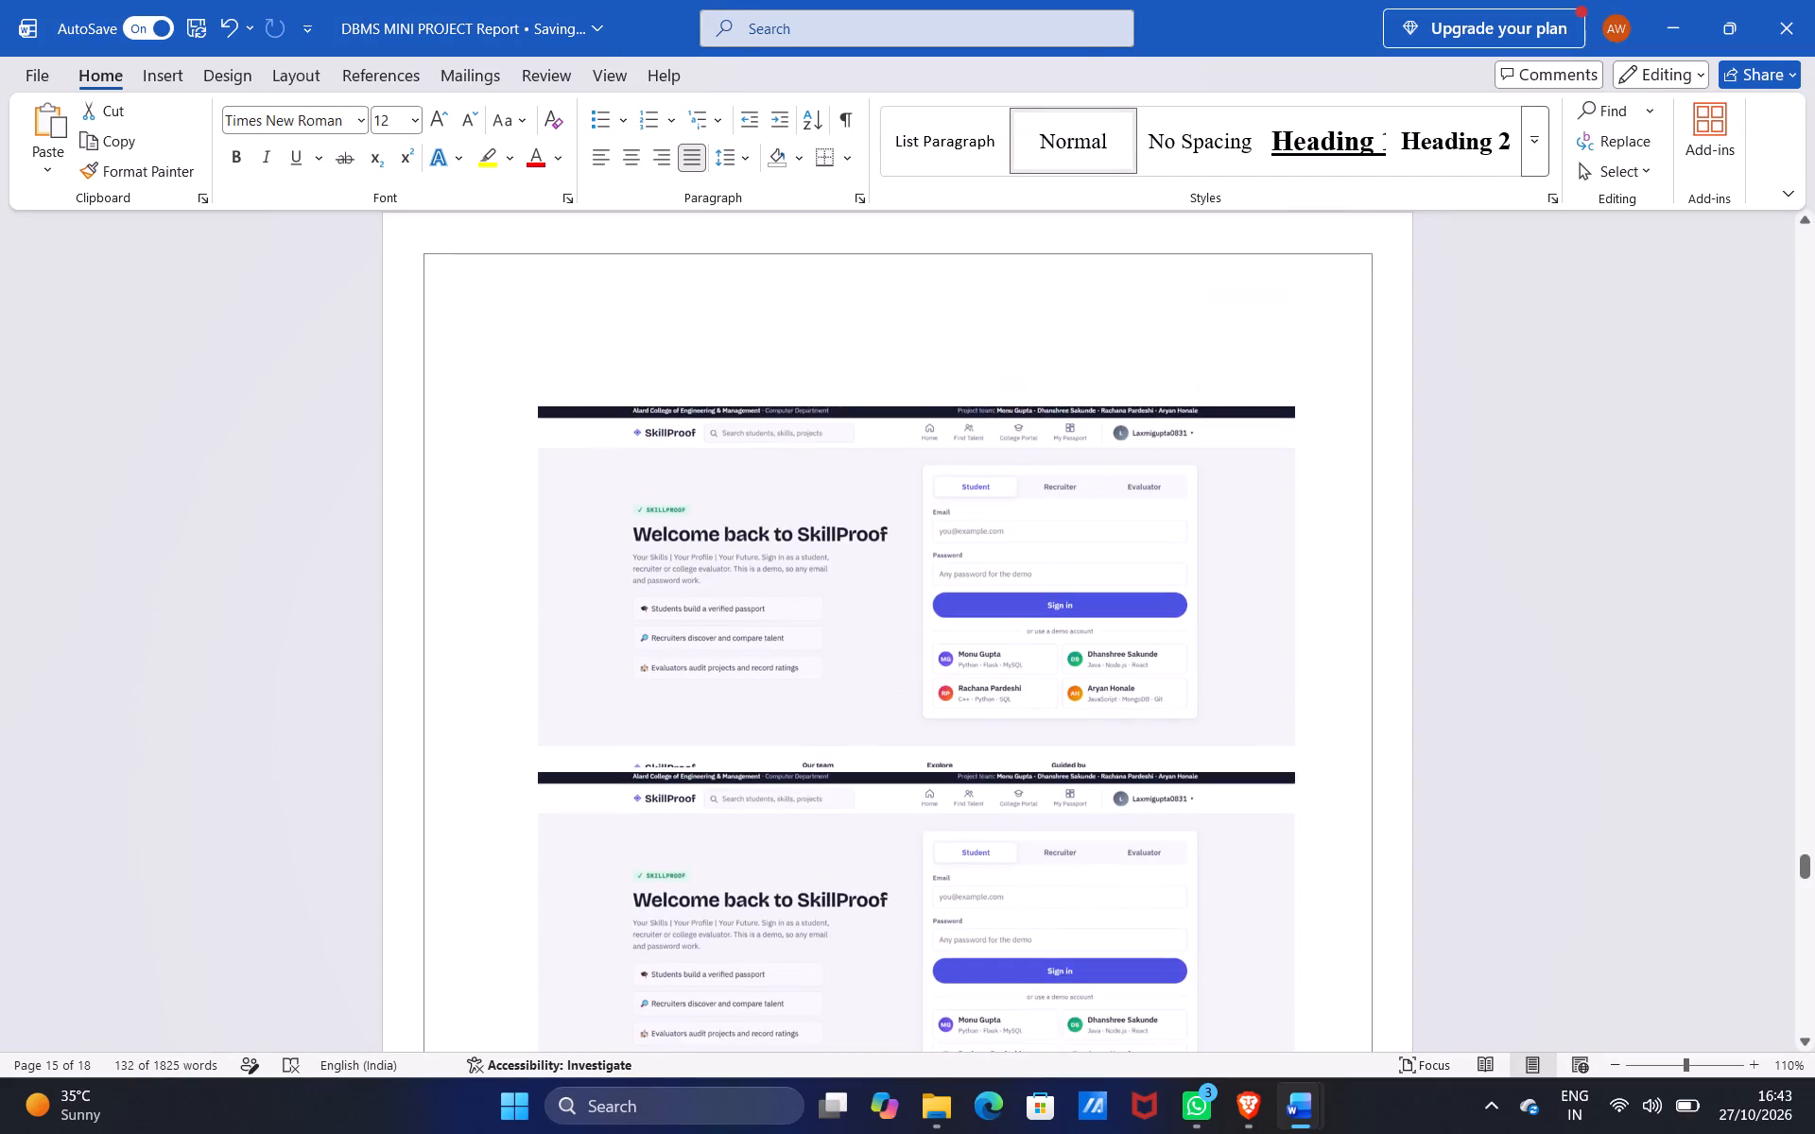
scroll(872, 421, "up", 20)
scroll(872, 421, "up", 6)
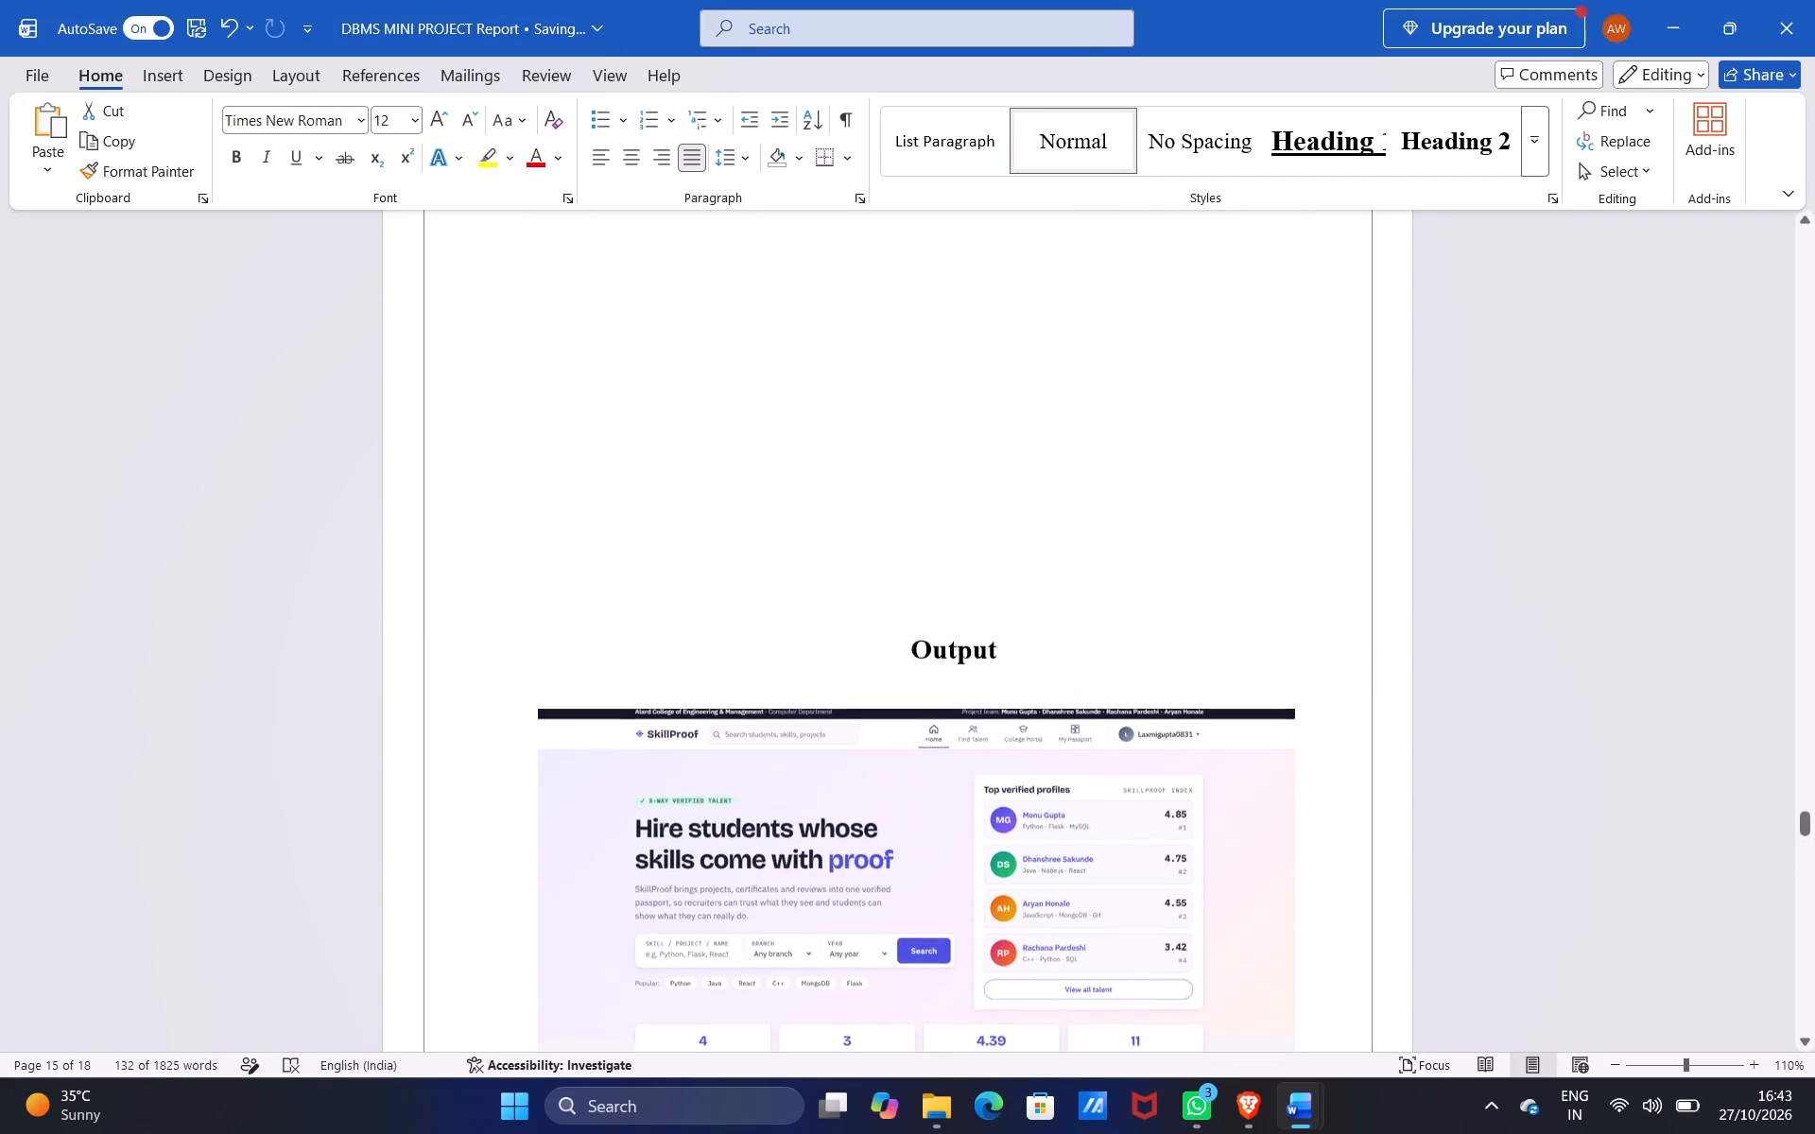
scroll(872, 421, "up", 13)
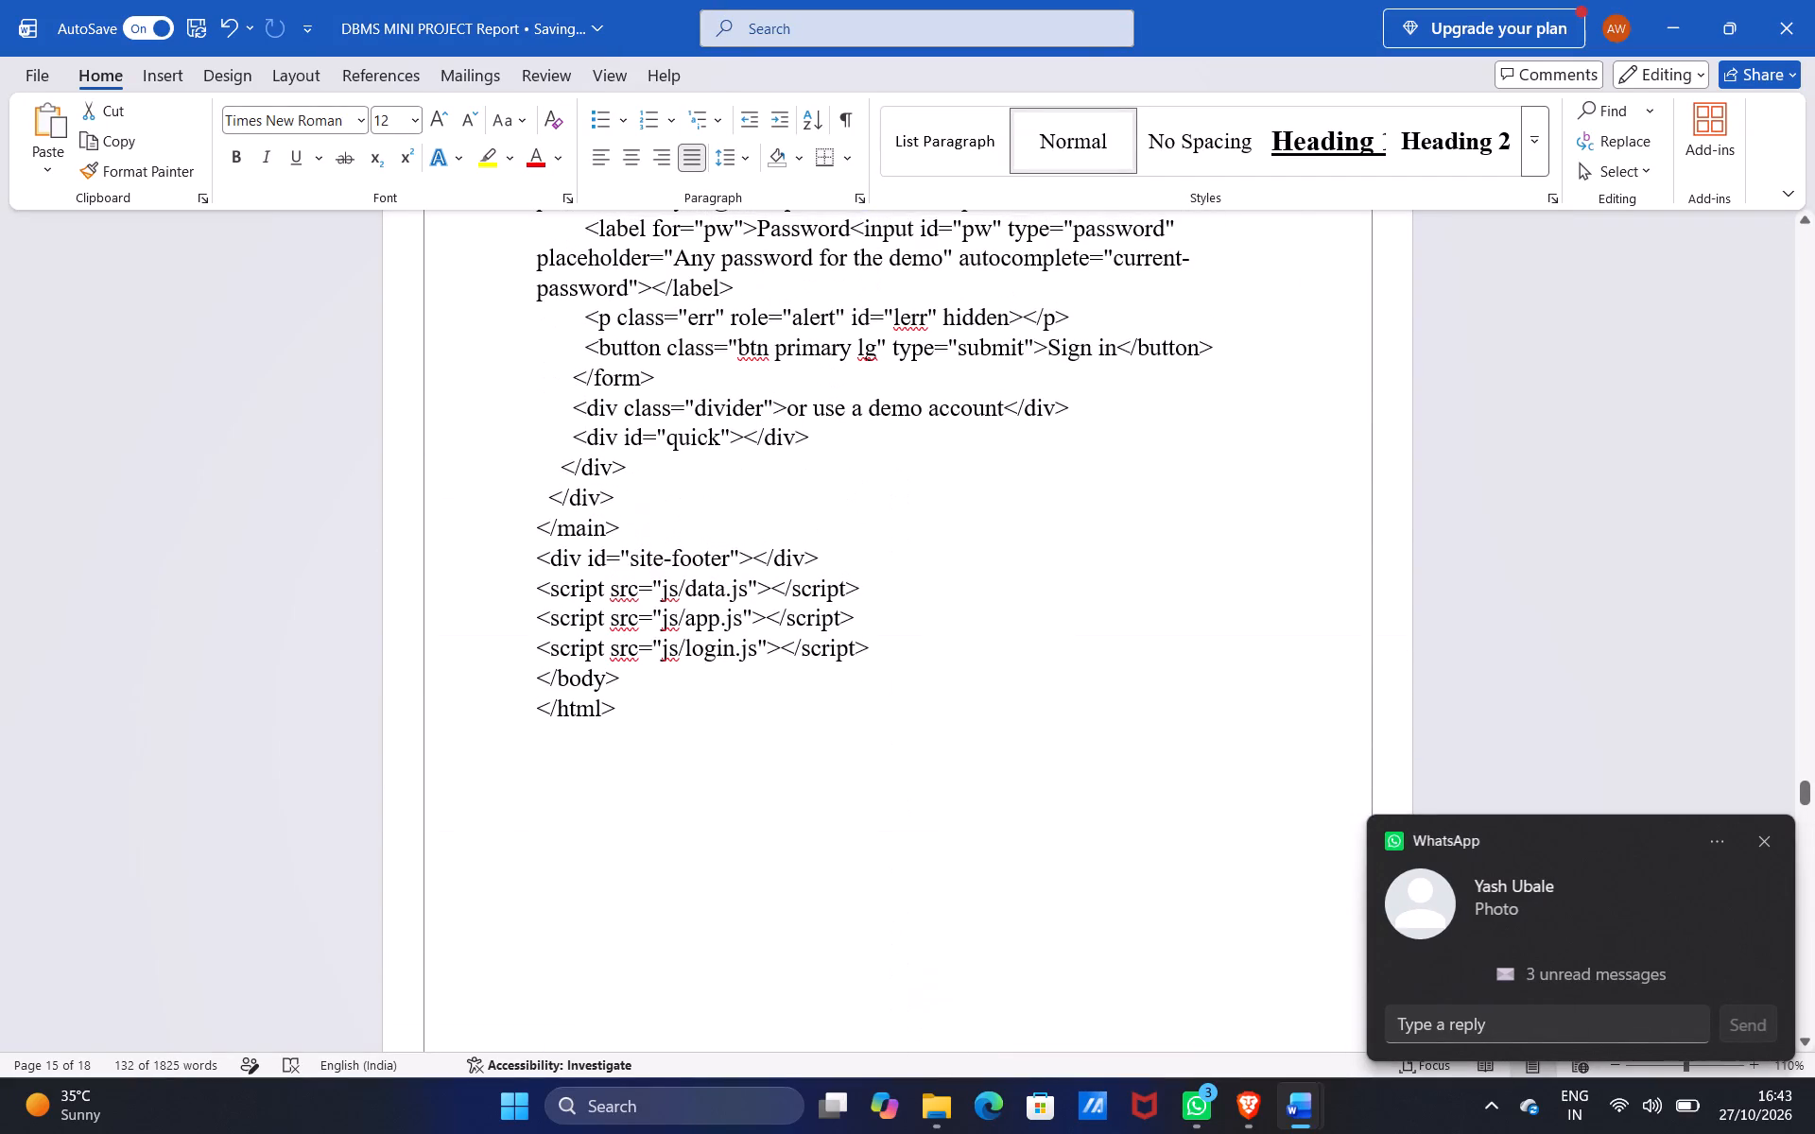
scroll(872, 421, "up", 20)
scroll(872, 421, "up", 10)
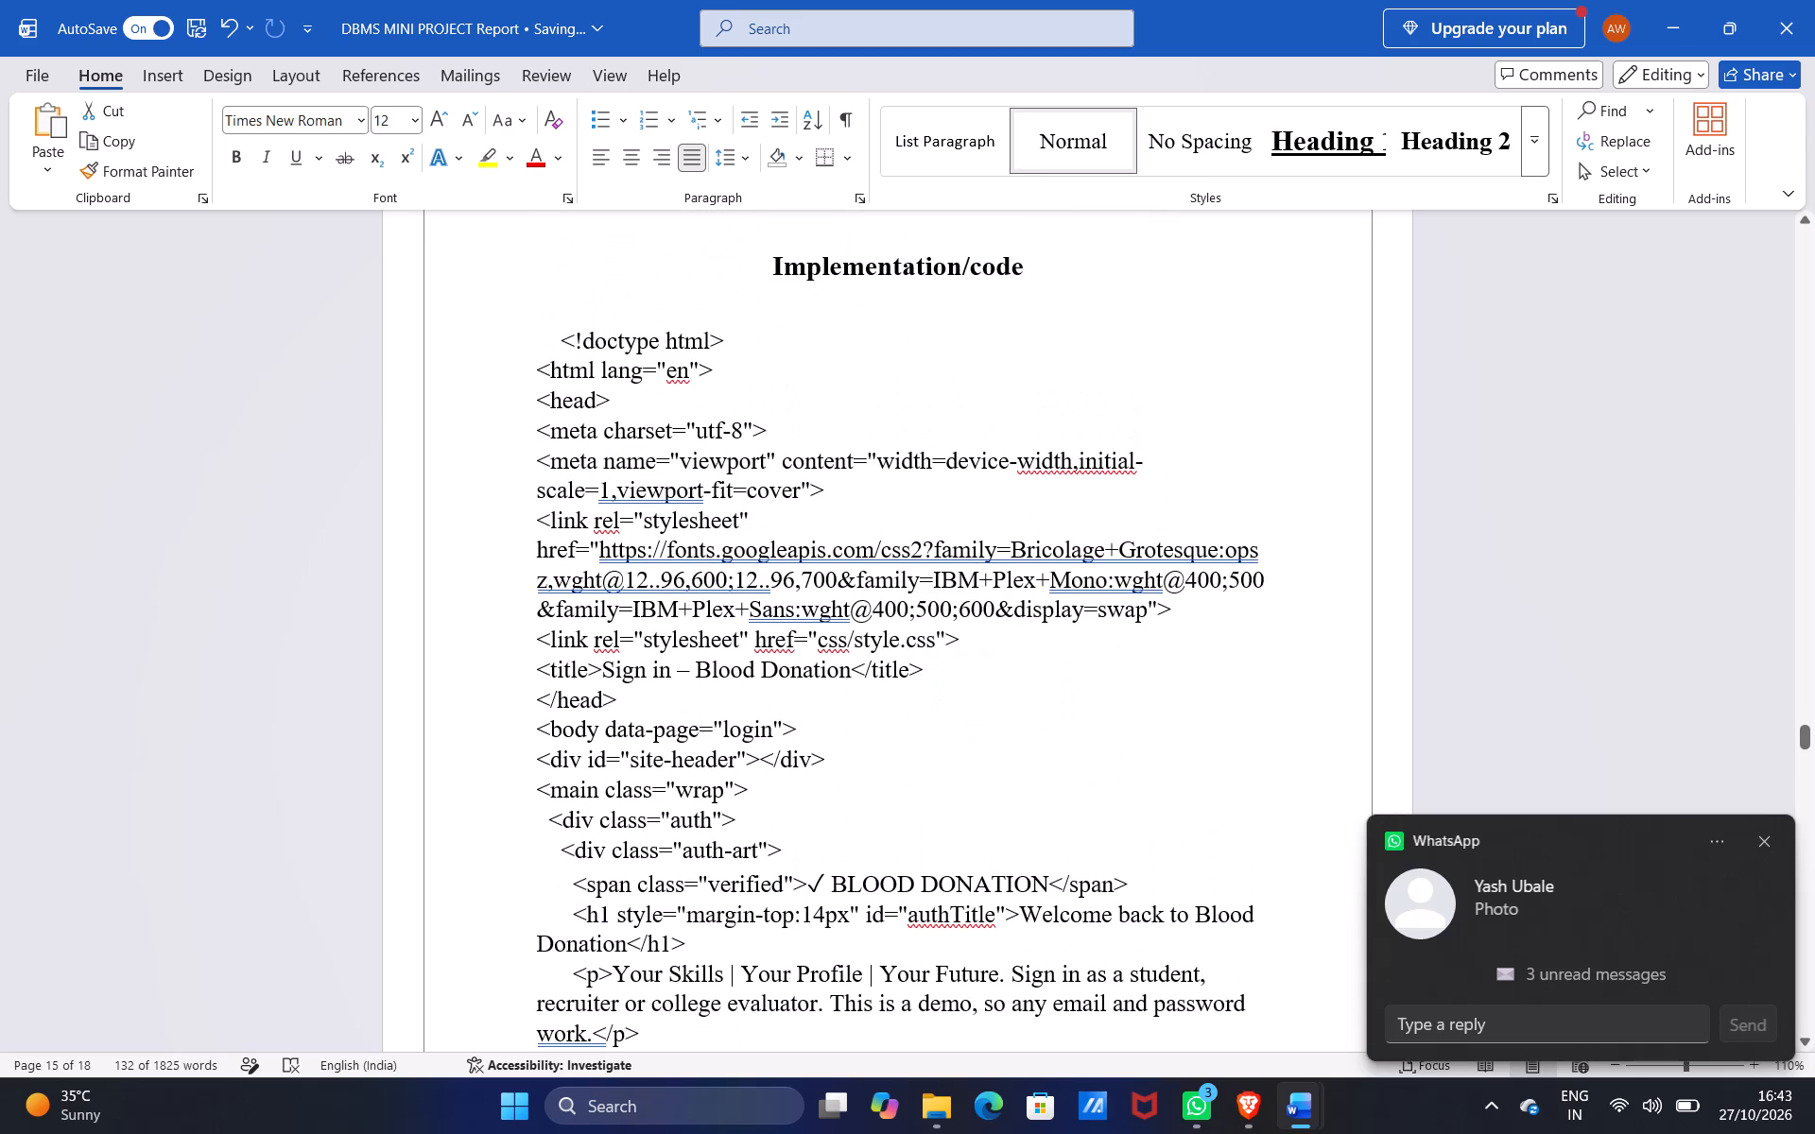
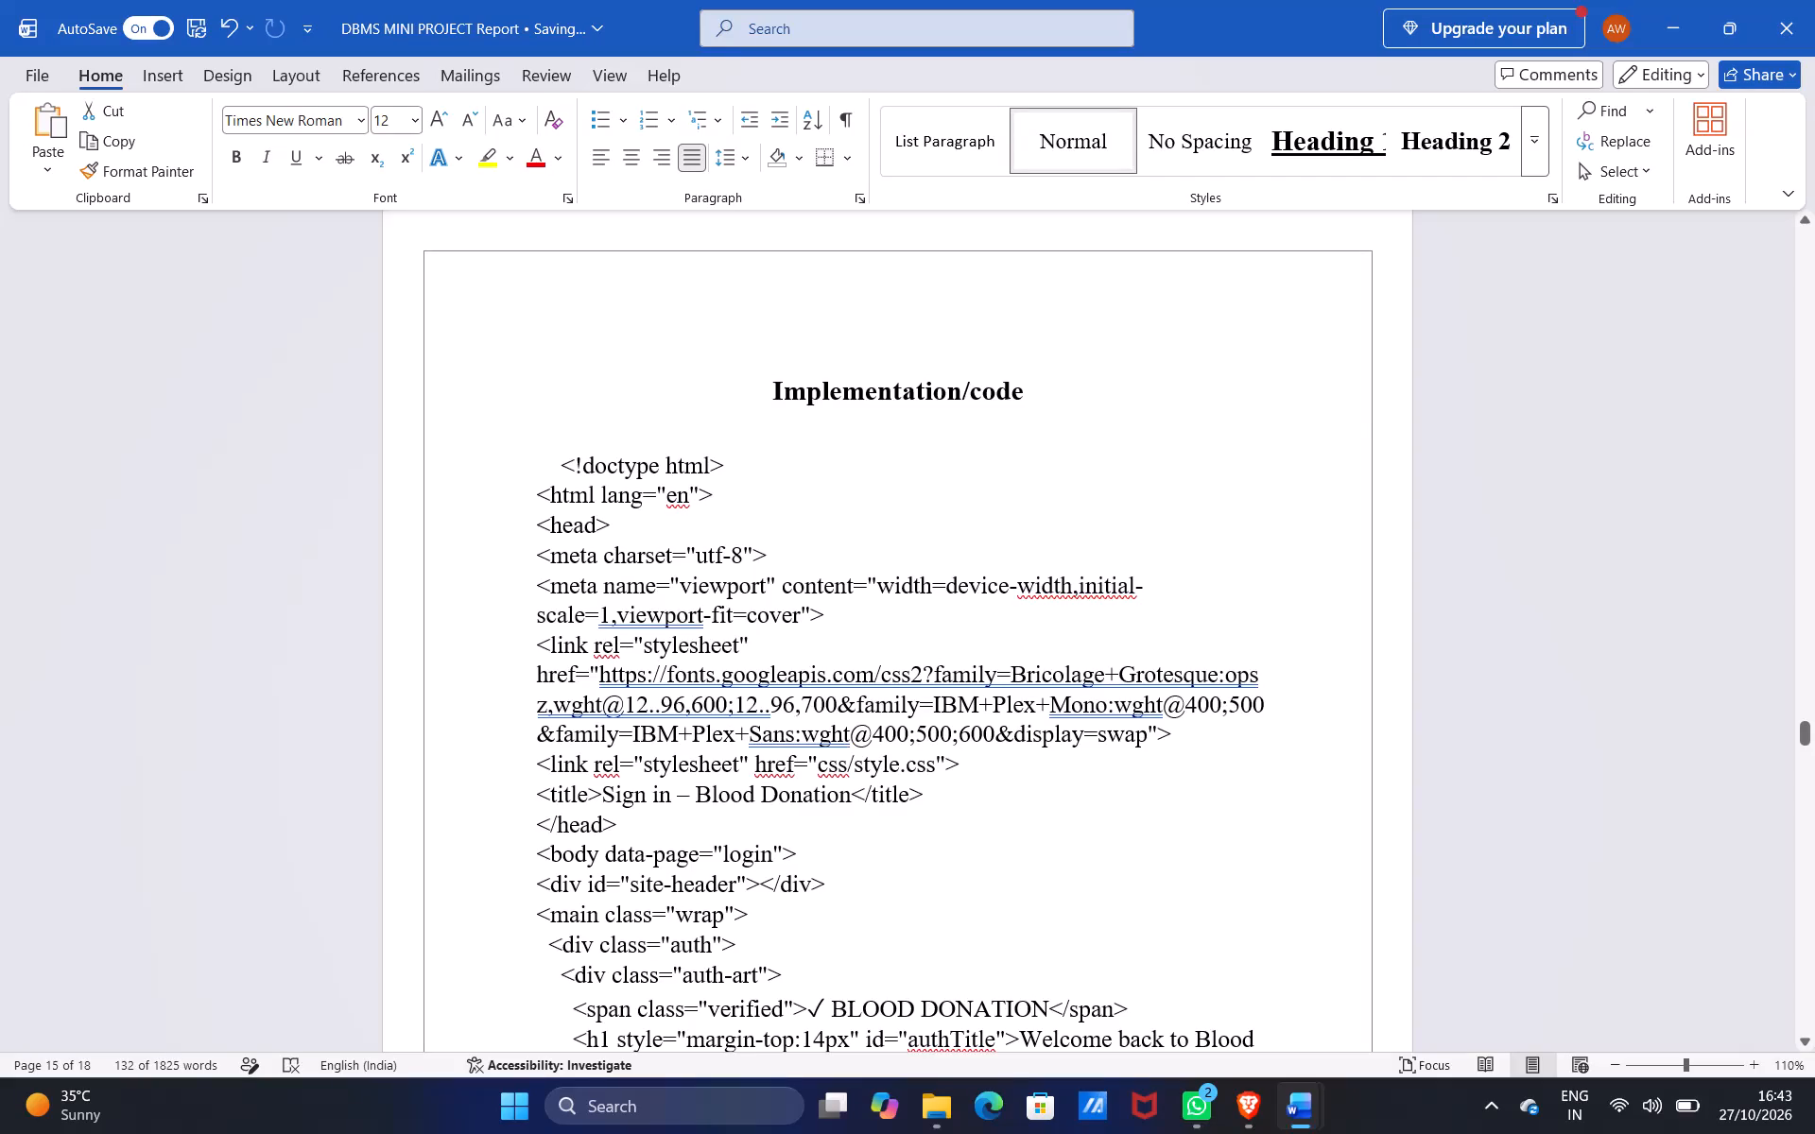
Replace the HTML code under the Implementation/code heading with the copied blood bank SQL script.
left_click_drag(520, 449, 674, 519)
left_click_drag(674, 519, 1005, 747)
scroll(1002, 747, "down", 20)
scroll(1002, 747, "down", 6)
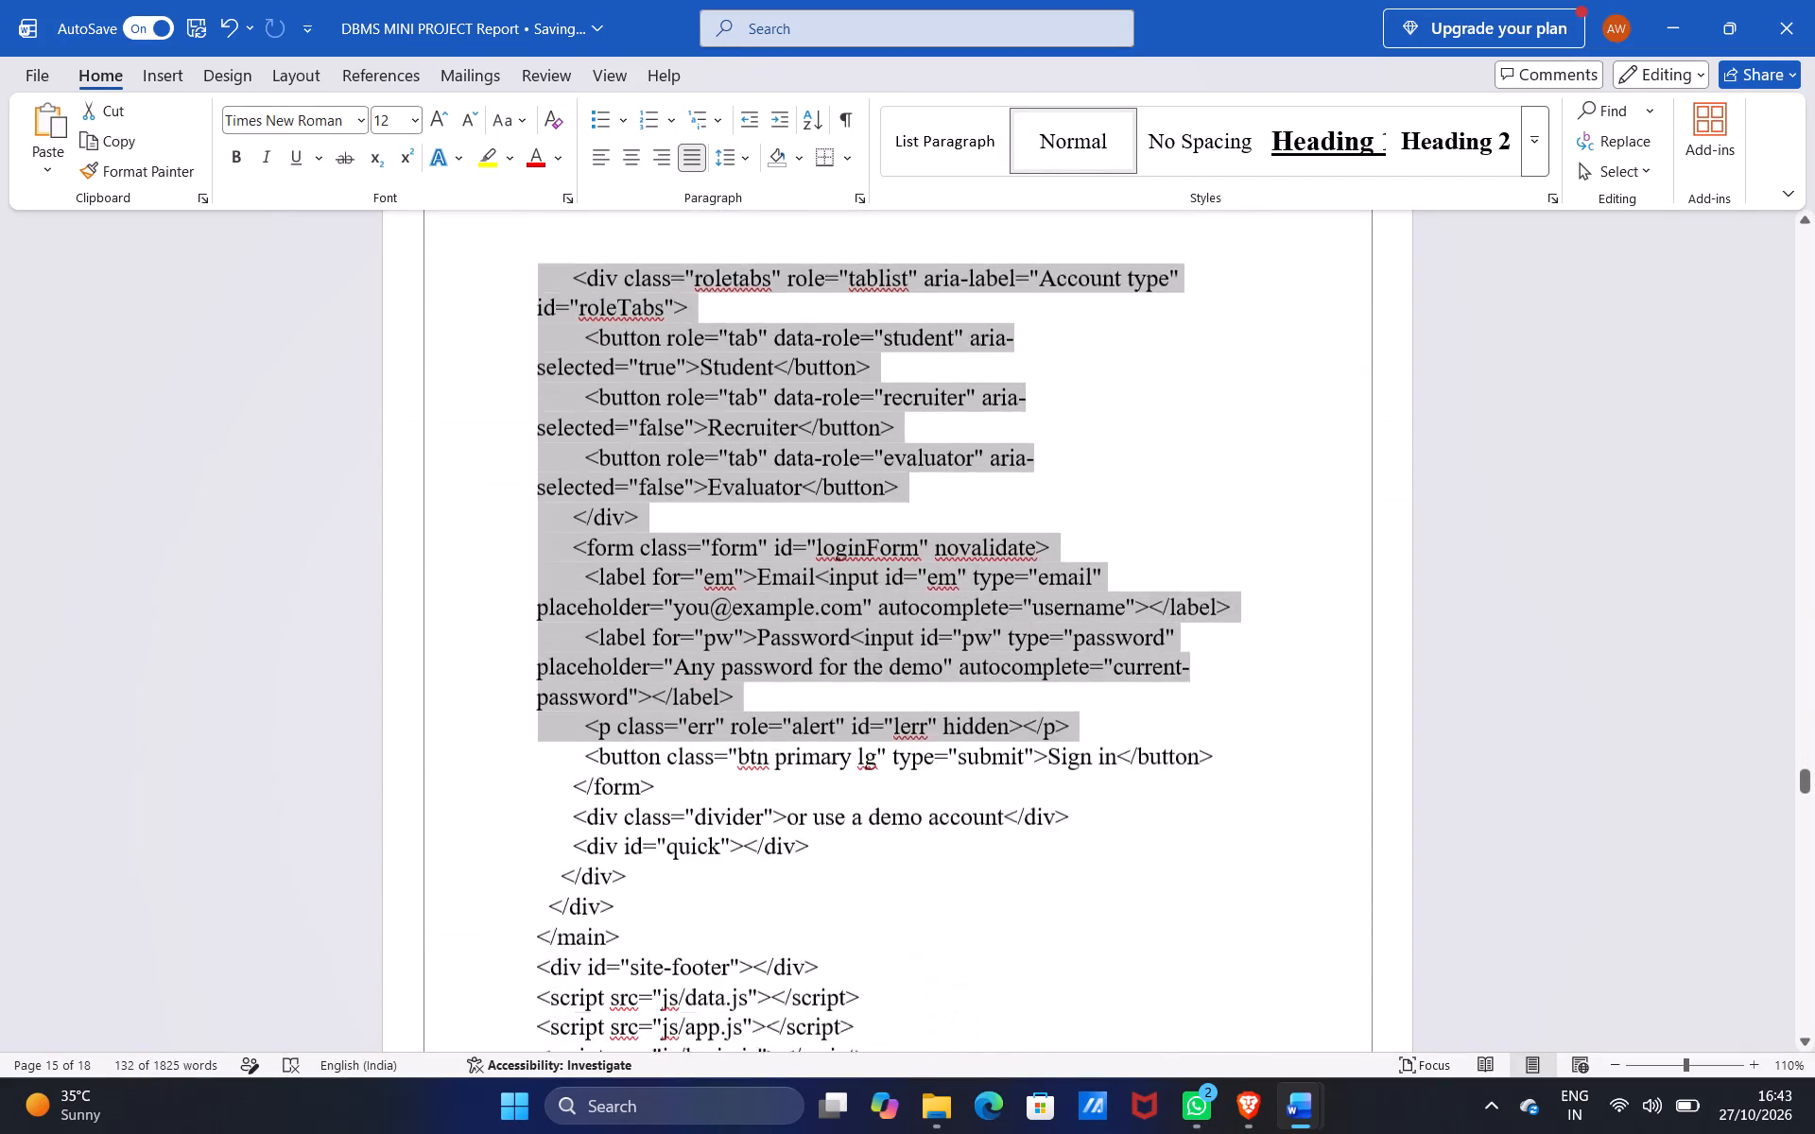
scroll(1005, 747, "down", 12)
left_click_drag(1005, 747, 995, 493)
scroll(1005, 747, "down", 13)
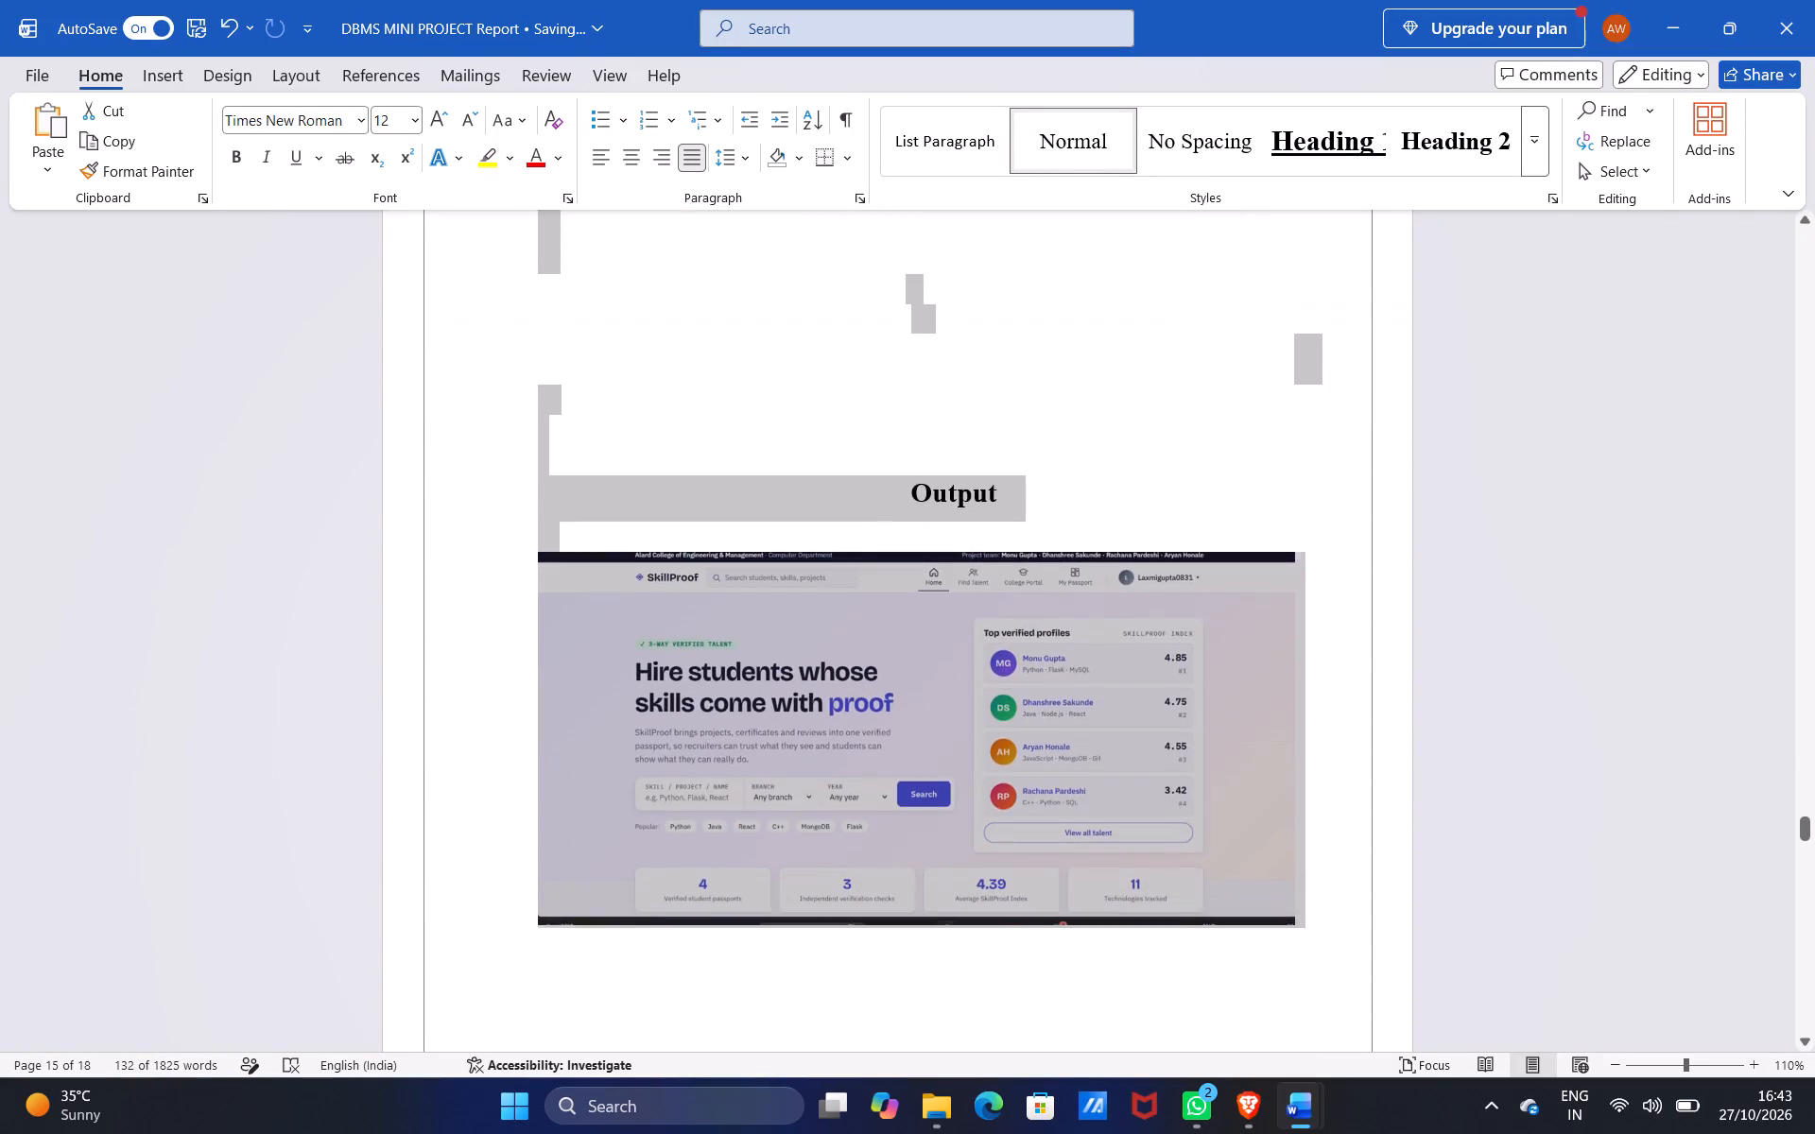
left_click_drag(995, 493, 994, 387)
scroll(994, 387, "up", 10)
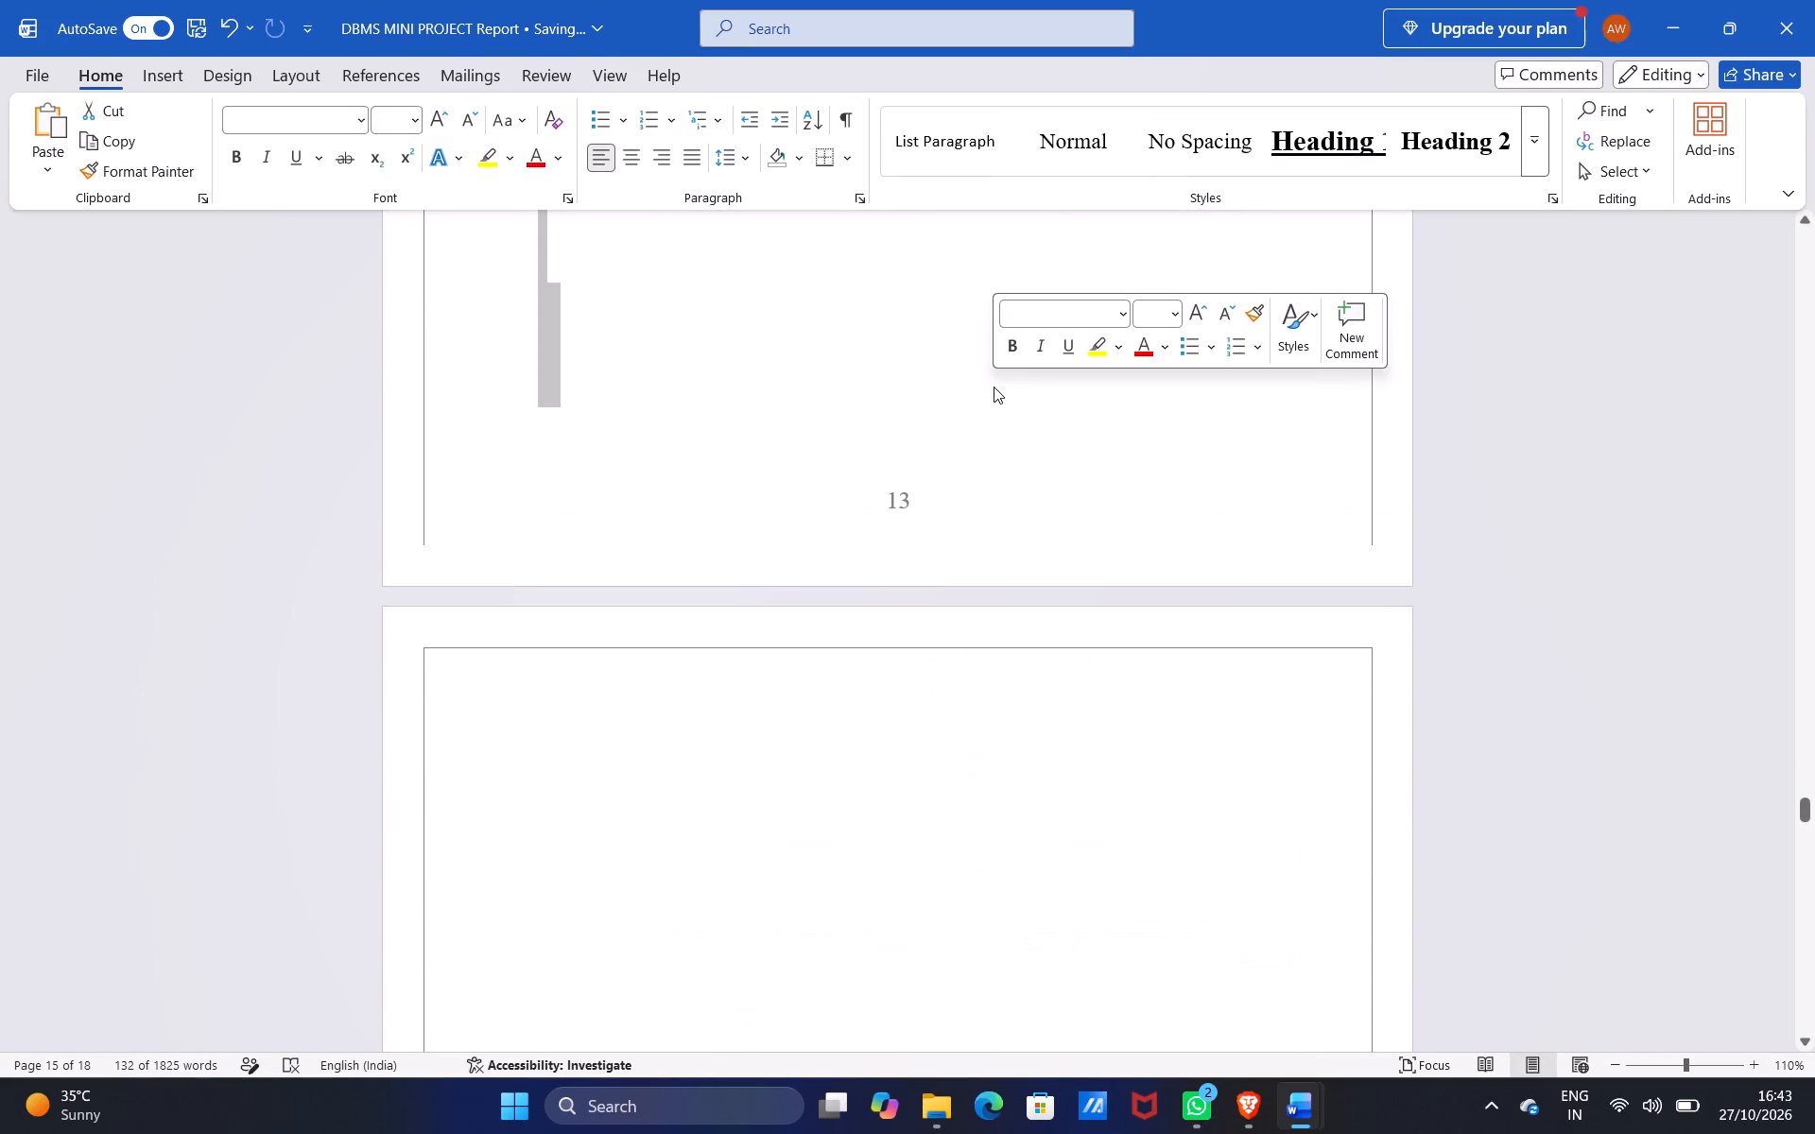
key("ctrl+v")
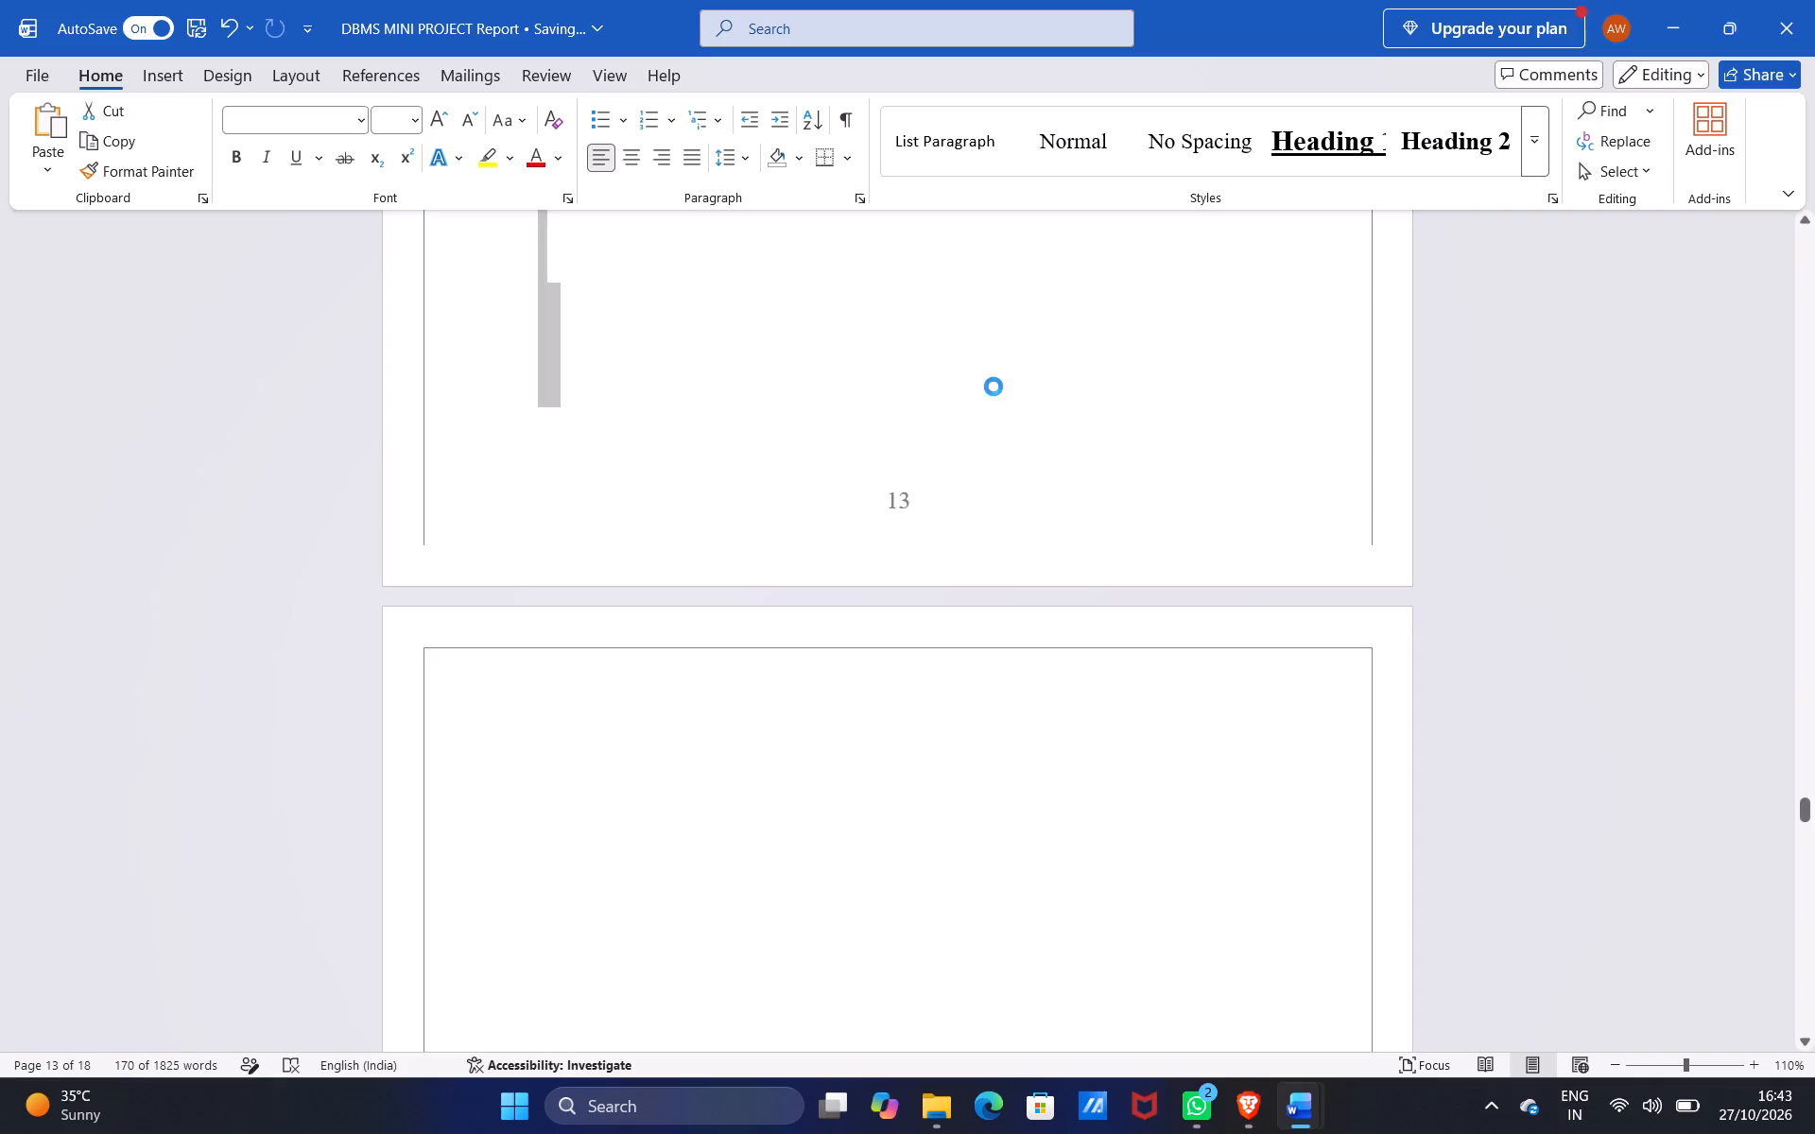
Review the pasted SQL script from its DCL section back to the Implementation/code heading.
scroll(994, 387, "up", 6)
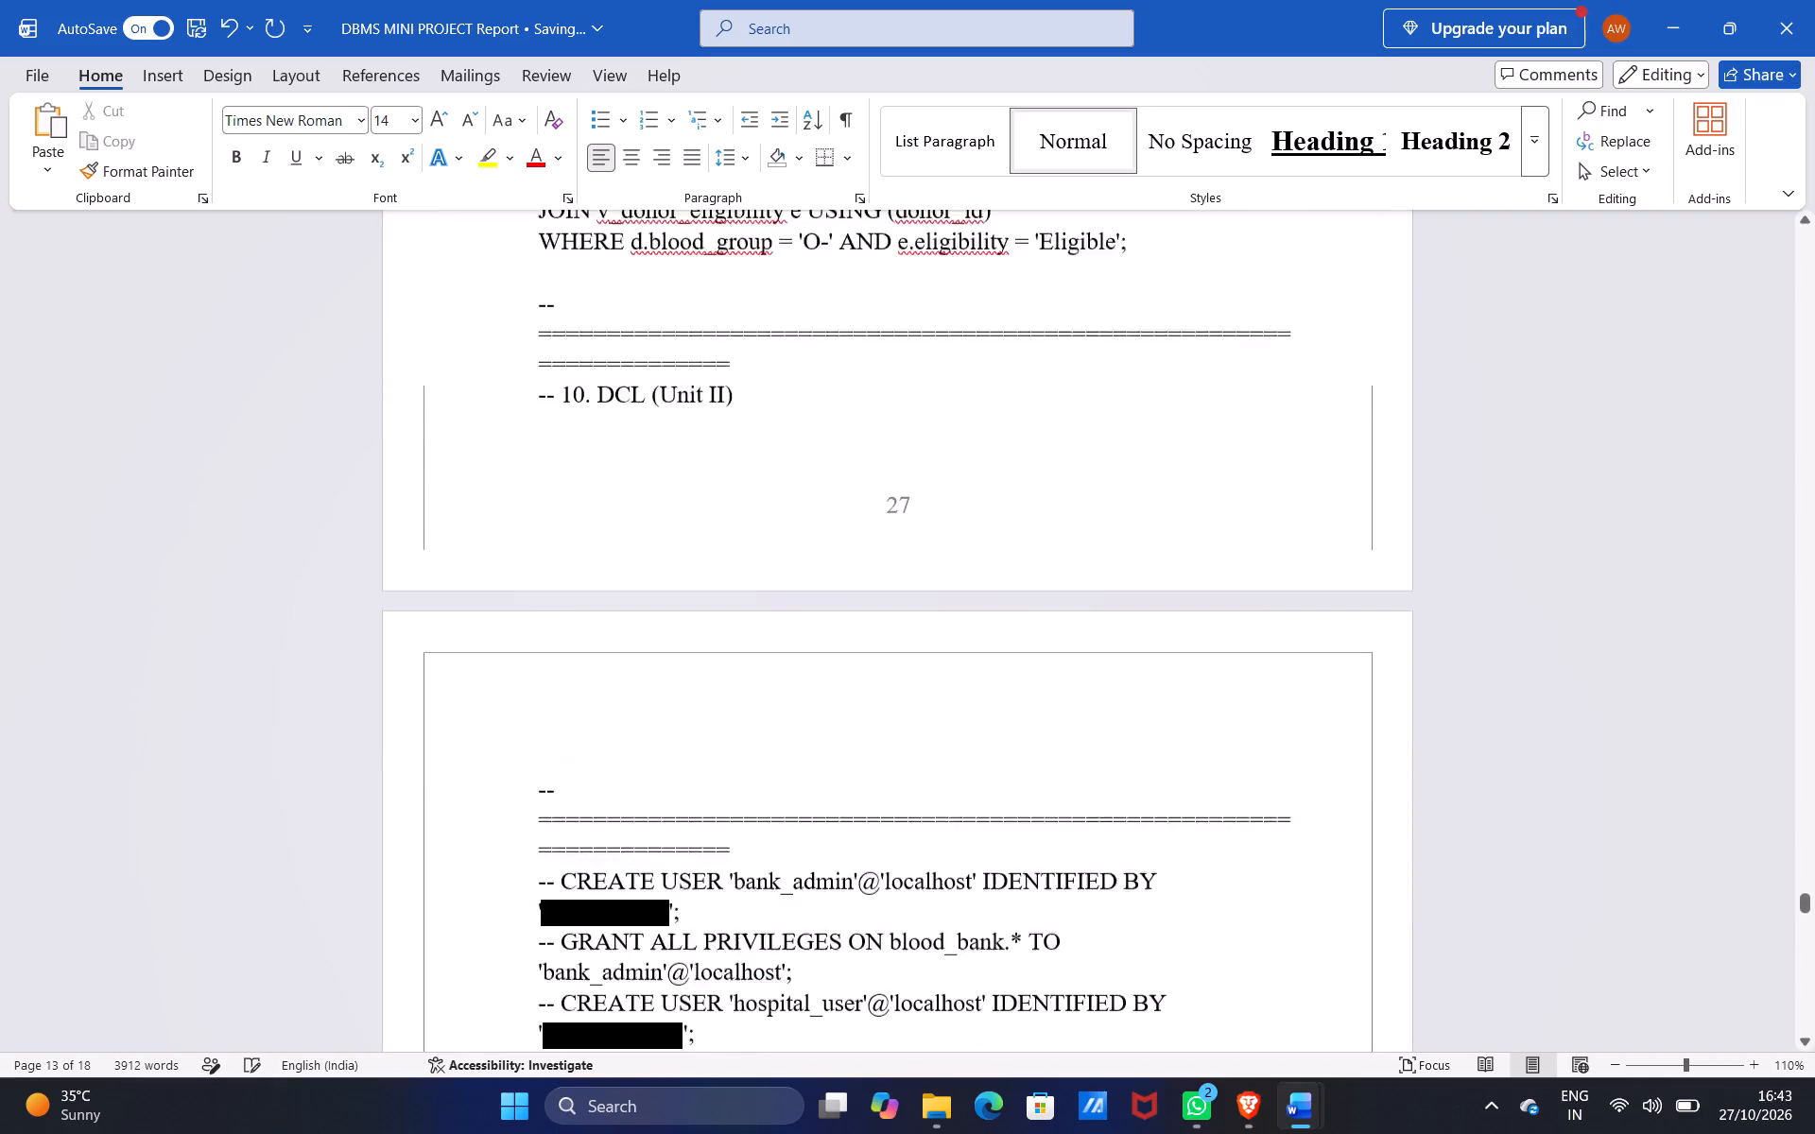
scroll(994, 387, "up", 20)
scroll(994, 387, "up", 20)
scroll(994, 387, "up", 5)
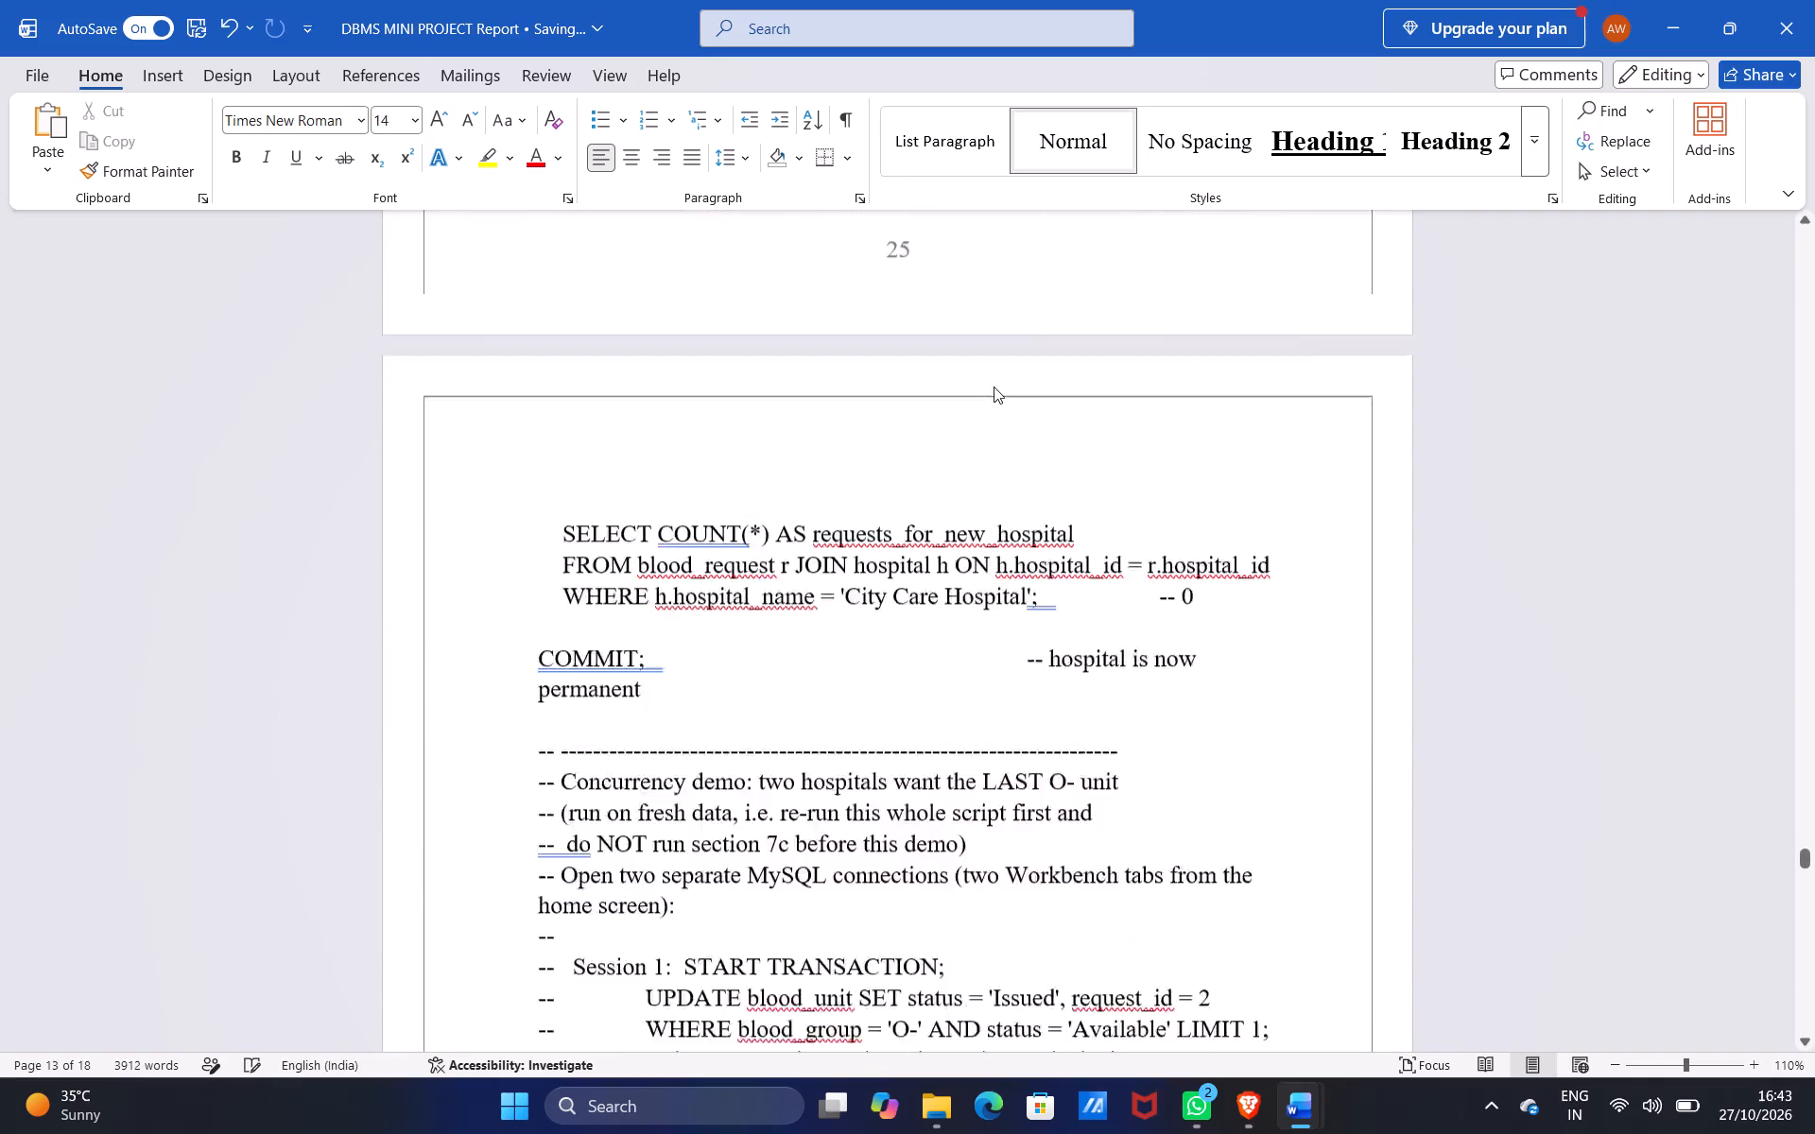
scroll(994, 387, "up", 20)
scroll(994, 387, "up", 6)
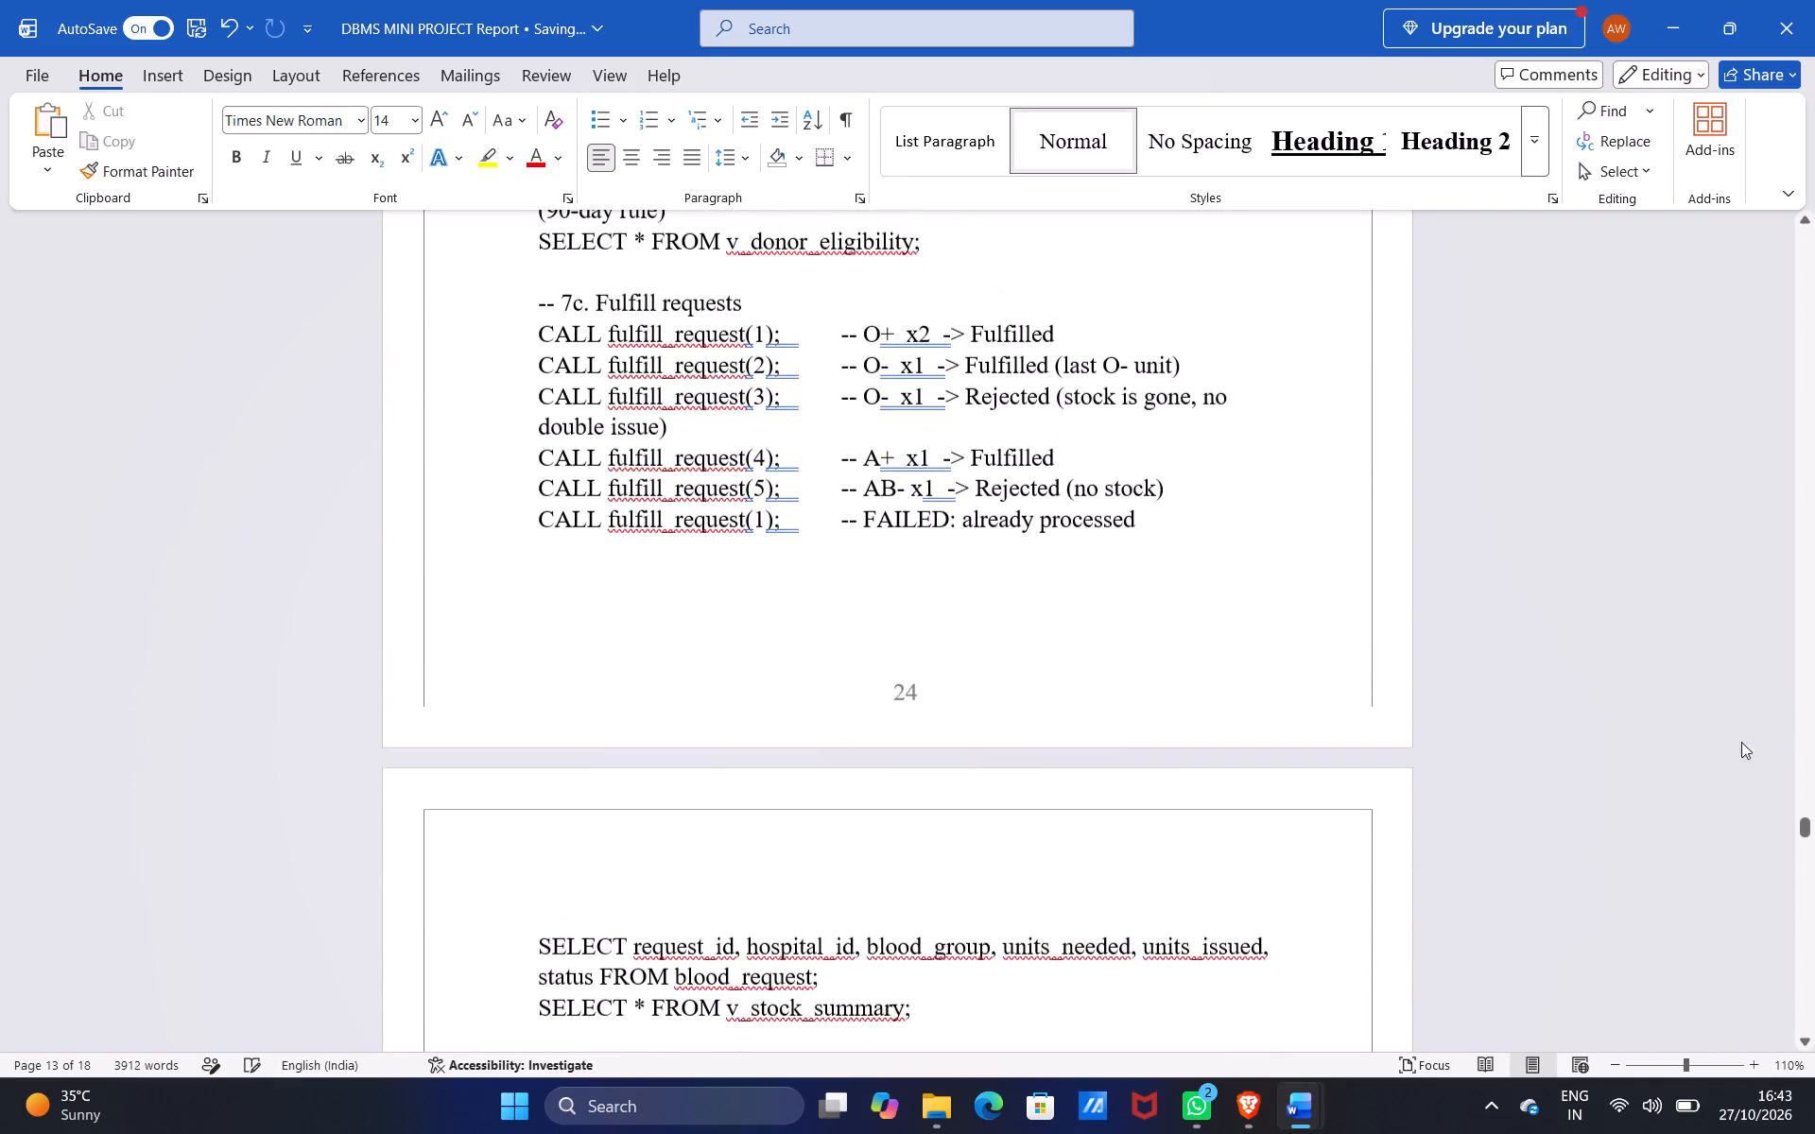
left_click_drag(1806, 822, 1771, 495)
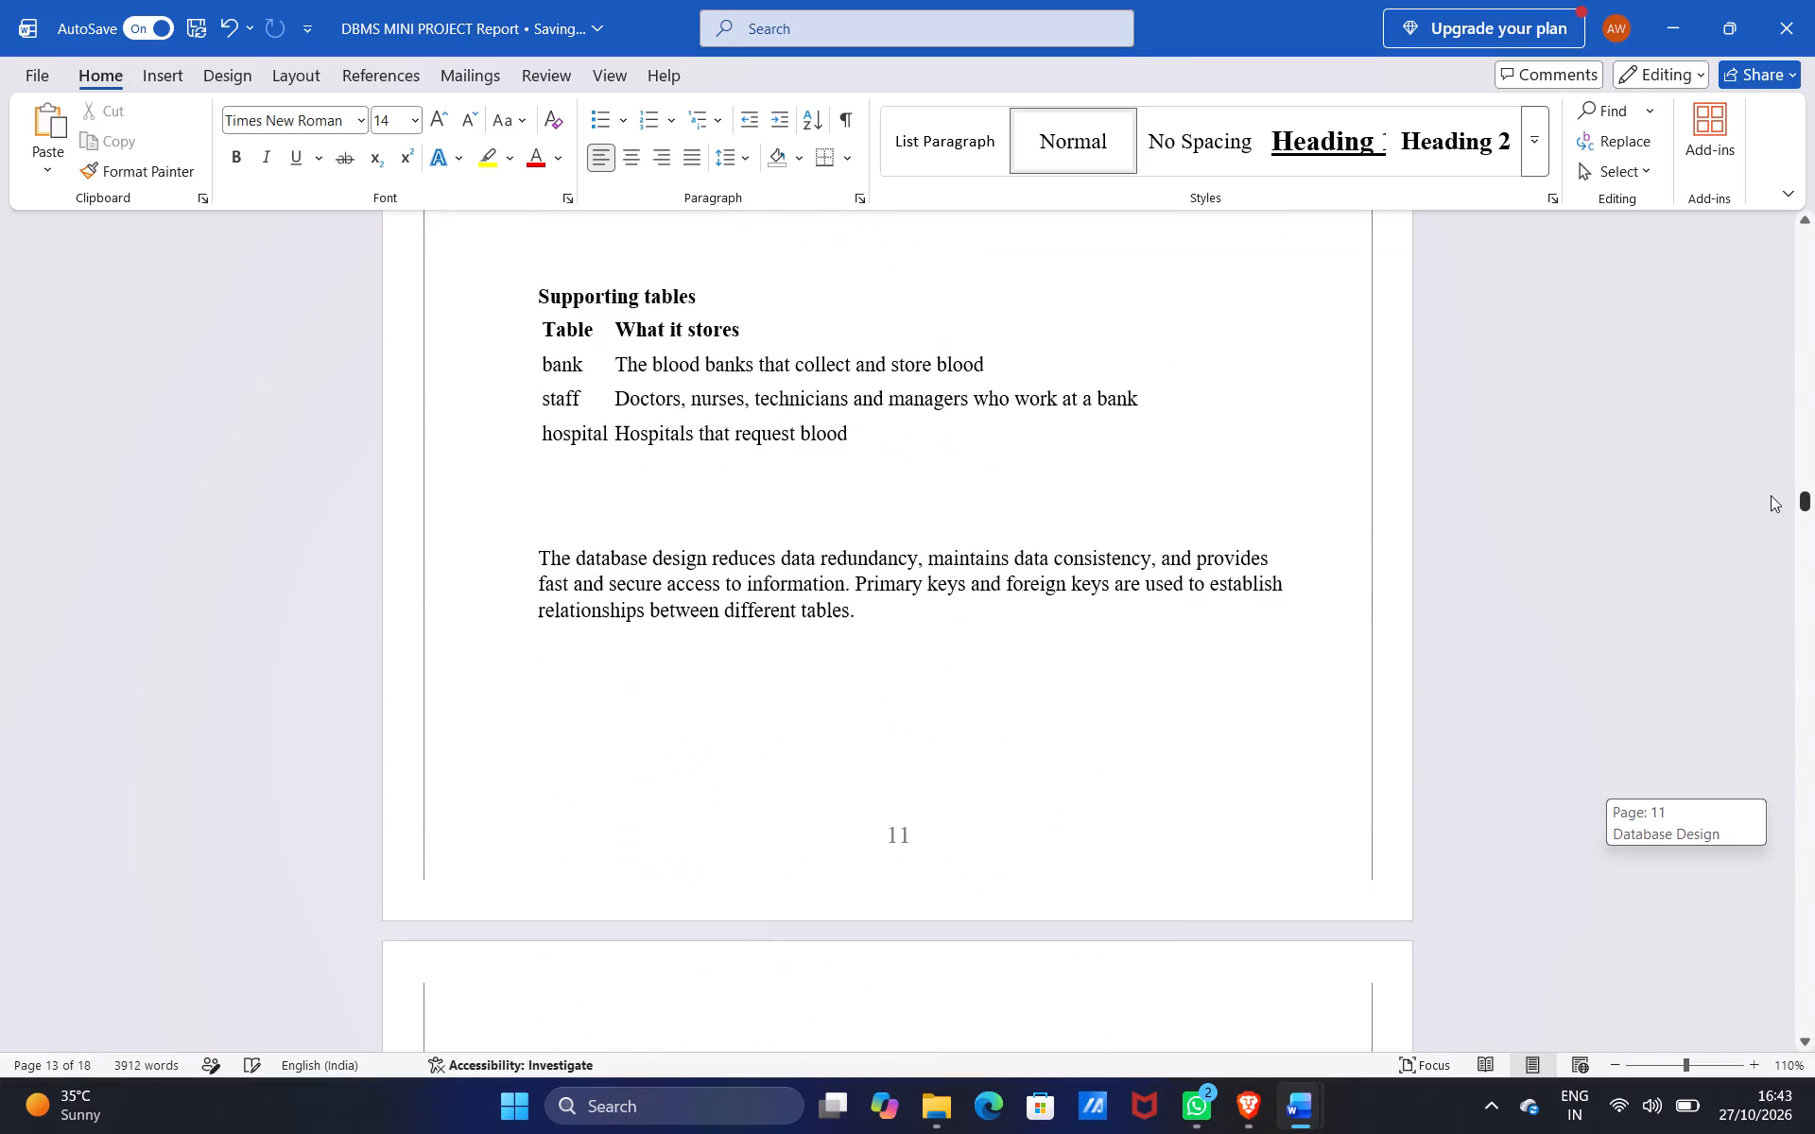
left_click_drag(1771, 495, 1773, 506)
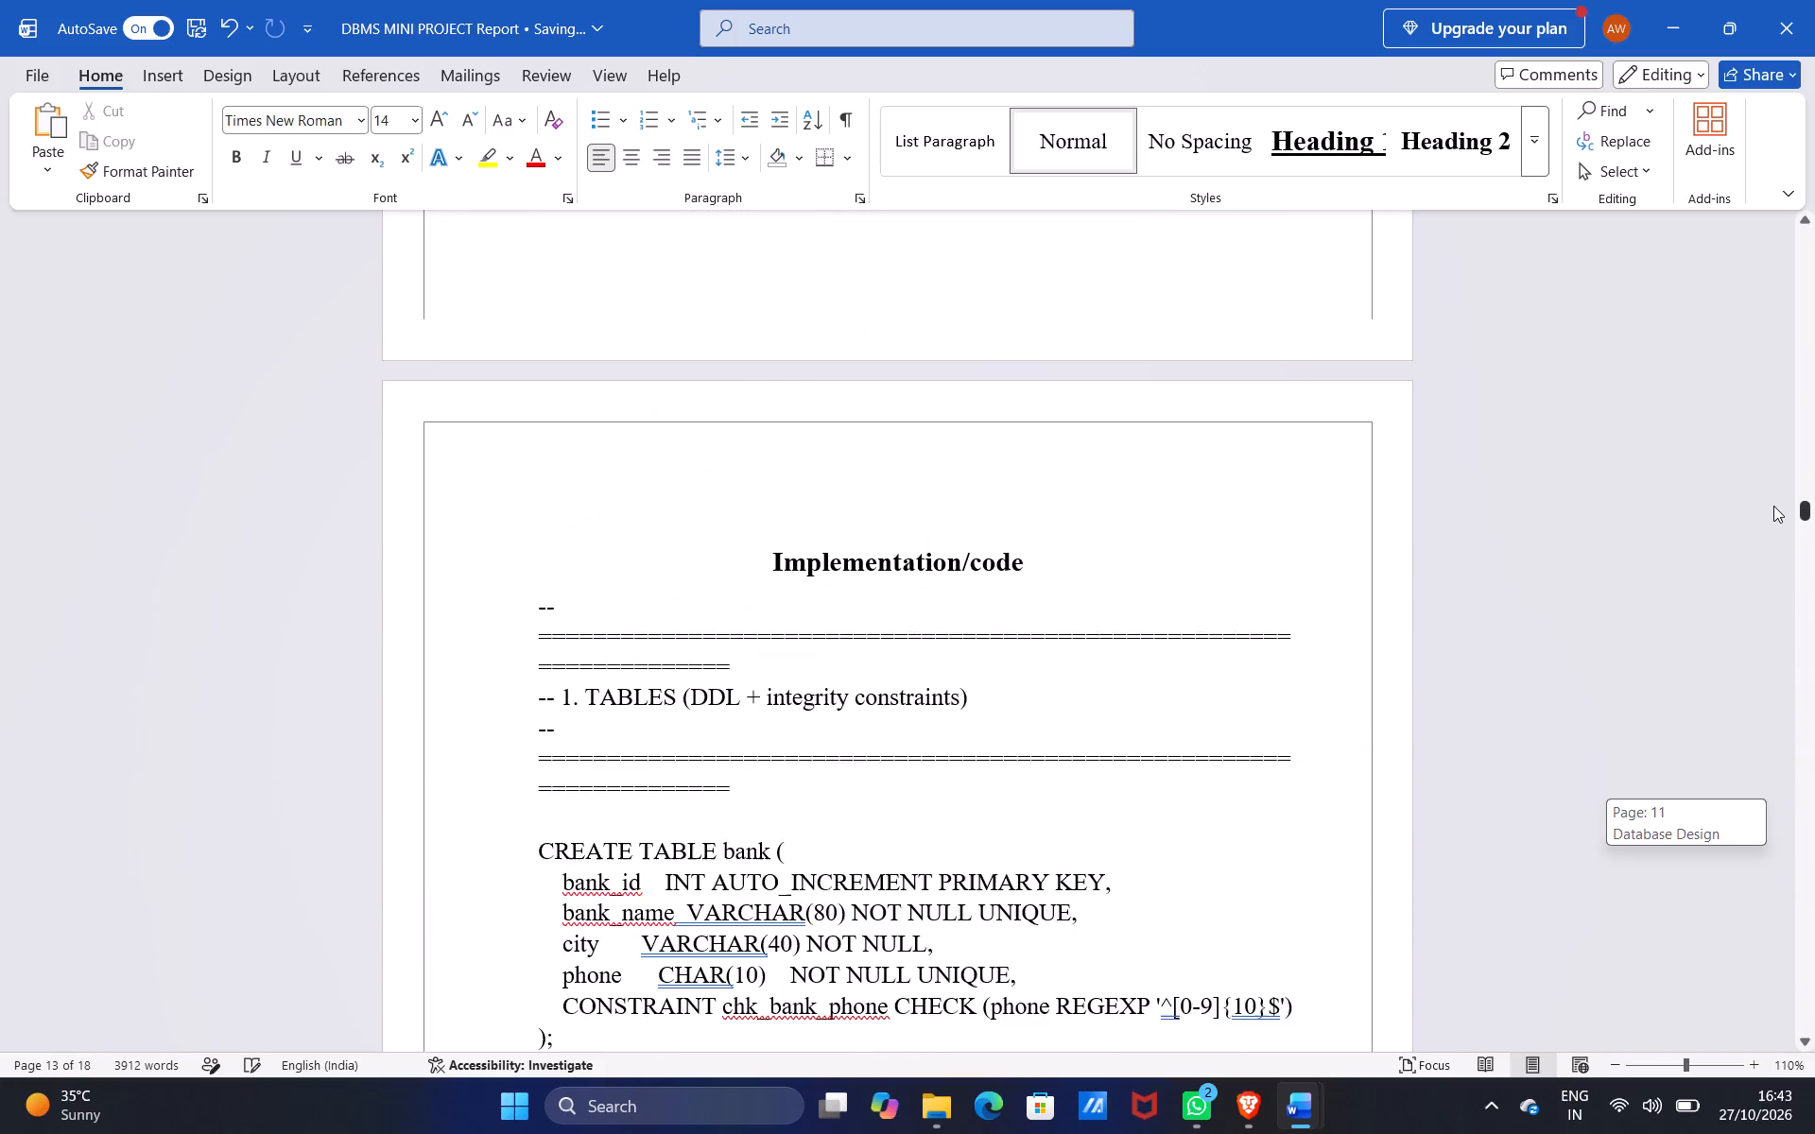
left_click_drag(1773, 506, 1773, 513)
scroll(1328, 513, "up", 2)
scroll(1228, 439, "up", 2)
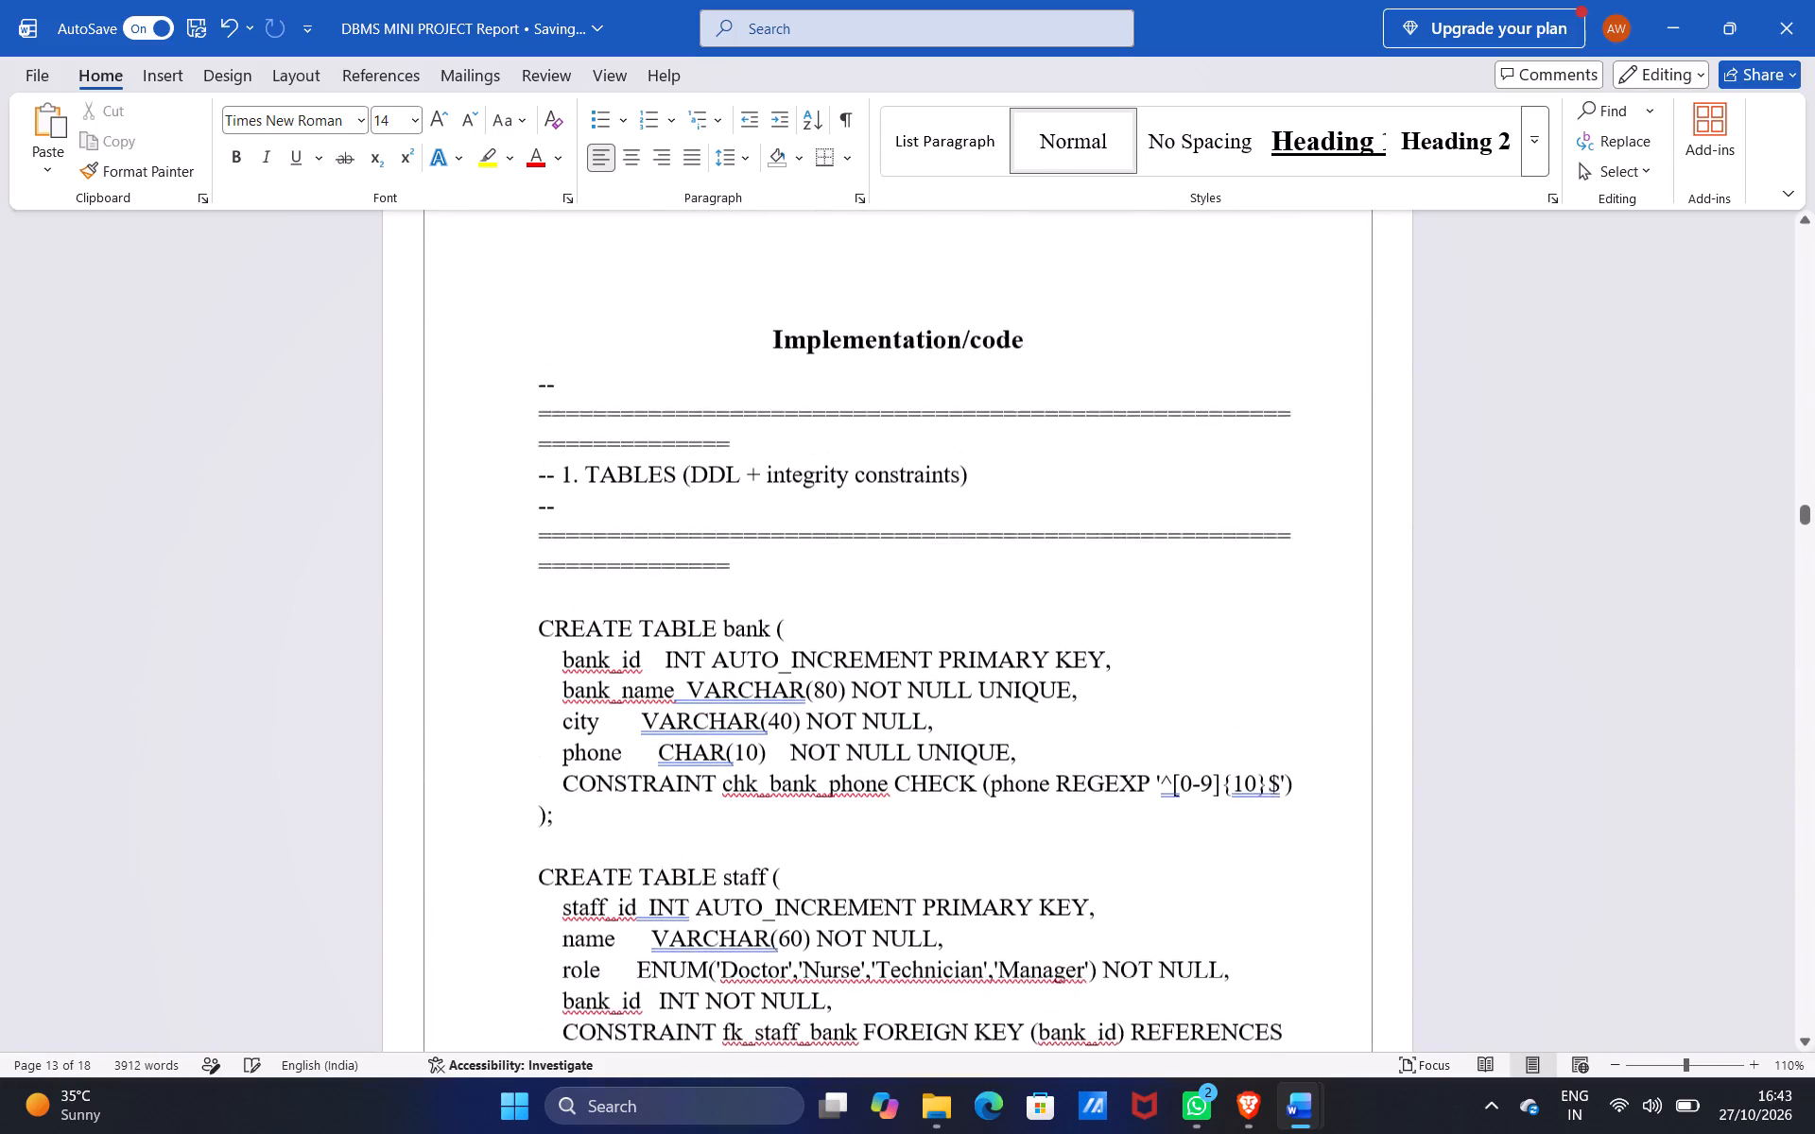
Add a new line reading "FrontEnd:" between the Implementation/code heading and the start of the SQL code.
left_click(1120, 365)
key("Return")
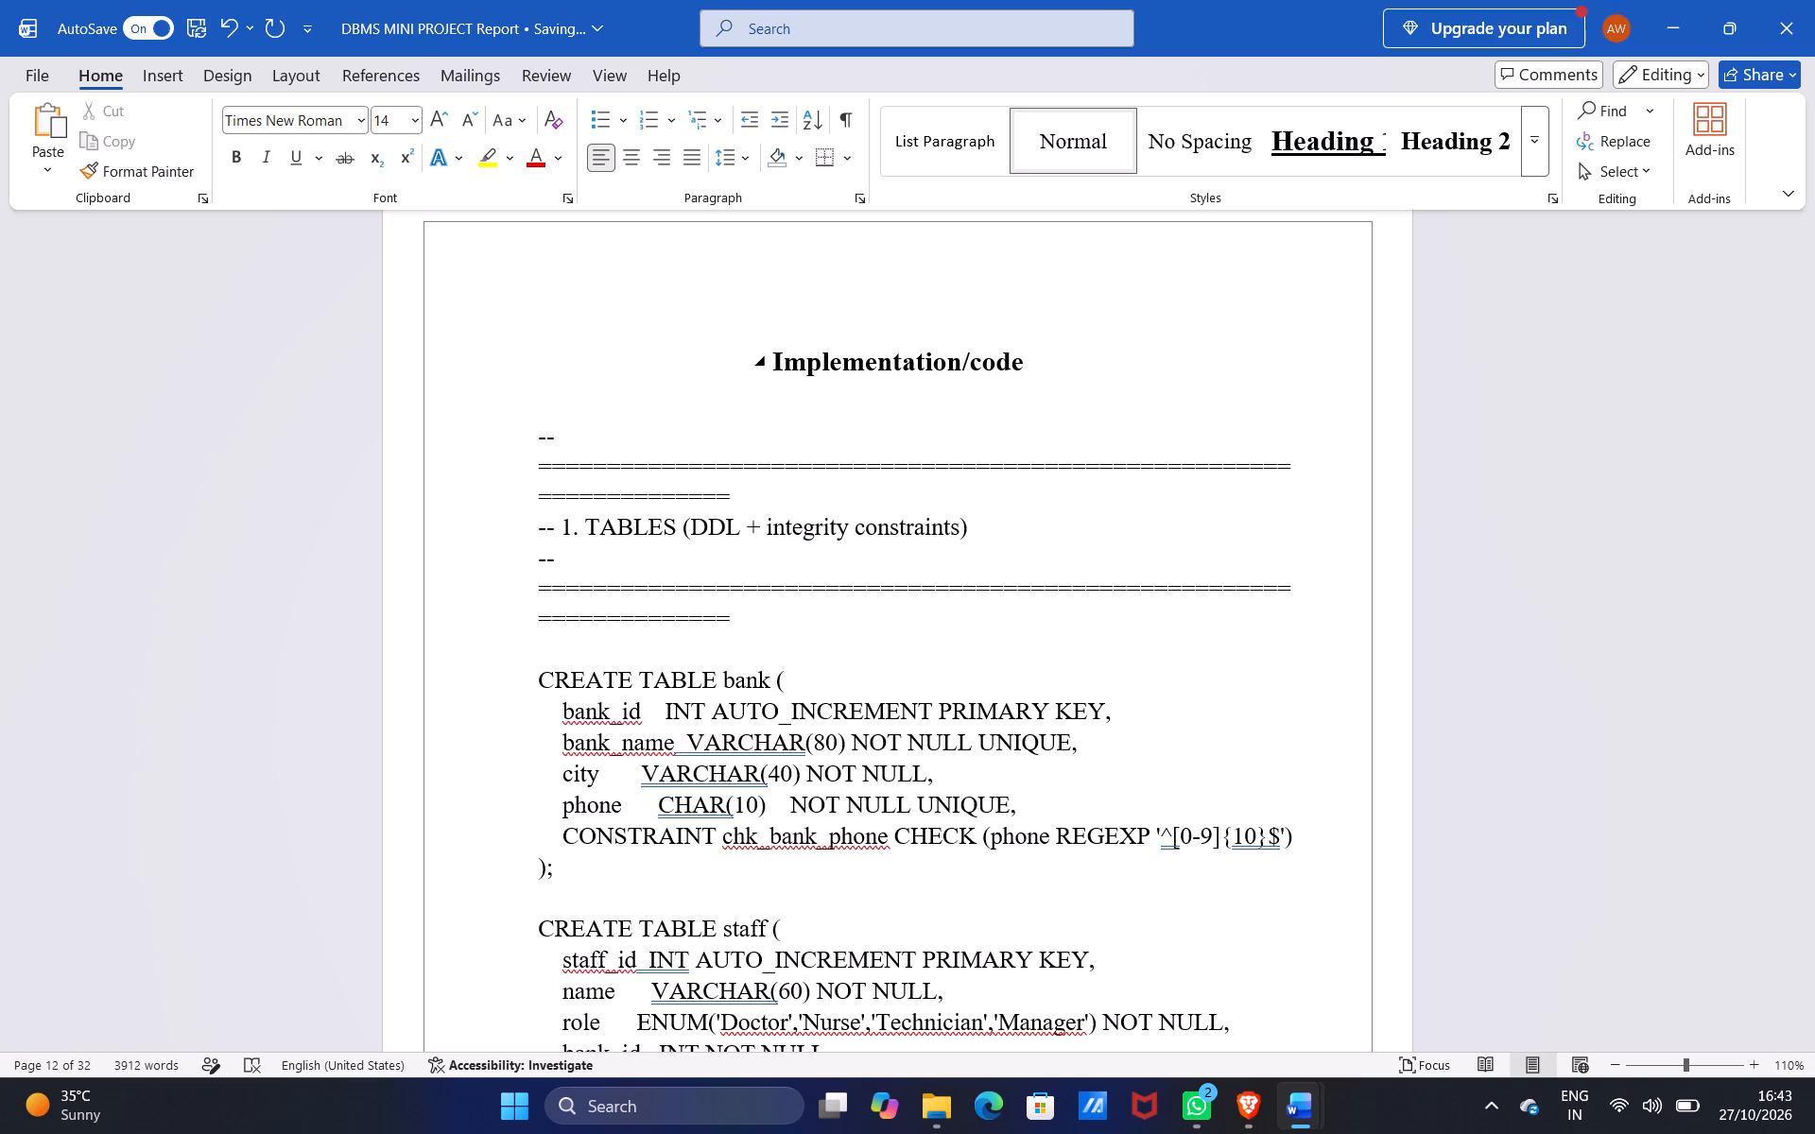
type("Front")
type("End")
key("shift+colon")
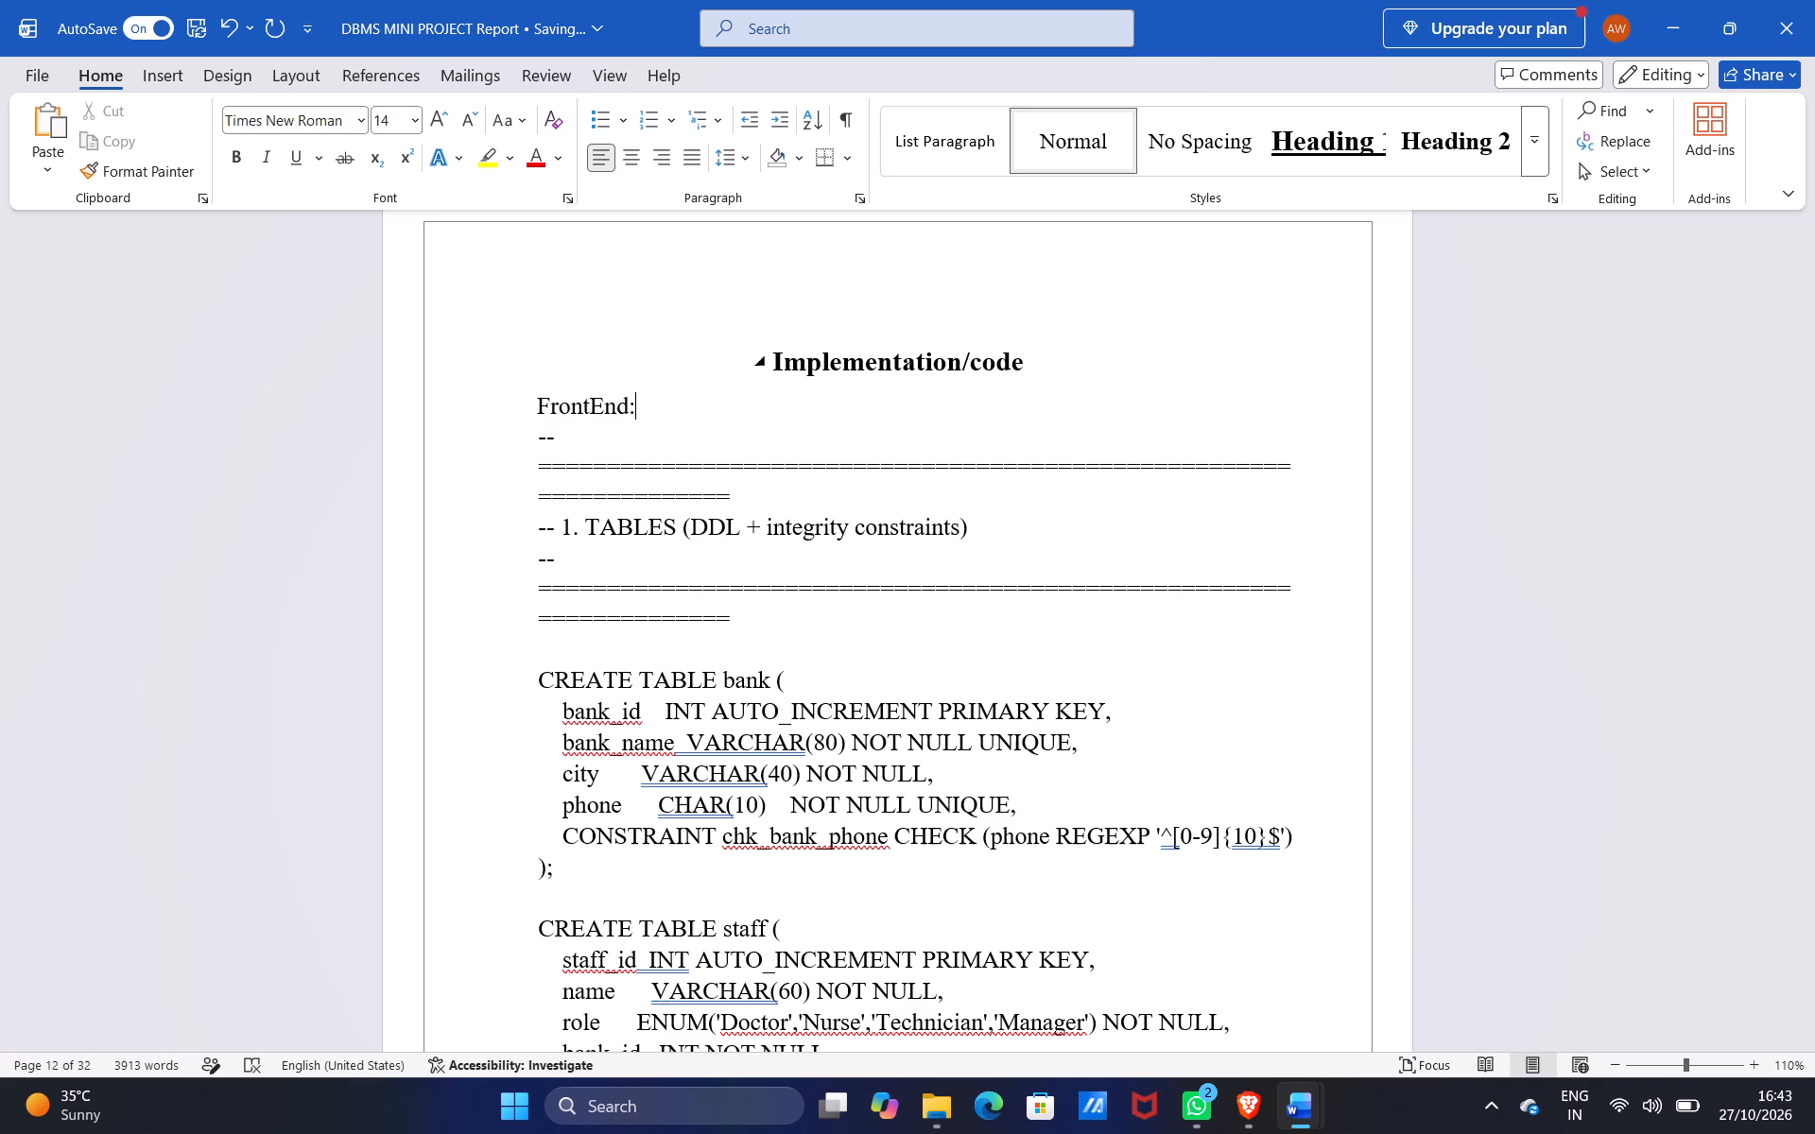
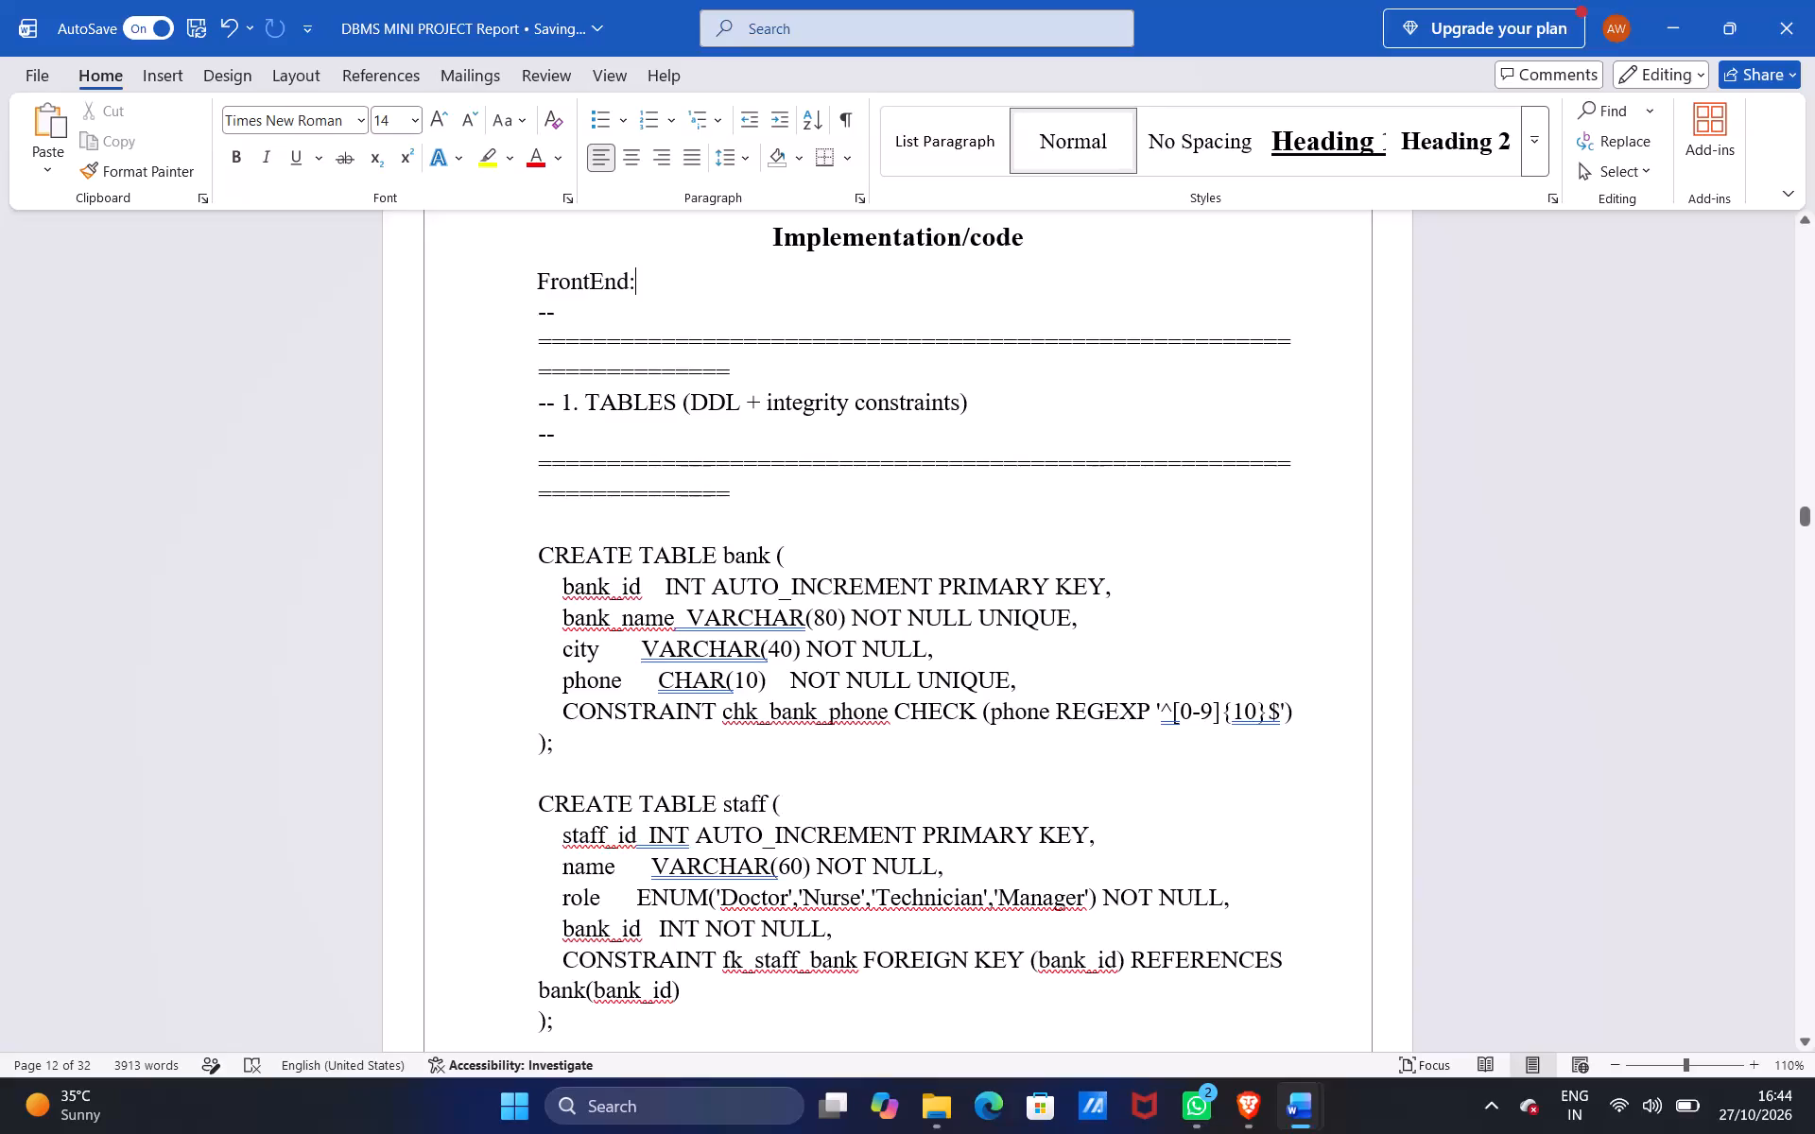
Paste the copied Flask application code on a new line below the "FrontEnd:" label.
key("Return")
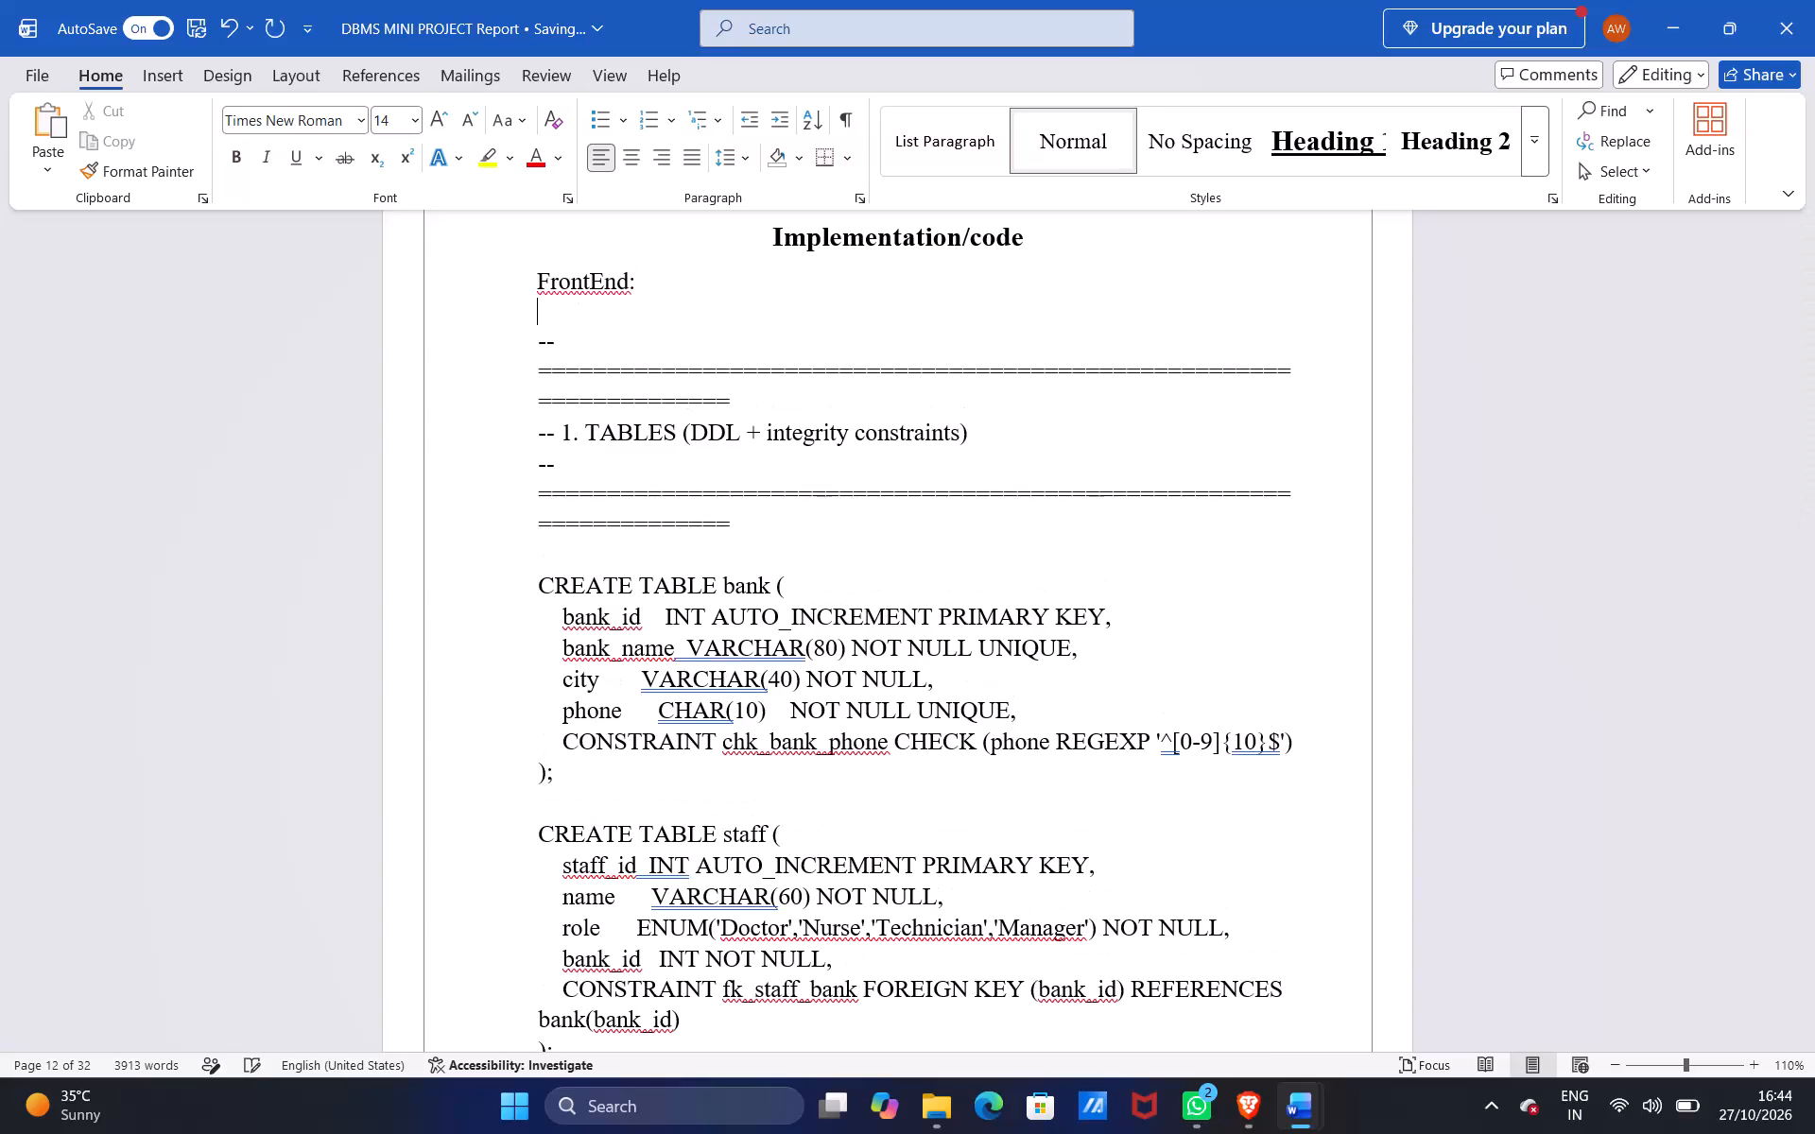
key("ctrl+v")
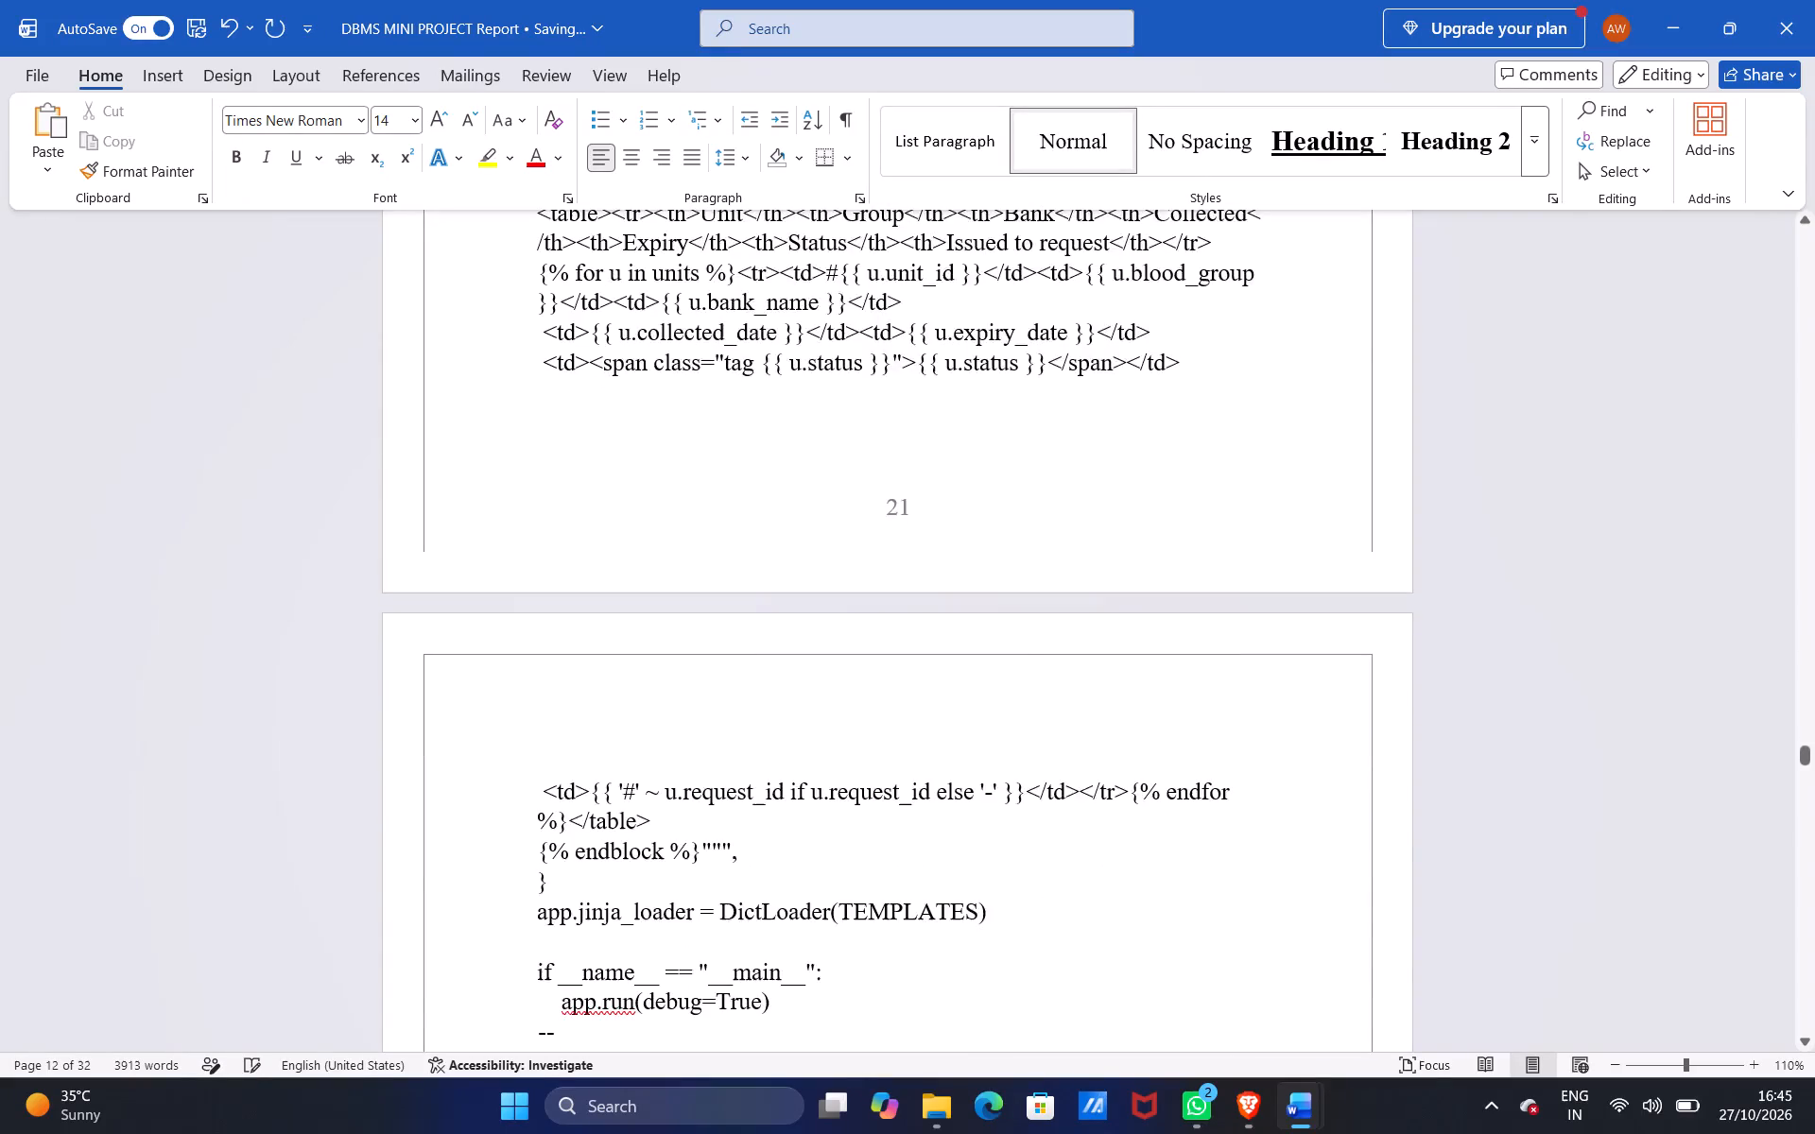
scroll(663, 387, "up", 20)
scroll(663, 387, "up", 3)
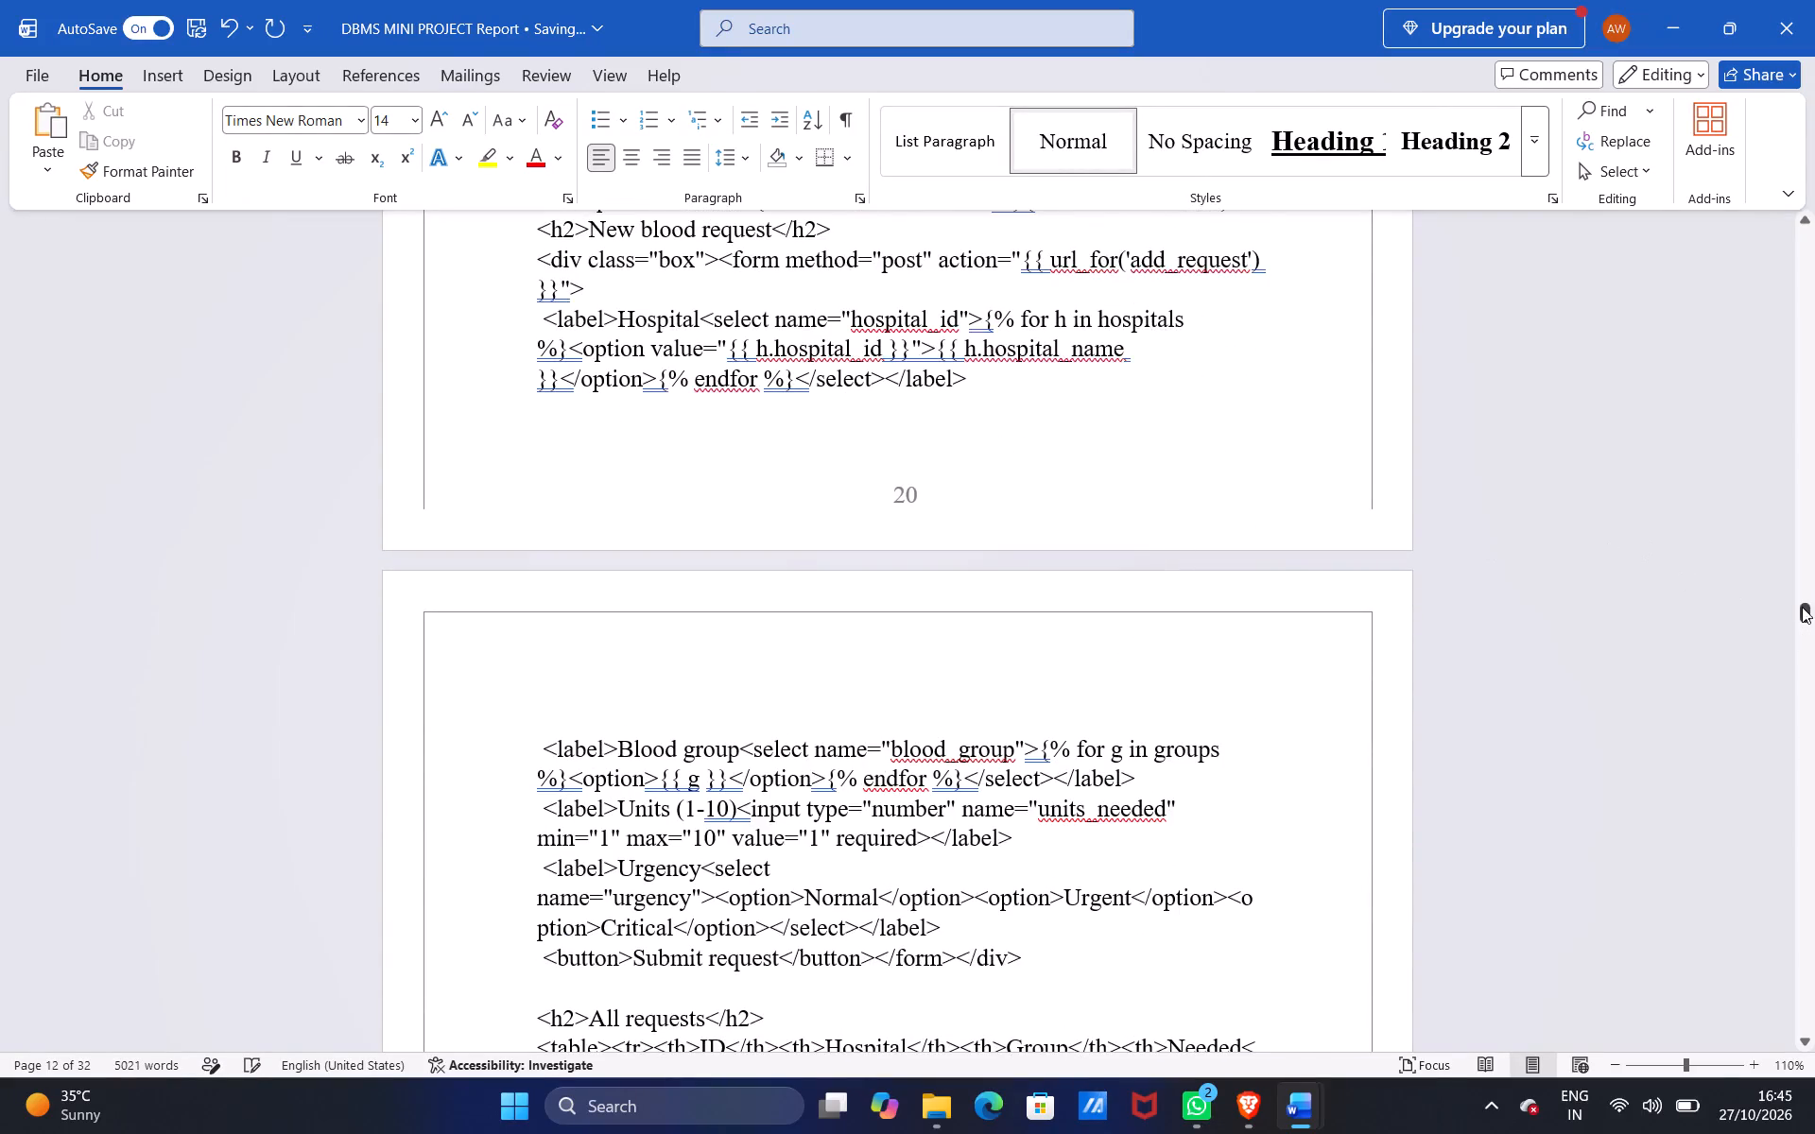
Insert a blank line between the "FrontEnd:" label and the first Flask import line.
left_click_drag(1804, 608, 1782, 424)
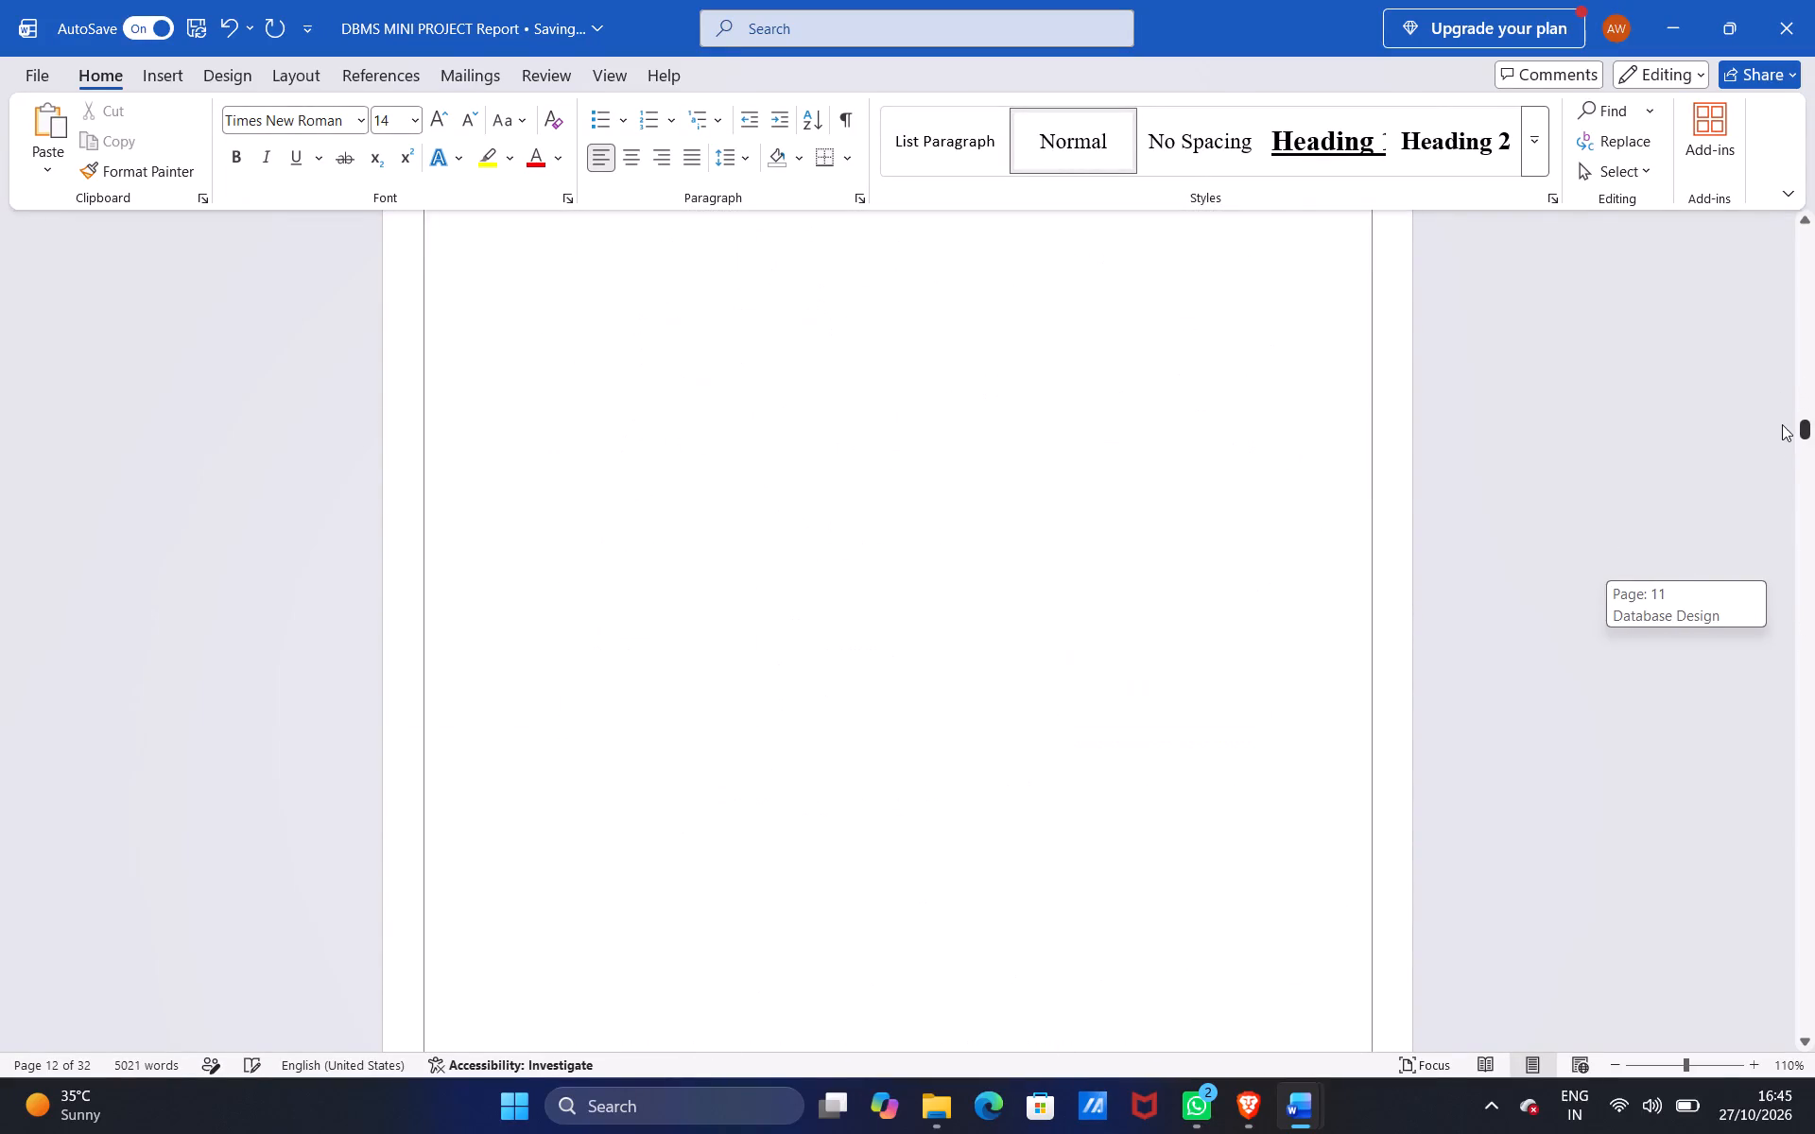
left_click_drag(1782, 424, 1788, 450)
scroll(1296, 597, "down", 3)
scroll(1296, 597, "up", 12)
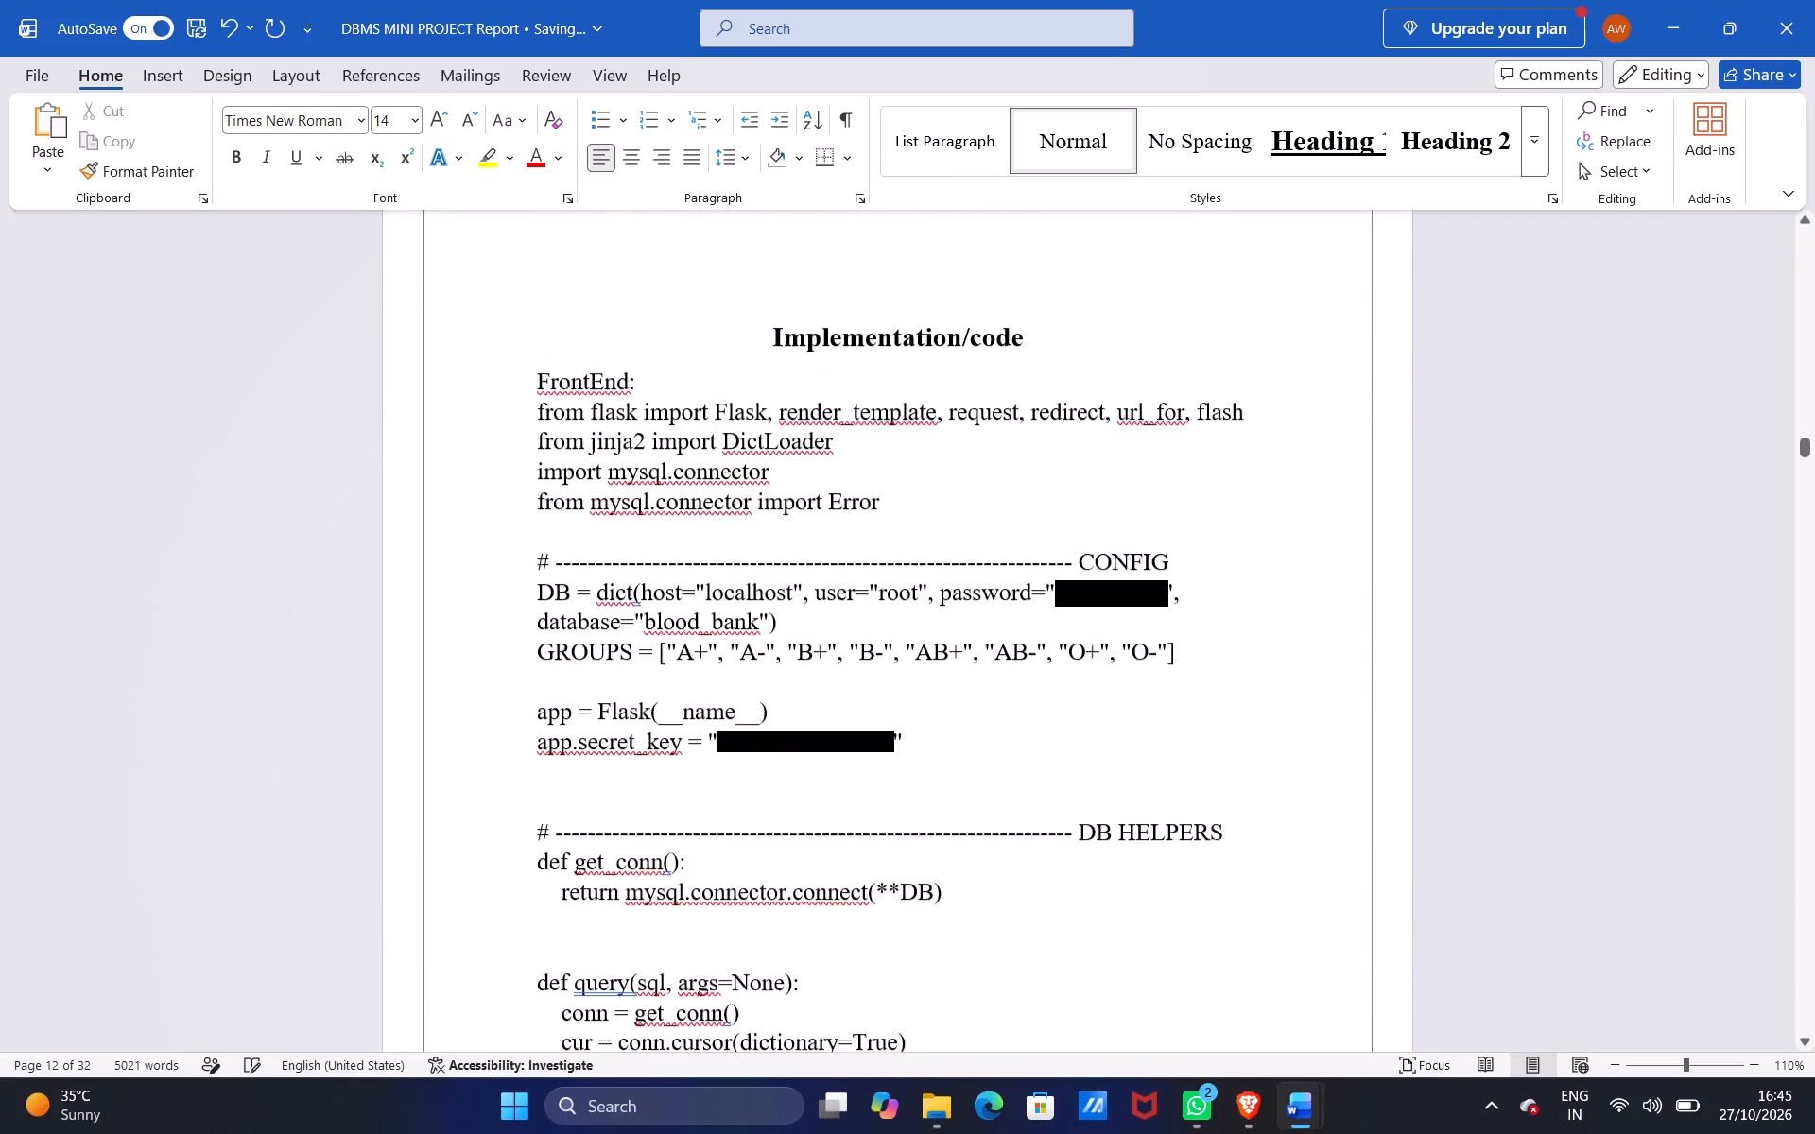
scroll(1296, 597, "up", 4)
scroll(1276, 606, "down", 2)
left_click(633, 526)
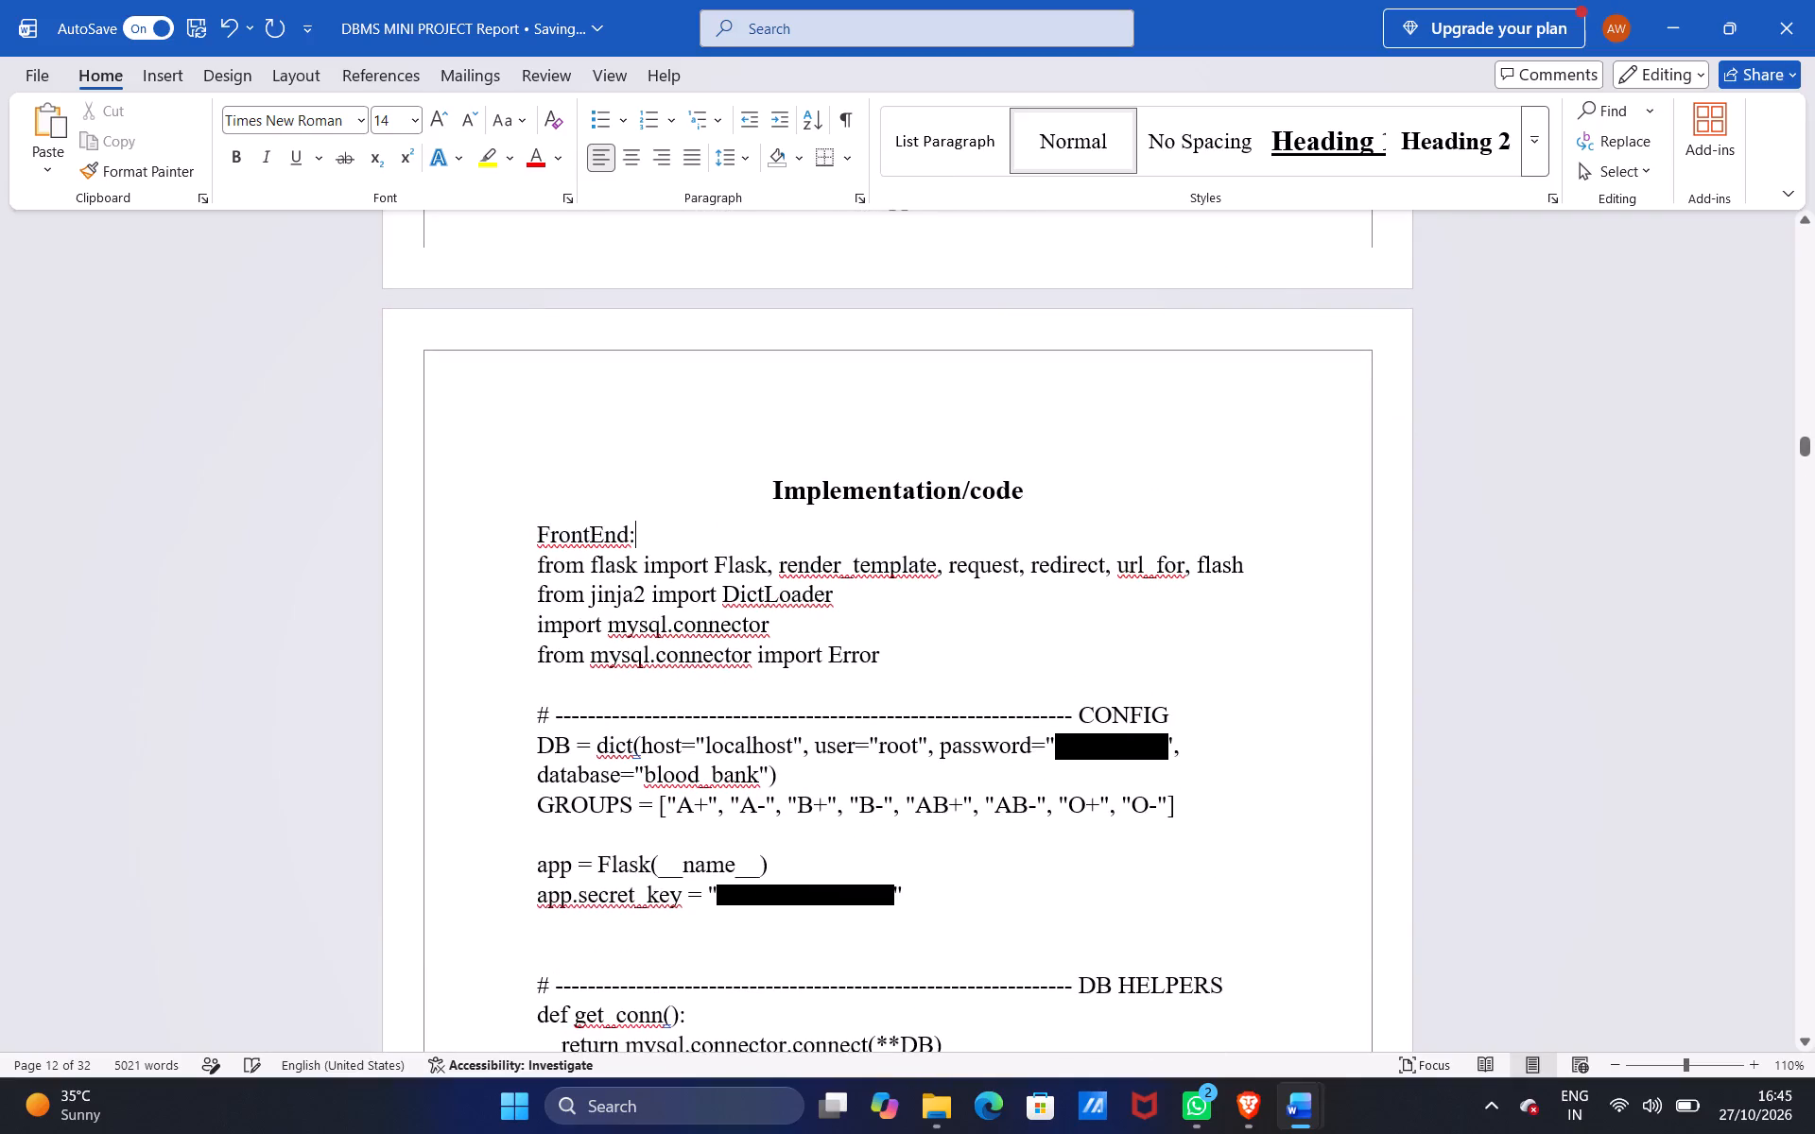
key("Return")
Set the font size of the whole pasted front-end code, from the Flask import through app.run(debug=True), to 12.
left_click_drag(540, 592, 883, 747)
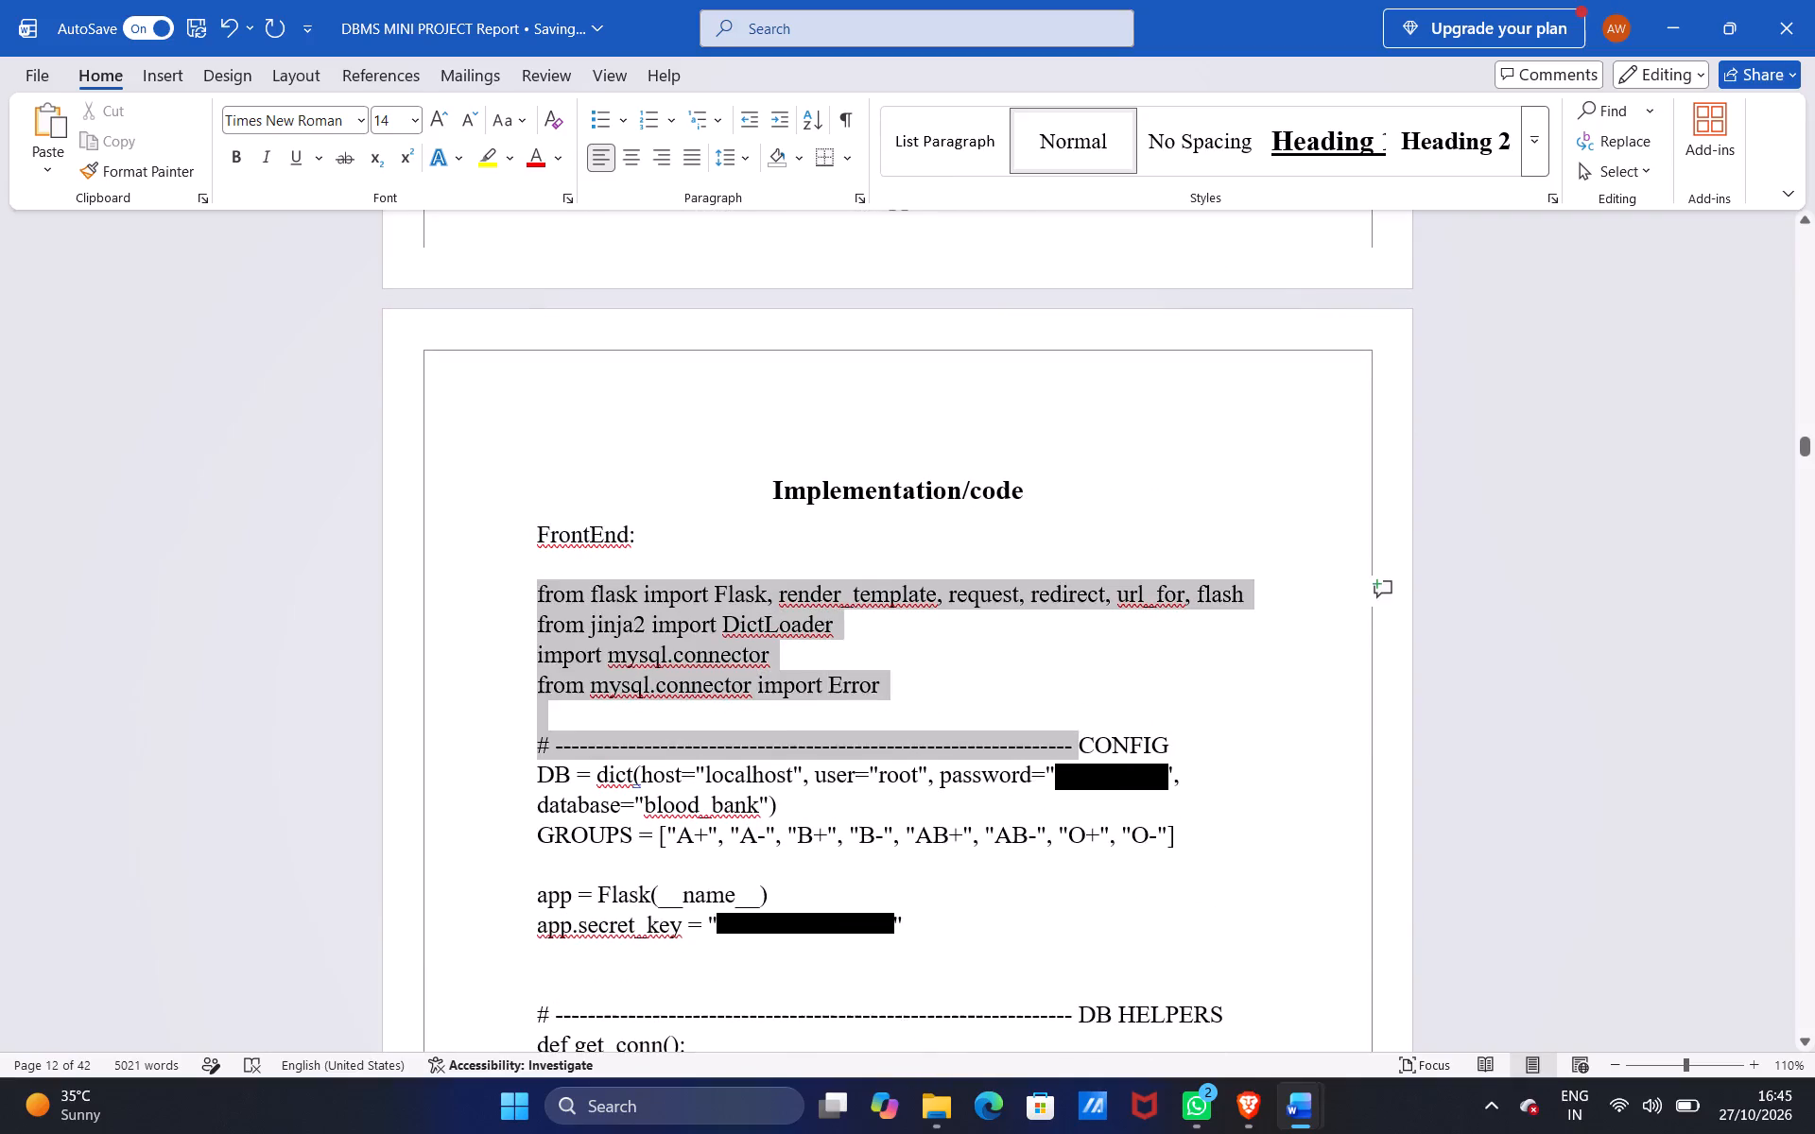
left_click_drag(883, 747, 976, 759)
scroll(925, 768, "down", 5)
scroll(954, 765, "down", 20)
scroll(954, 765, "down", 6)
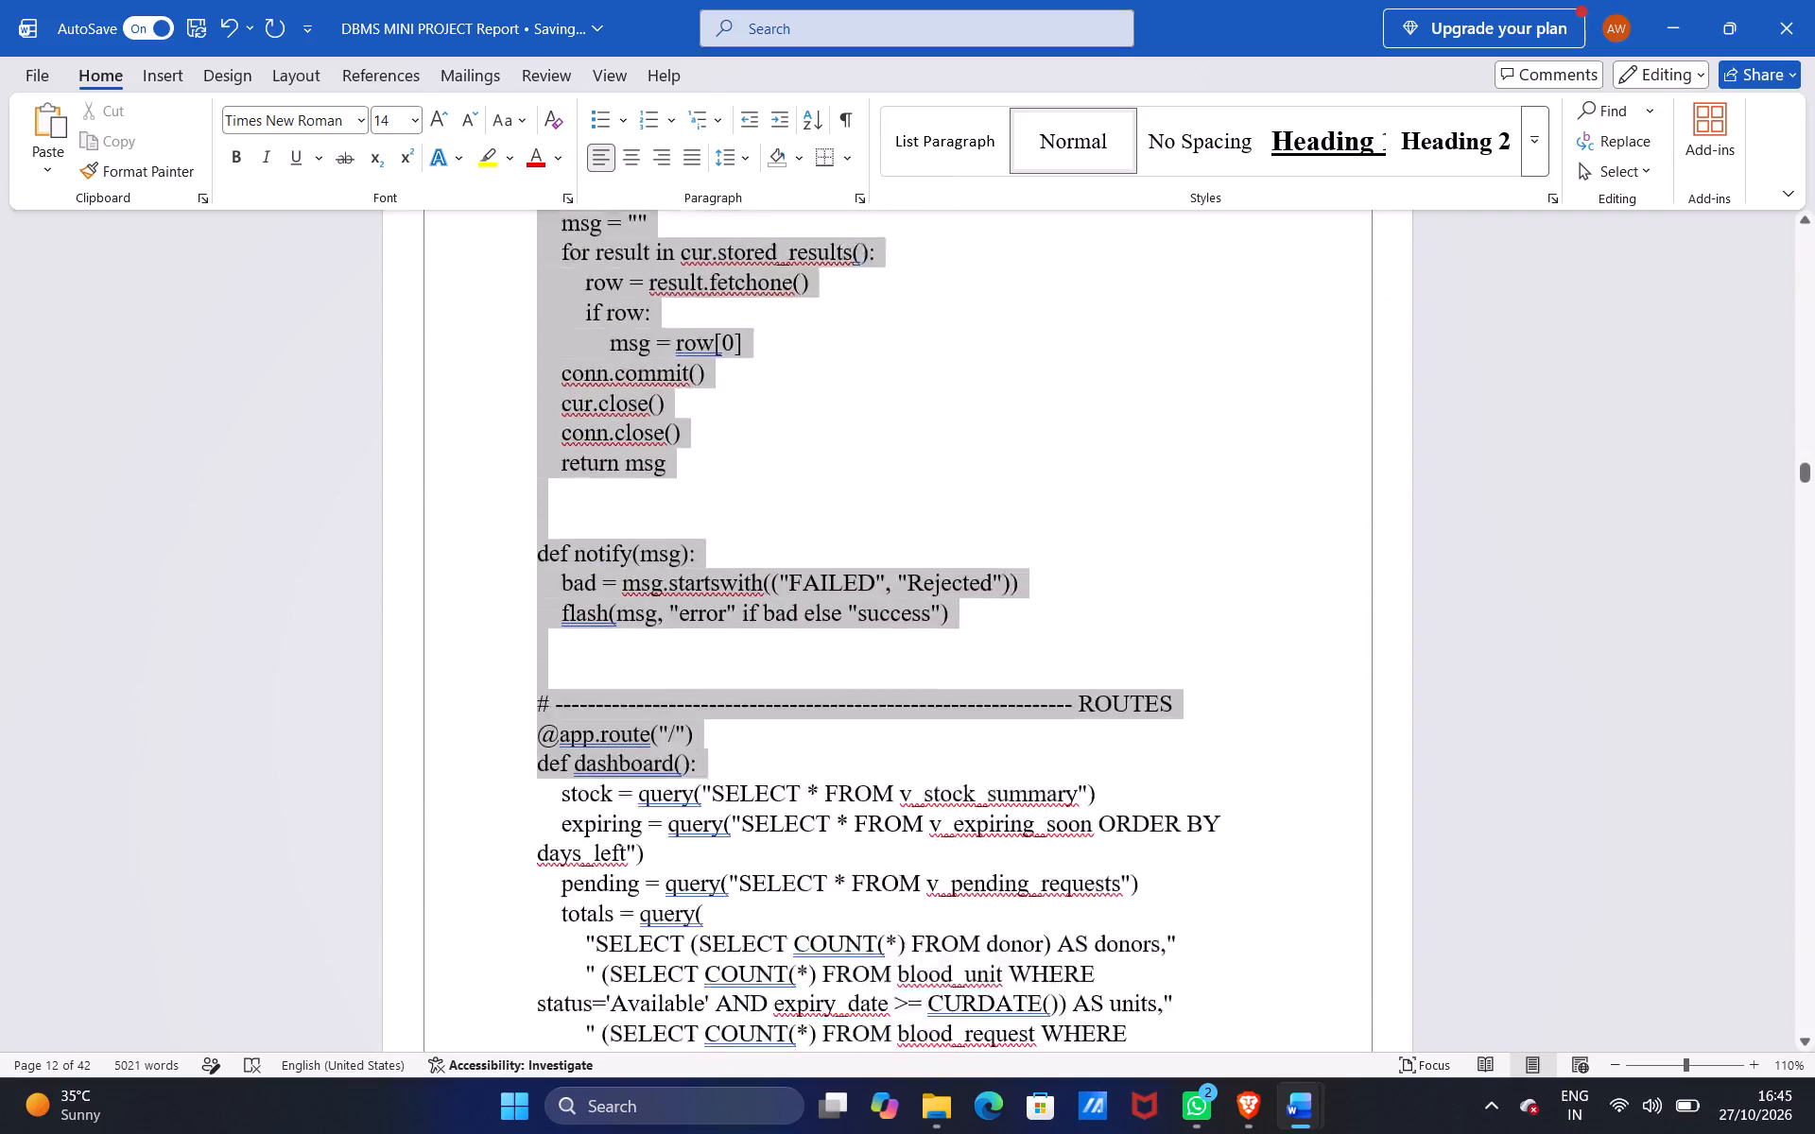
scroll(976, 759, "down", 20)
scroll(976, 759, "down", 12)
left_click_drag(976, 759, 977, 759)
scroll(977, 759, "down", 19)
scroll(977, 759, "down", 20)
scroll(977, 759, "down", 17)
scroll(977, 759, "down", 16)
scroll(977, 759, "down", 10)
scroll(977, 759, "down", 17)
scroll(977, 759, "down", 20)
scroll(977, 759, "down", 15)
scroll(977, 759, "down", 20)
scroll(977, 759, "down", 18)
scroll(977, 759, "down", 5)
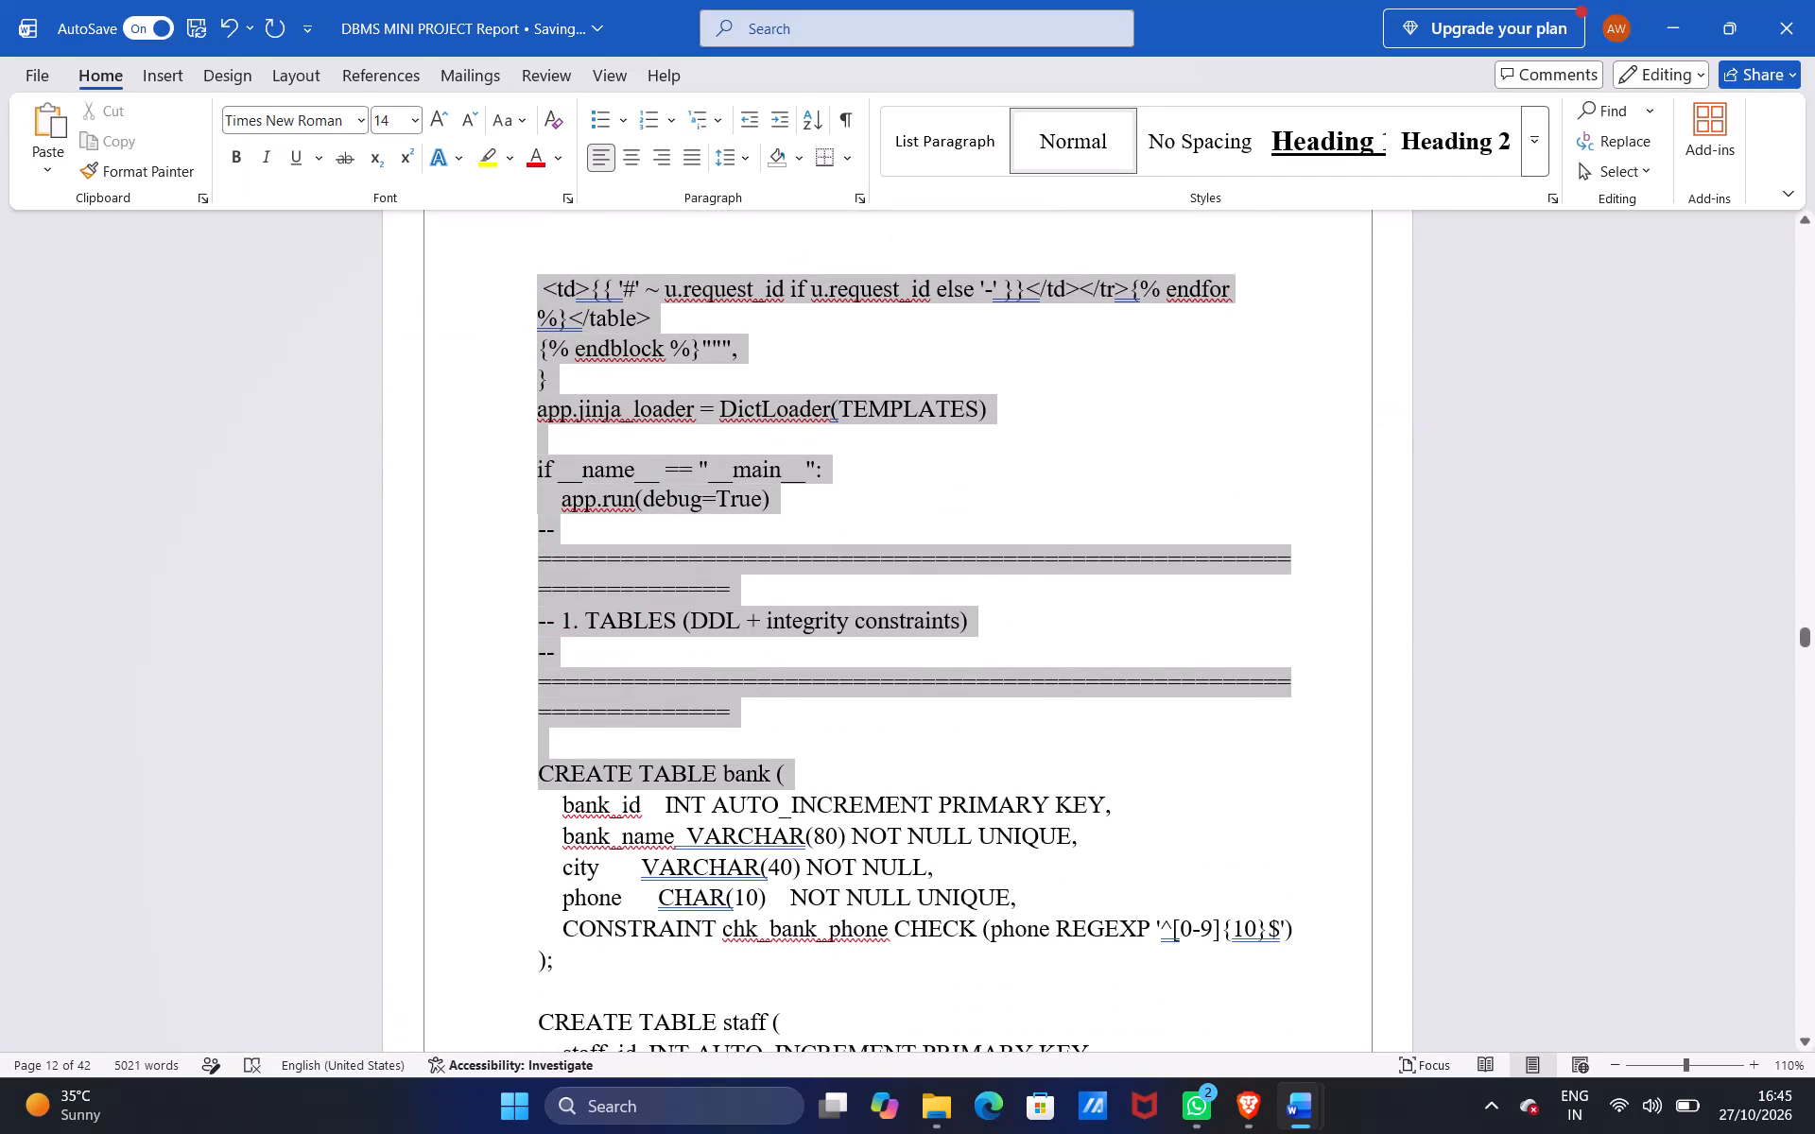
left_click_drag(977, 759, 993, 522)
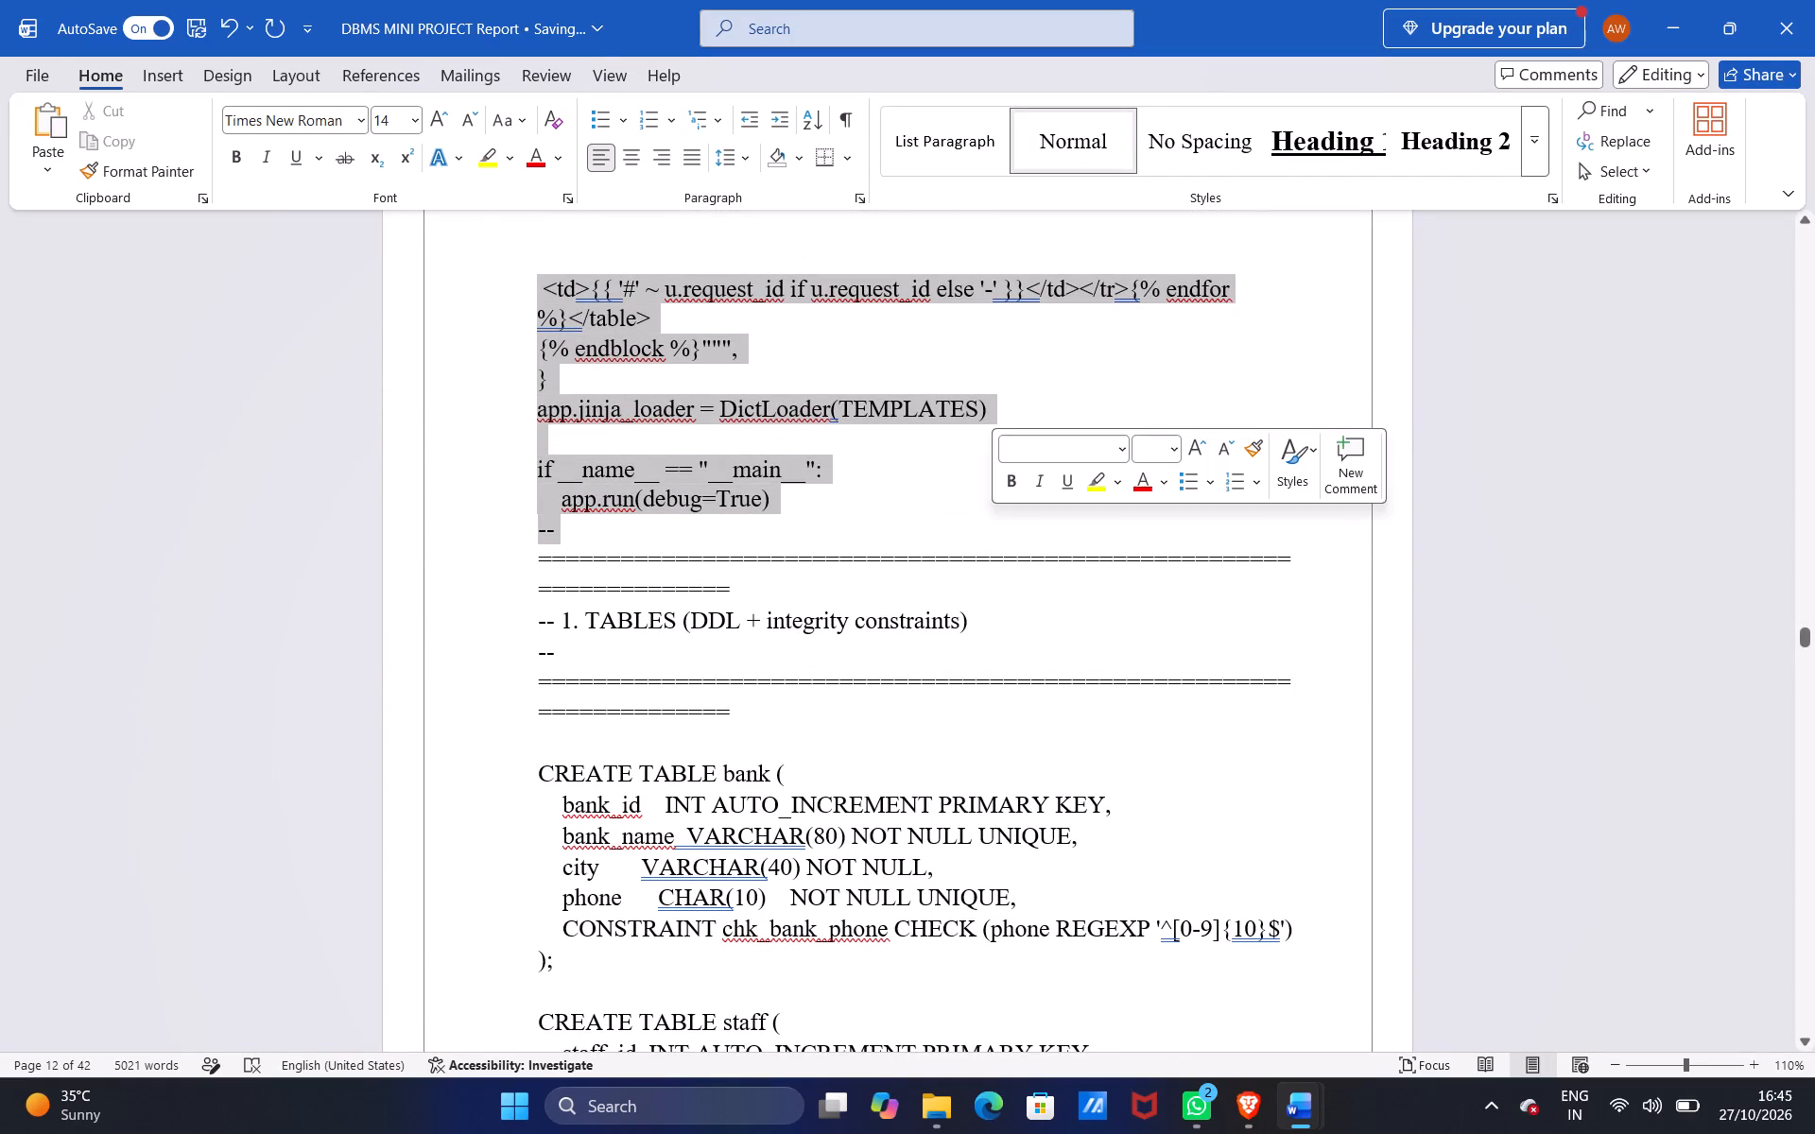
left_click(405, 118)
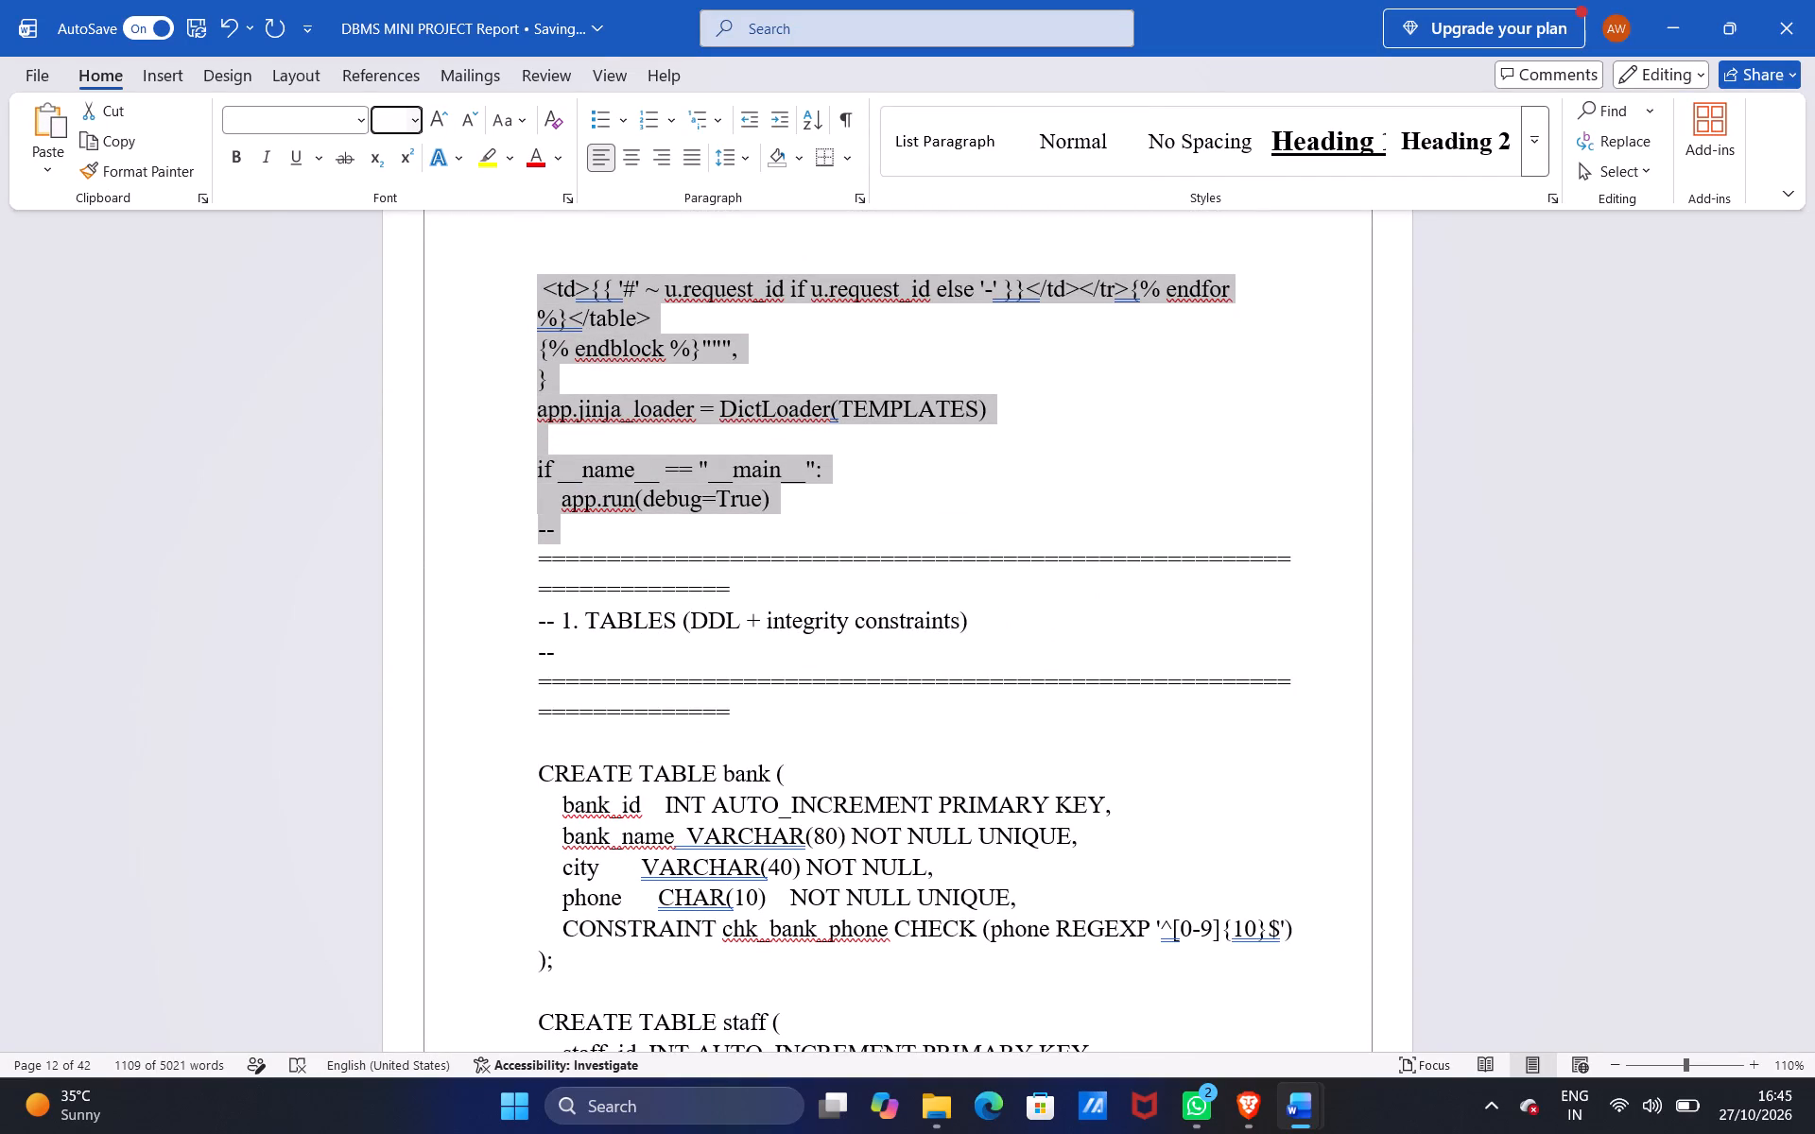
type("12")
key("Return")
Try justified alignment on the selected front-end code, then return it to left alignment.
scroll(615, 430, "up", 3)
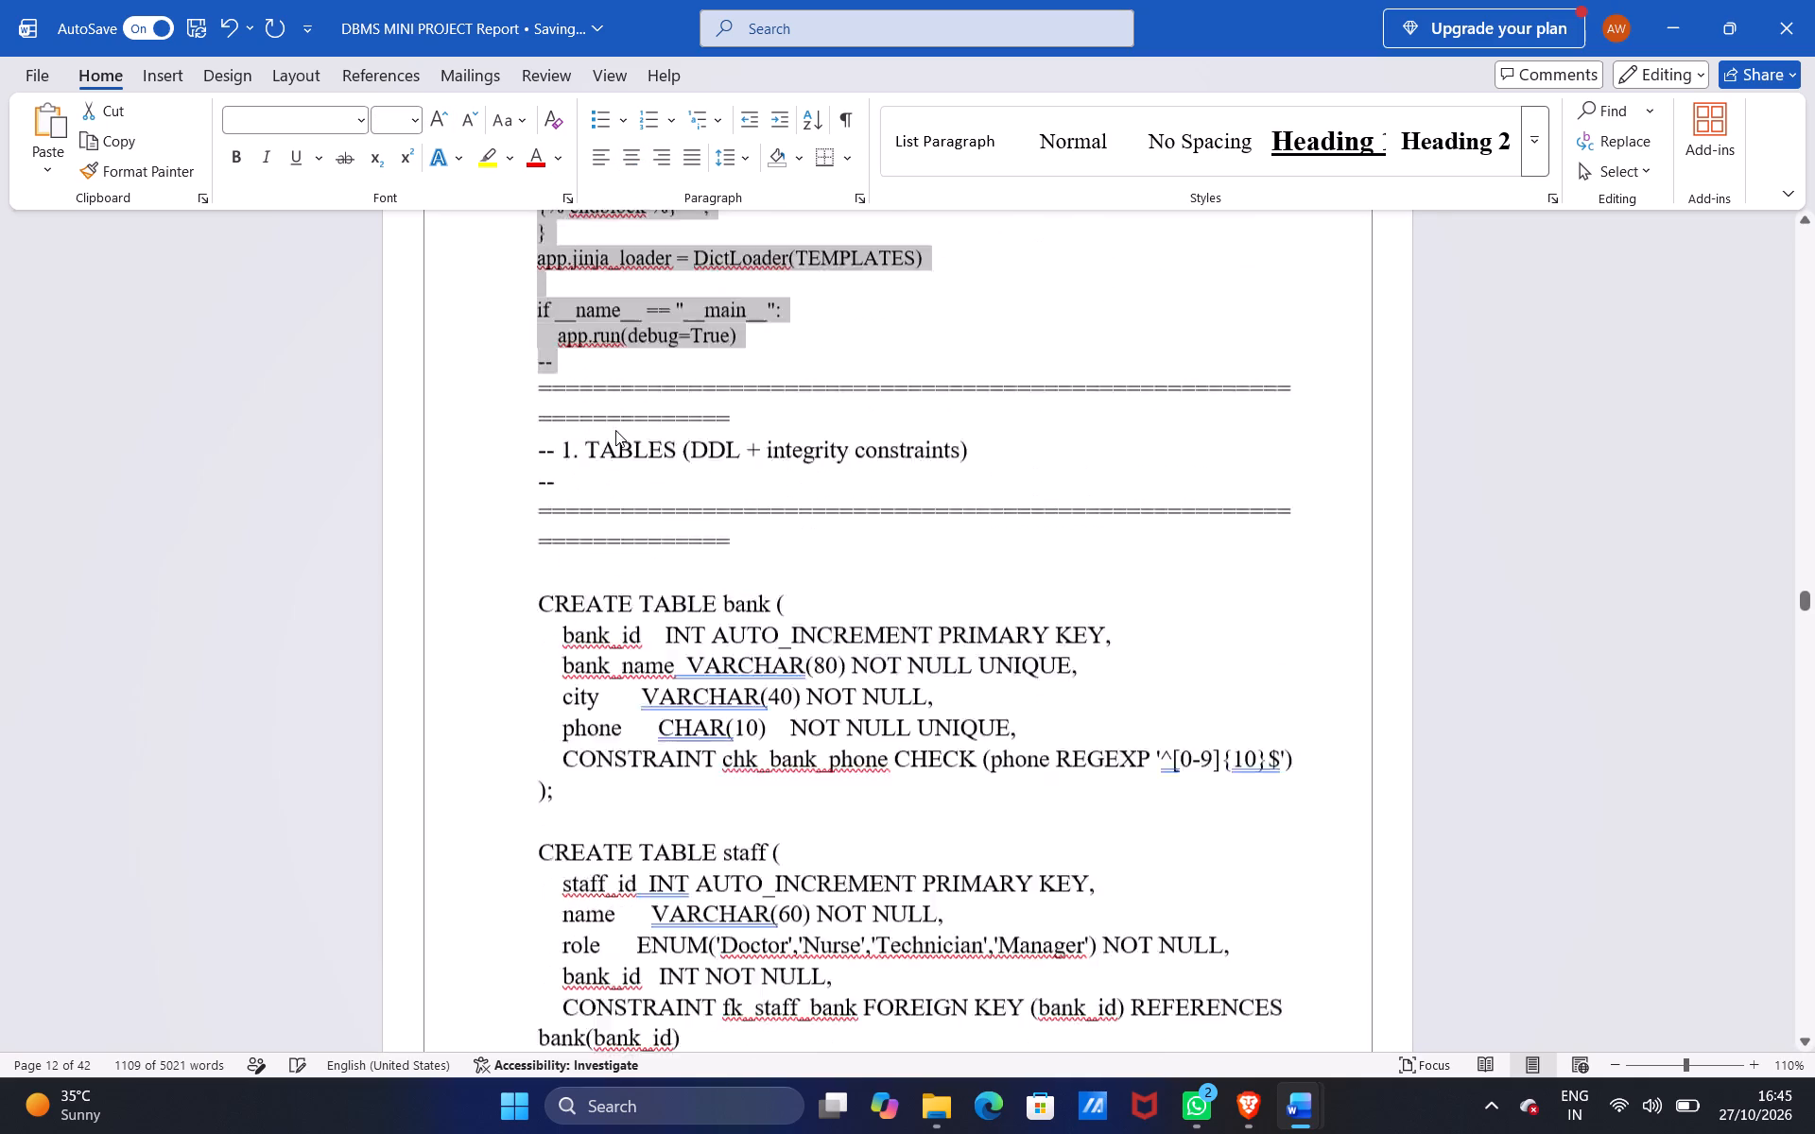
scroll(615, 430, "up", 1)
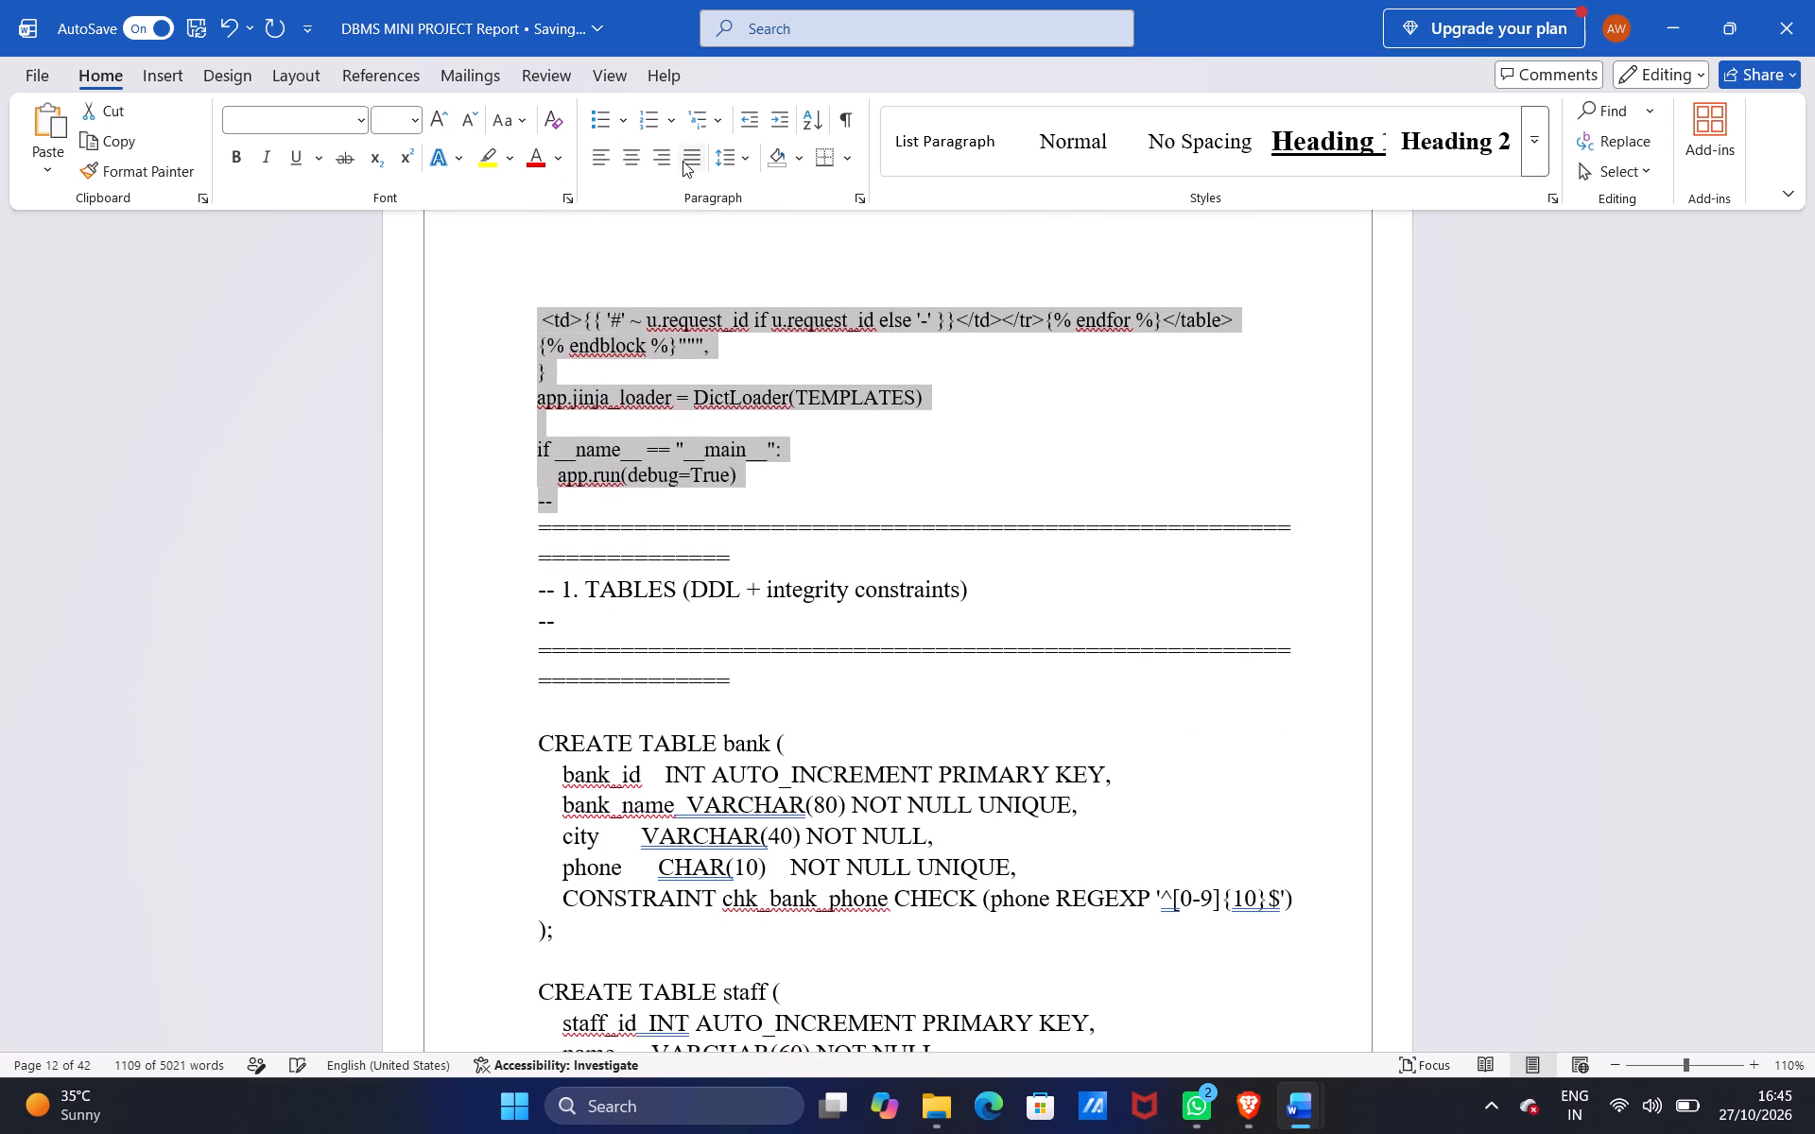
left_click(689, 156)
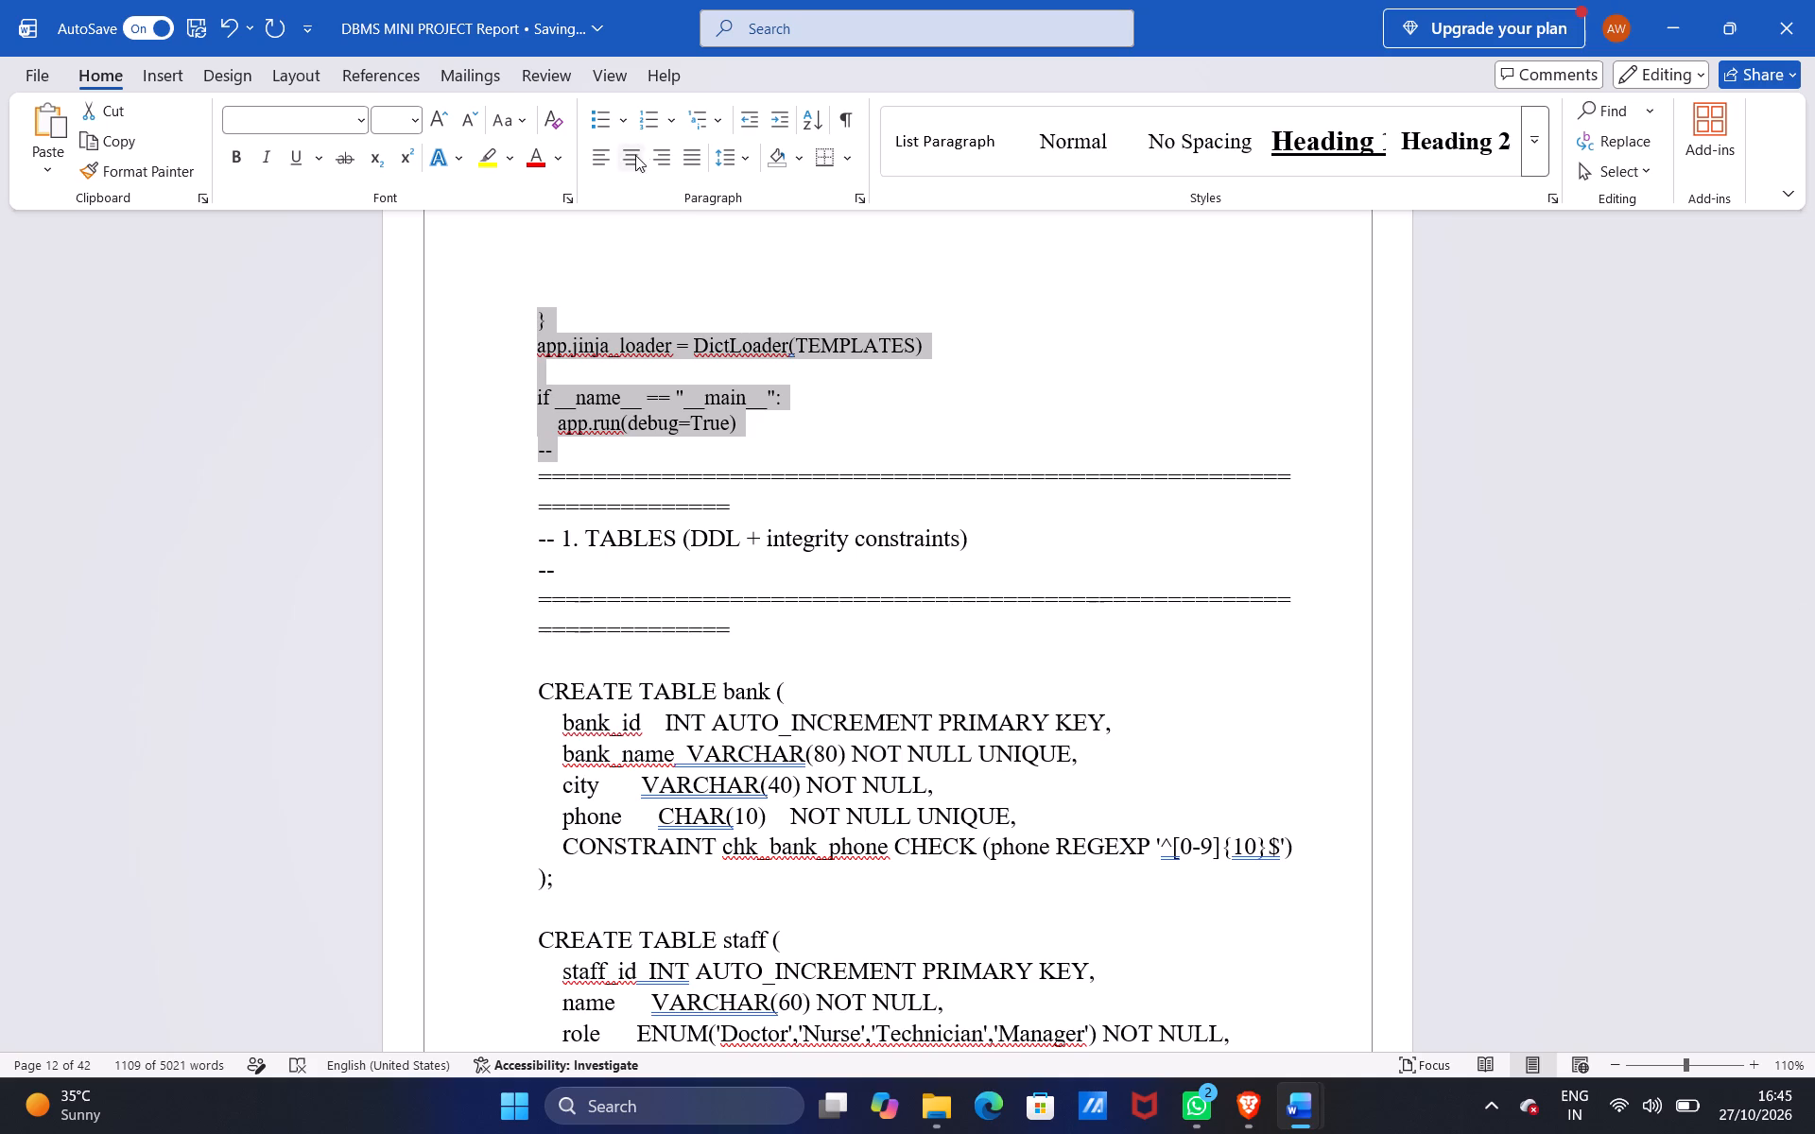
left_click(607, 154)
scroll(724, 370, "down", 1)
Add blank lines after app.run(debug=True) and enter the label "DATABASE:" directly above the SQL code.
left_click(809, 407)
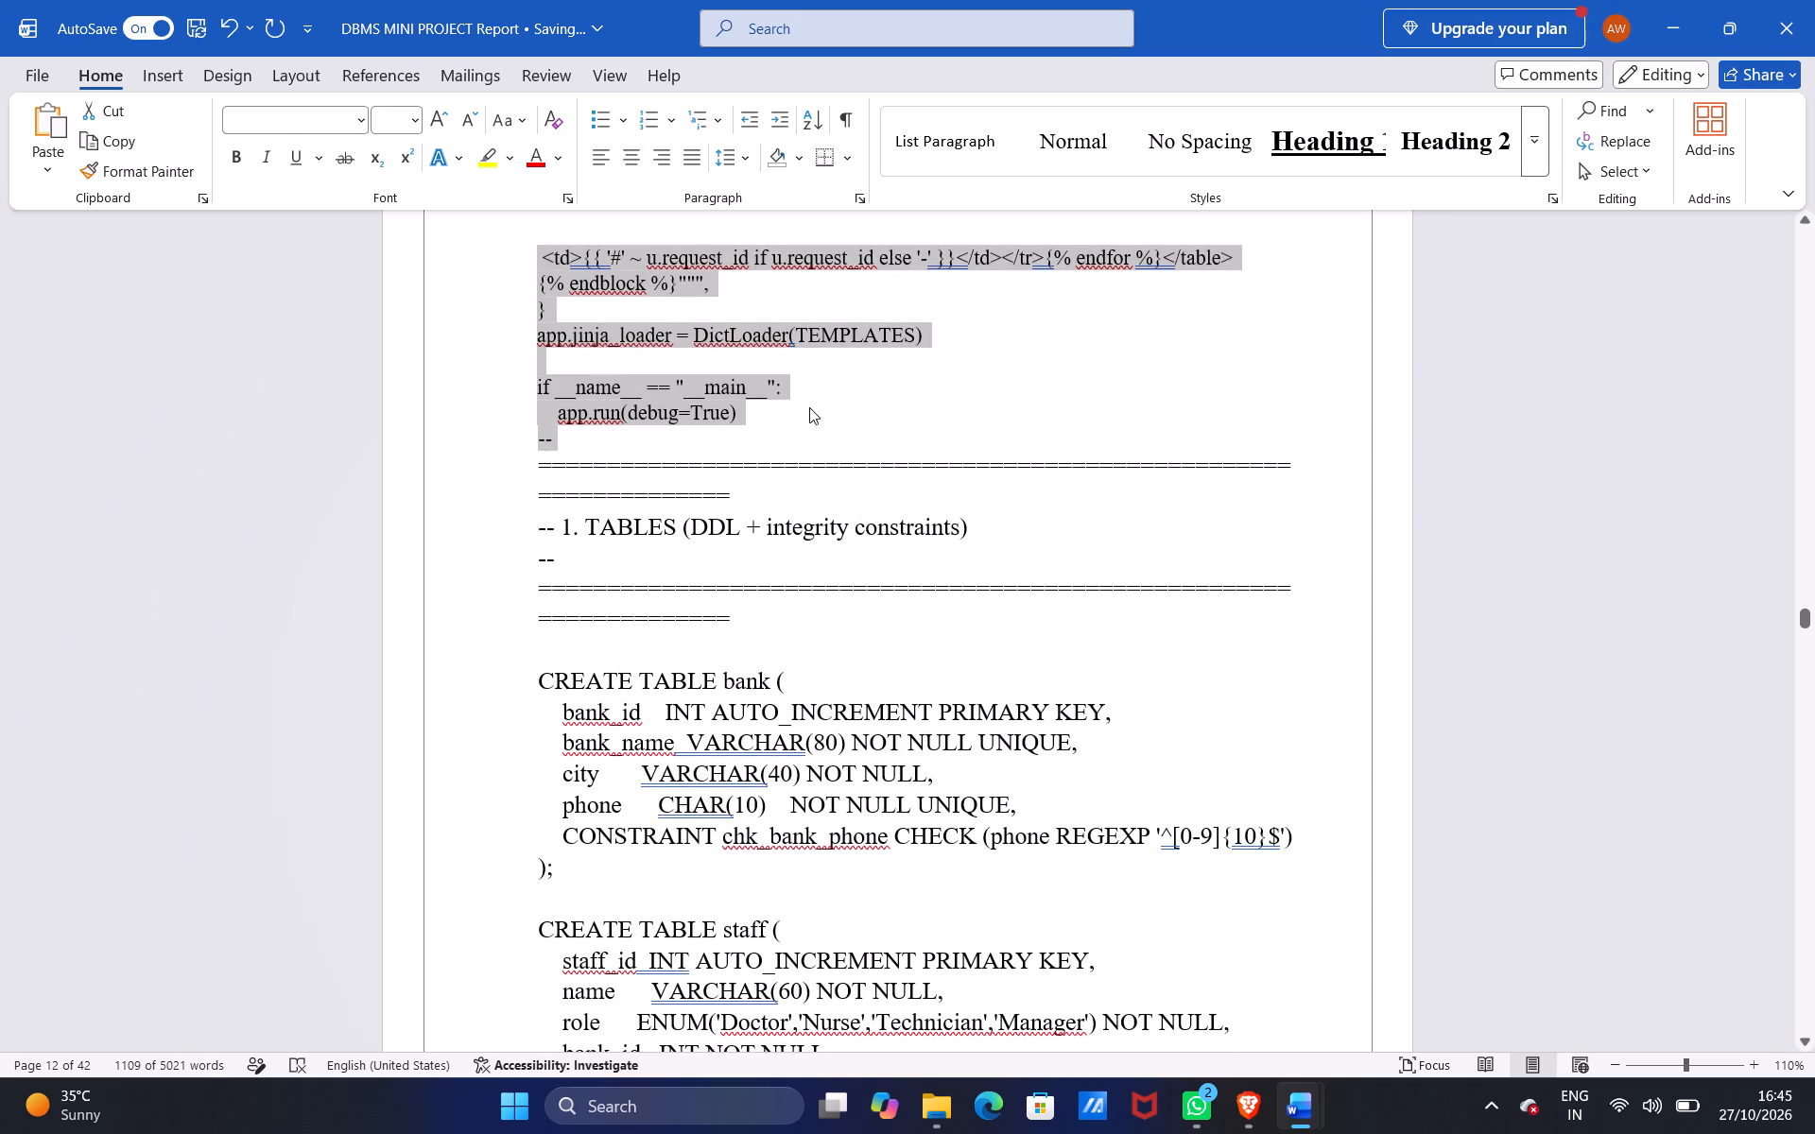
left_click(610, 436)
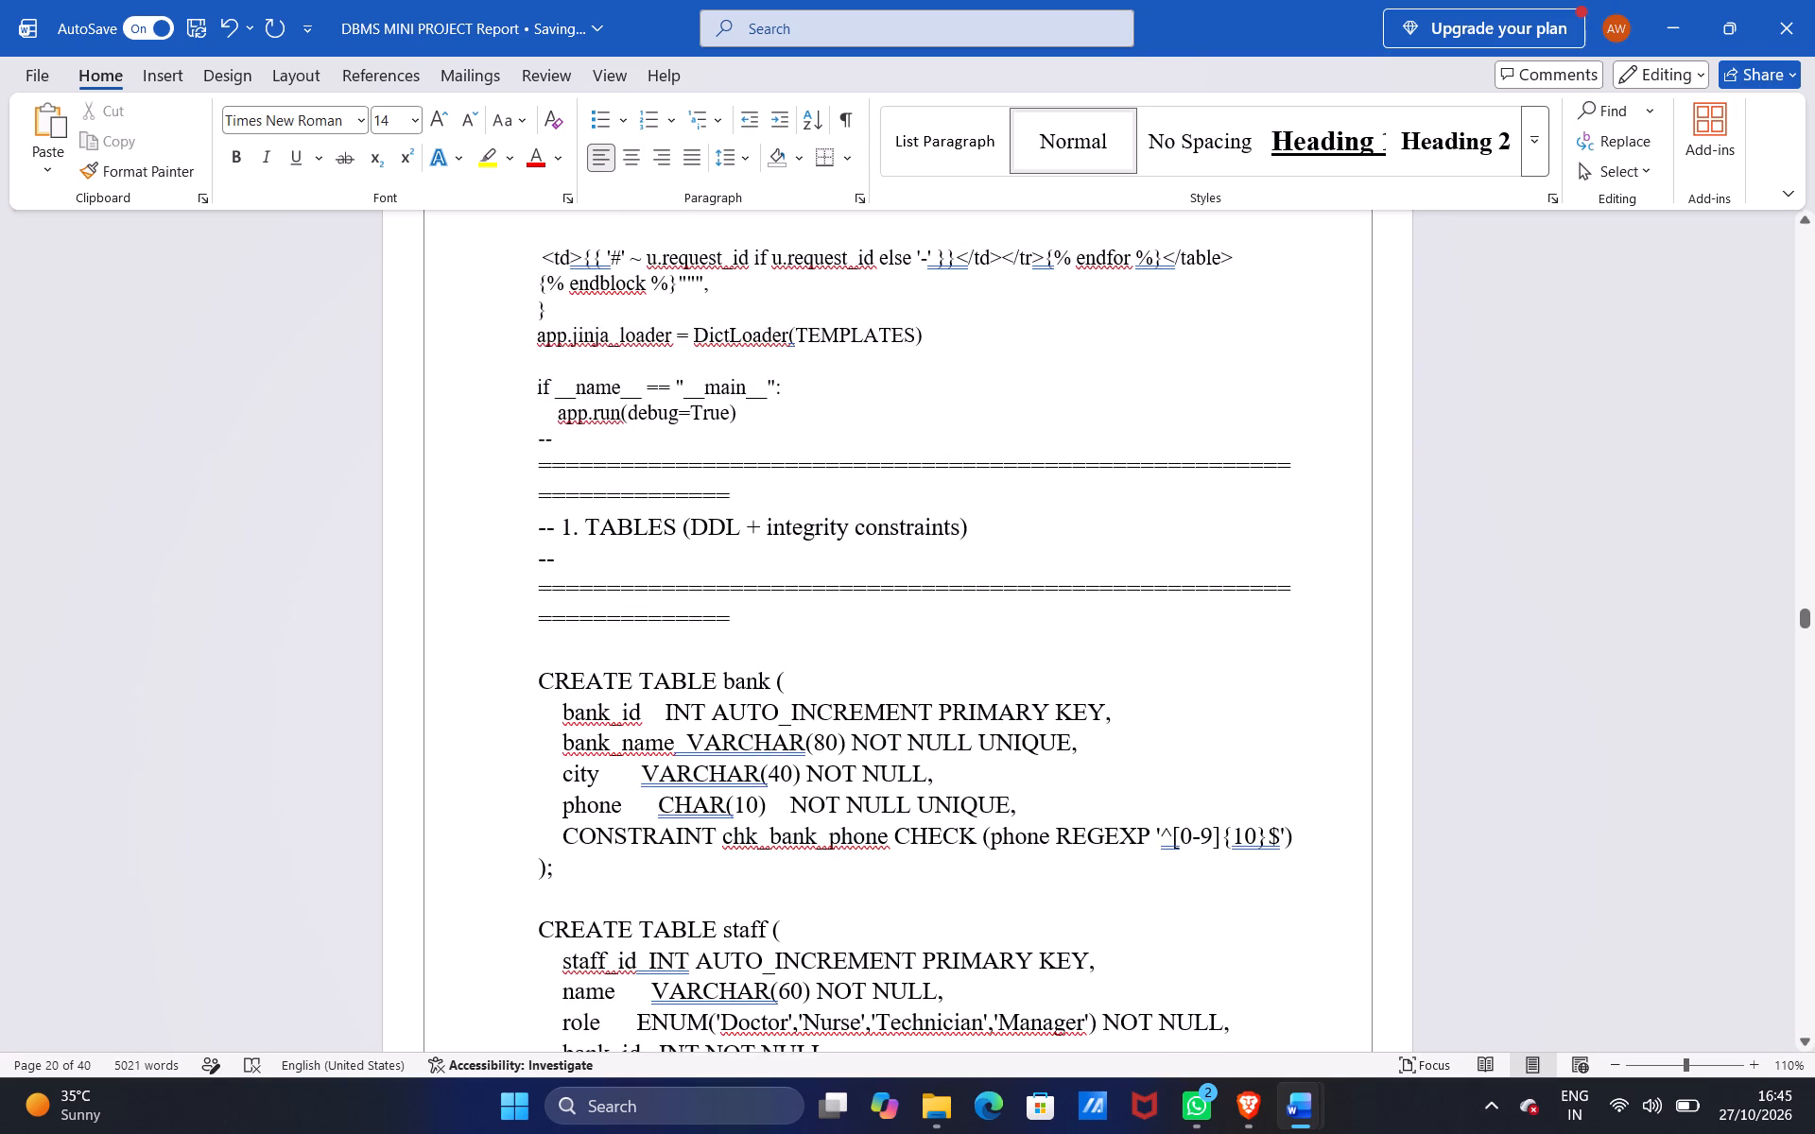
left_click(748, 413)
key("Return")
key("Return")
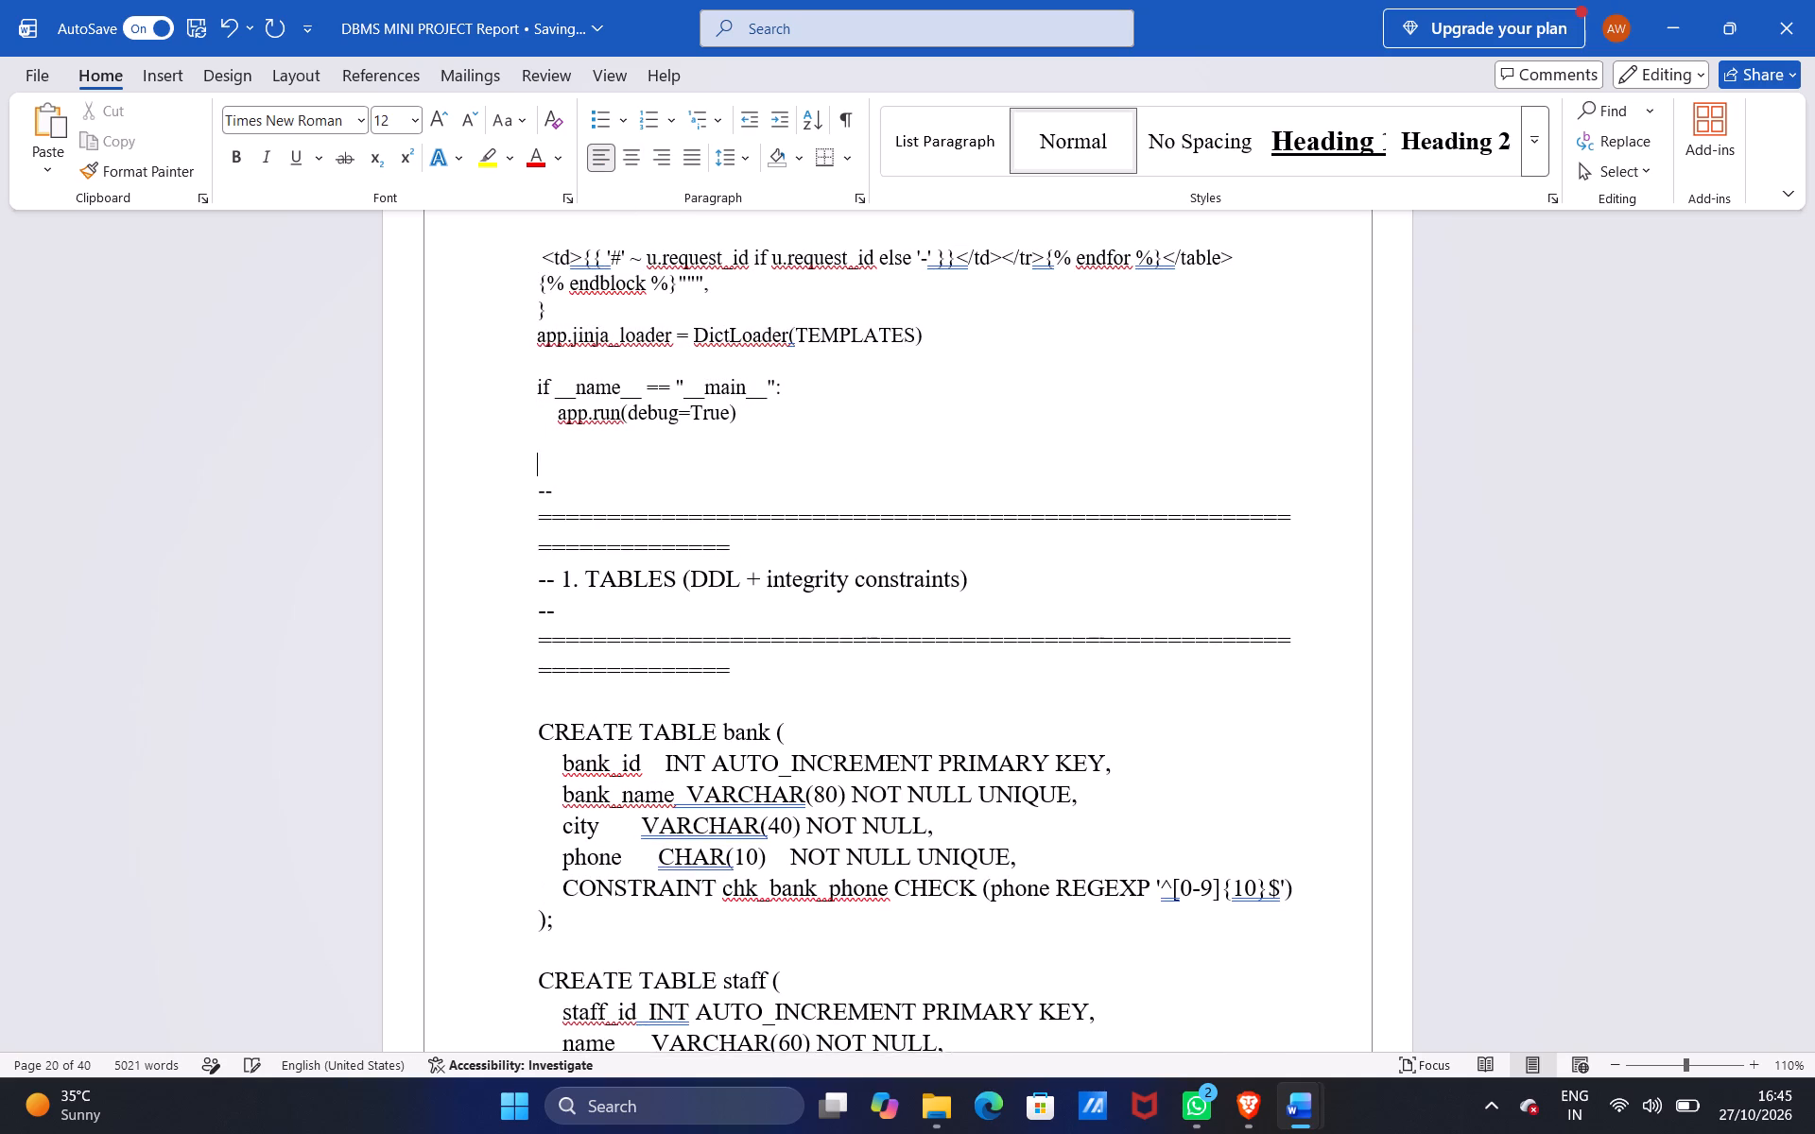
key("Return")
key("Return")
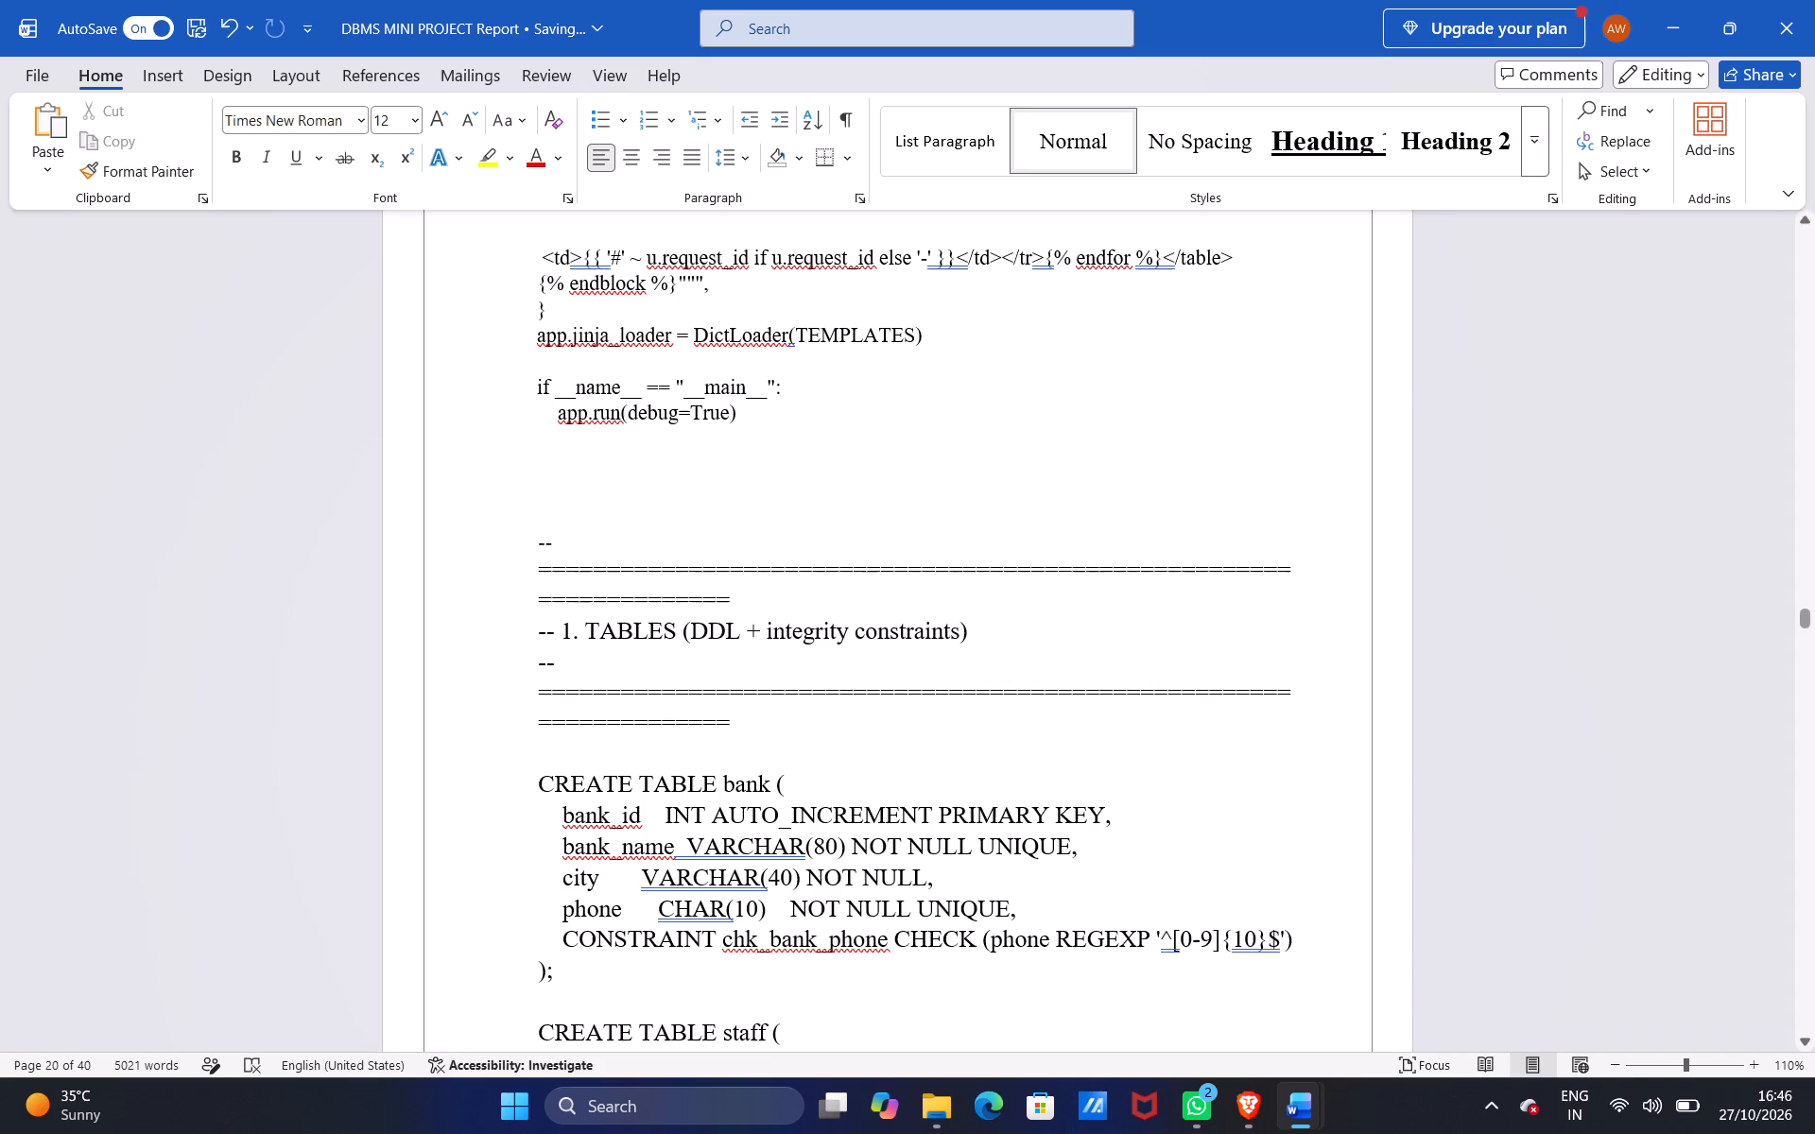
type("DATA")
type("BASE")
key("shift+colon")
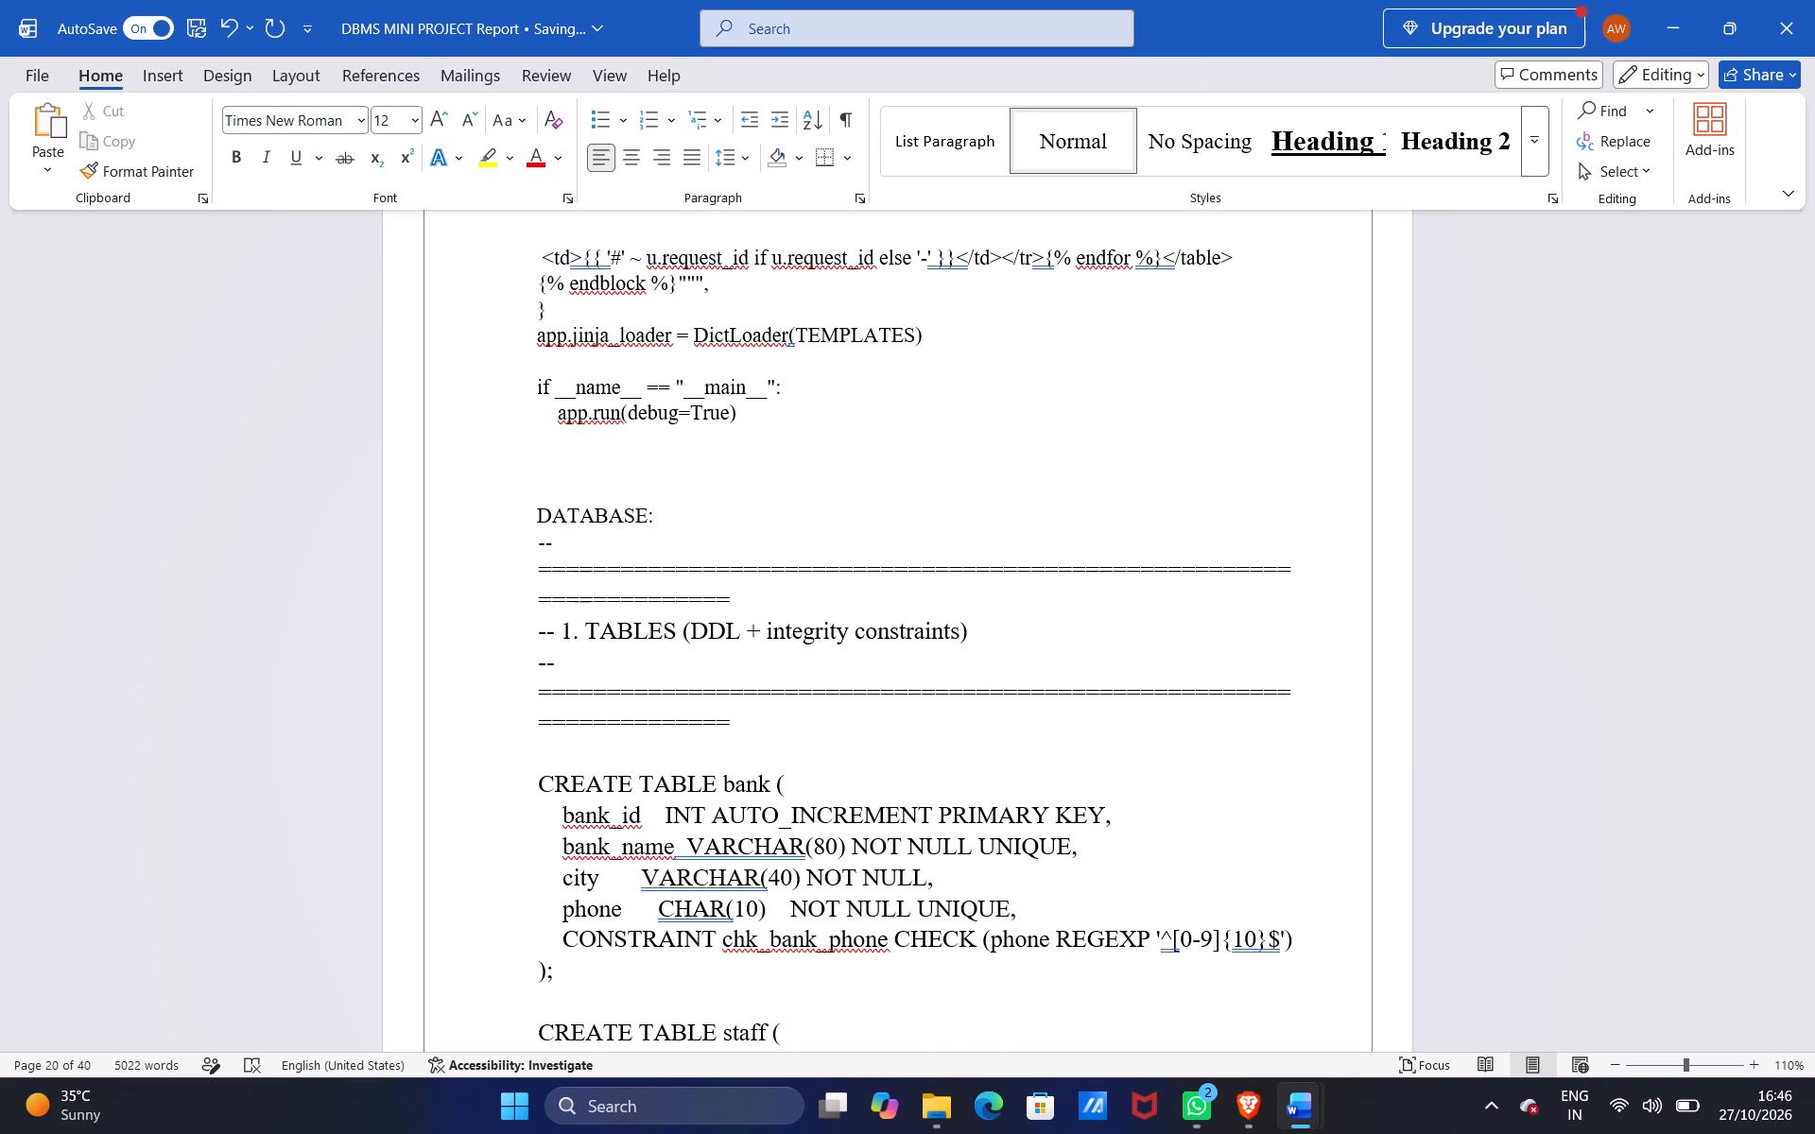
Make the "DATABASE:" label bold.
scroll(621, 462, "down", 1)
left_click_drag(527, 446, 561, 445)
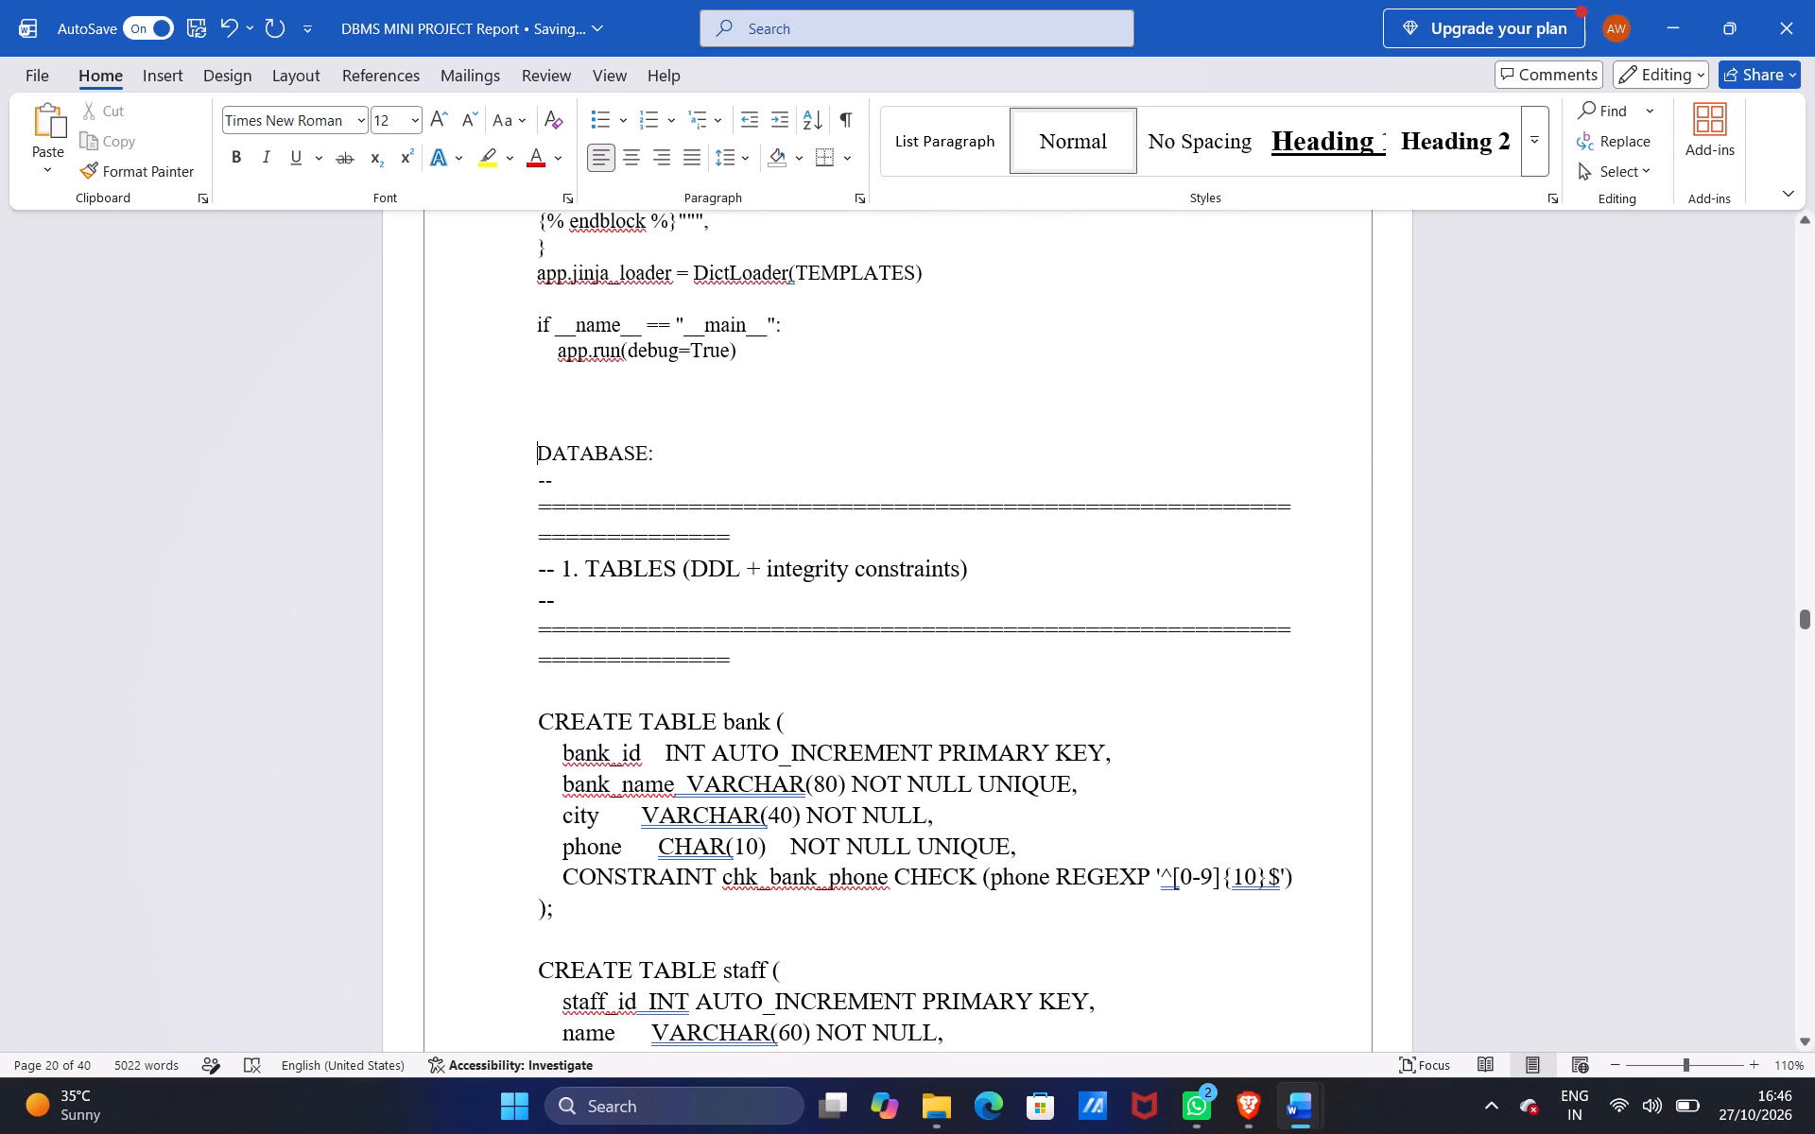
left_click_drag(561, 445, 661, 450)
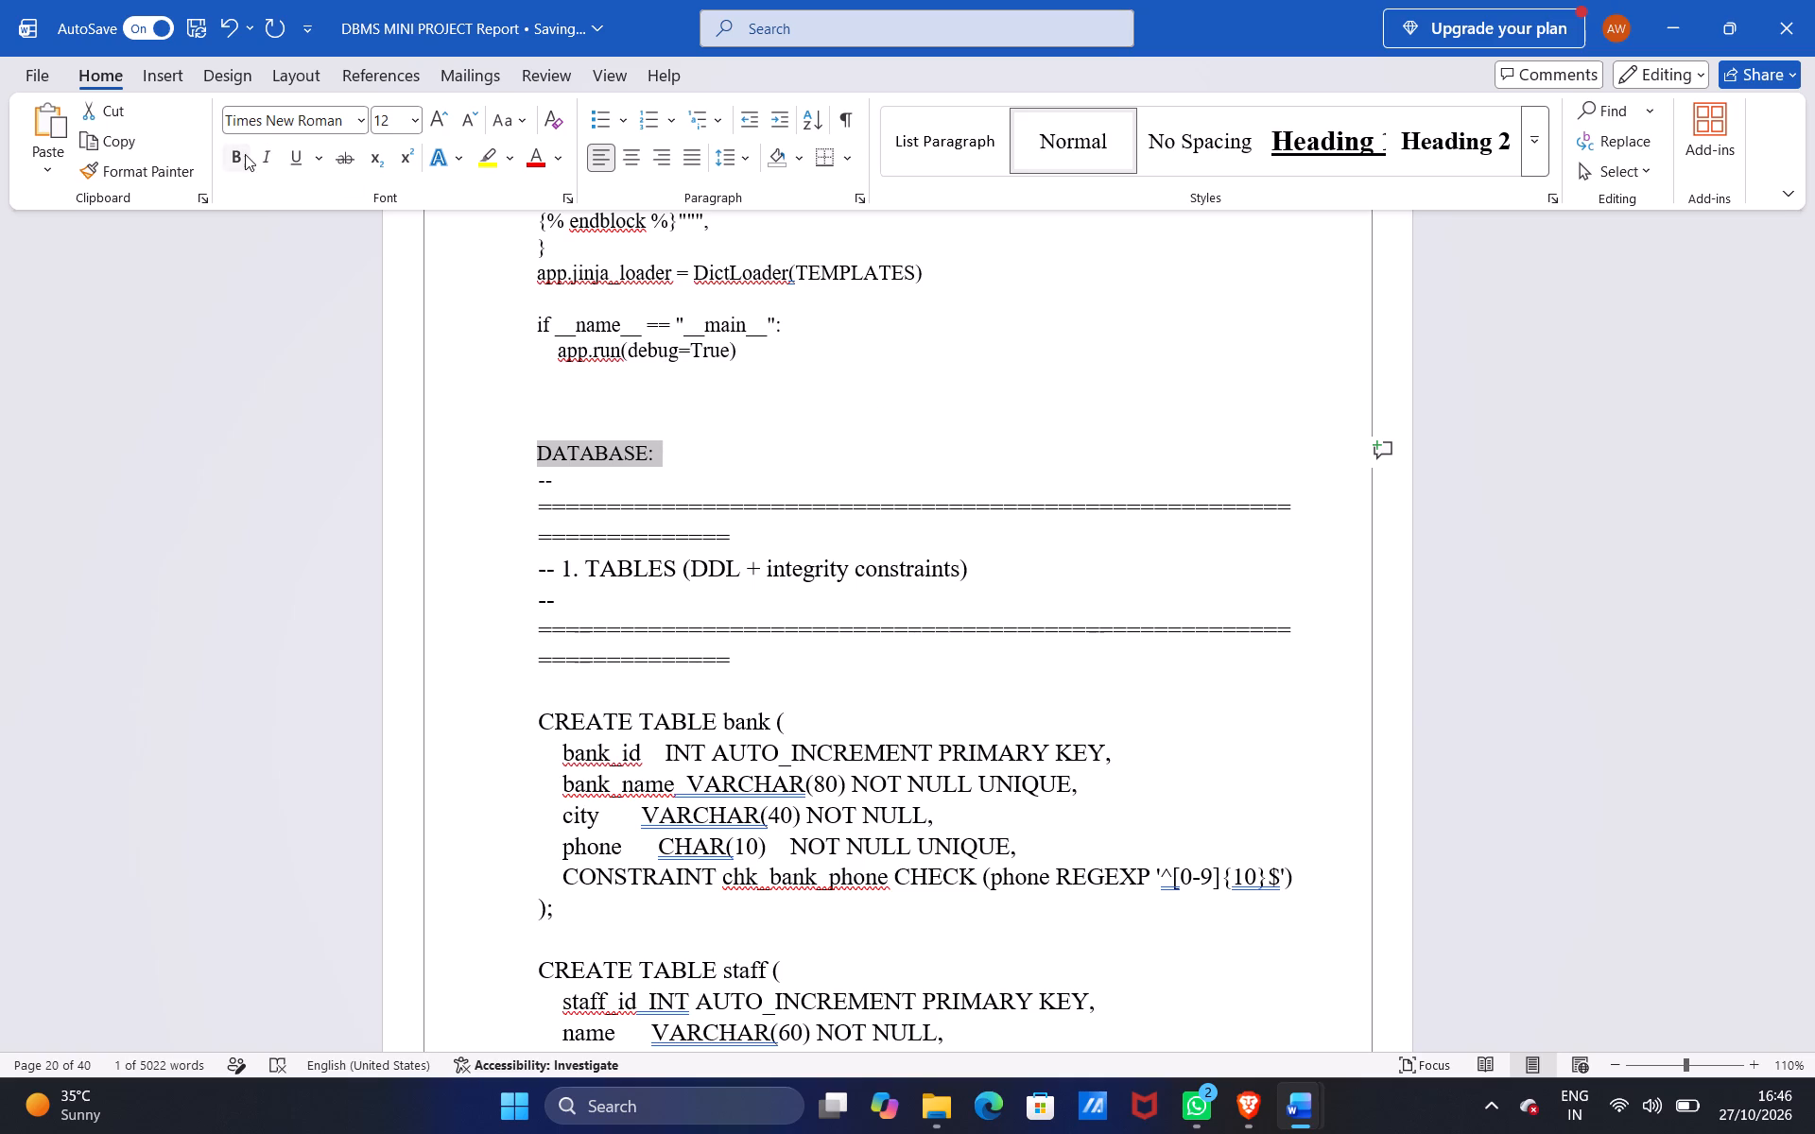
left_click(245, 154)
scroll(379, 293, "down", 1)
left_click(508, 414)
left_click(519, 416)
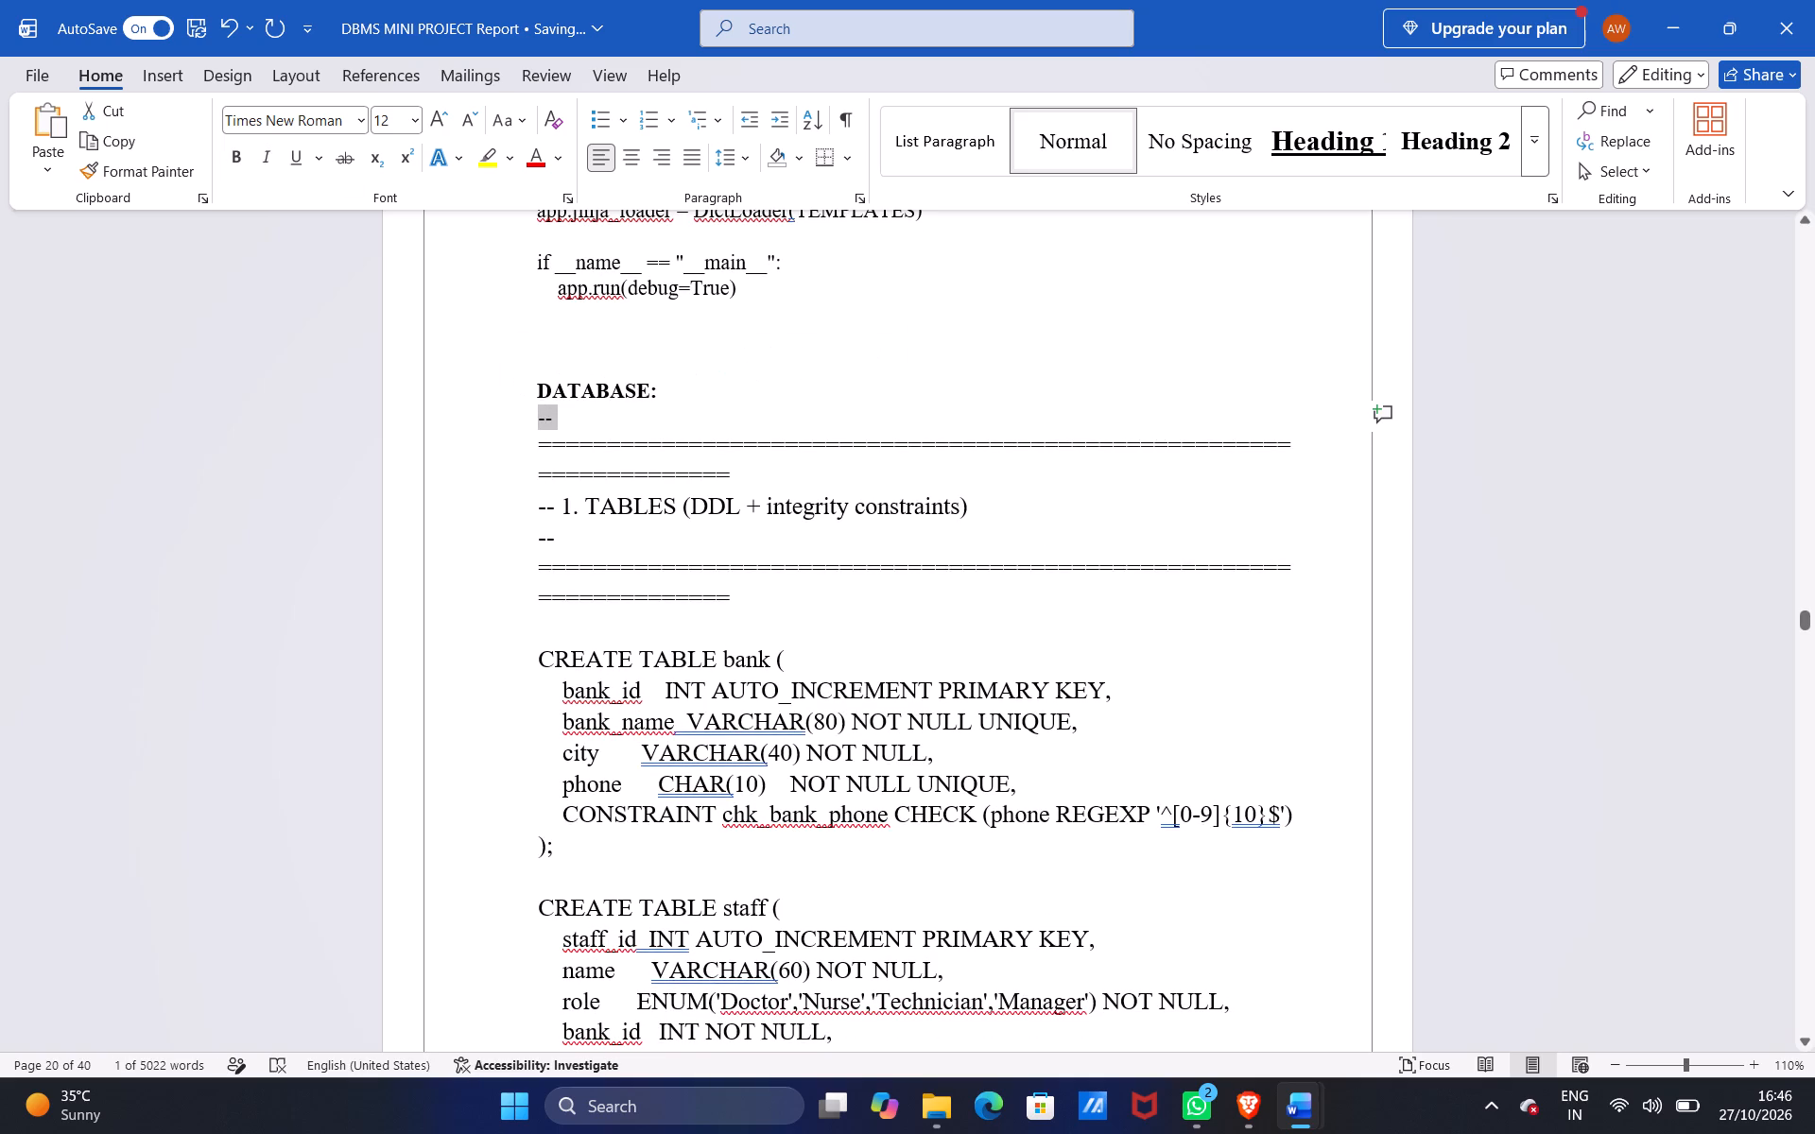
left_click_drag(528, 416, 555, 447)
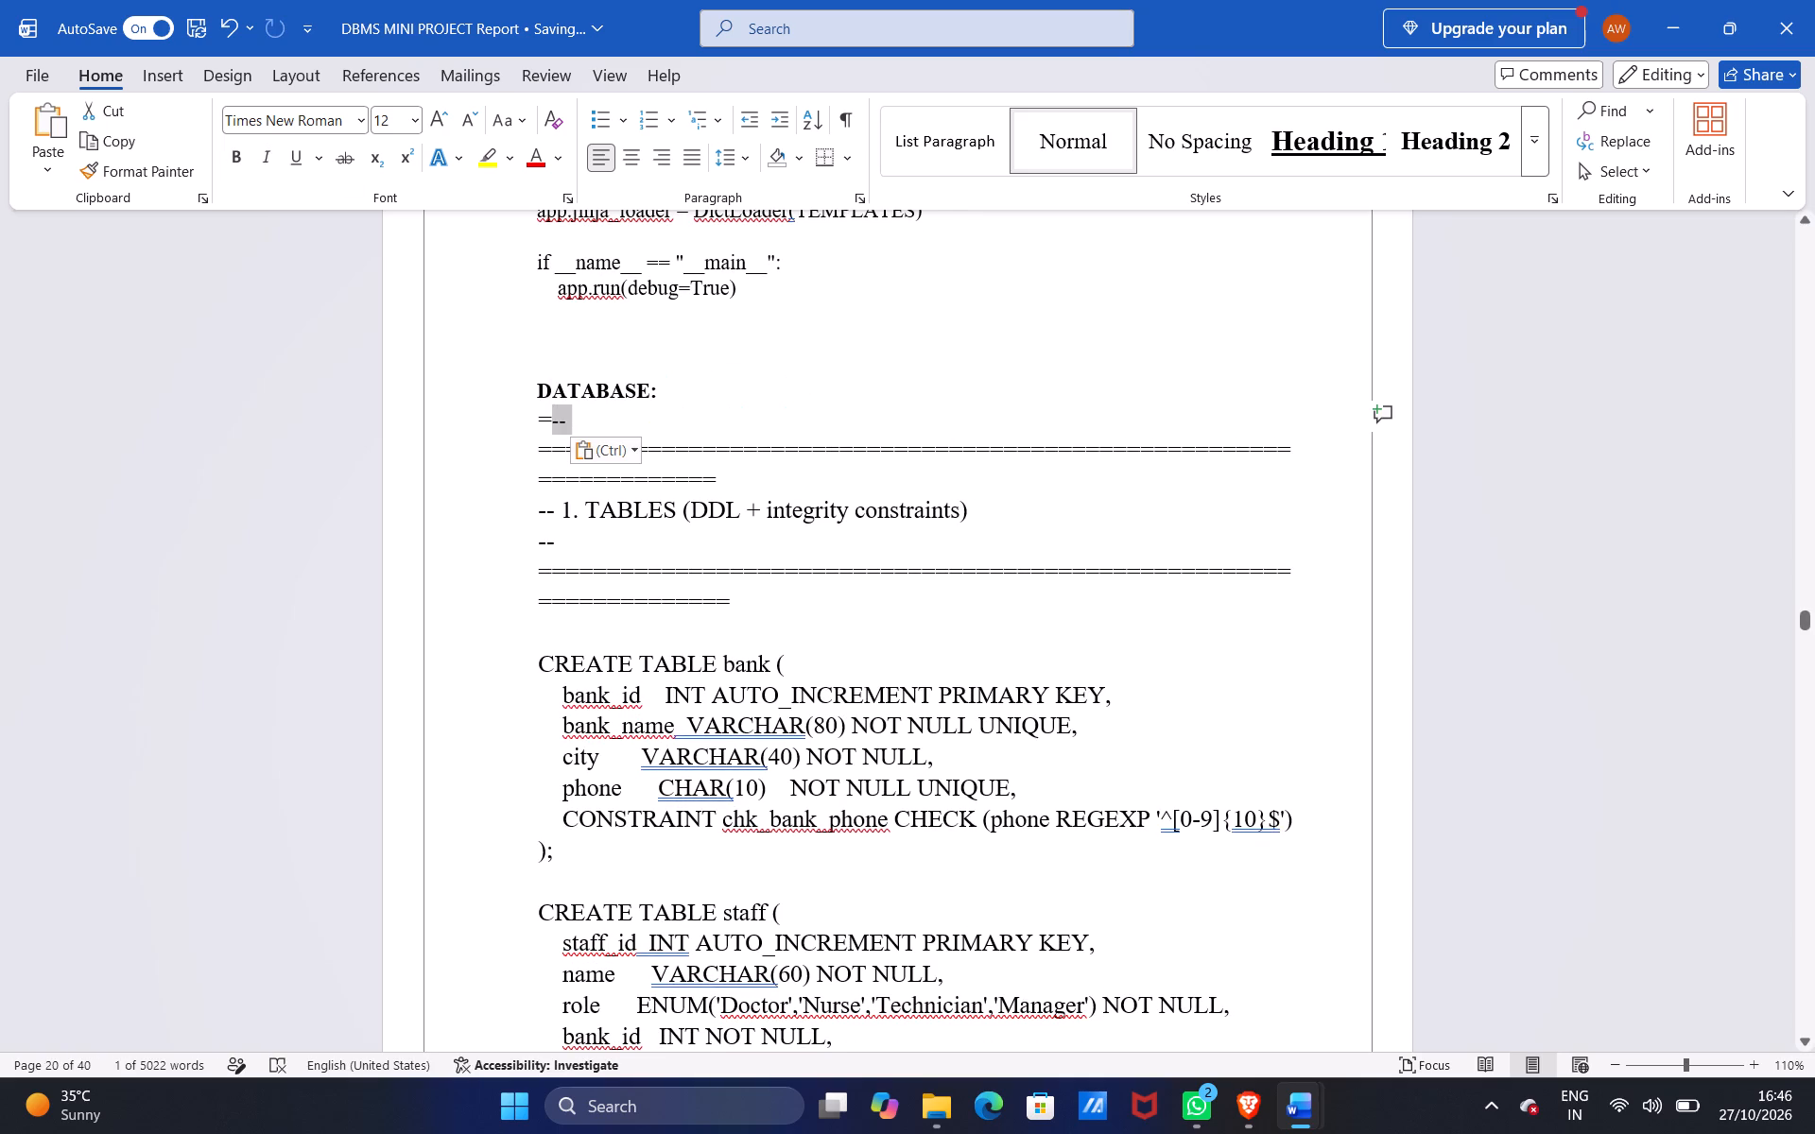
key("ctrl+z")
Set the font size of the whole SQL code below the "DATABASE:" label, through the final REVOKE INSERT statement, to 12.
left_click(528, 419)
left_click_drag(531, 416, 939, 640)
scroll(907, 639, "down", 2)
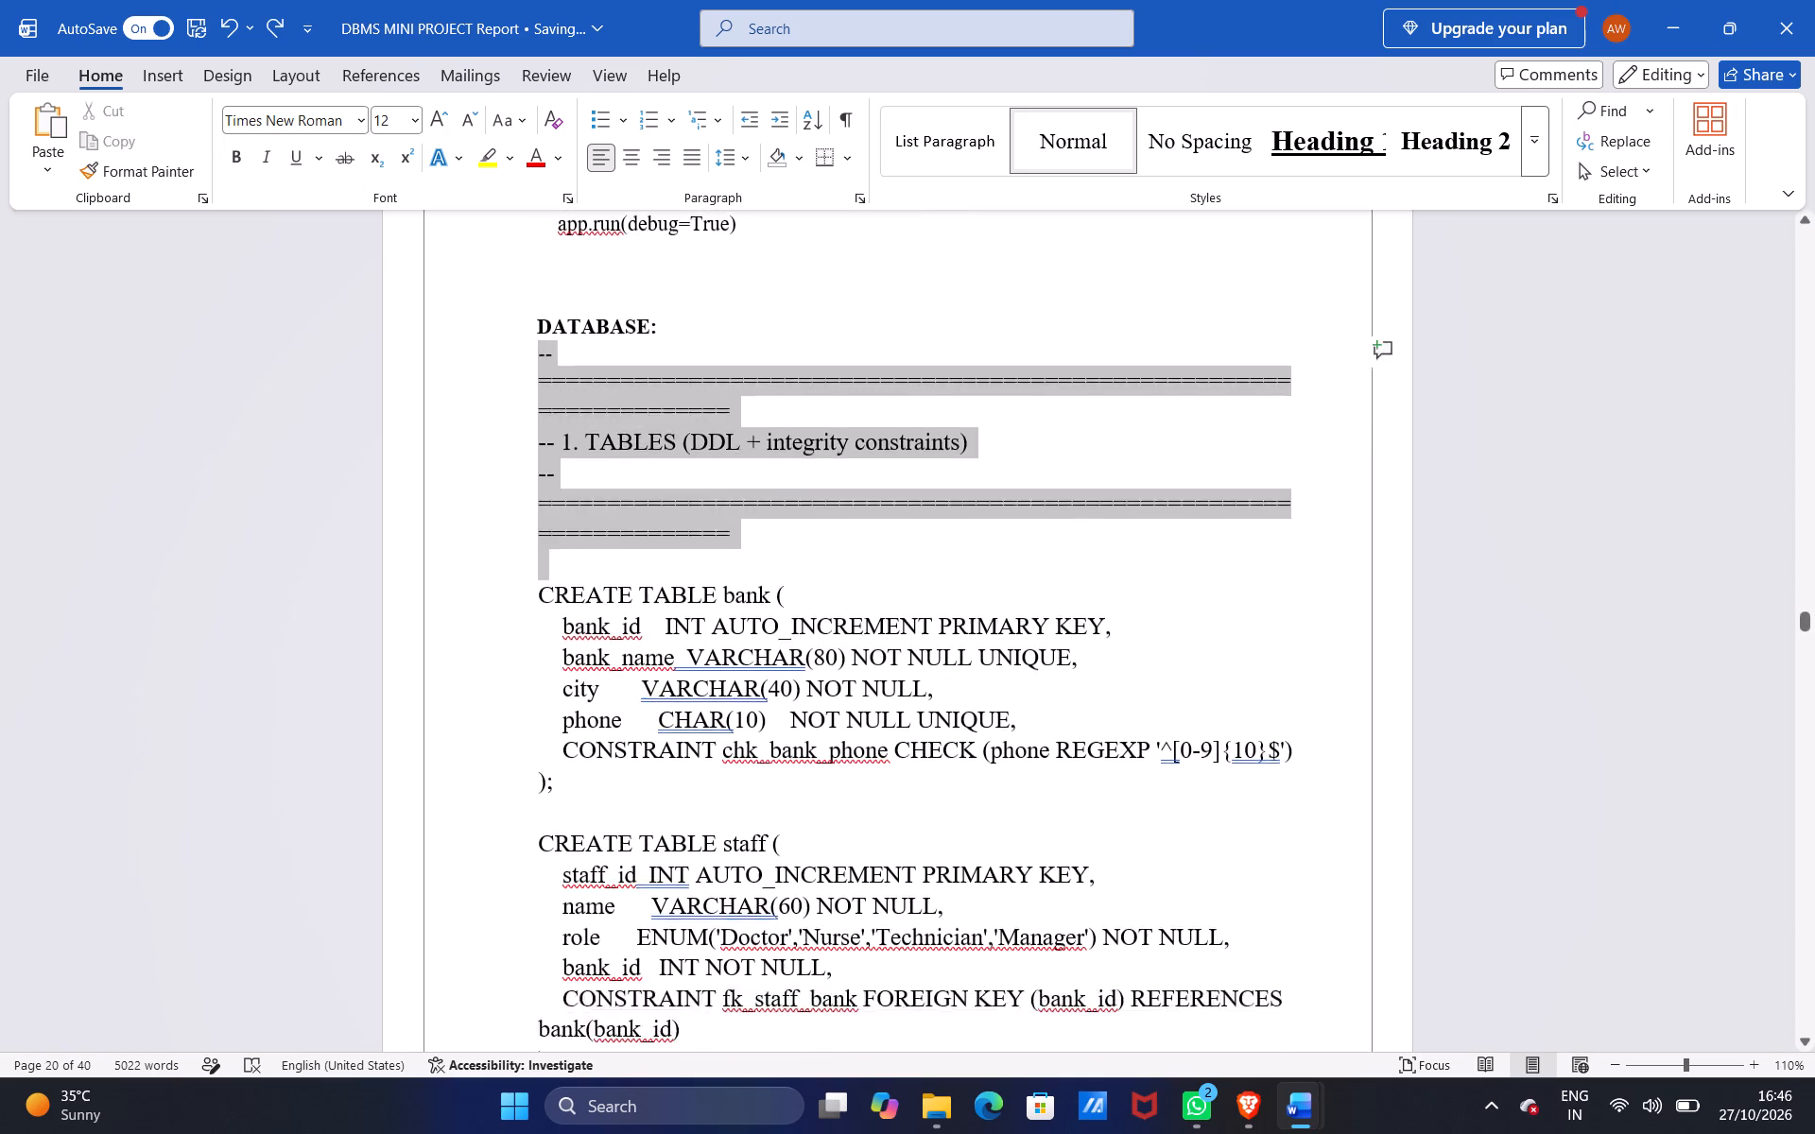
scroll(939, 640, "down", 20)
left_click_drag(939, 640, 1002, 628)
scroll(956, 630, "down", 19)
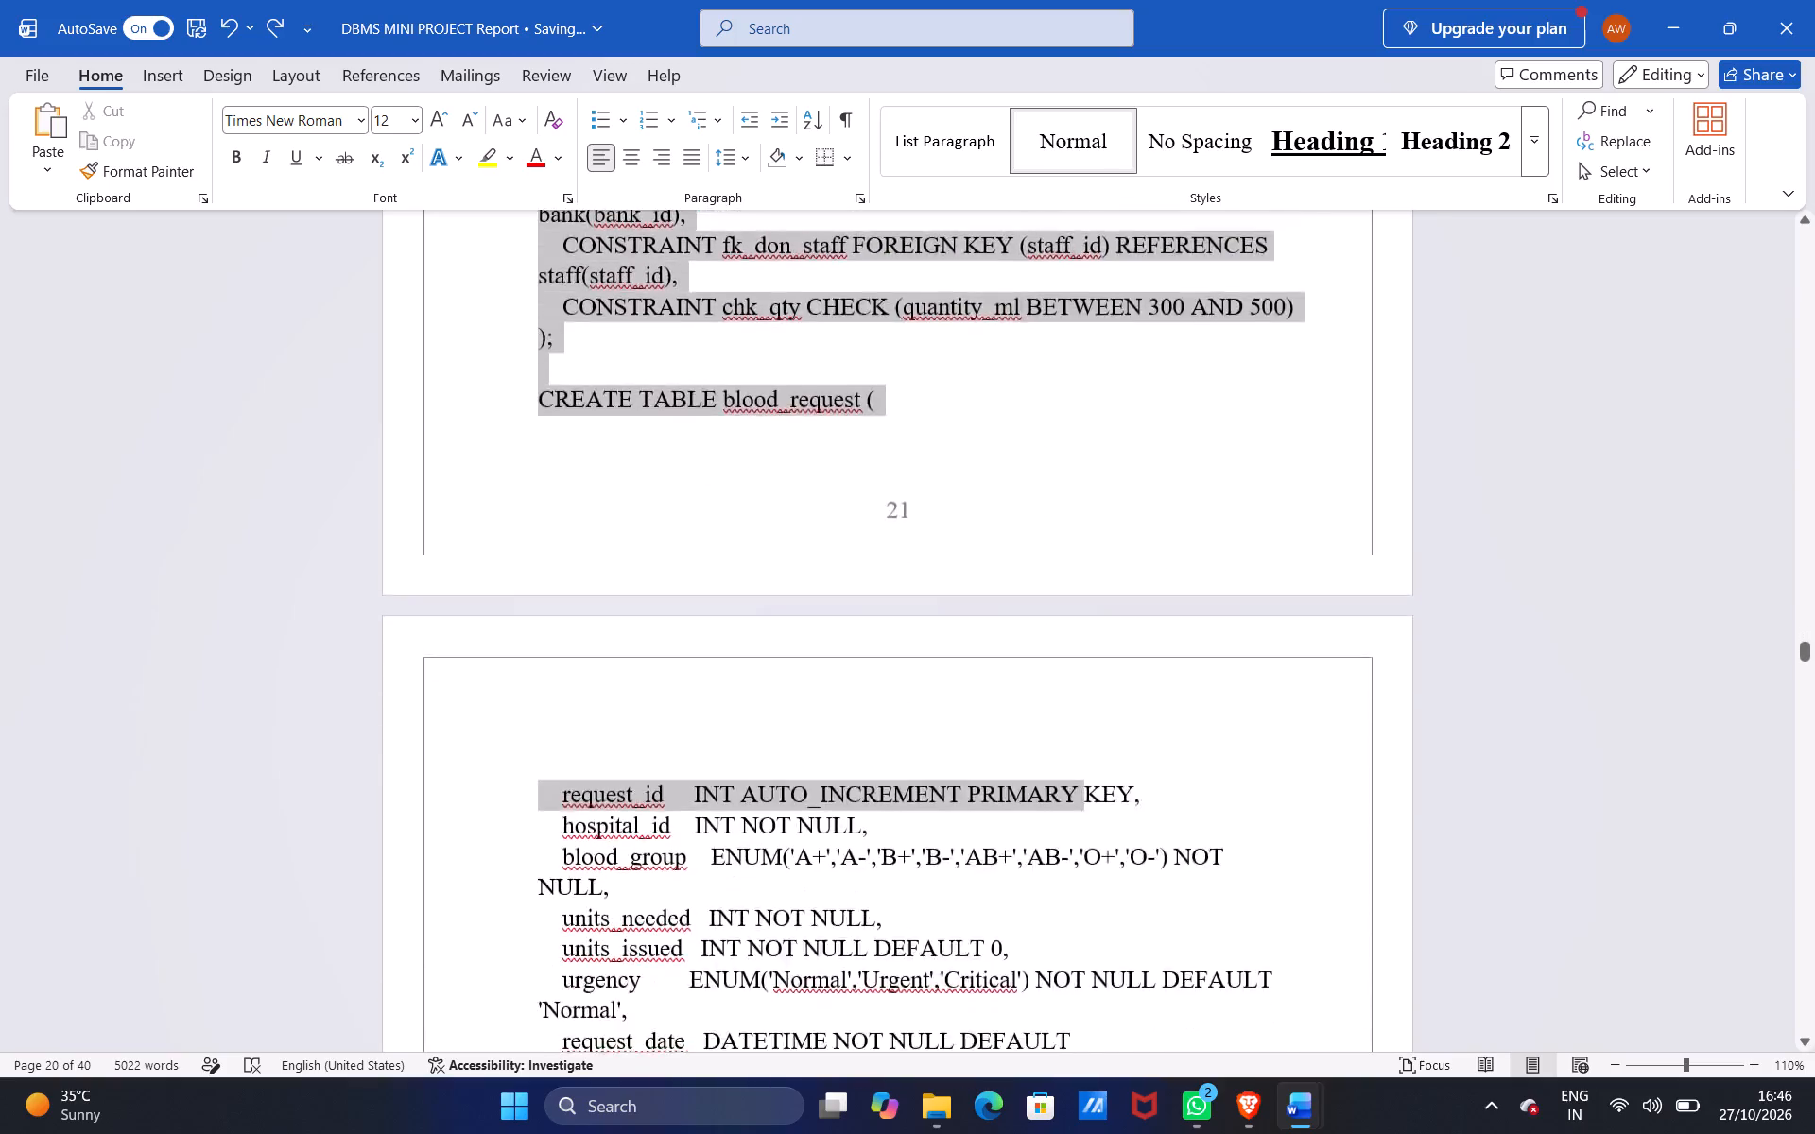
scroll(1002, 628, "down", 20)
scroll(1002, 628, "down", 7)
left_click_drag(1002, 628, 1212, 1073)
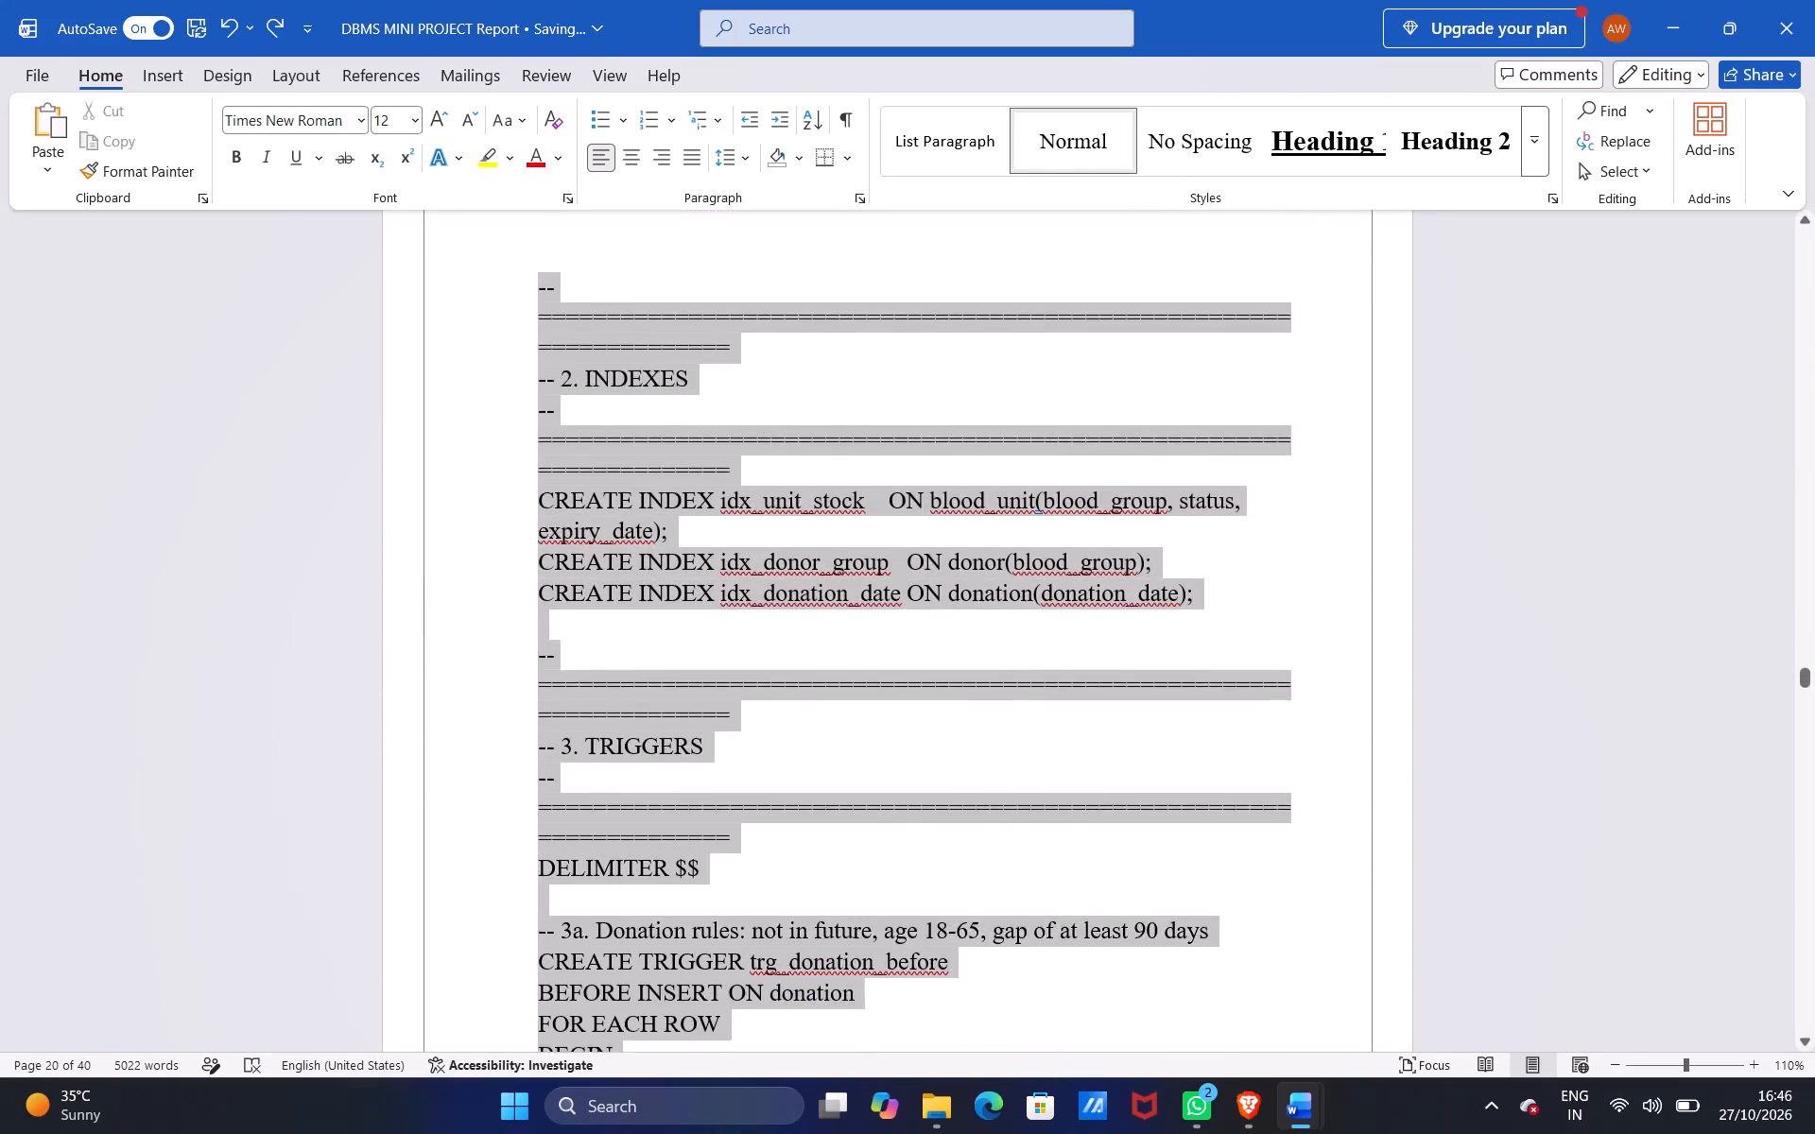
left_click_drag(1212, 1073, 1089, 879)
scroll(1212, 1076, "down", 18)
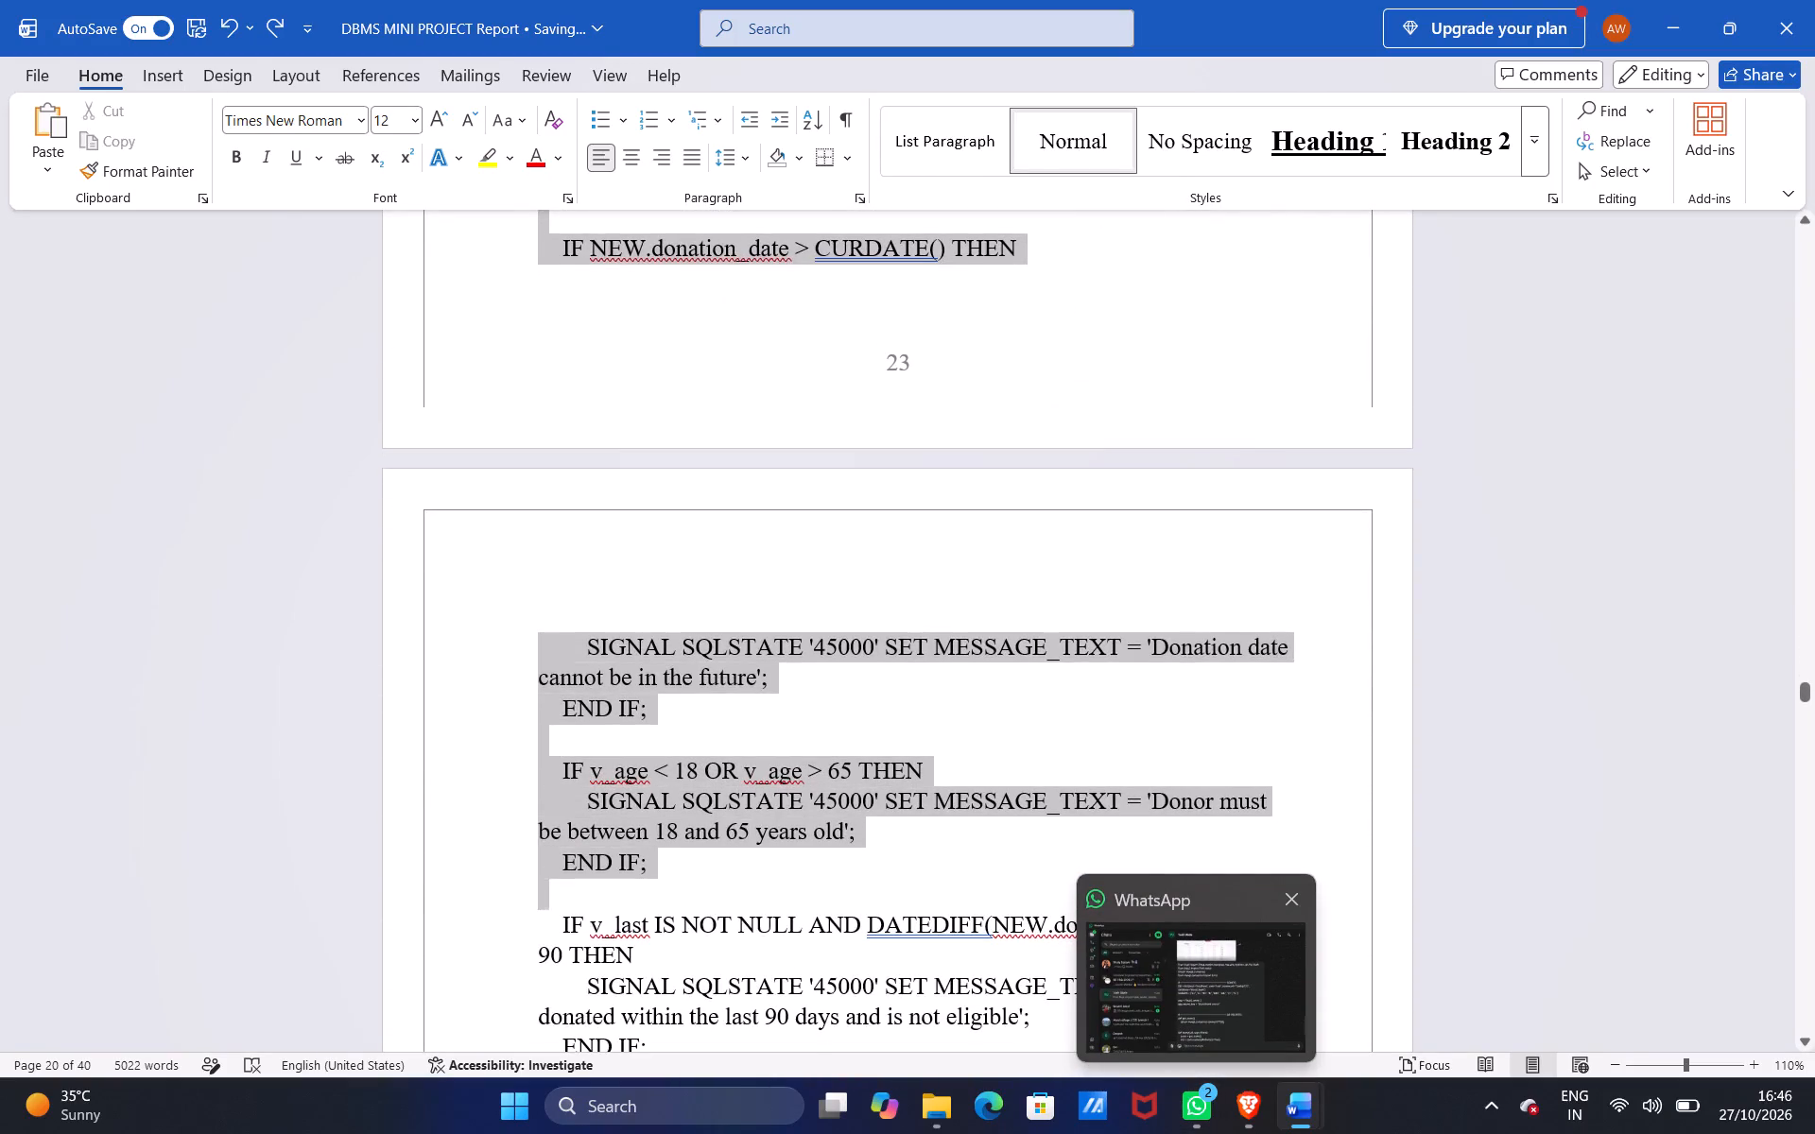
left_click_drag(1089, 879, 980, 850)
scroll(1089, 879, "down", 20)
scroll(1089, 879, "down", 16)
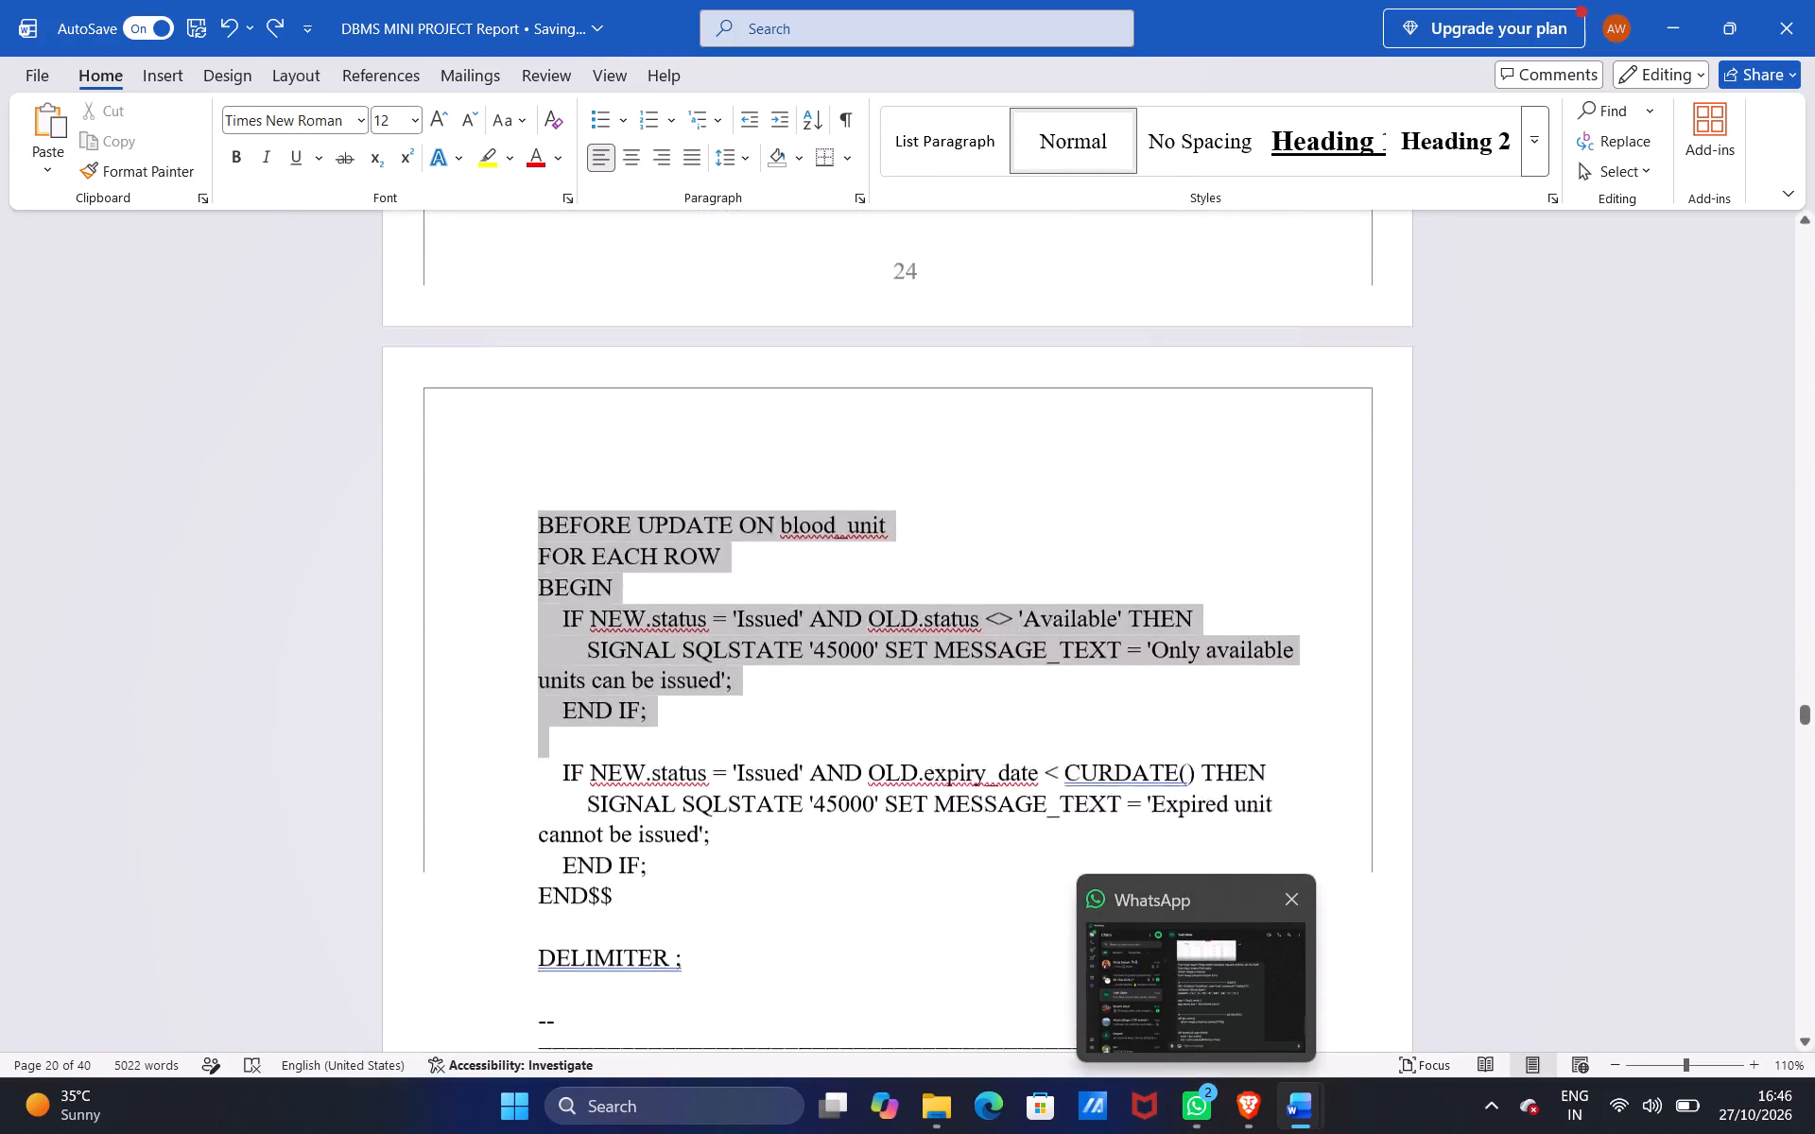
left_click_drag(980, 850, 960, 843)
scroll(980, 850, "down", 20)
scroll(980, 850, "down", 16)
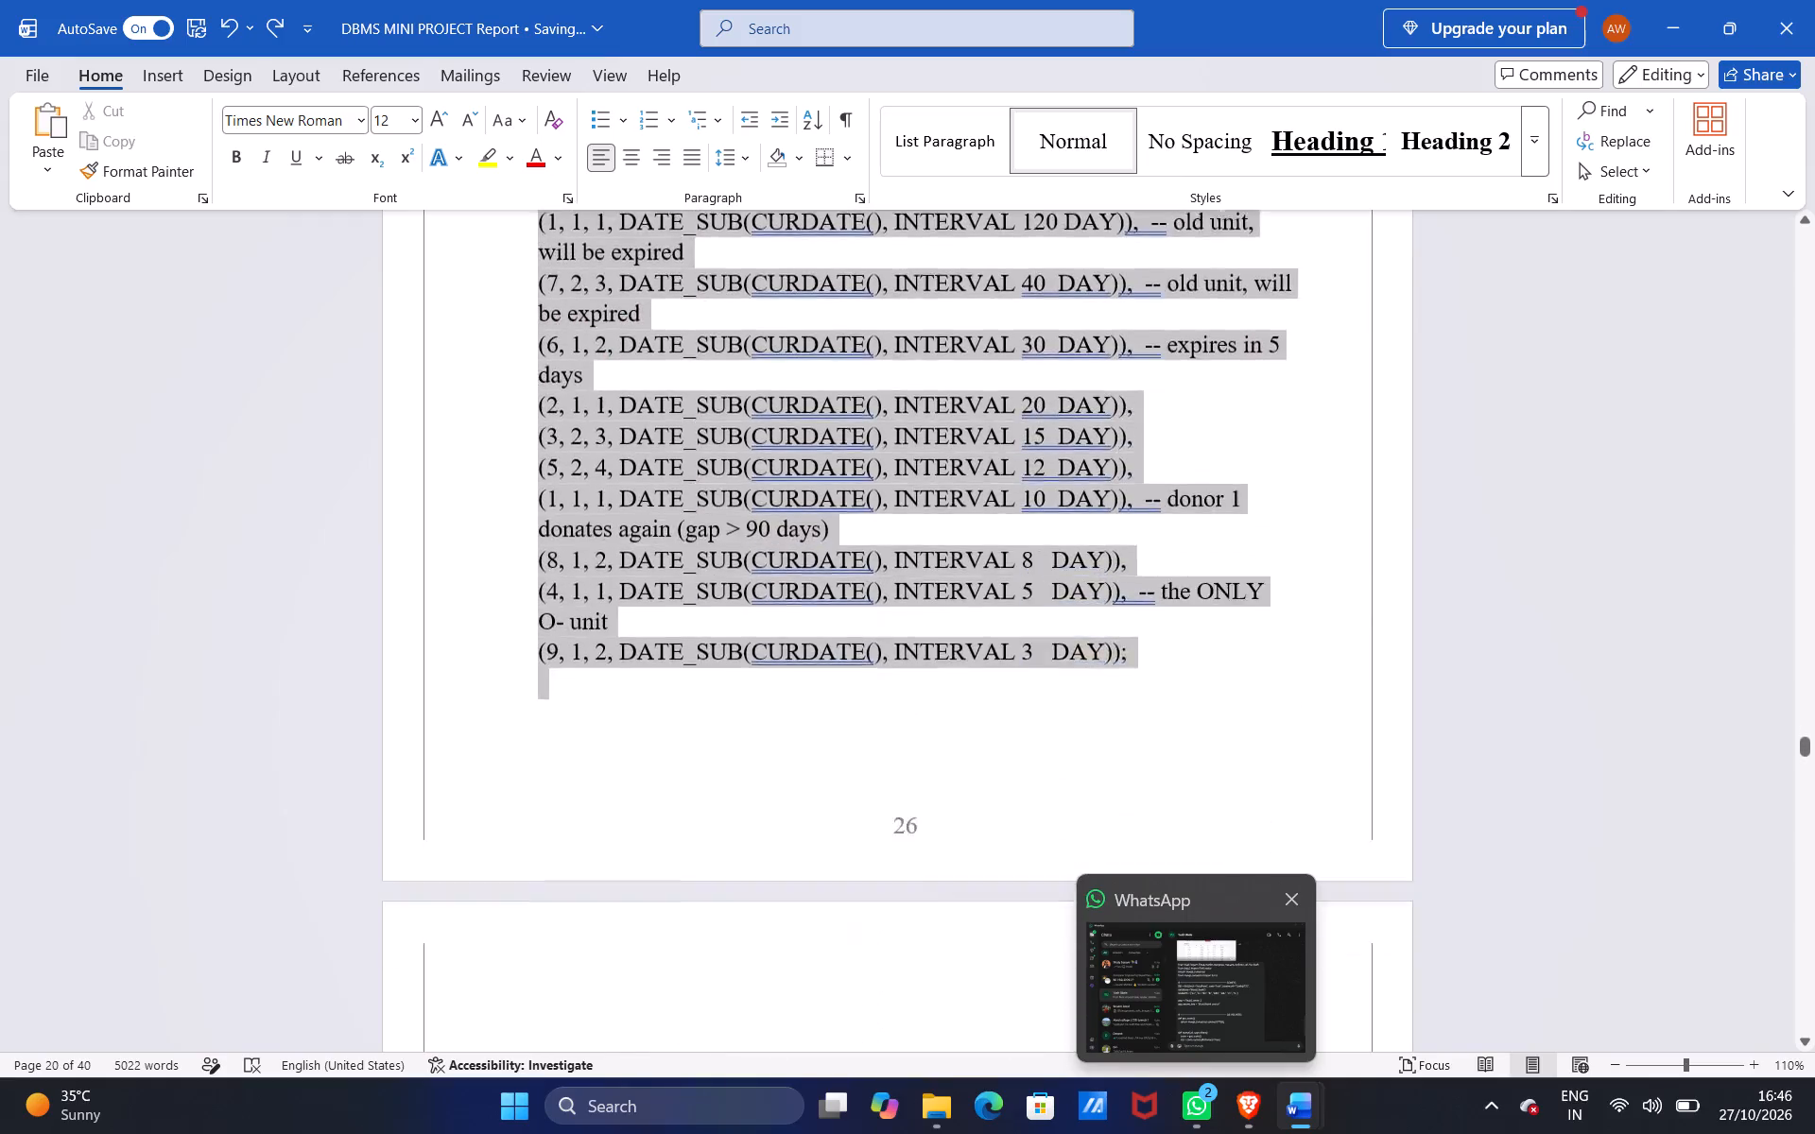
left_click_drag(960, 843, 952, 851)
scroll(960, 843, "down", 20)
scroll(960, 843, "down", 16)
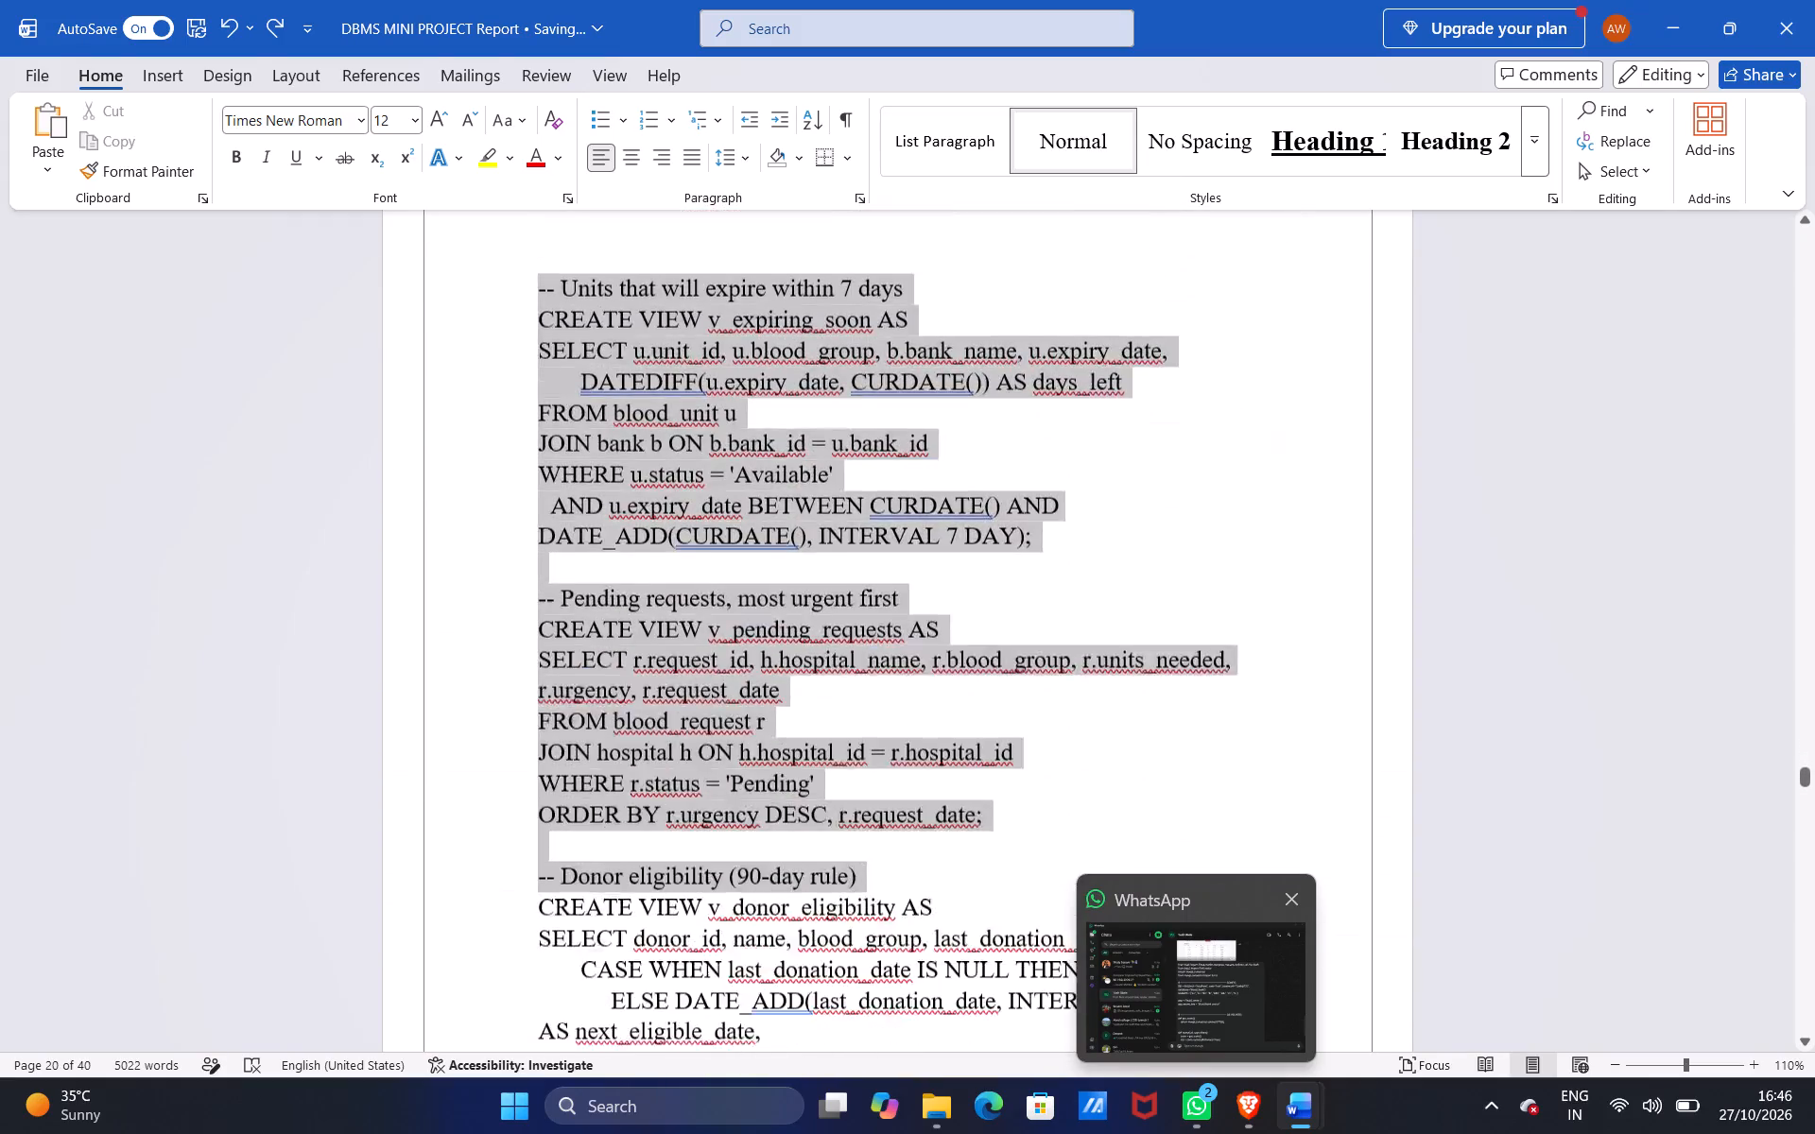
scroll(952, 851, "down", 12)
left_click_drag(952, 851, 906, 762)
scroll(948, 854, "down", 4)
scroll(909, 725, "down", 4)
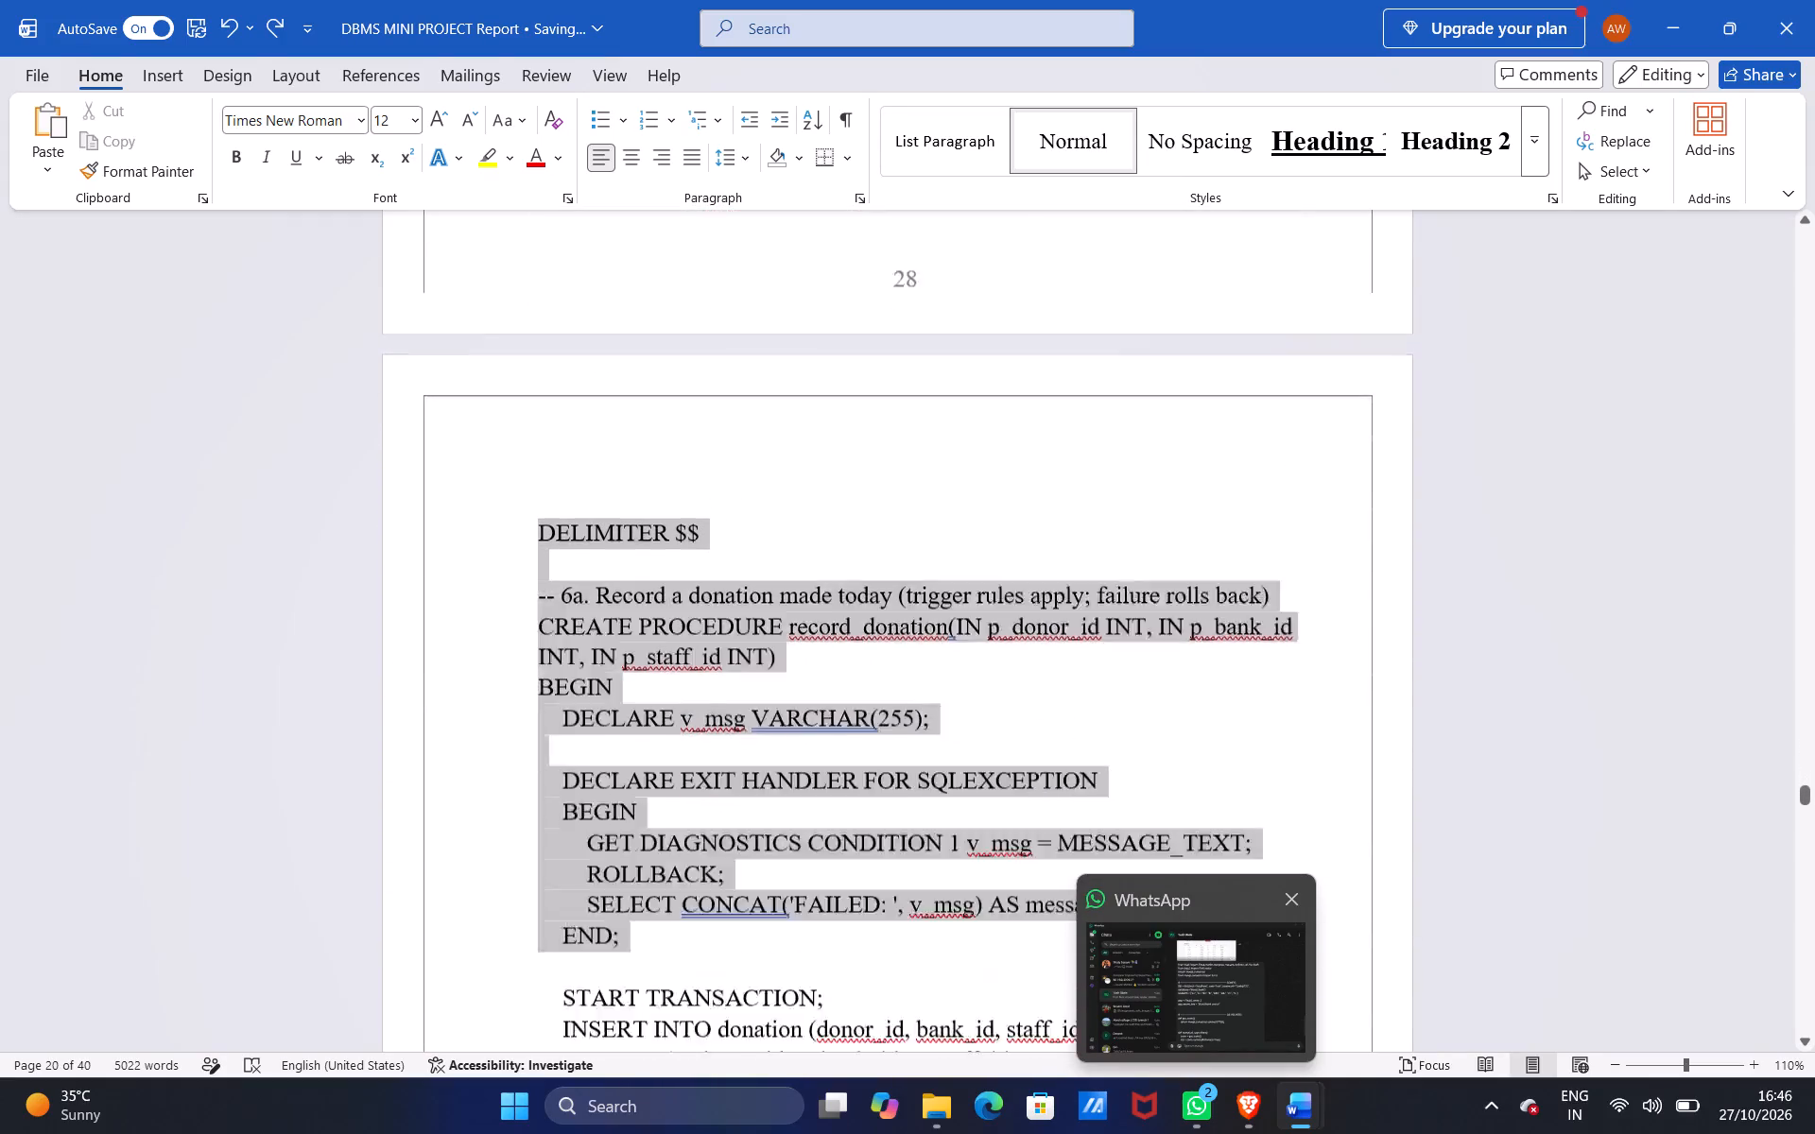
scroll(906, 762, "down", 20)
scroll(906, 762, "down", 9)
left_click_drag(906, 762, 904, 760)
scroll(904, 760, "down", 7)
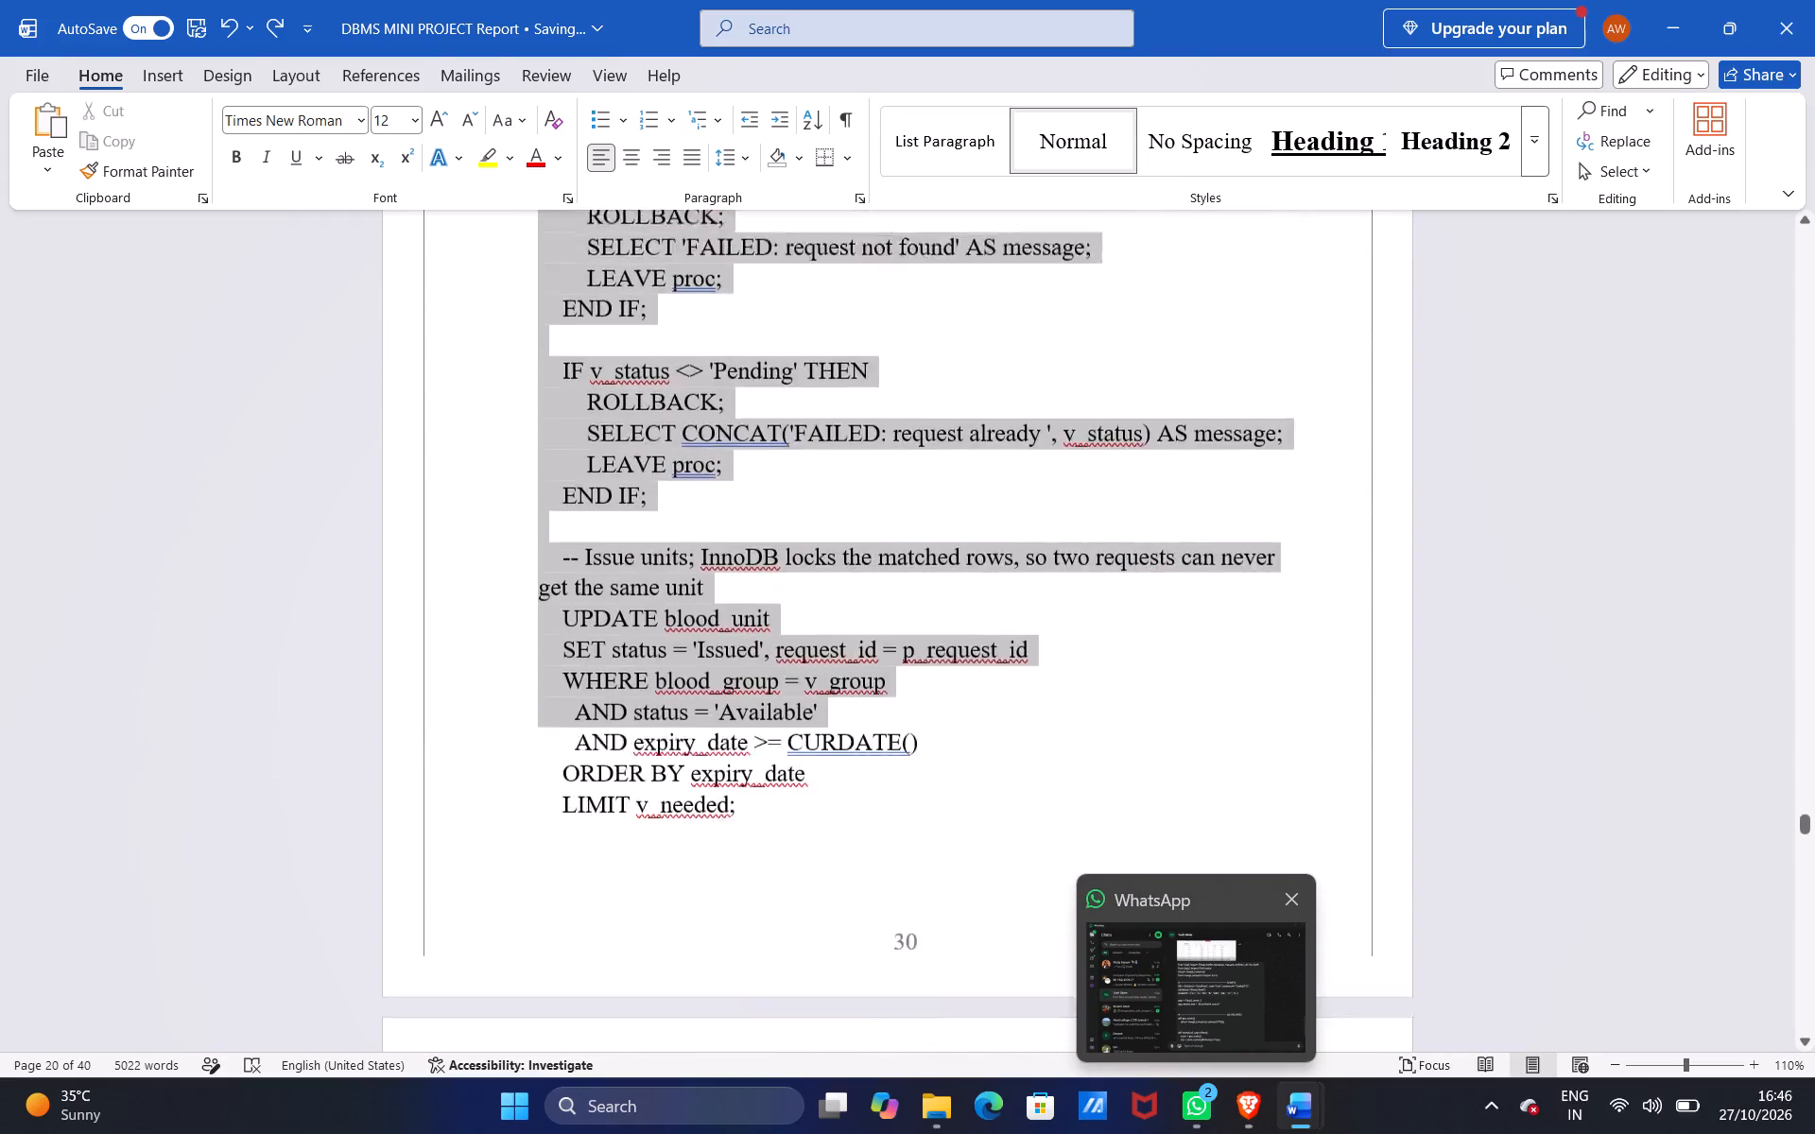
left_click_drag(904, 760, 903, 759)
scroll(904, 760, "down", 4)
scroll(904, 760, "down", 20)
scroll(904, 760, "down", 19)
scroll(903, 759, "down", 20)
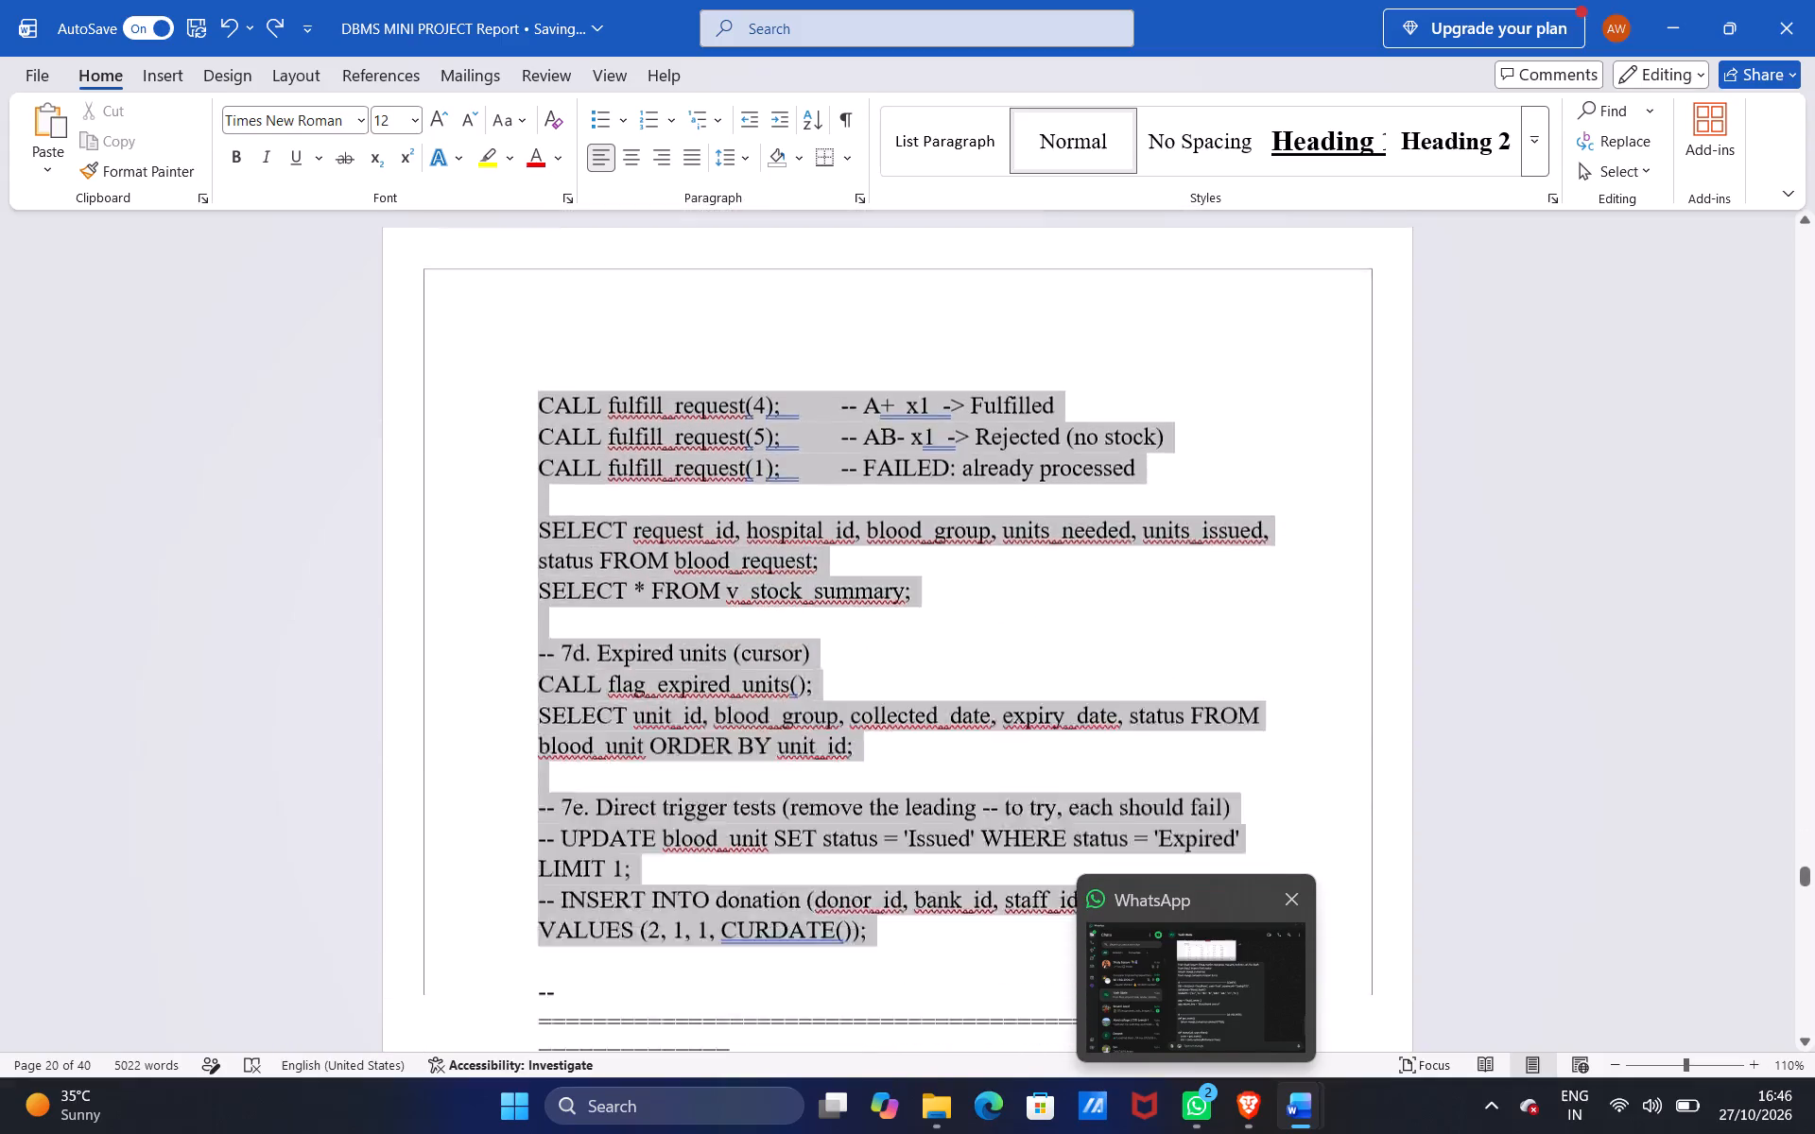
scroll(903, 759, "down", 1)
left_click_drag(903, 759, 903, 760)
scroll(903, 760, "down", 15)
scroll(903, 760, "down", 15)
scroll(903, 760, "down", 15)
scroll(903, 760, "down", 20)
scroll(903, 760, "down", 4)
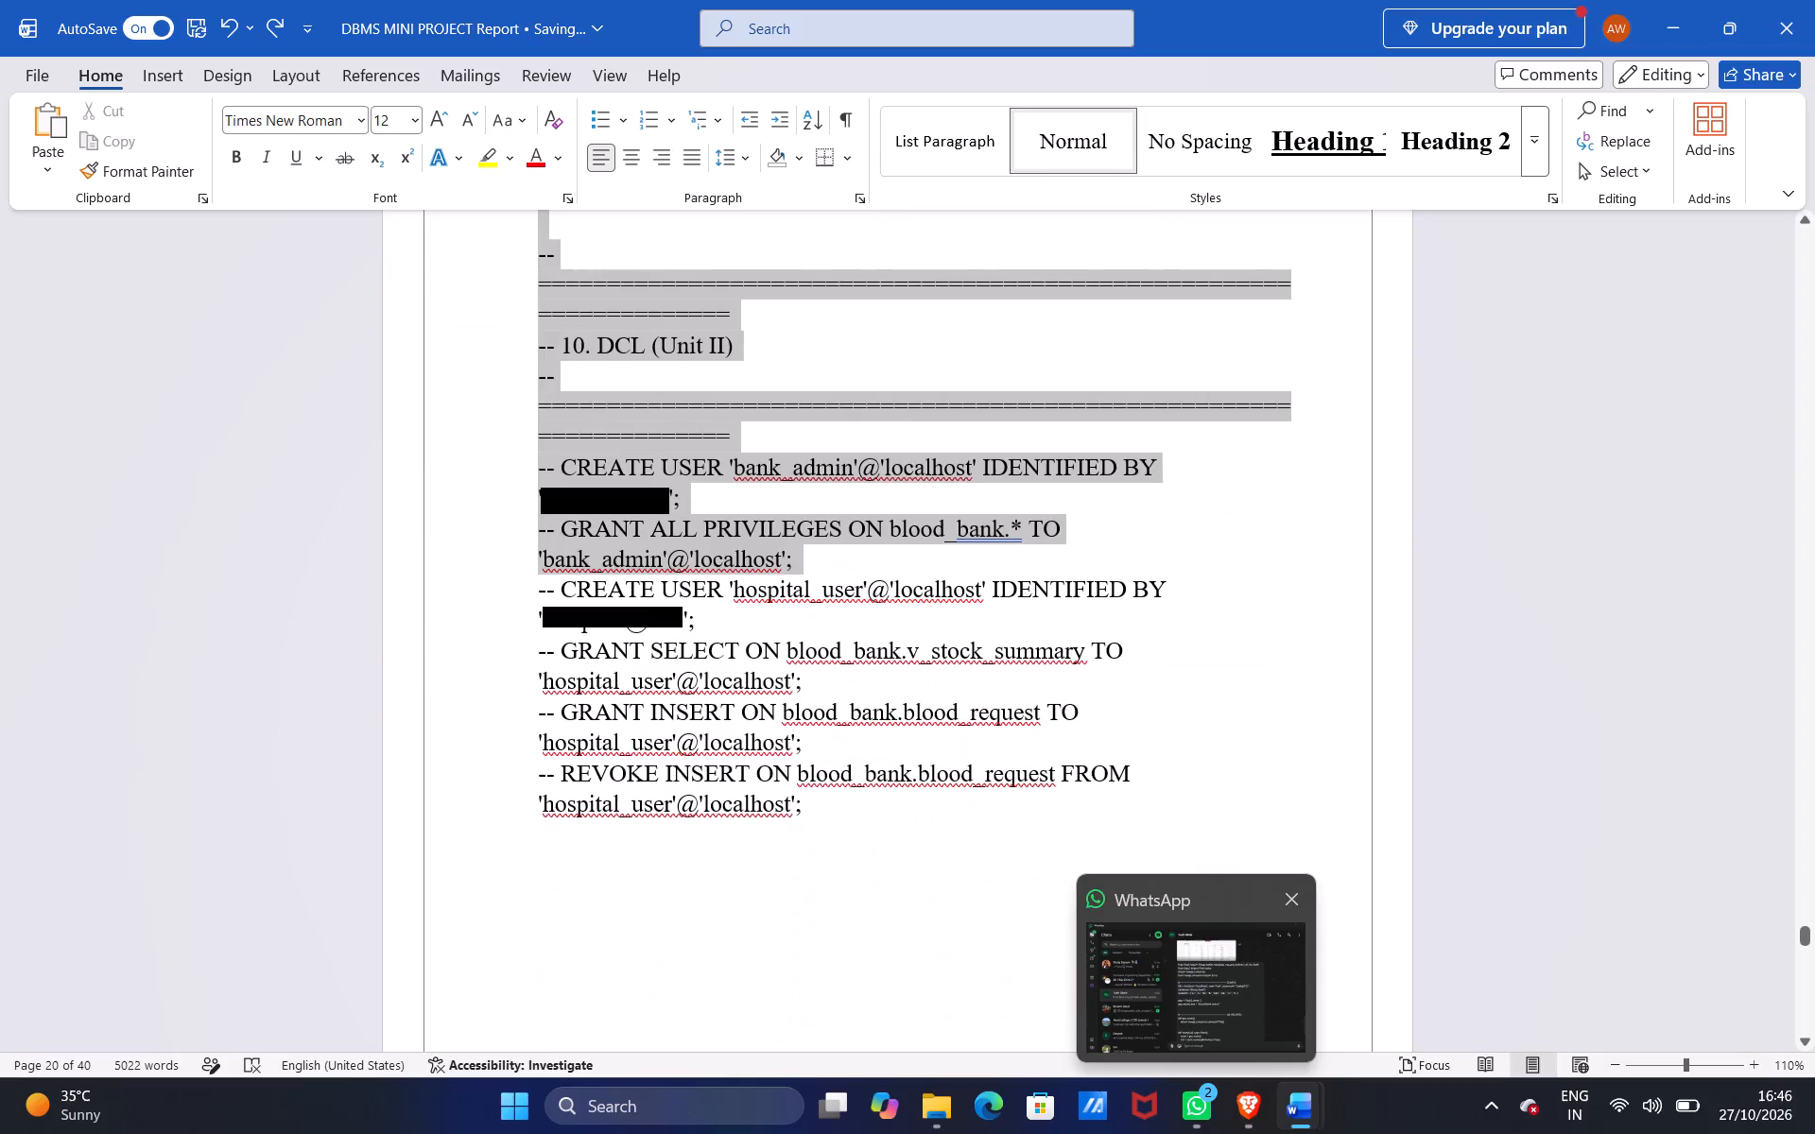
left_click_drag(903, 760, 901, 755)
scroll(903, 760, "down", 6)
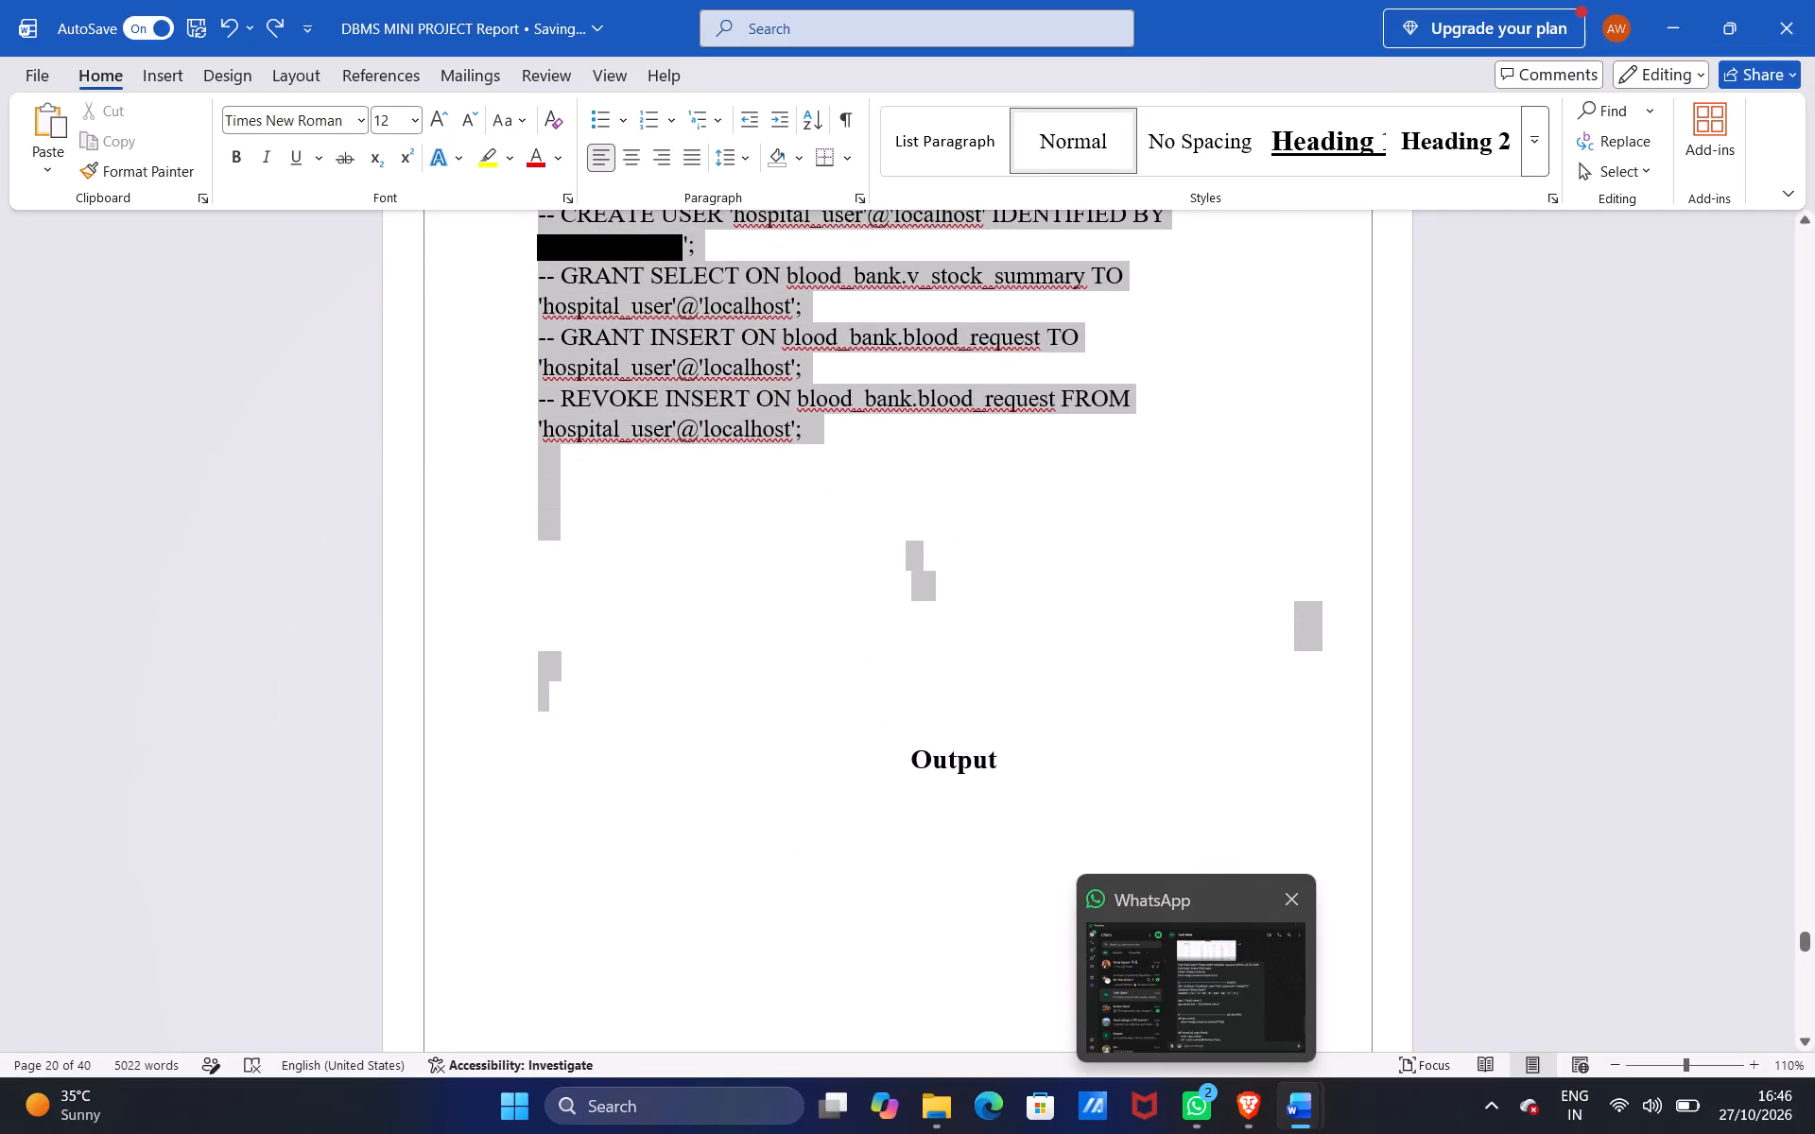
left_click_drag(901, 755, 917, 505)
left_click_drag(409, 117, 369, 124)
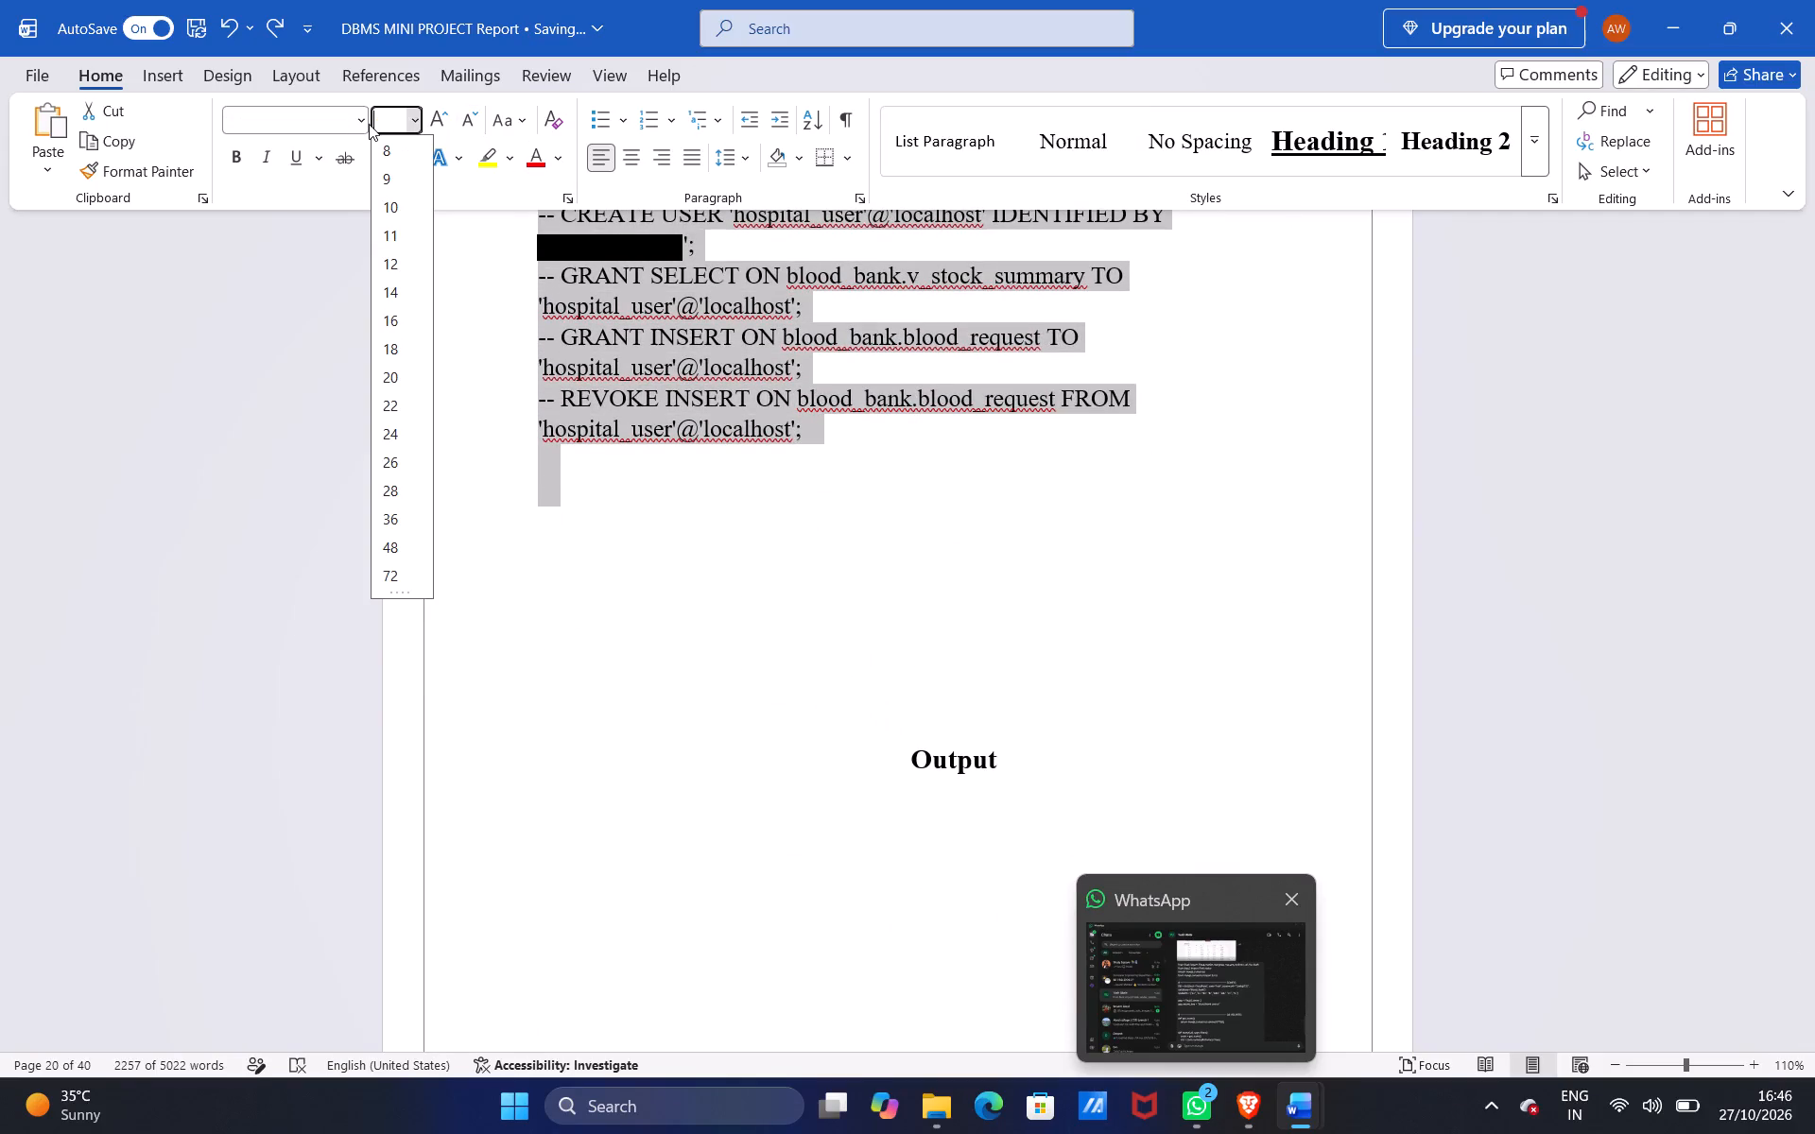
type("12")
key("Return")
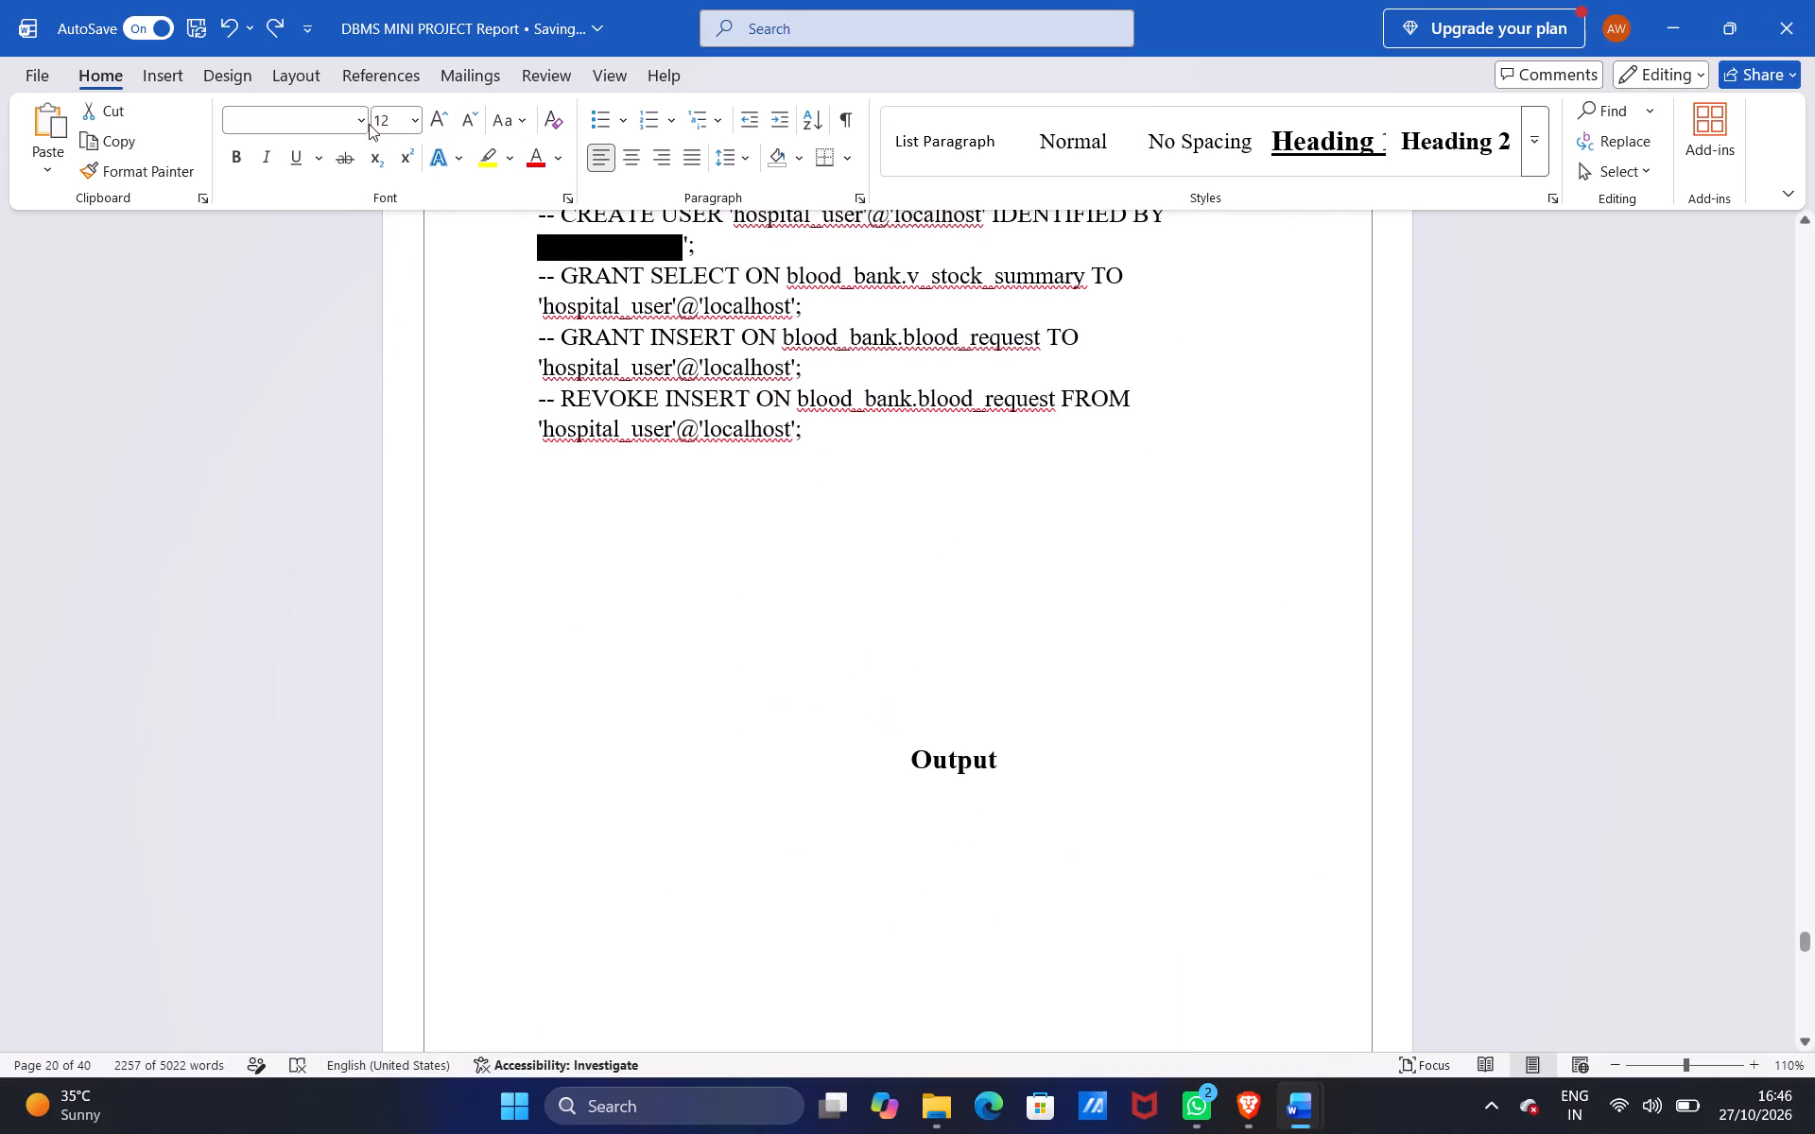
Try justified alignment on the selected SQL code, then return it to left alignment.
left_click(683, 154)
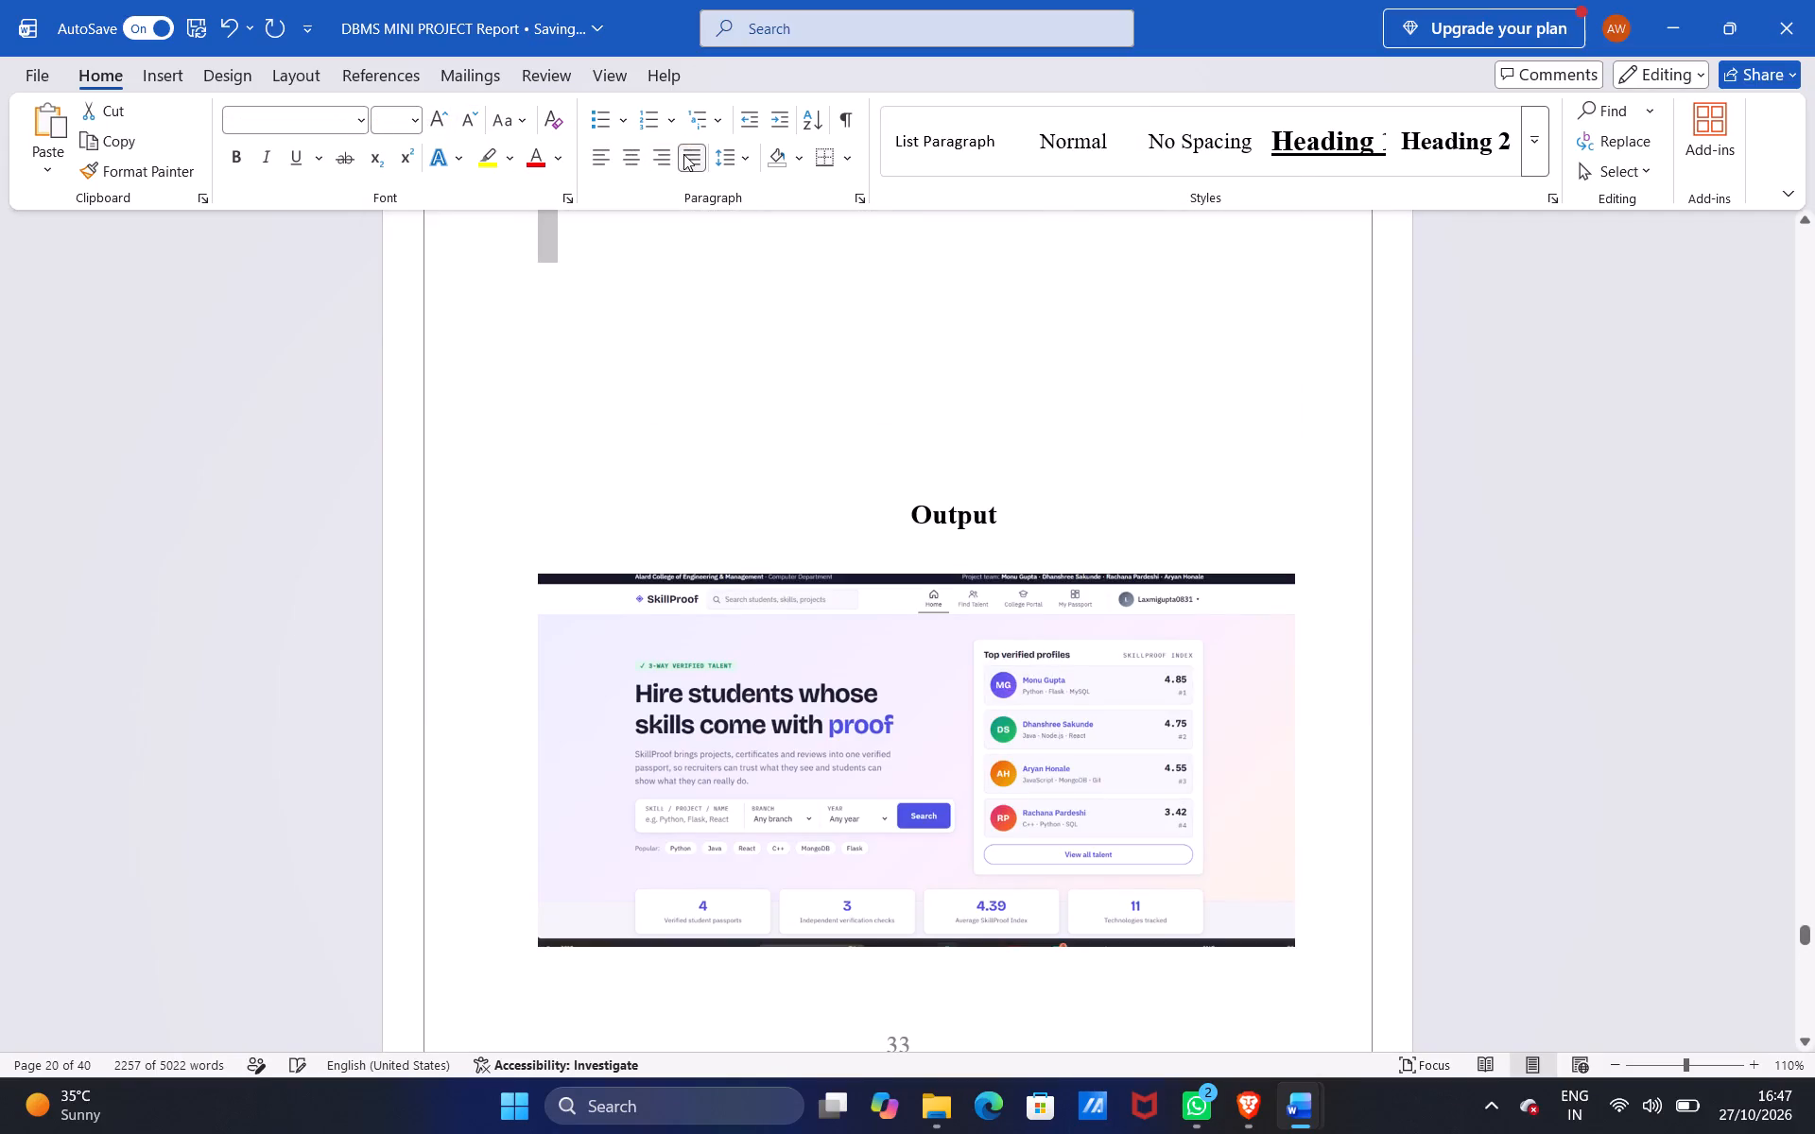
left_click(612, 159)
Add blank lines between the end of the SQL code and the "Output" heading to push the heading onto a new page.
scroll(708, 275, "up", 8)
left_click(693, 696)
left_click(693, 796)
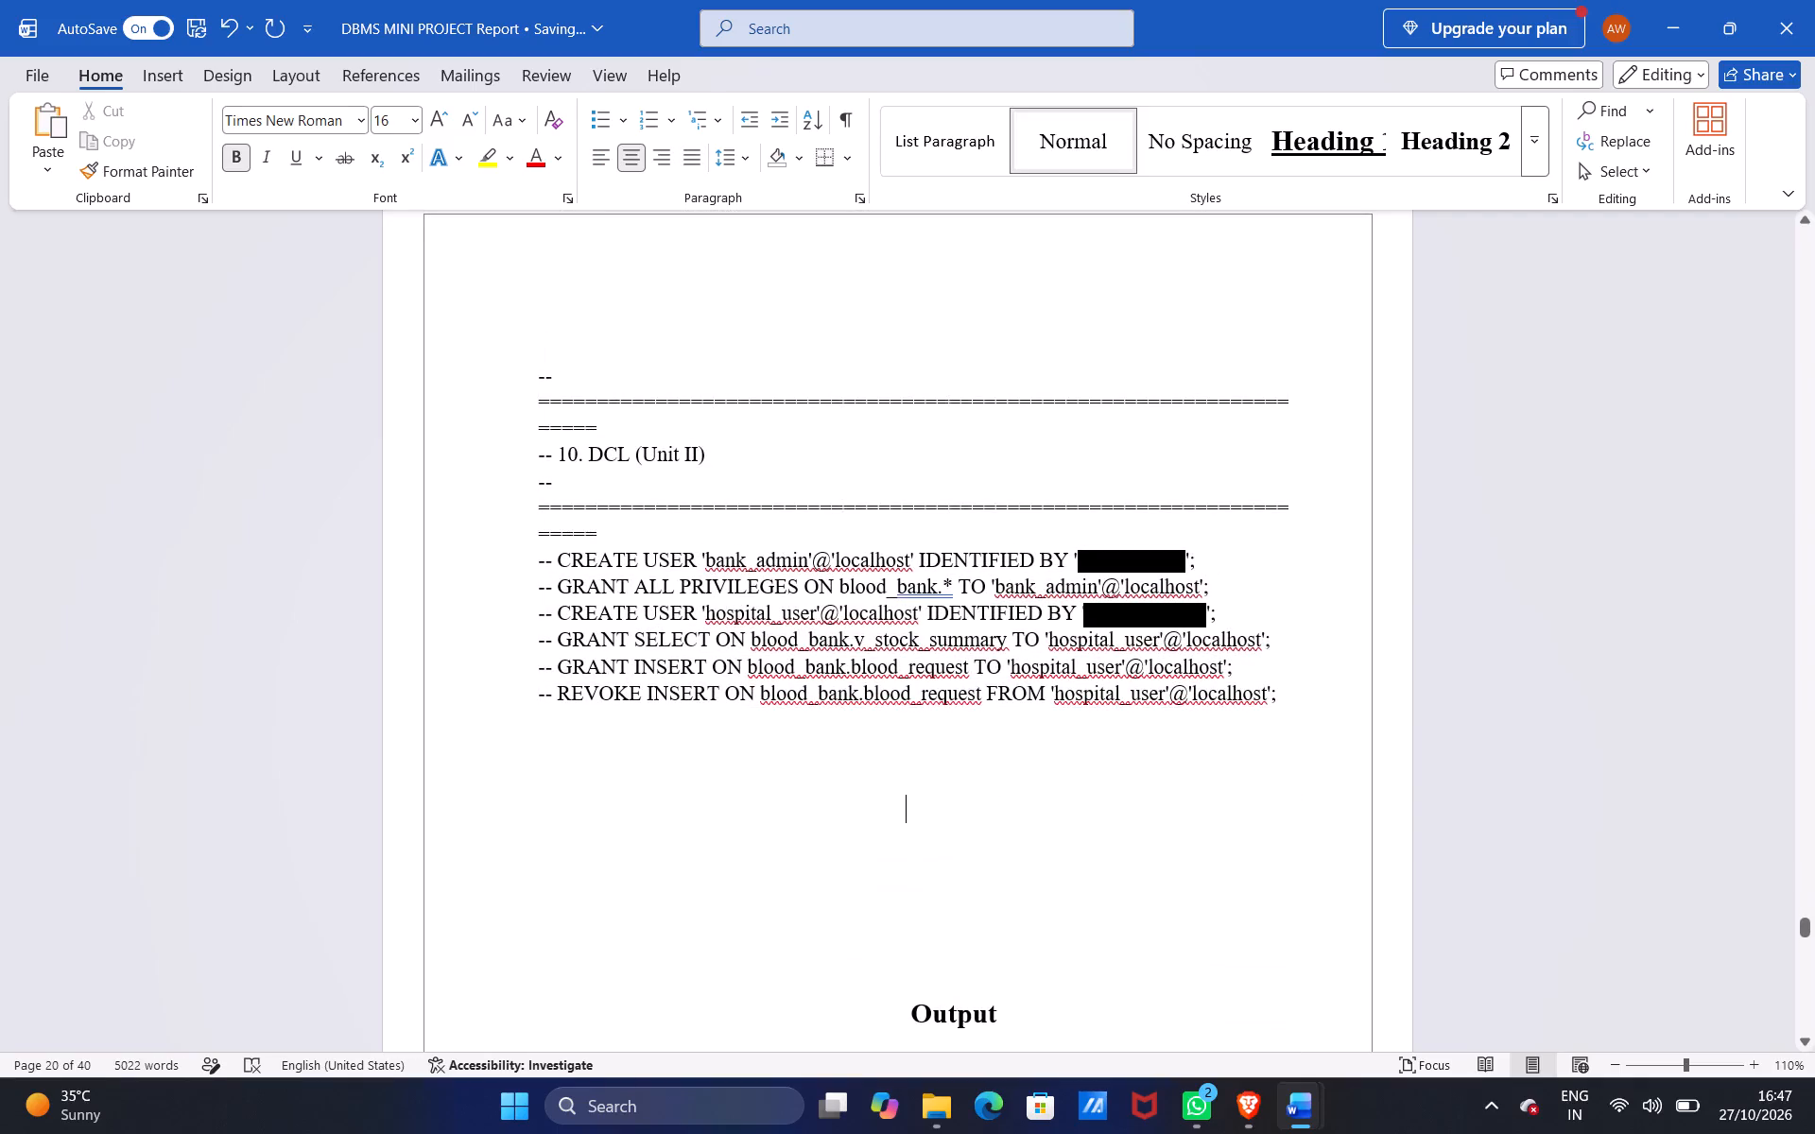
scroll(685, 774, "down", 5)
key("Return")
key("Return")
key("Return")
key("Return")
key("Return")
scroll(678, 755, "down", 2)
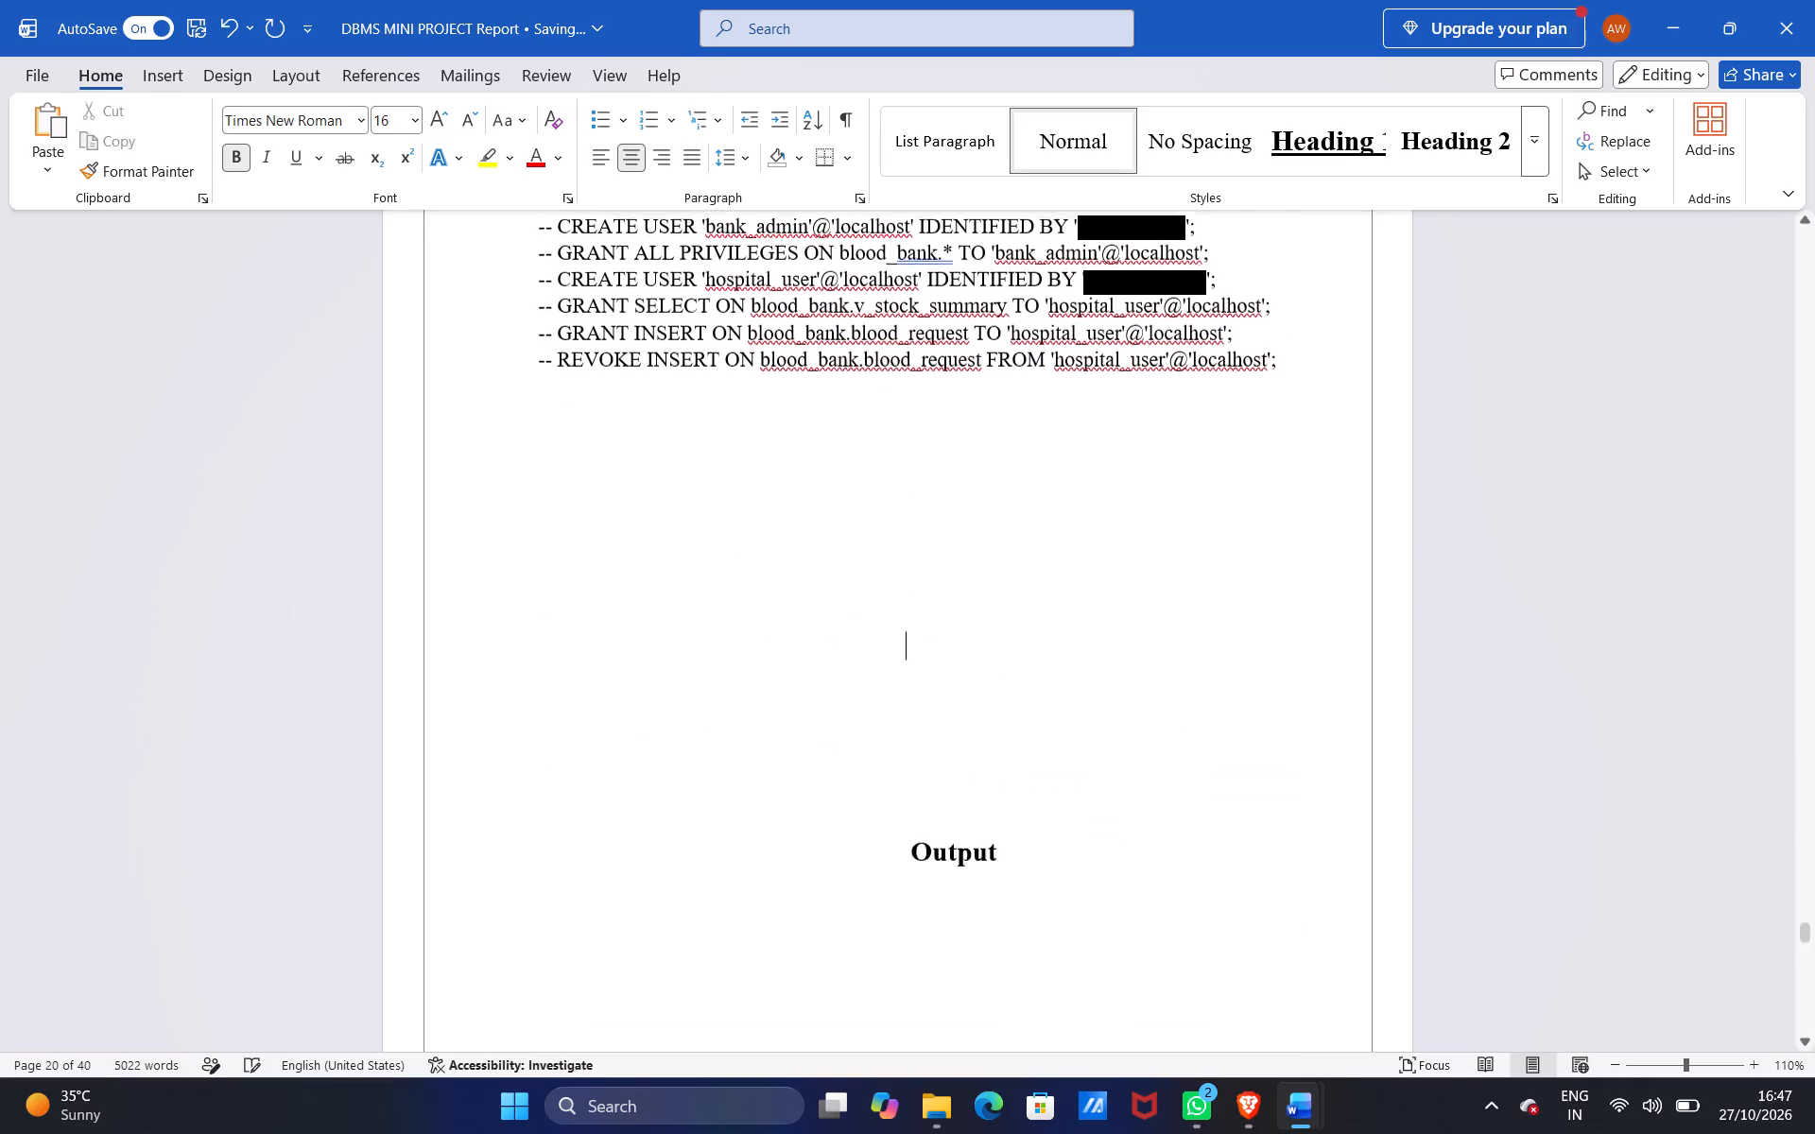
scroll(678, 755, "down", 3)
key("Return")
scroll(722, 623, "down", 3)
key("Return")
key("Return")
key("Return")
key("Return")
key("Return")
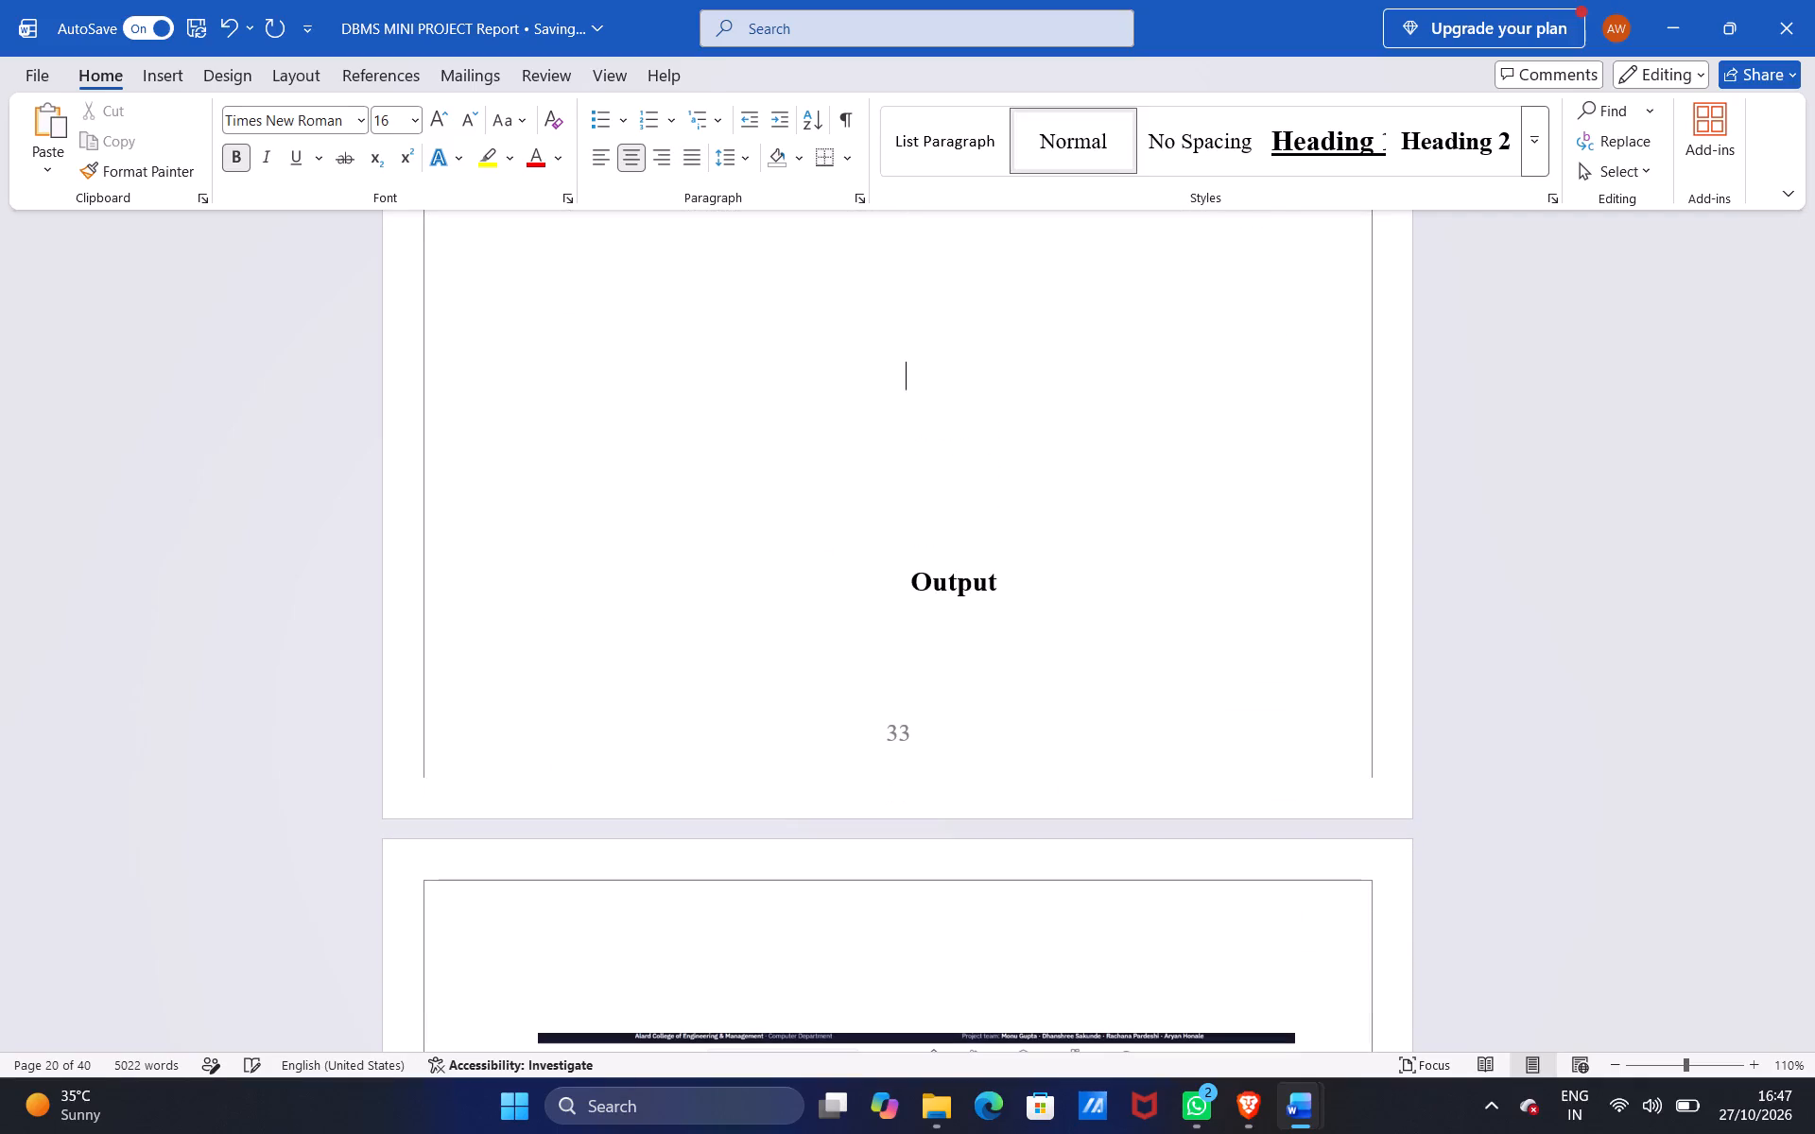
key("Return")
key("Return")
scroll(722, 623, "down", 9)
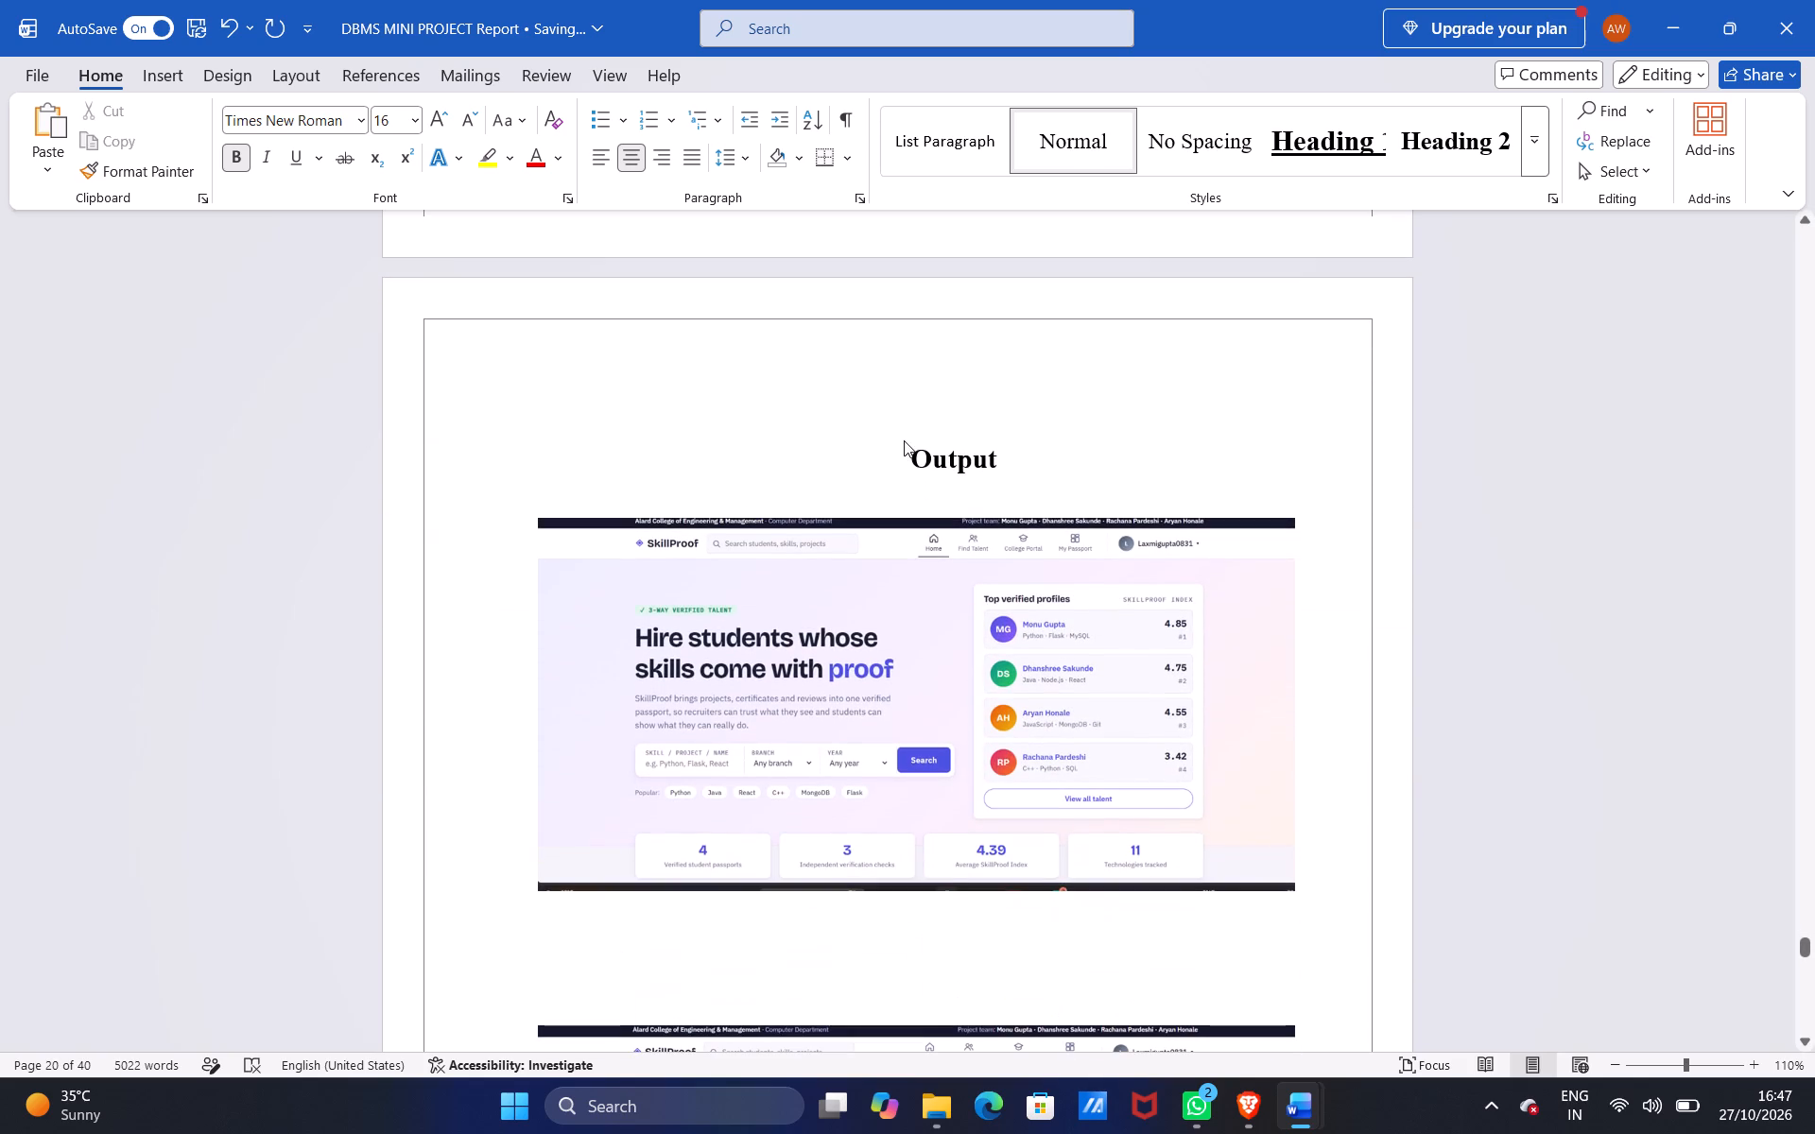
left_click(894, 404)
Select the first SkillProof screenshot below the "Output" heading.
scroll(904, 423, "down", 2)
left_click(755, 495)
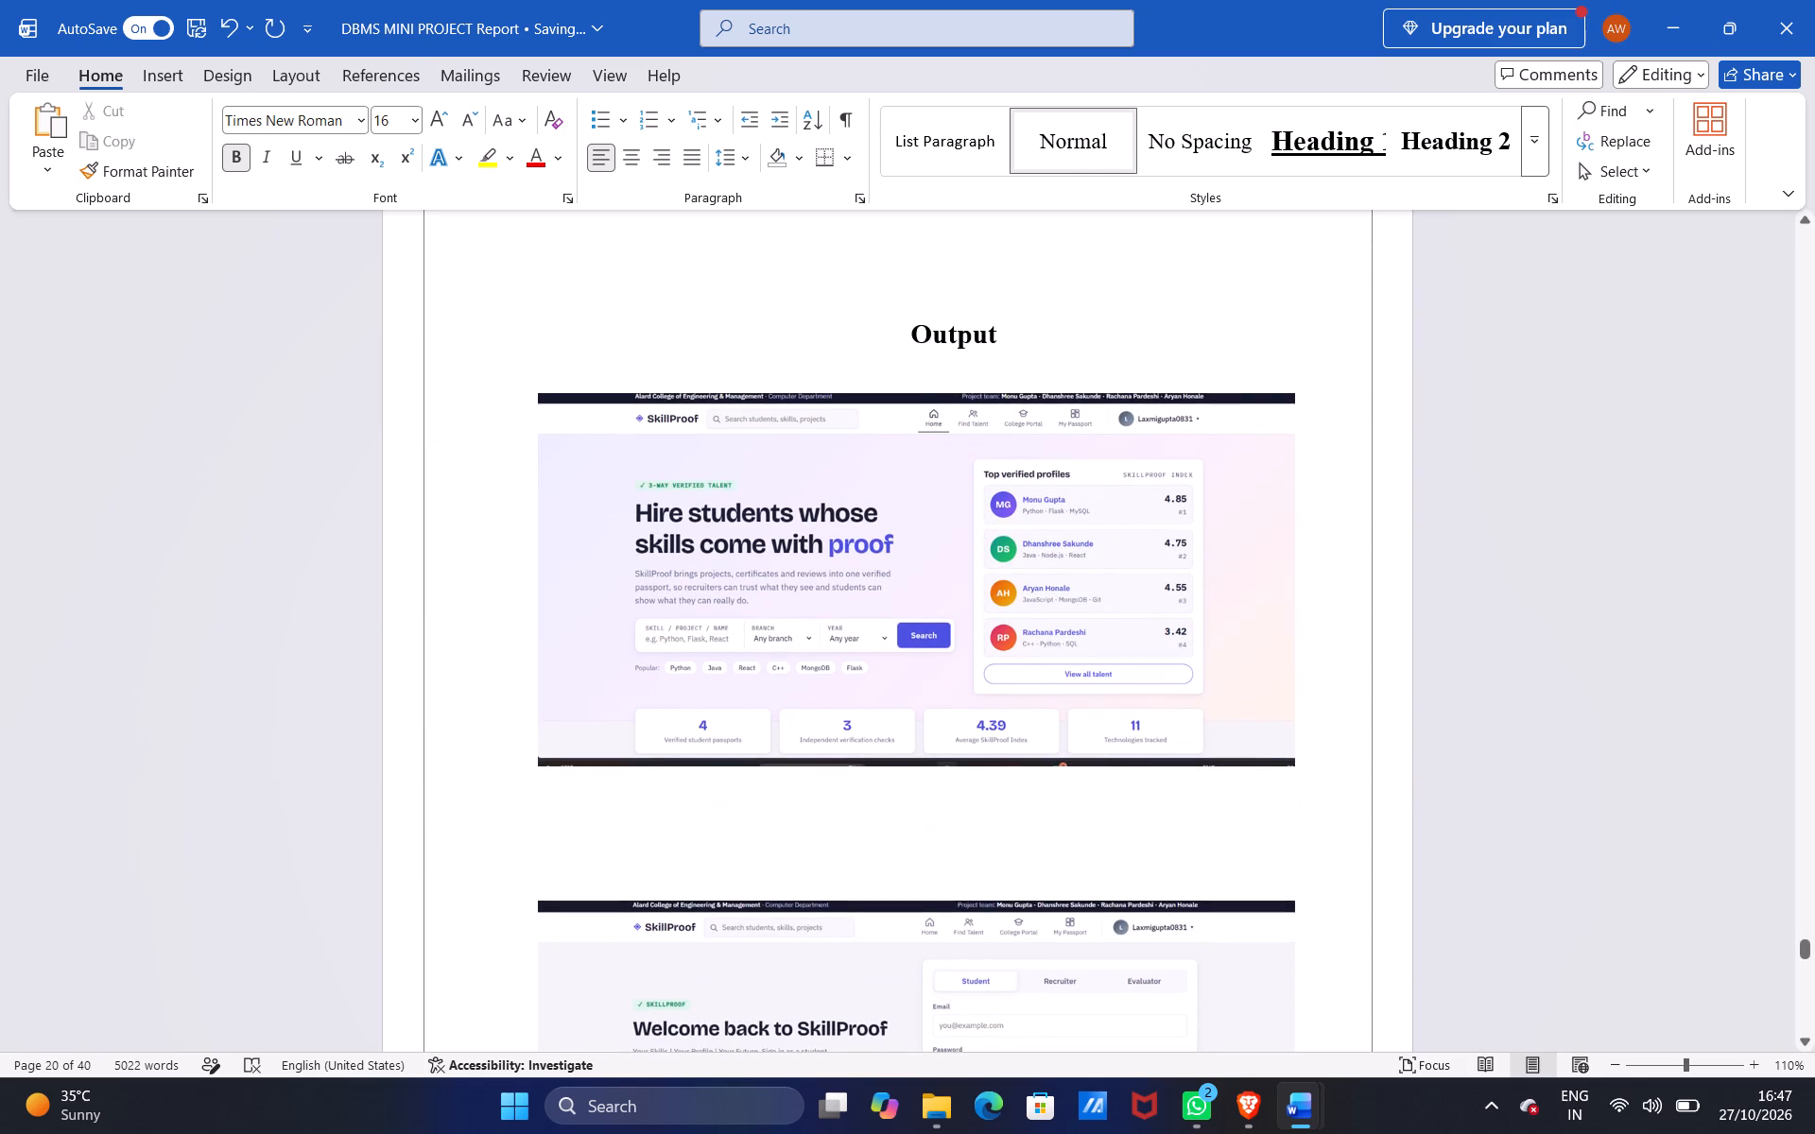
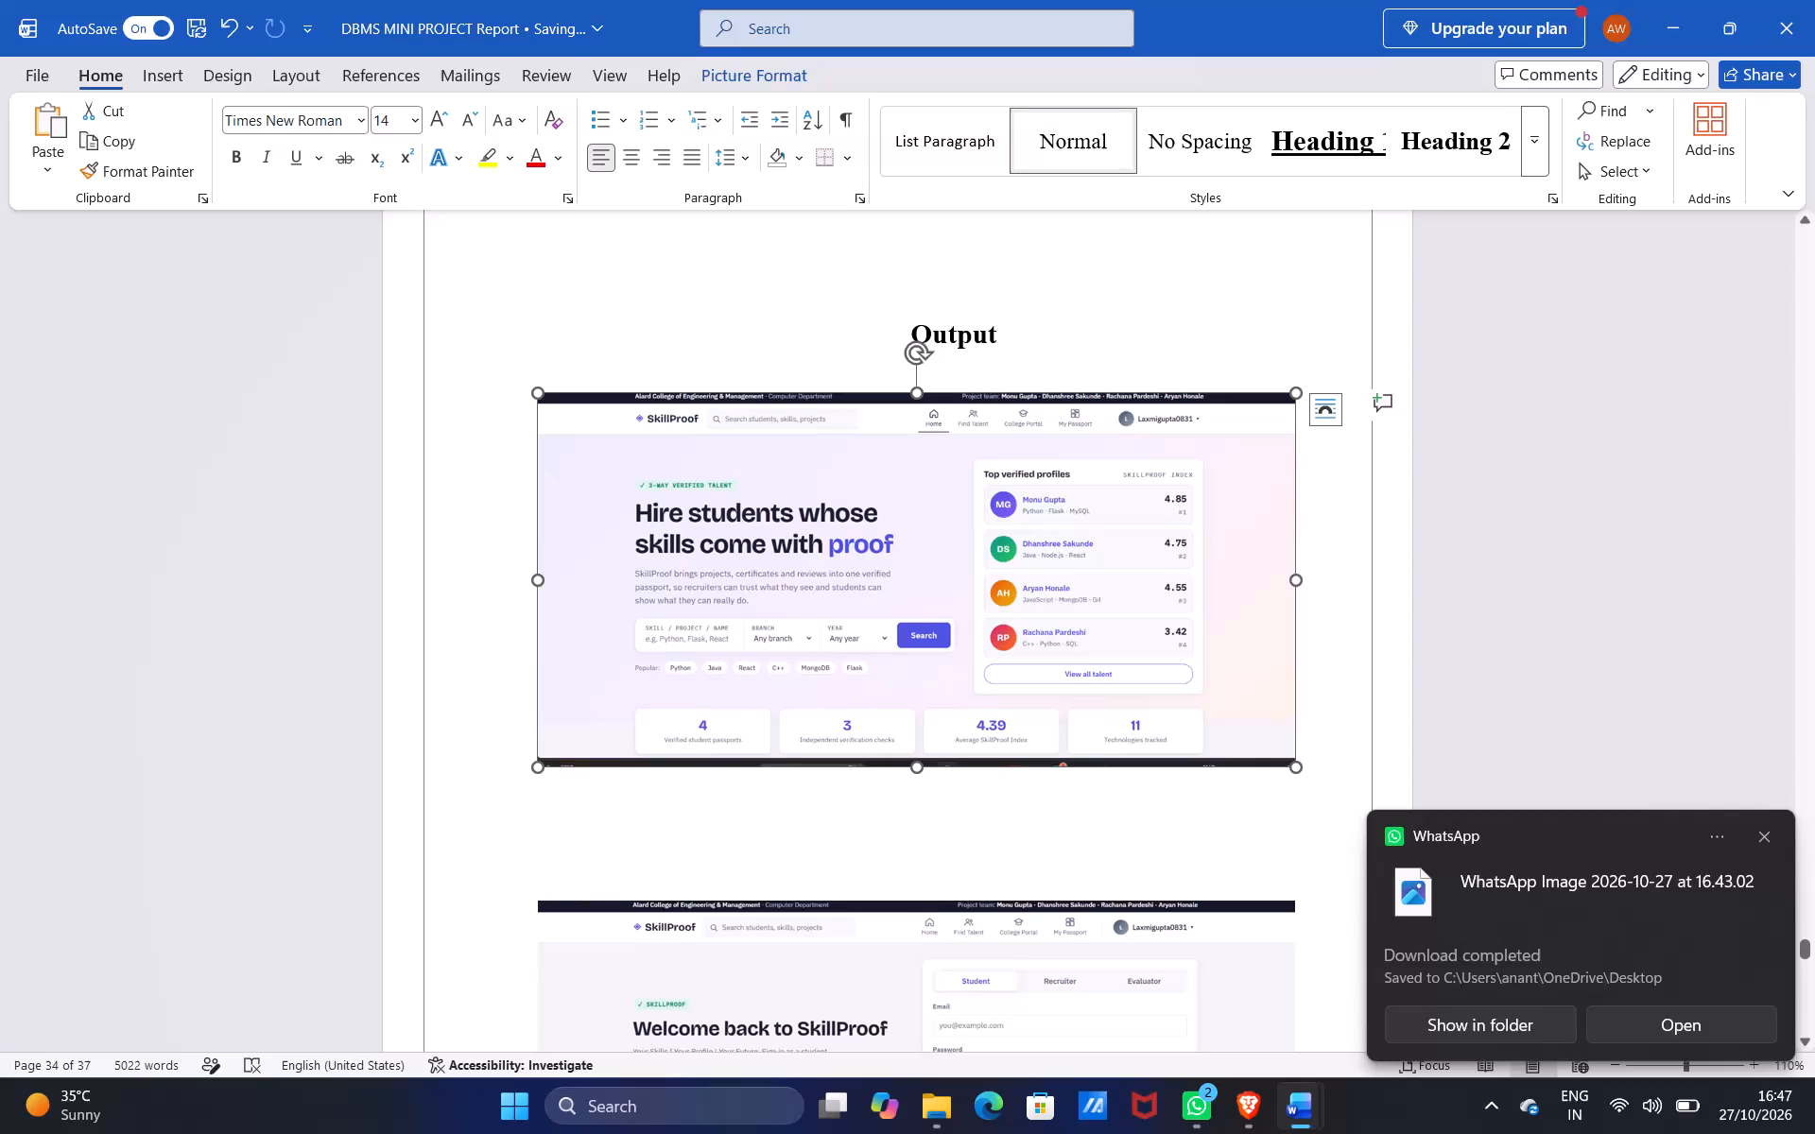
Delete the old SkillProof screenshots and the extra blank line below the "Output" heading.
key("BackSpace")
scroll(882, 524, "down", 2)
left_click(882, 524)
key("BackSpace")
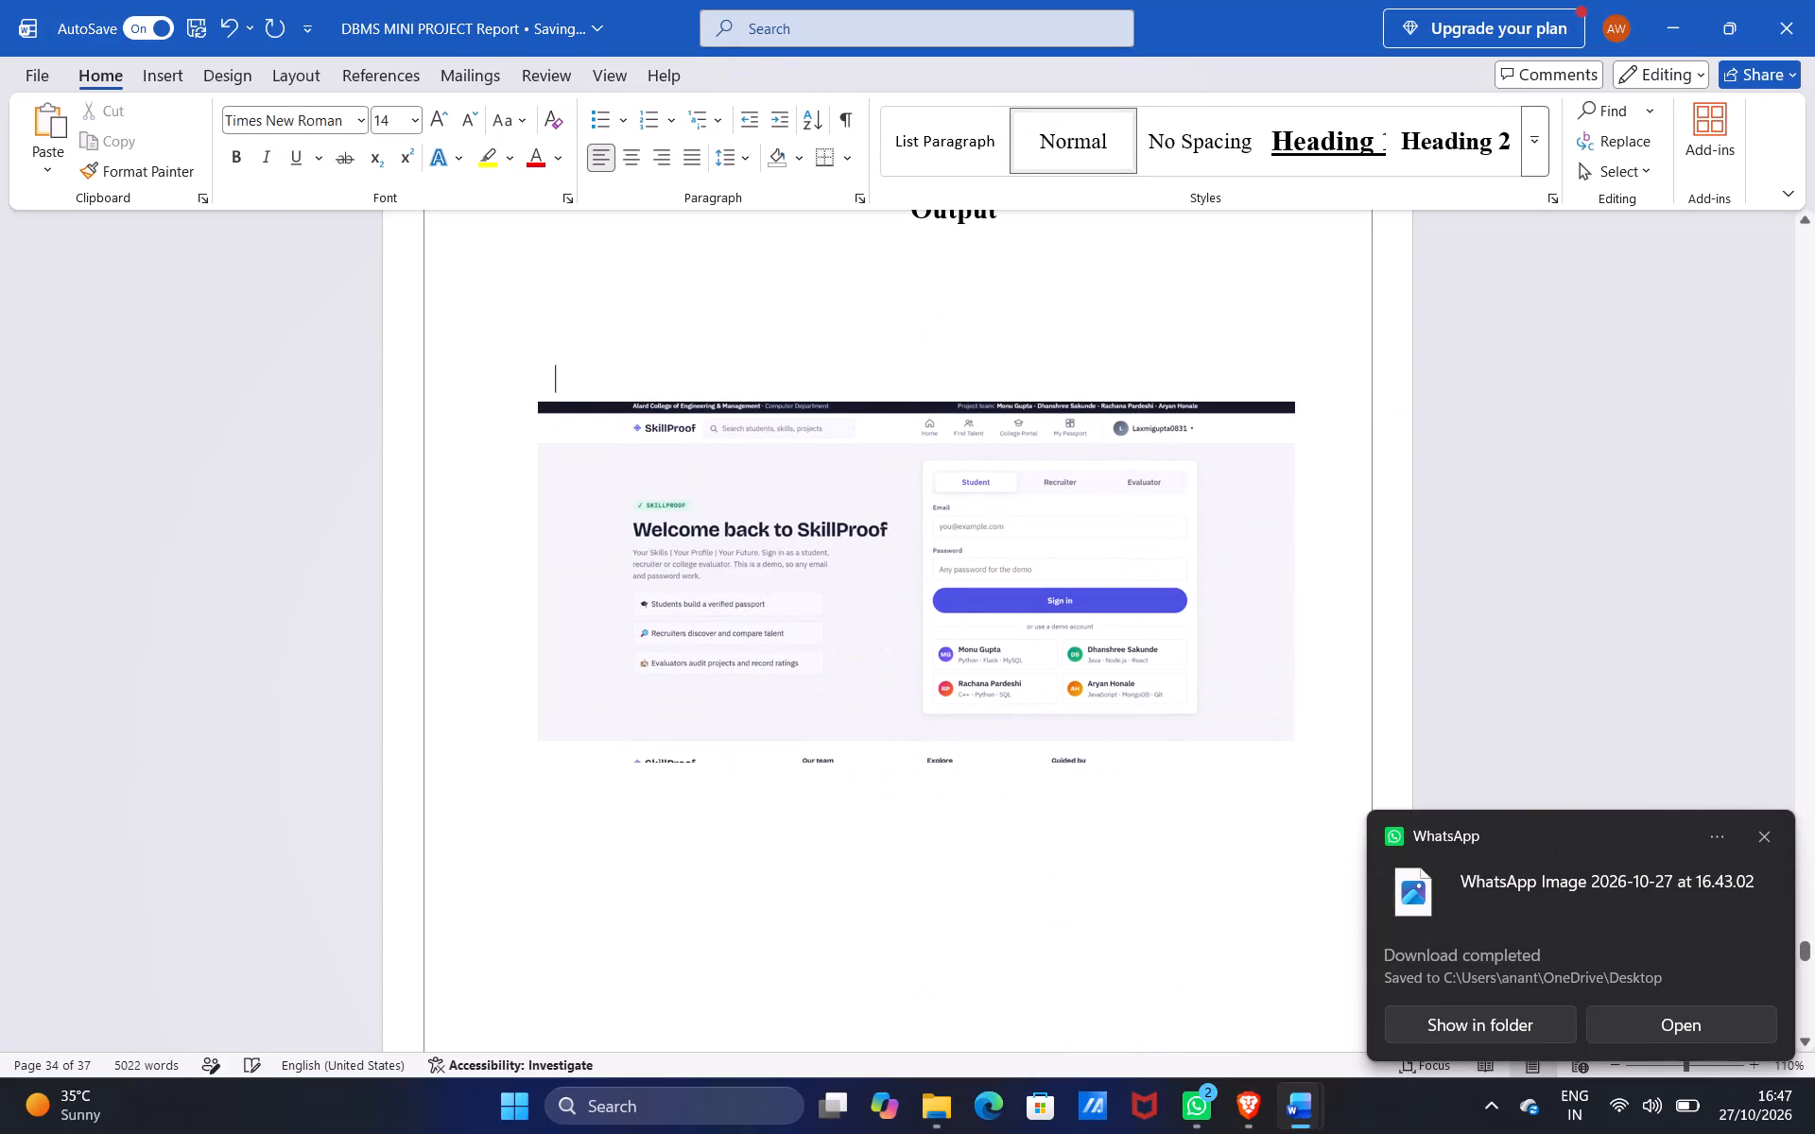
key("BackSpace")
left_click(882, 537)
key("BackSpace")
scroll(882, 537, "up", 3)
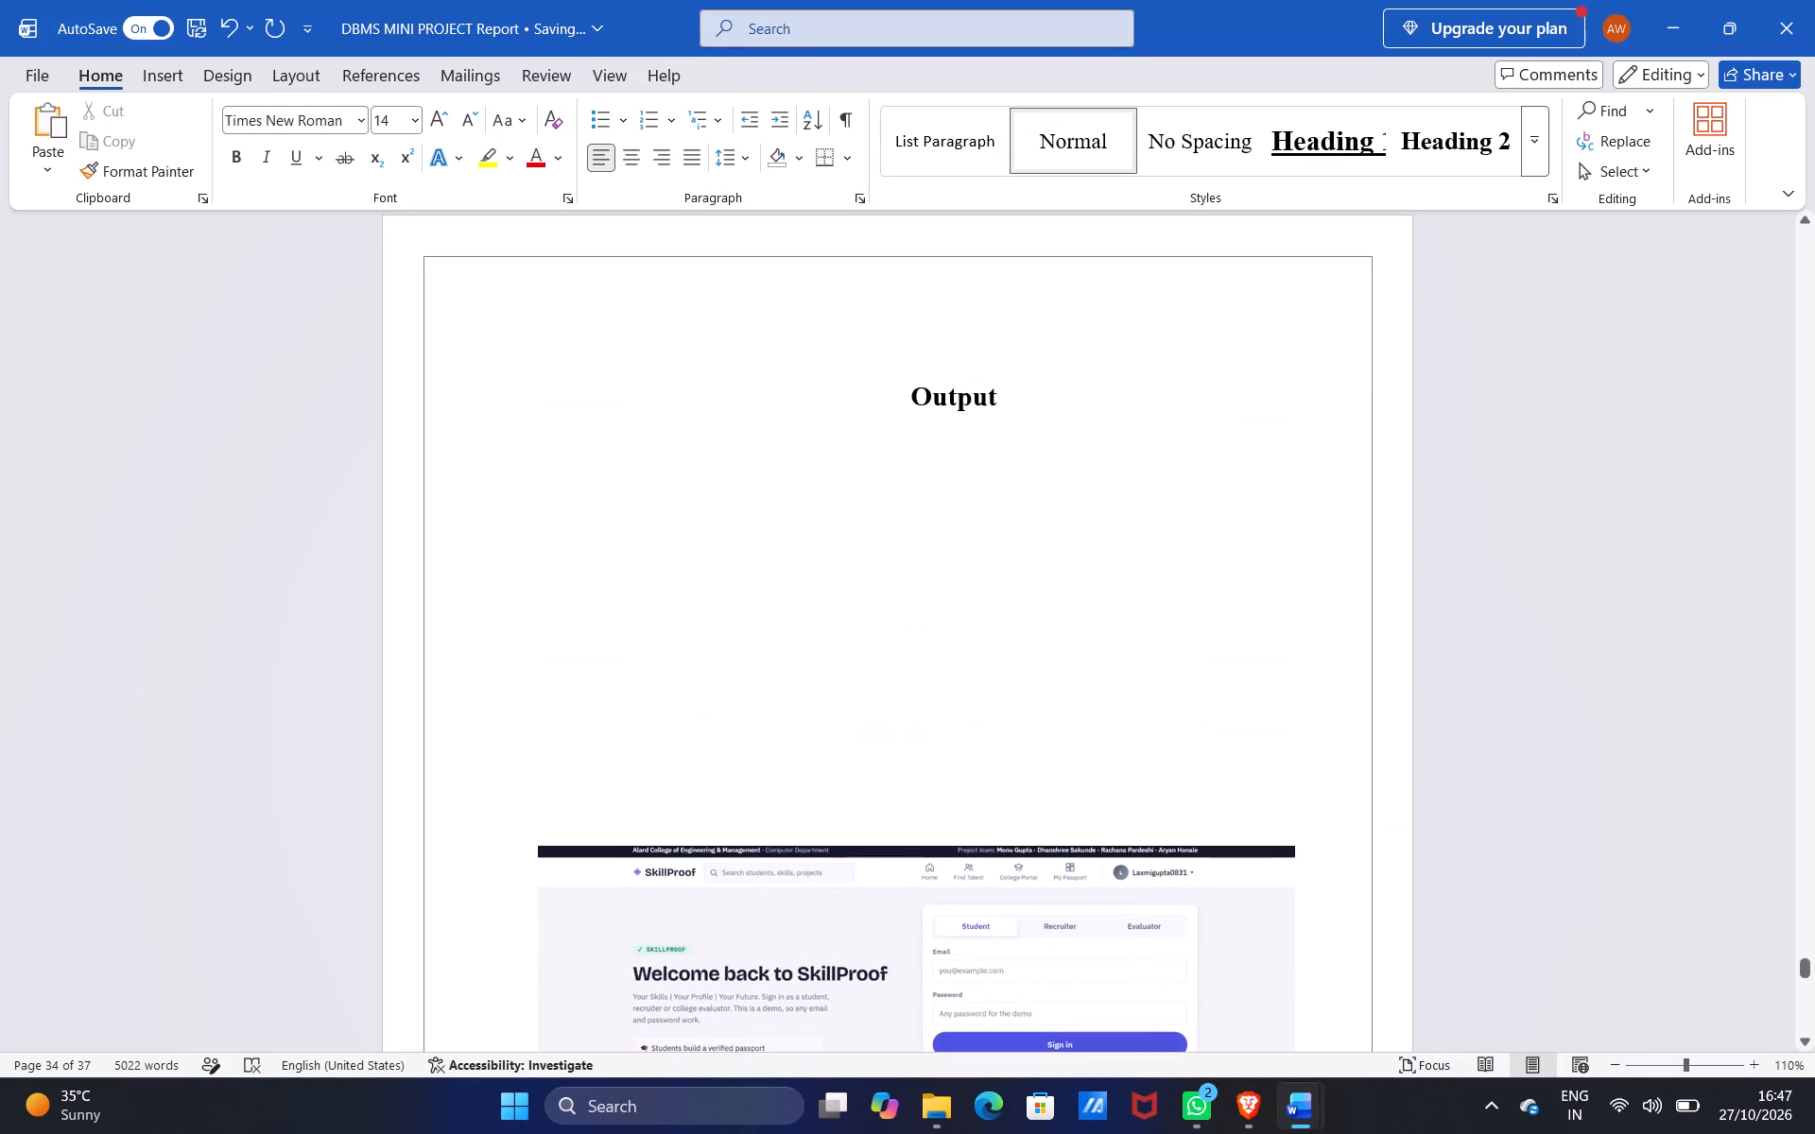
left_click(850, 884)
key("BackSpace")
Insert the picture "WhatsApp Image 2026-10-27 at 16.42.47" from the Desktop folder on the line below the "Output" heading.
left_click(545, 467)
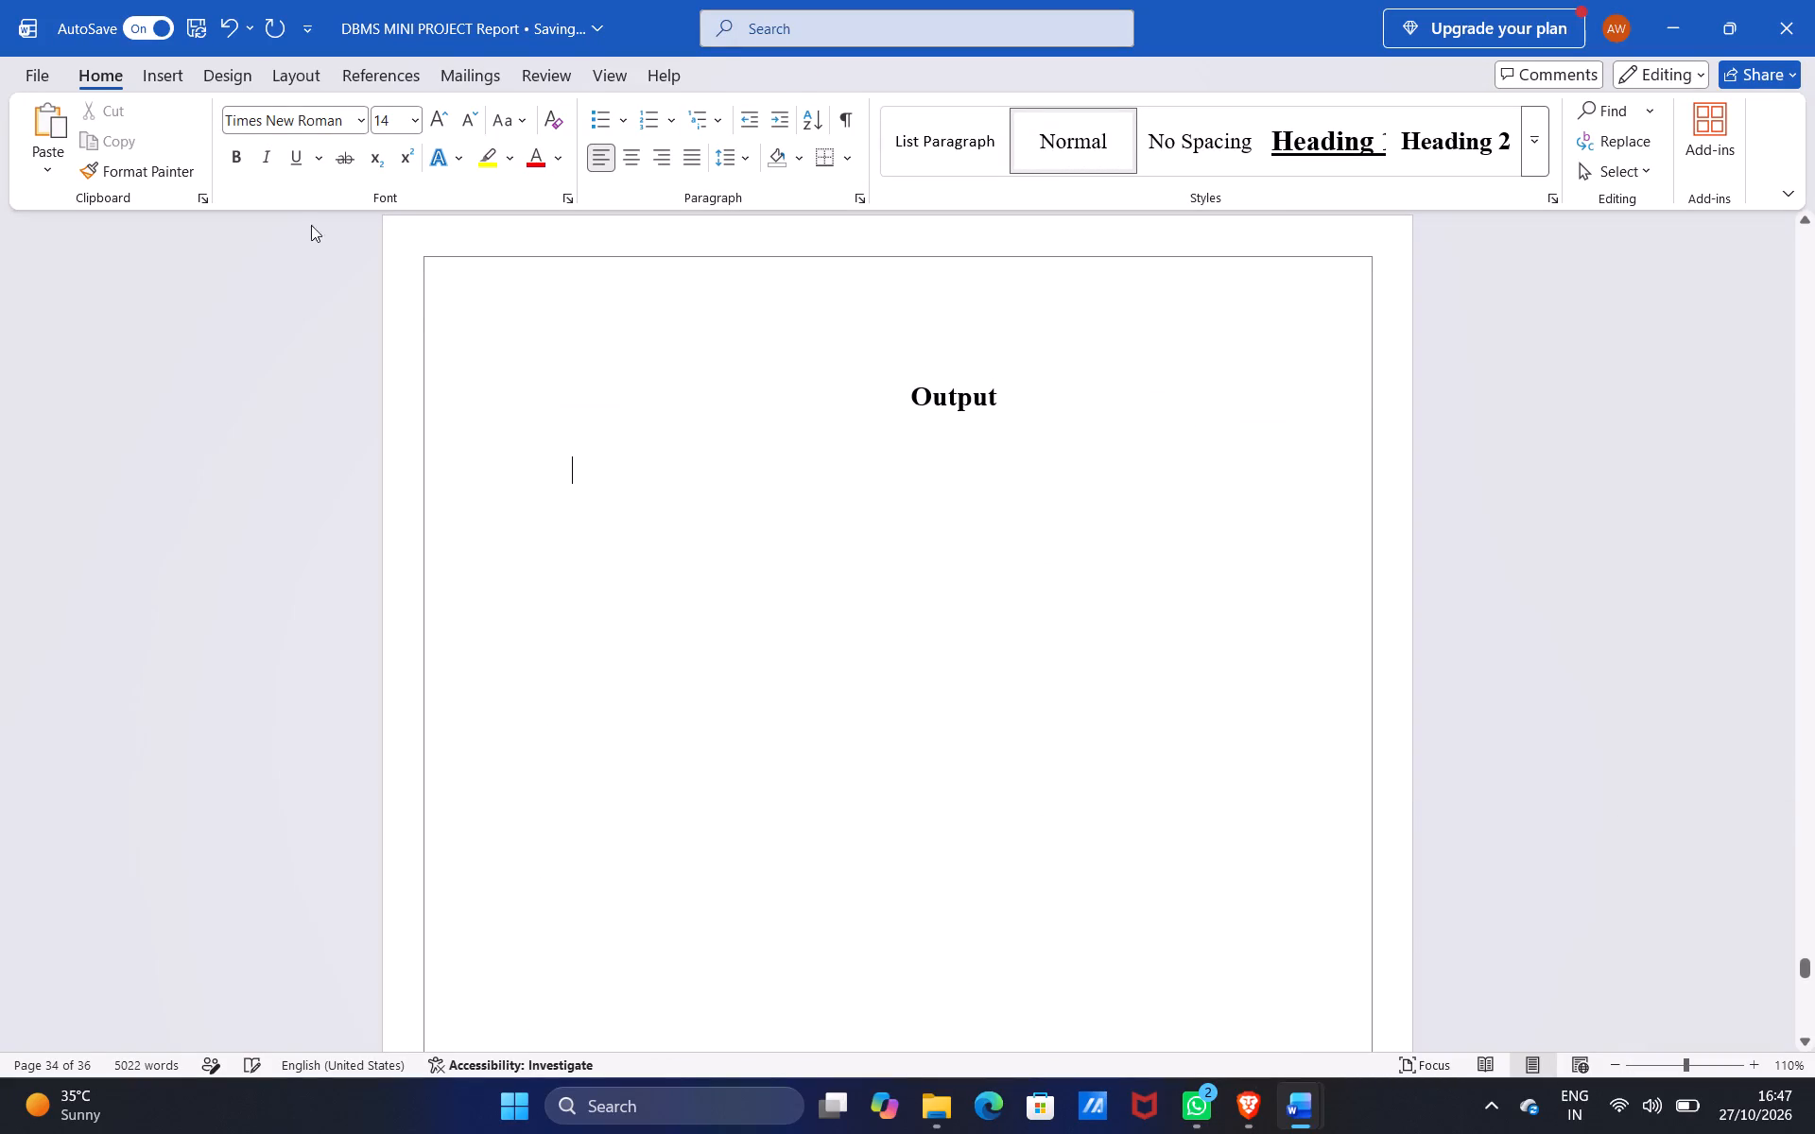
left_click(163, 83)
left_click(267, 163)
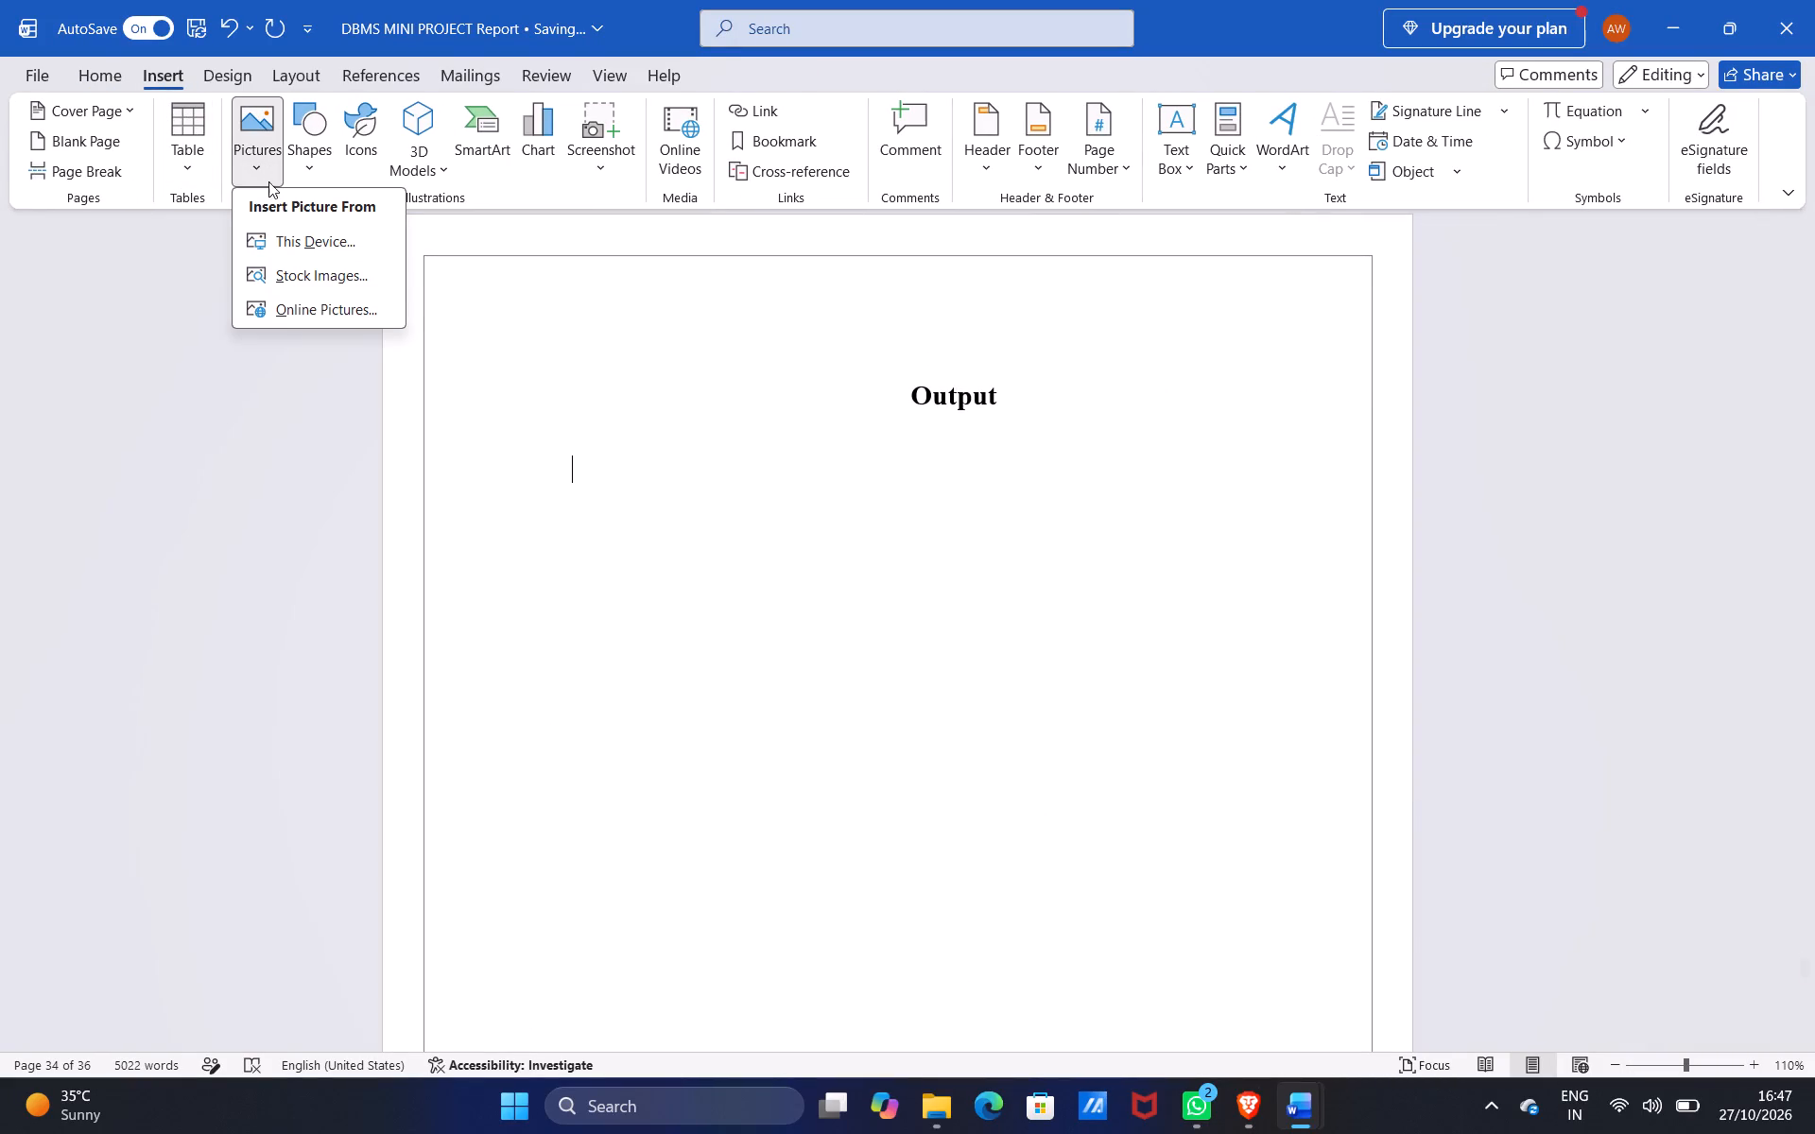
left_click_drag(275, 221, 276, 234)
left_click(277, 239)
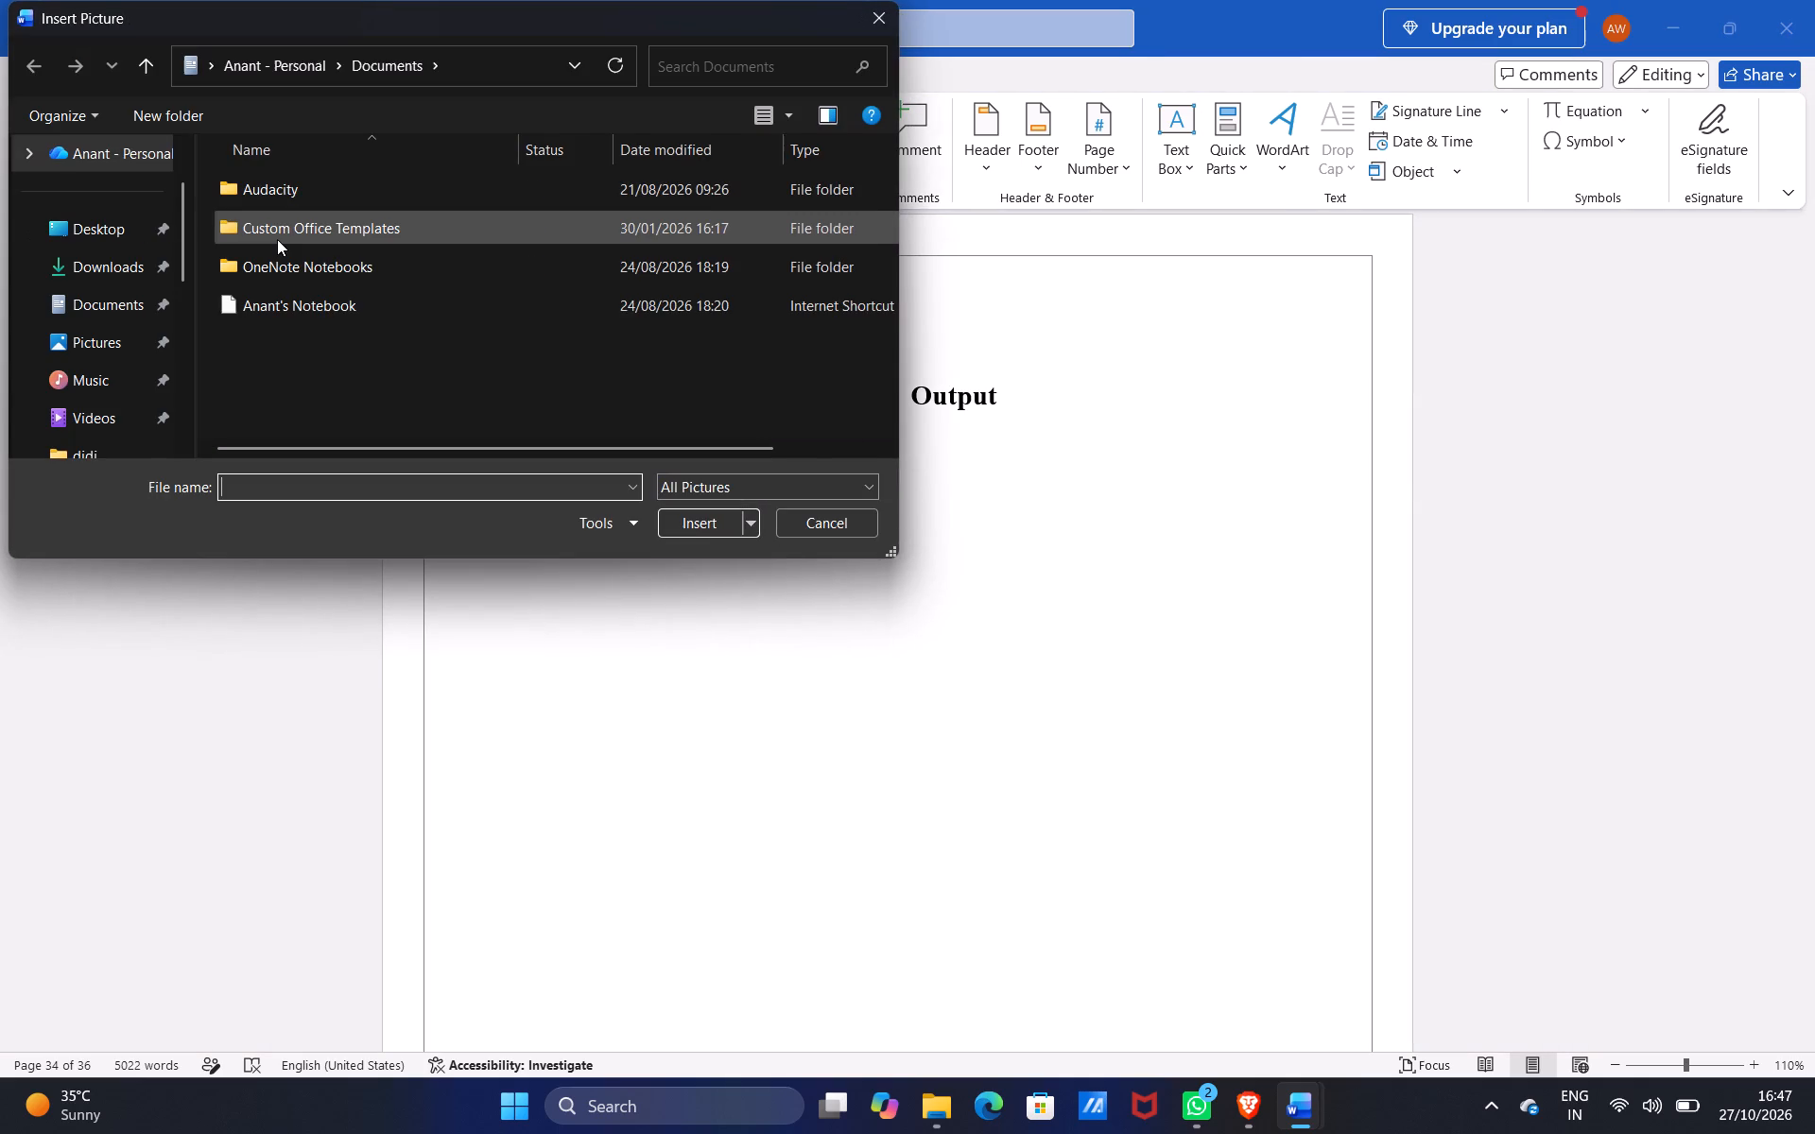
left_click(154, 238)
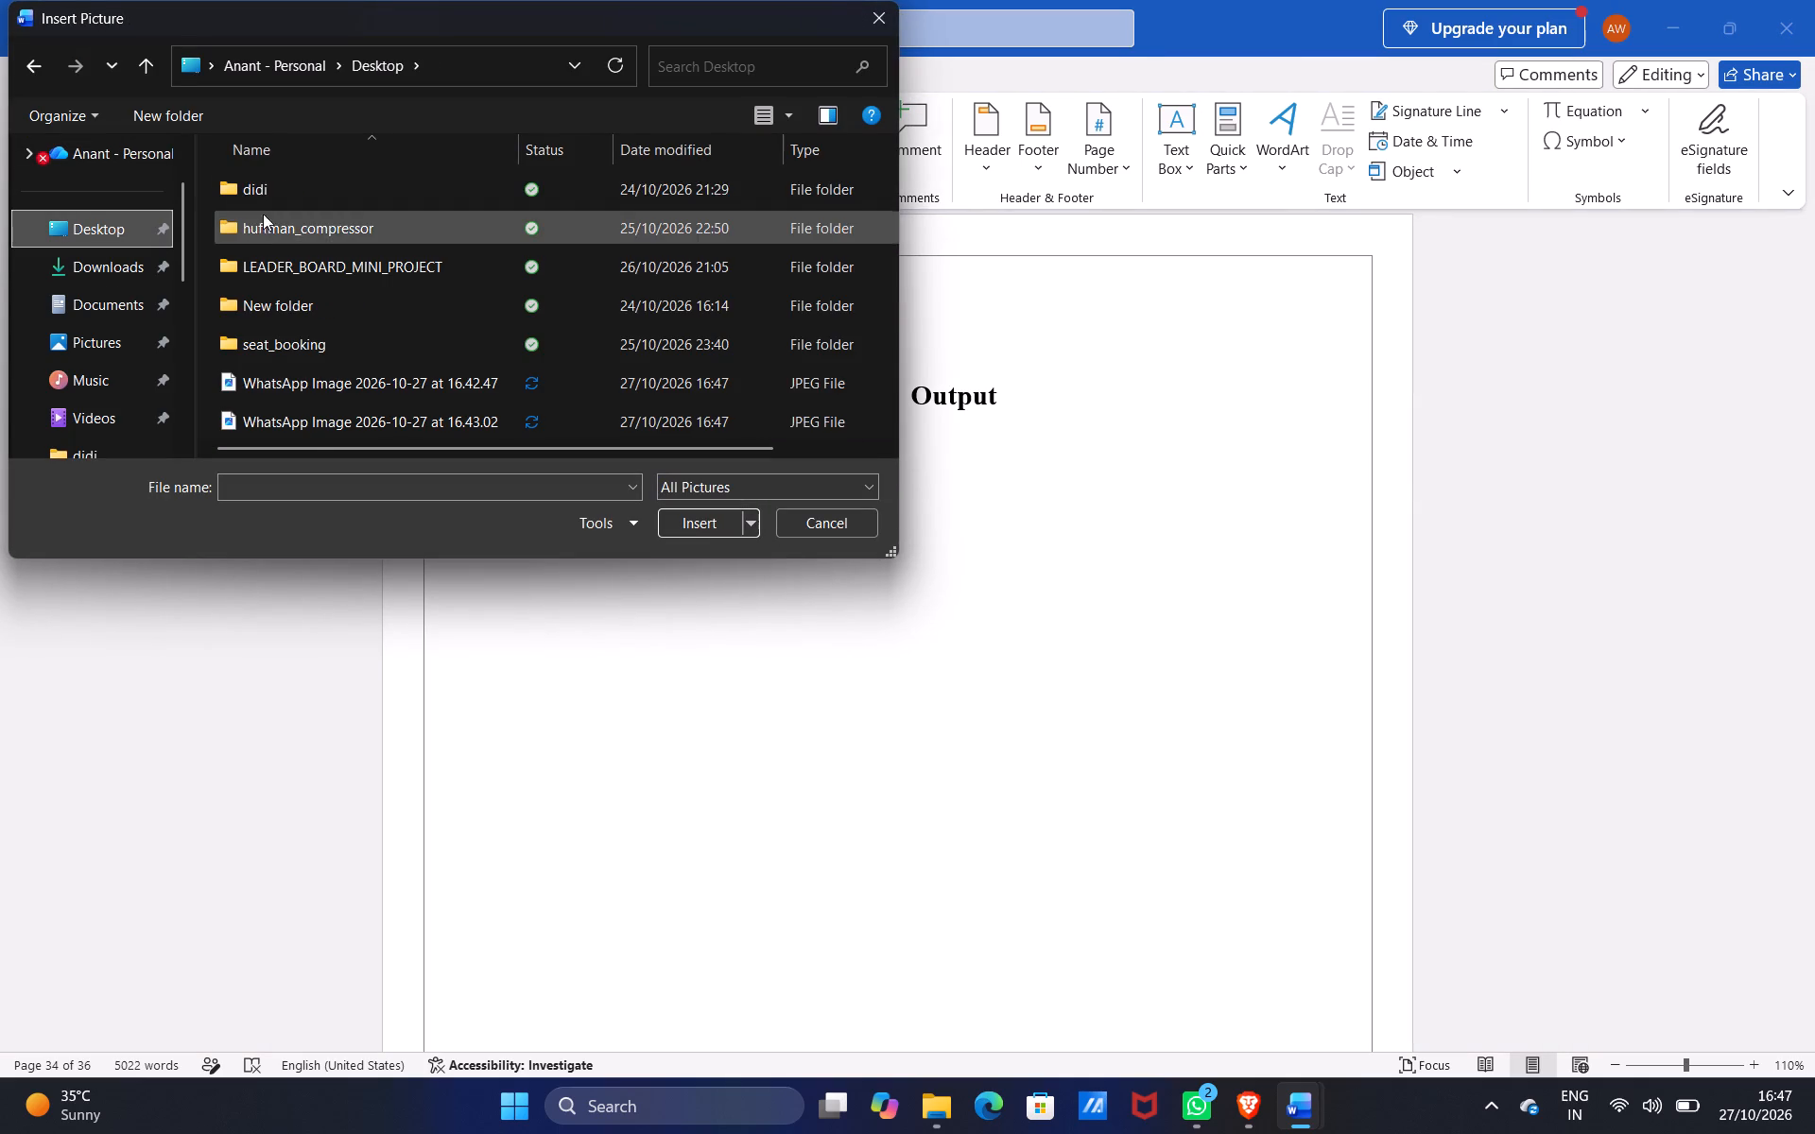
scroll(268, 249, "up", 2)
scroll(268, 249, "down", 11)
scroll(268, 249, "up", 6)
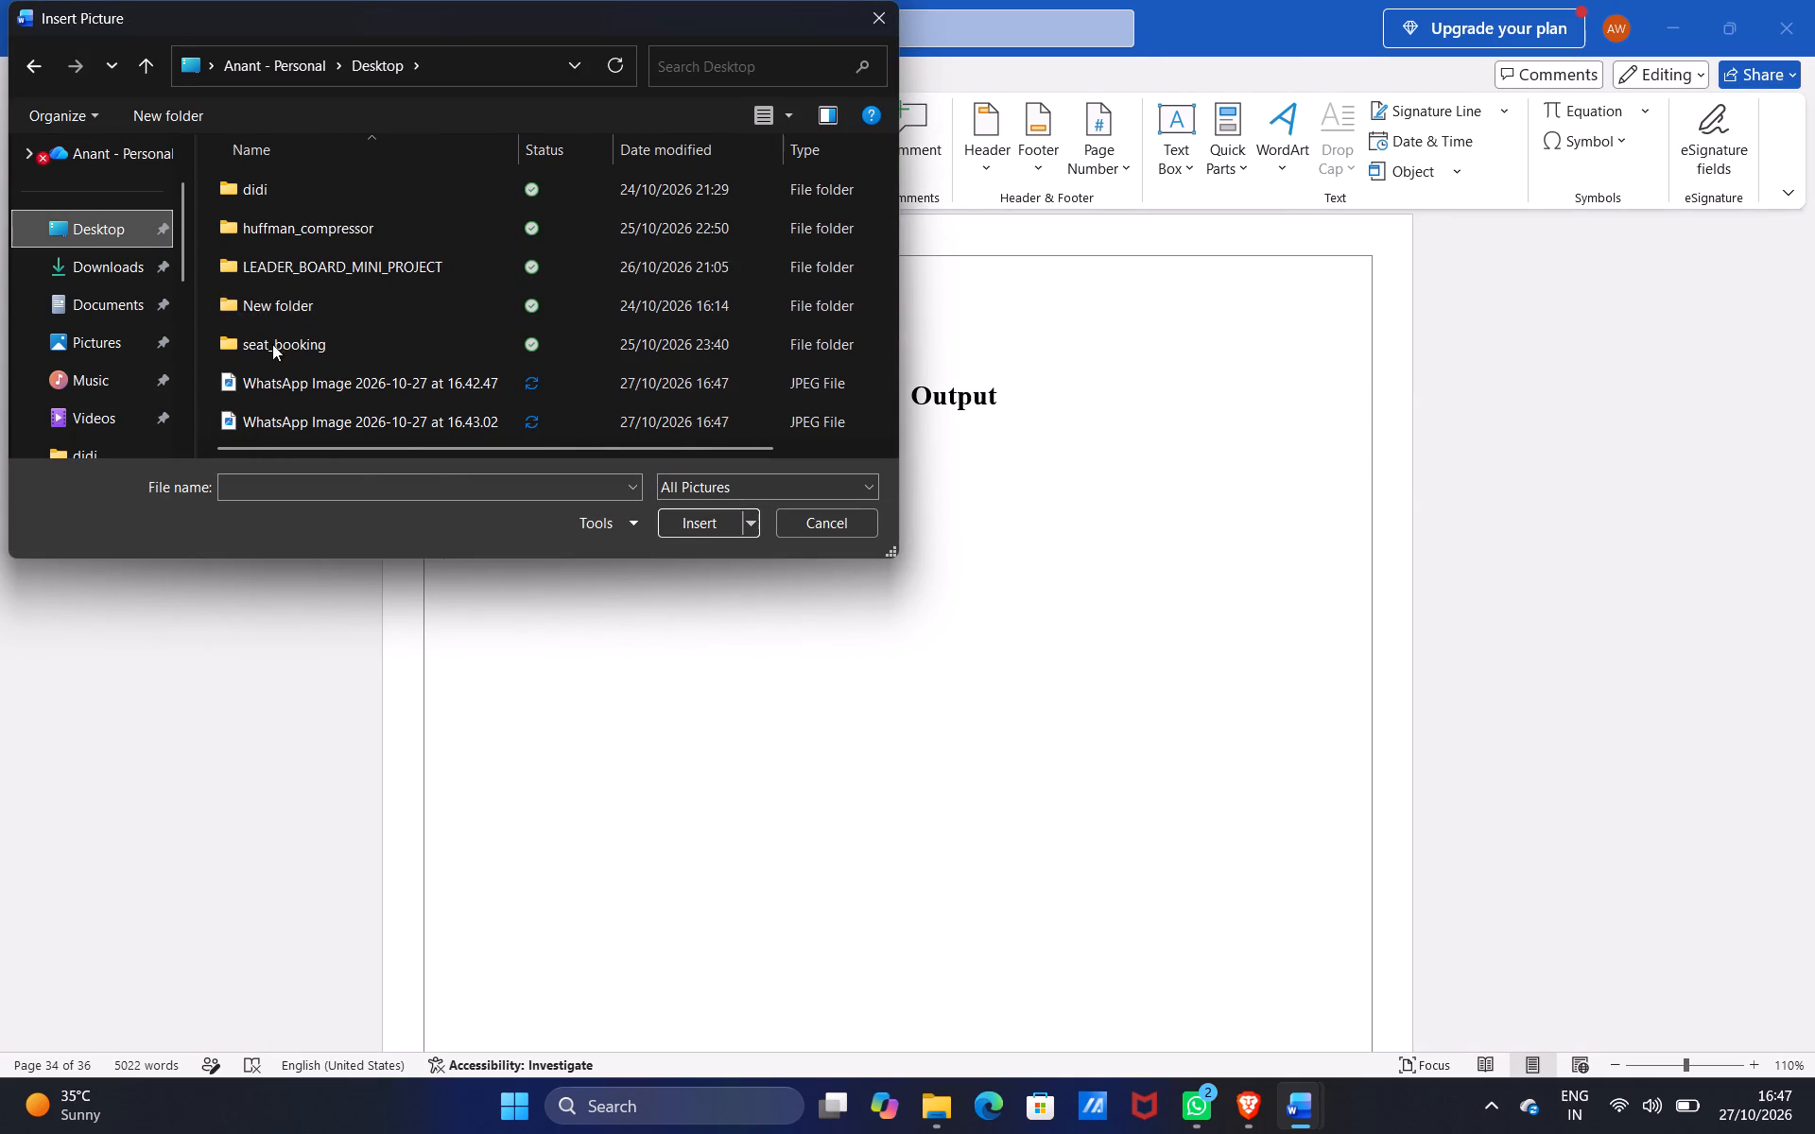
left_click(274, 388)
left_click(675, 523)
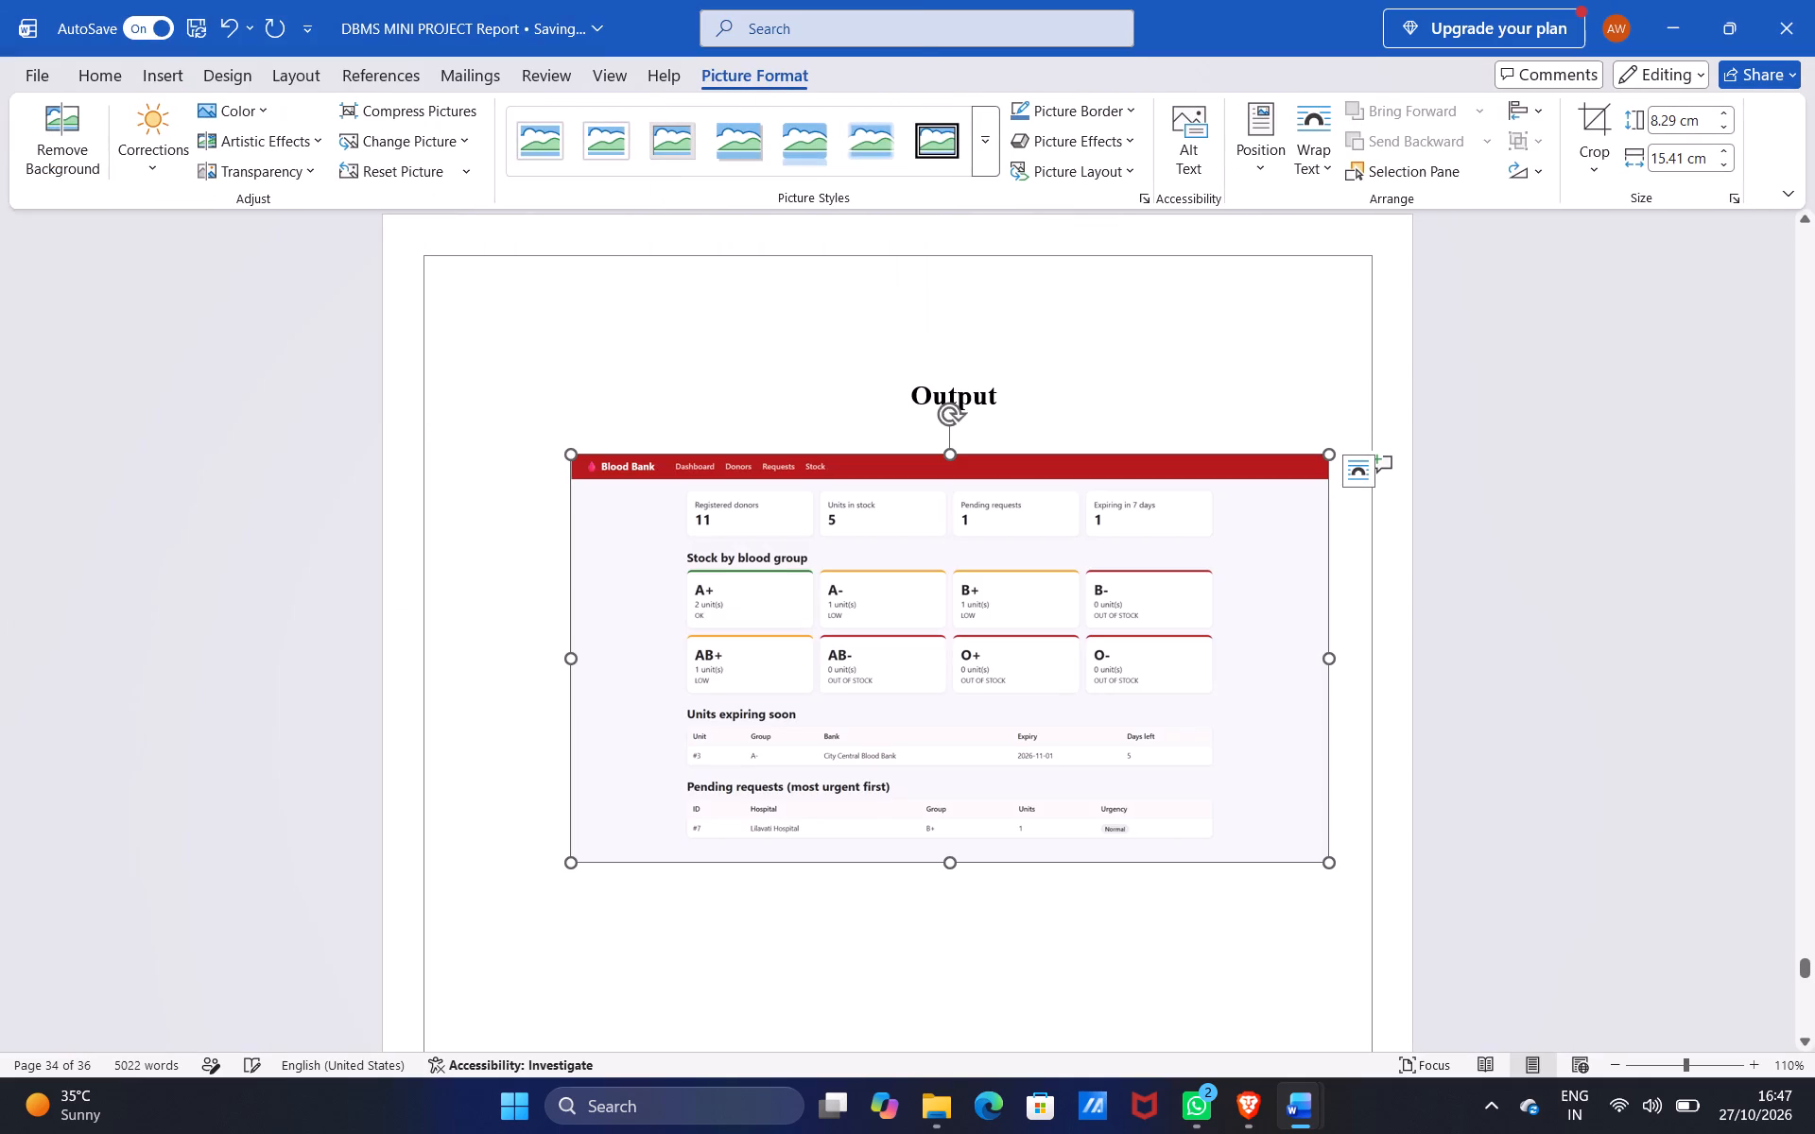
Insert another picture on the blank line below the Blood Bank dashboard screenshot.
left_click(122, 76)
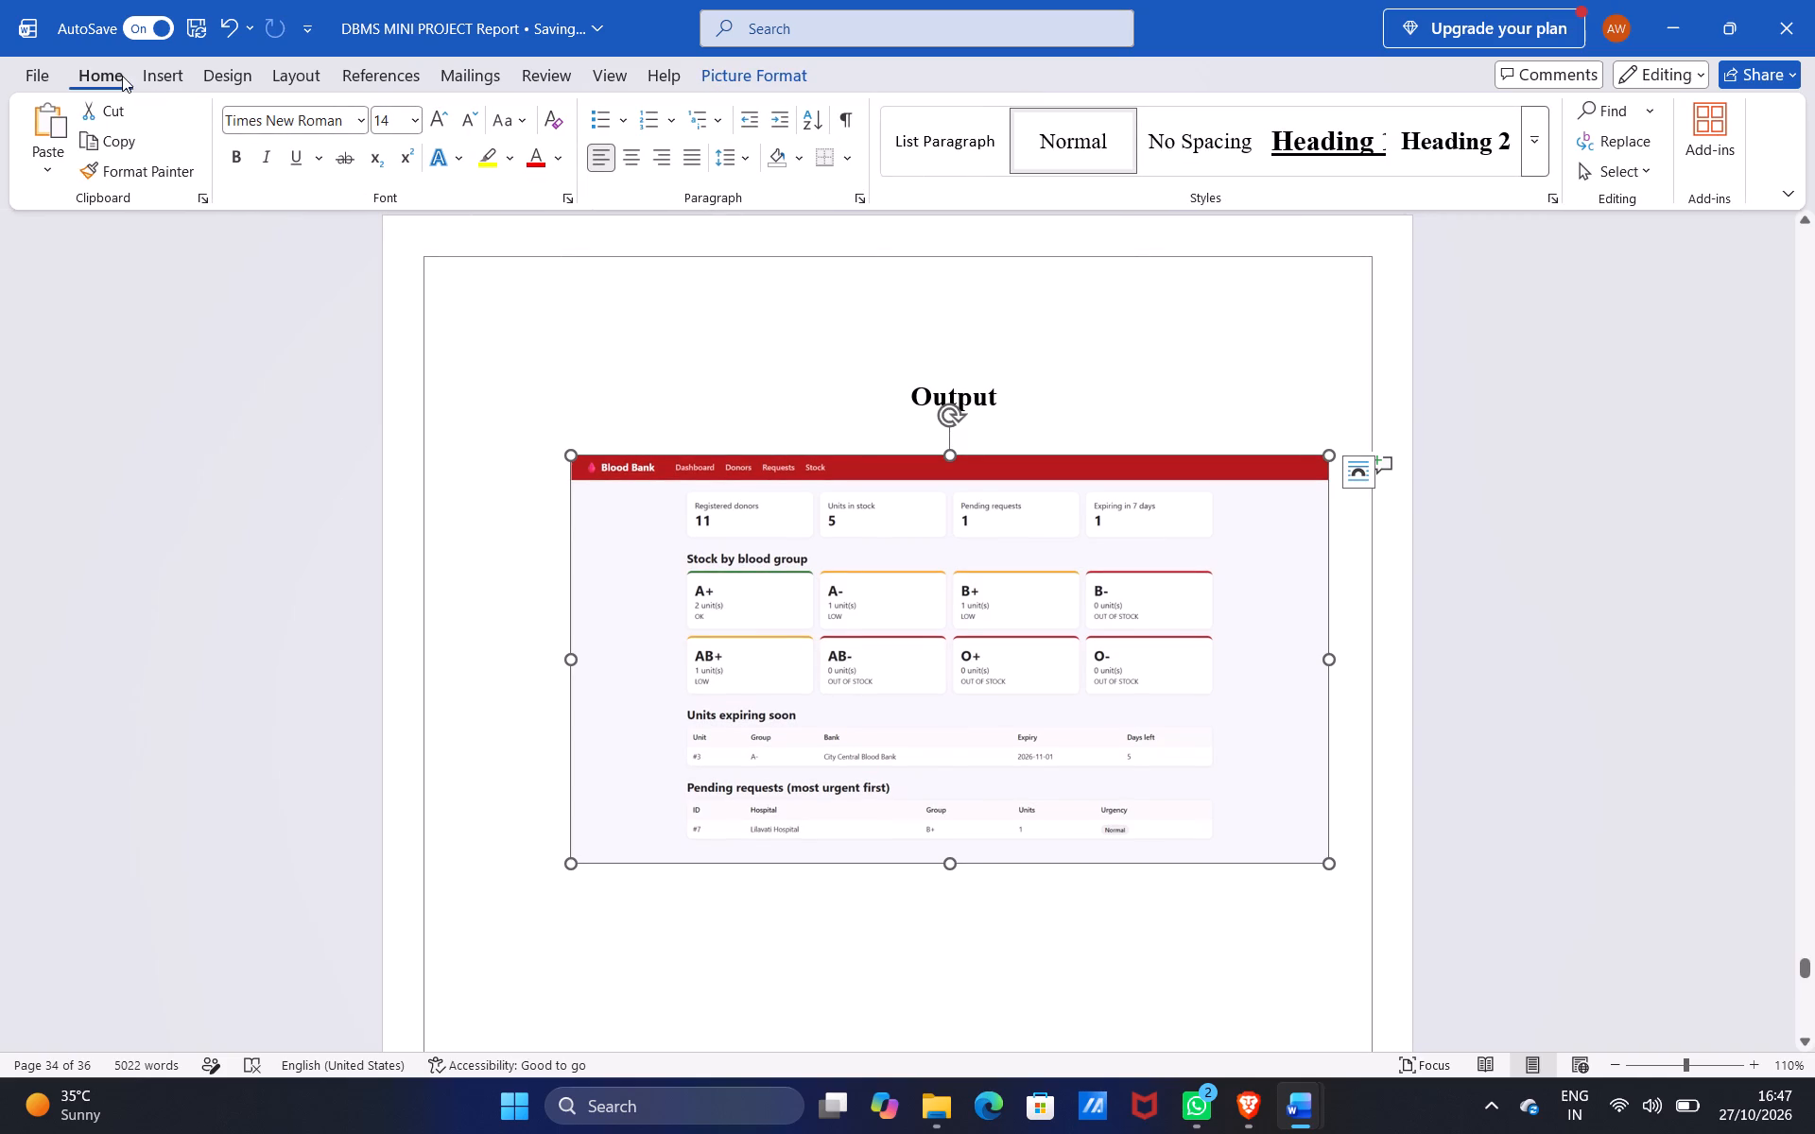
scroll(537, 608, "down", 2)
left_click(579, 800)
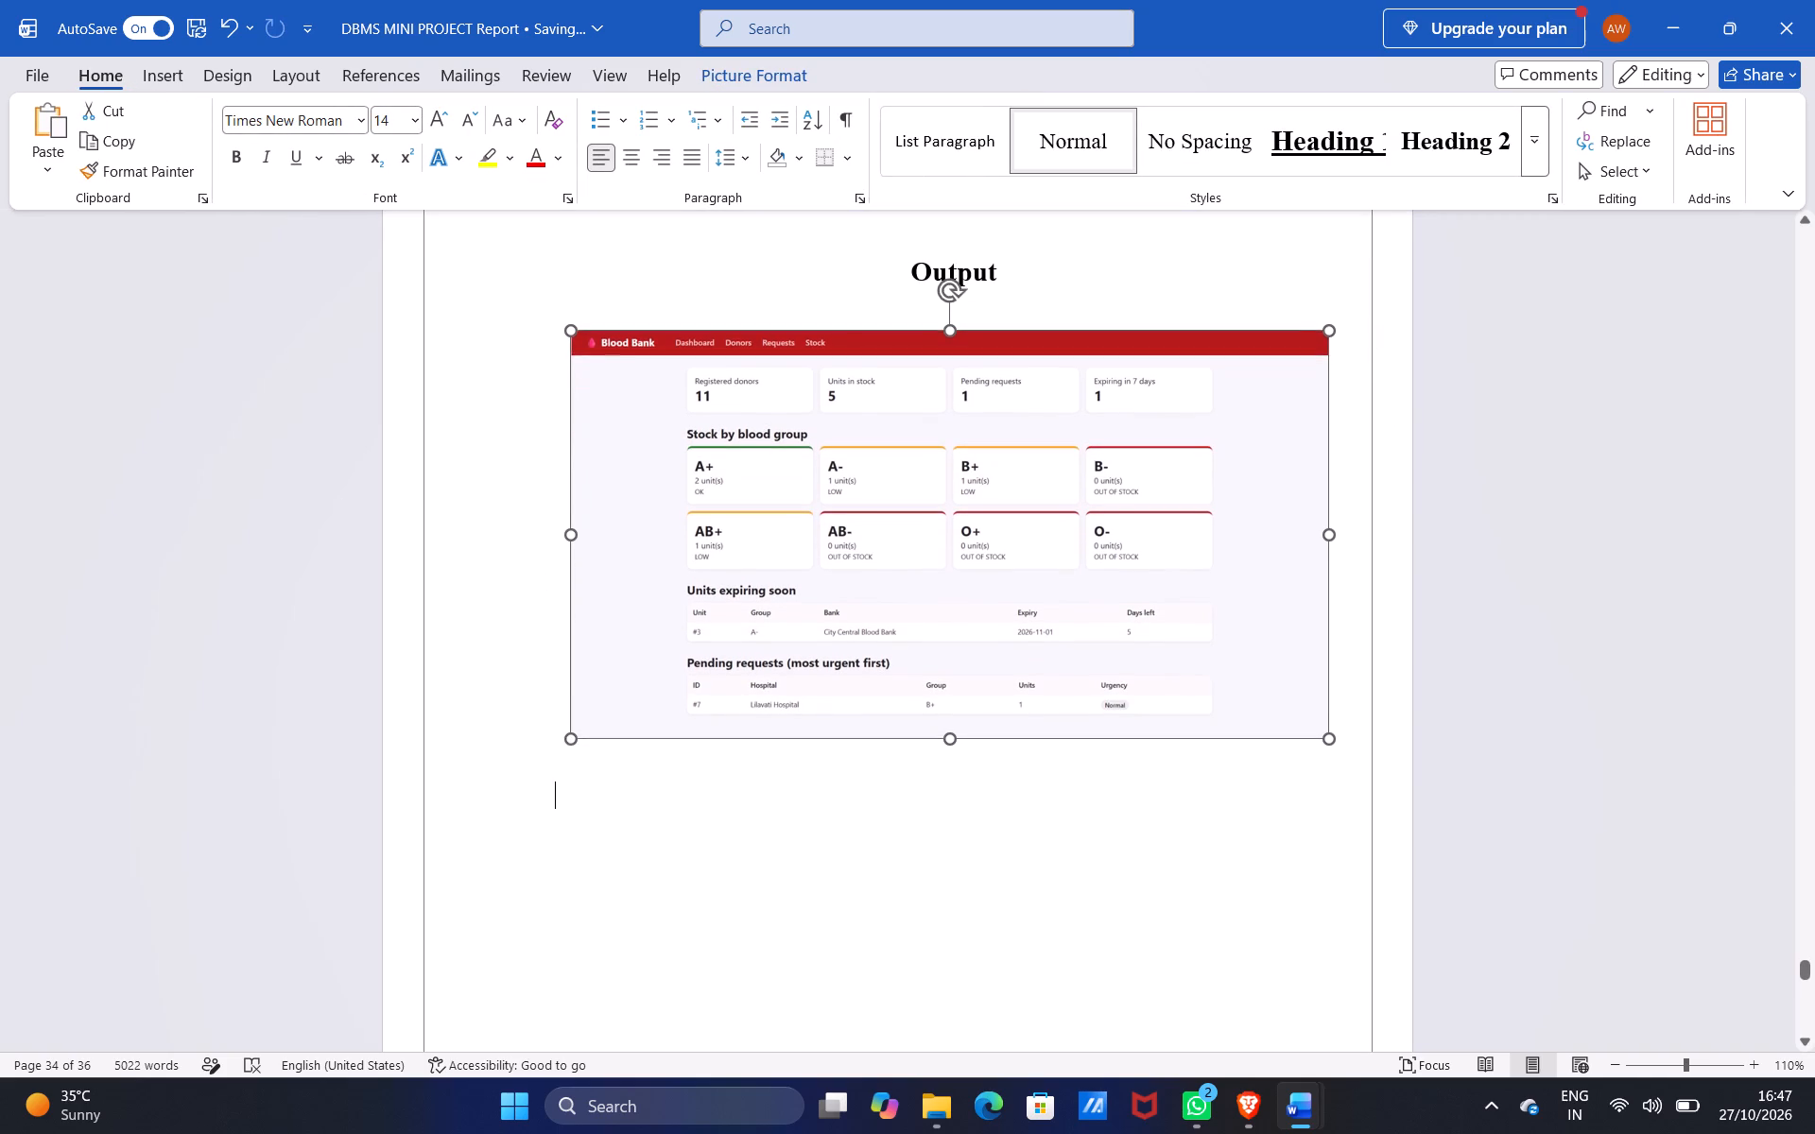
left_click(186, 86)
left_click(265, 168)
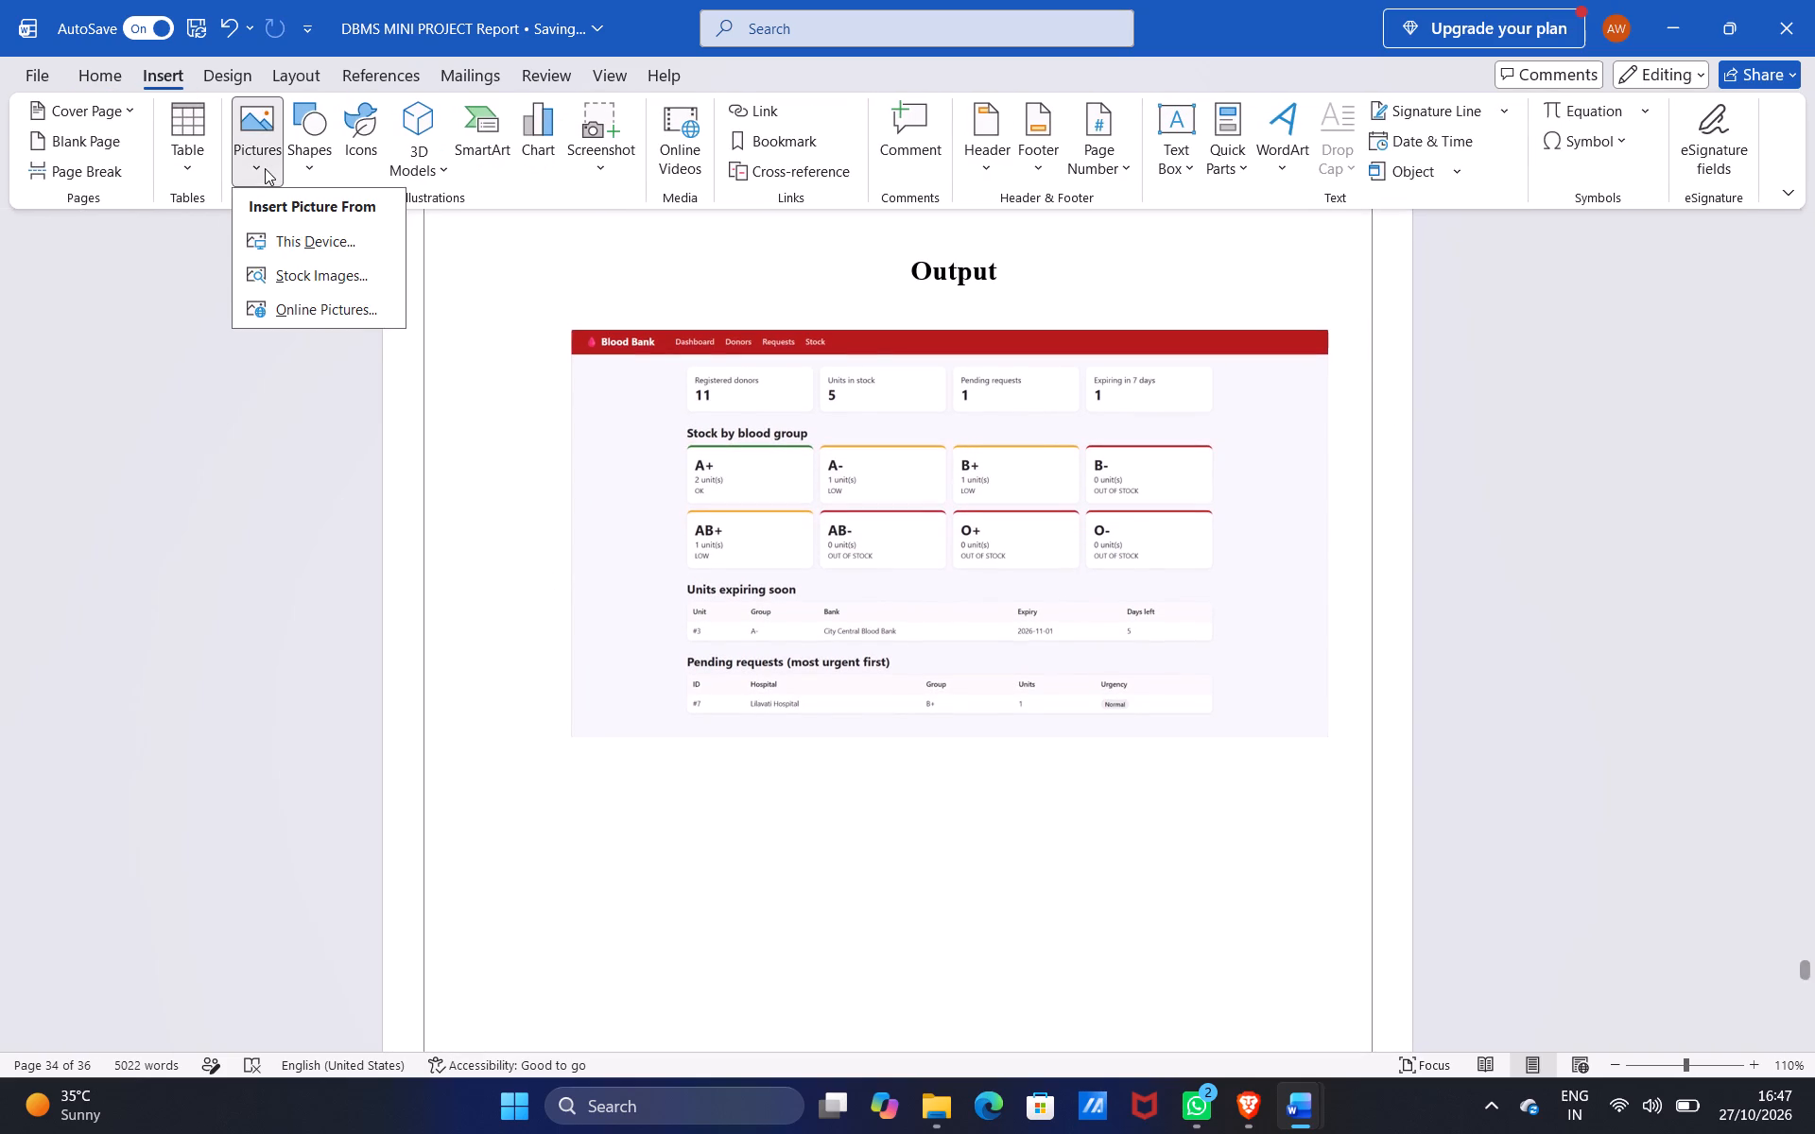
Insert the WhatsApp image of the "Register new donor" page from the Desktop below the dashboard screenshot in the Output section.
left_click(291, 233)
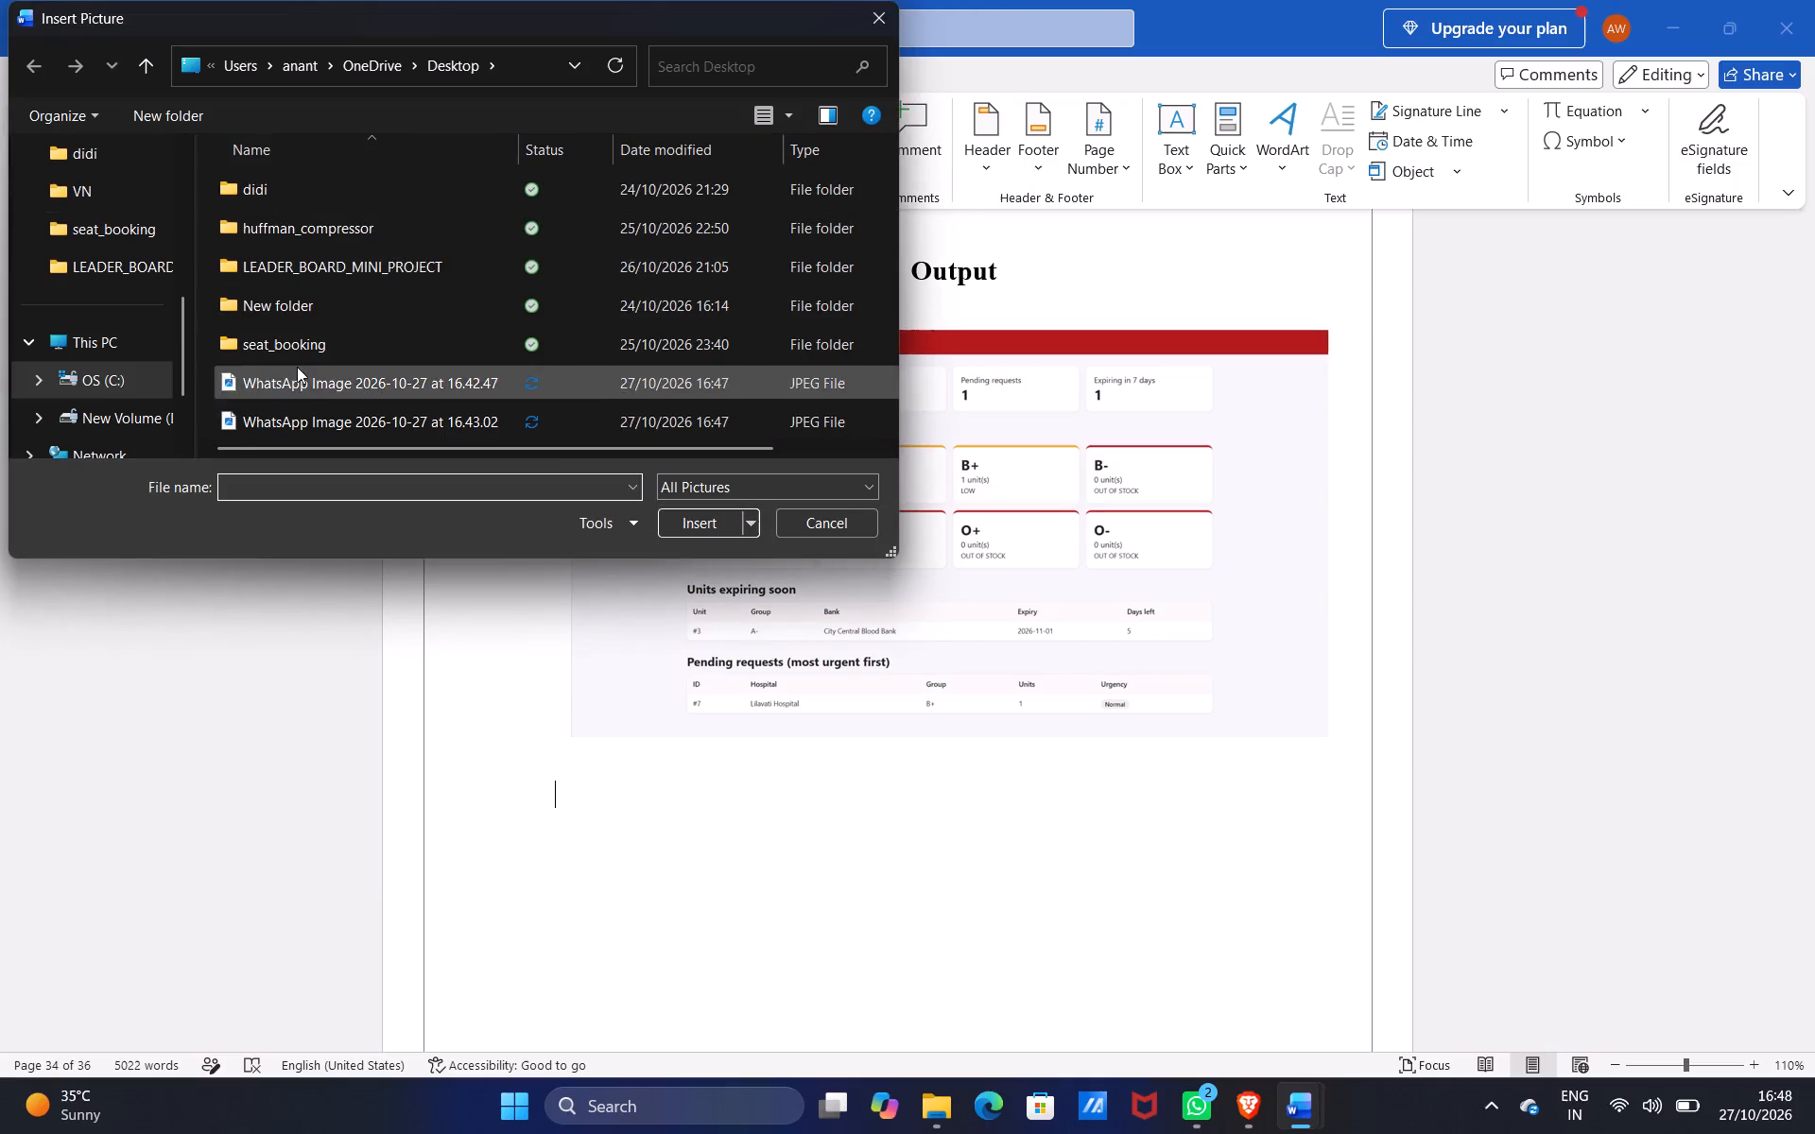
scroll(297, 367, "down", 1)
left_click(310, 420)
left_click(673, 528)
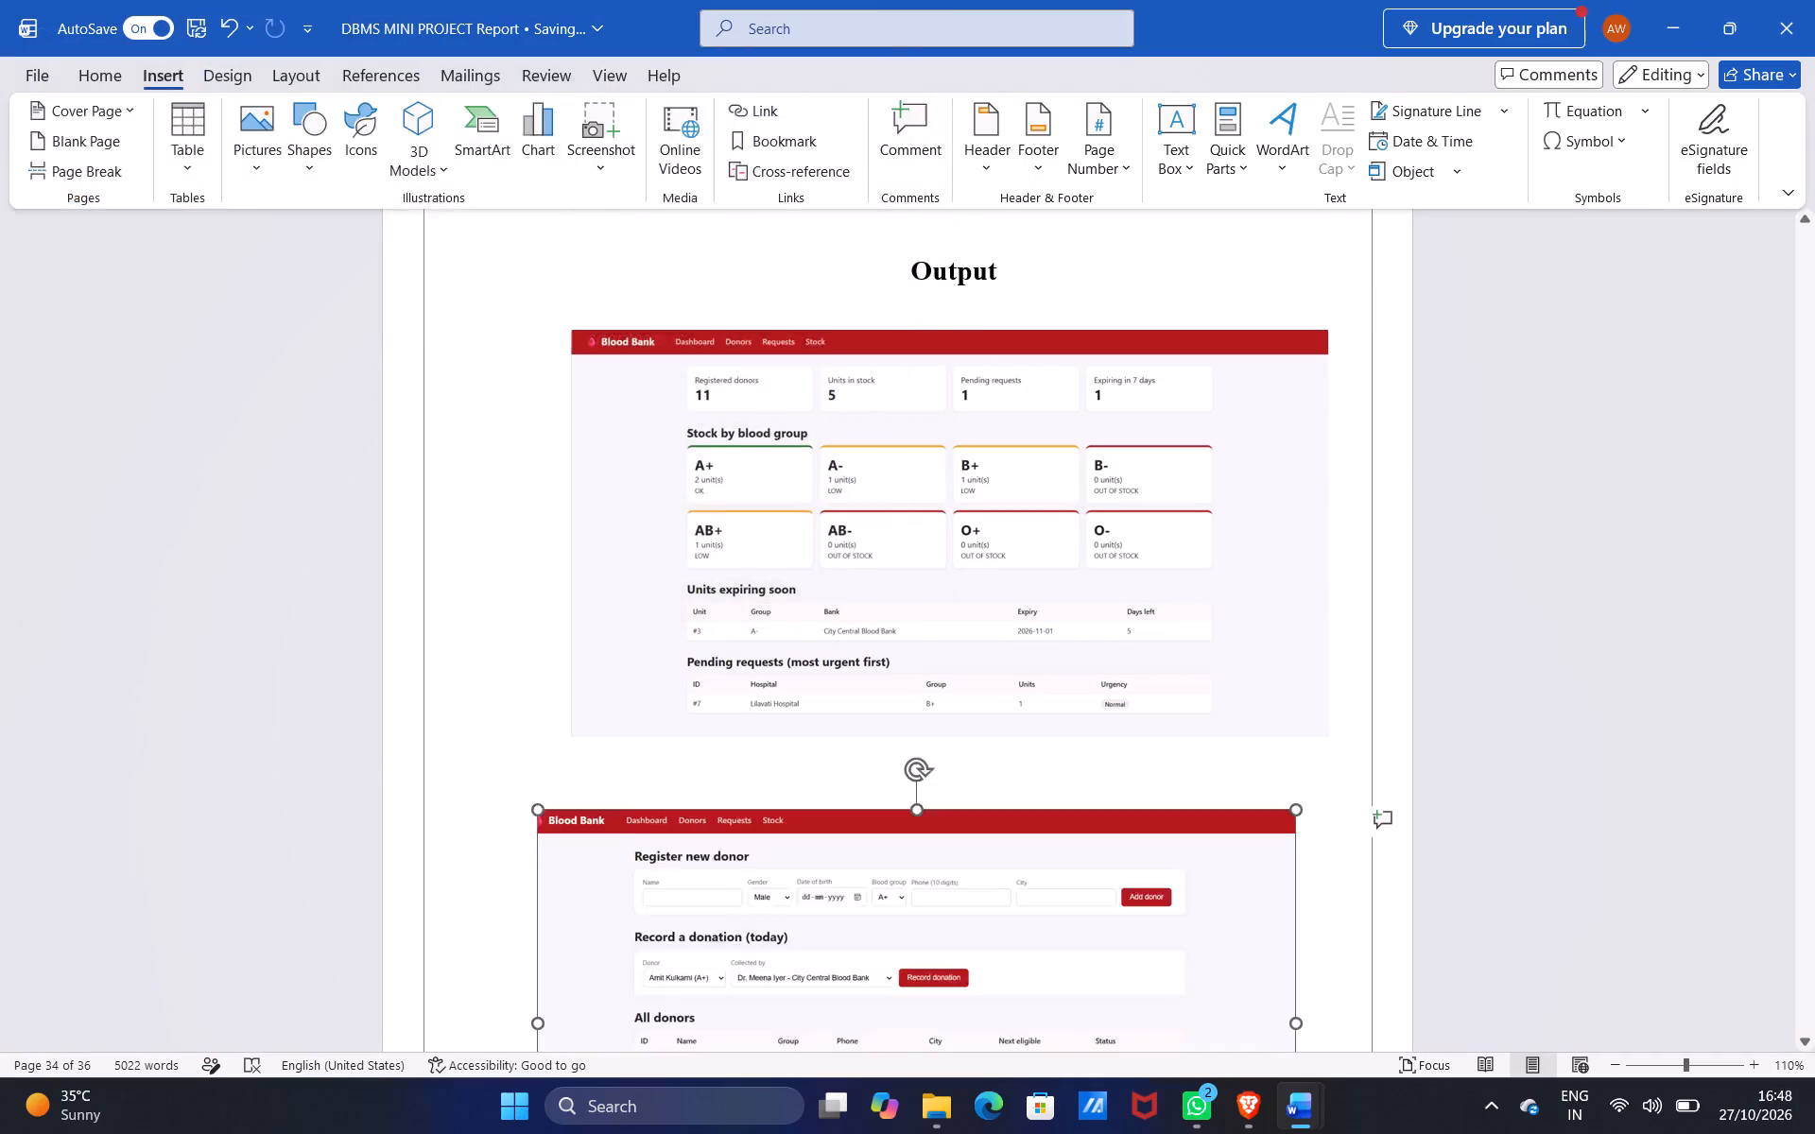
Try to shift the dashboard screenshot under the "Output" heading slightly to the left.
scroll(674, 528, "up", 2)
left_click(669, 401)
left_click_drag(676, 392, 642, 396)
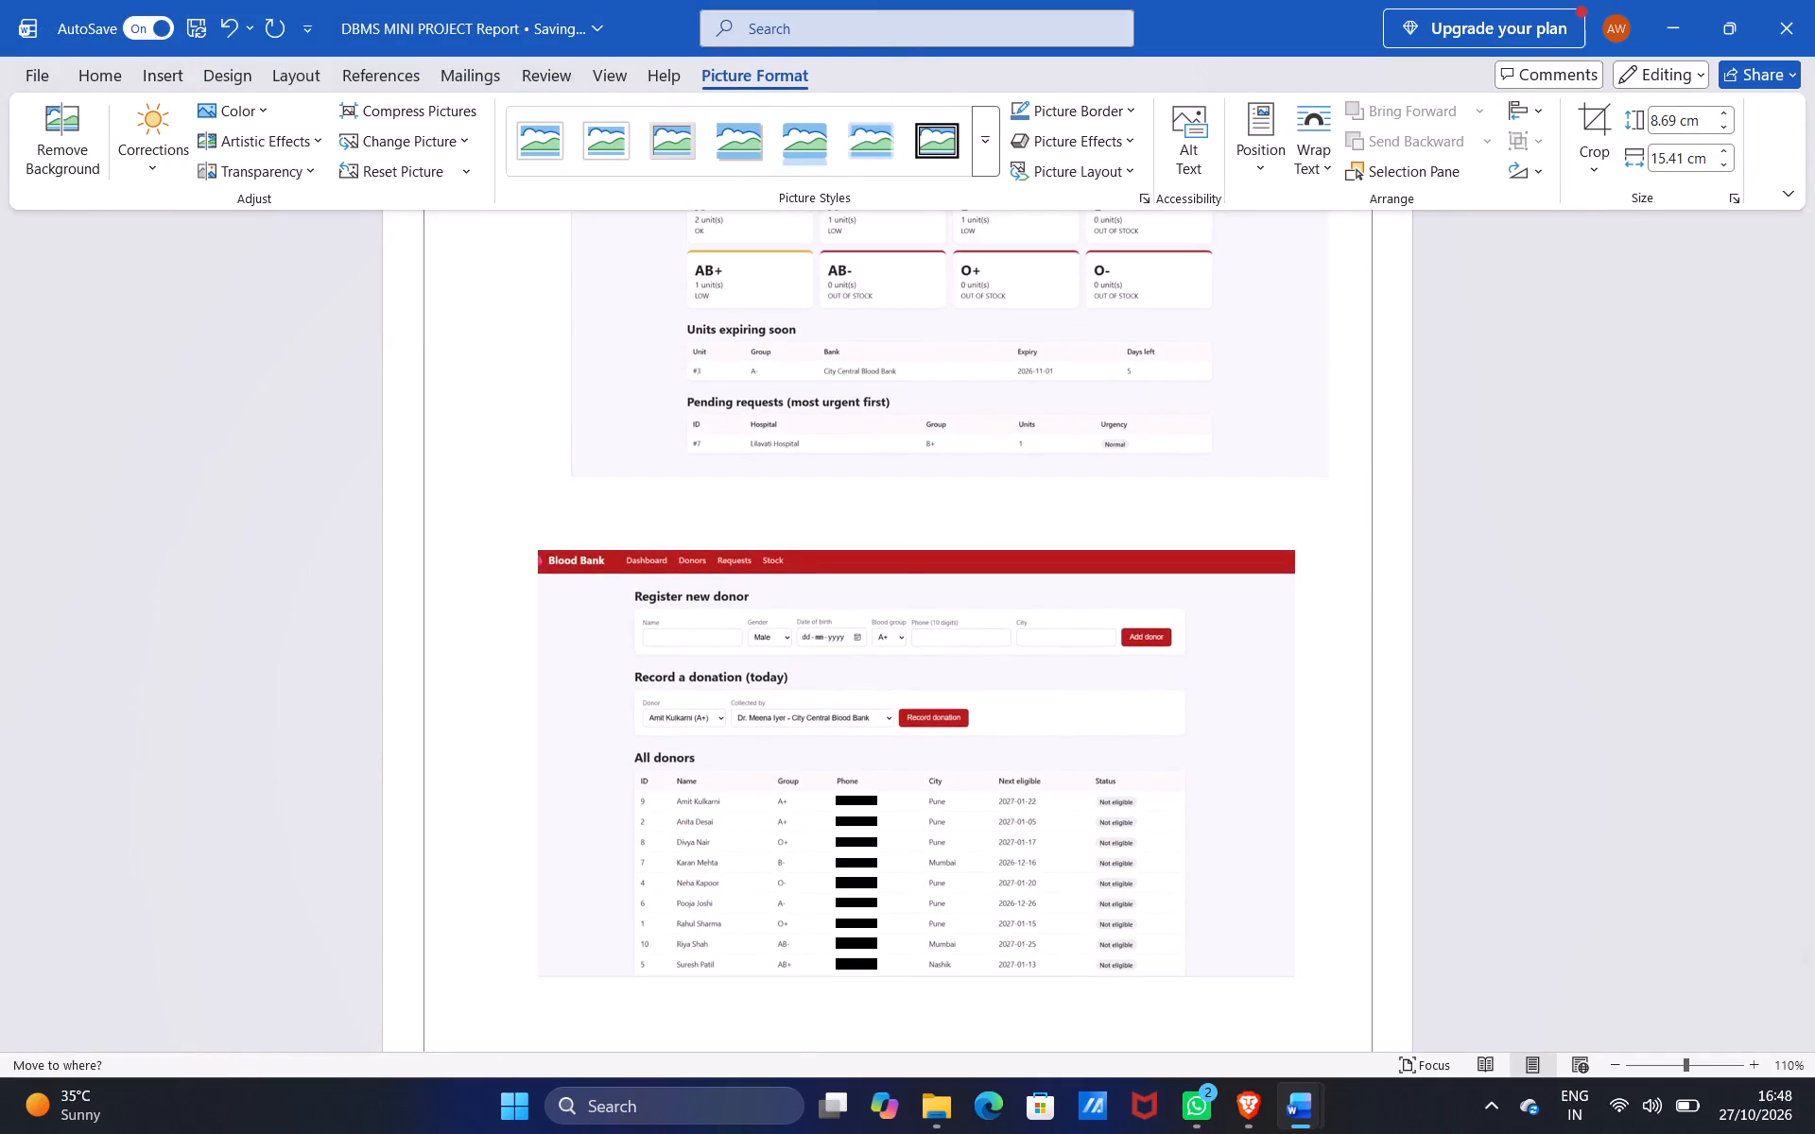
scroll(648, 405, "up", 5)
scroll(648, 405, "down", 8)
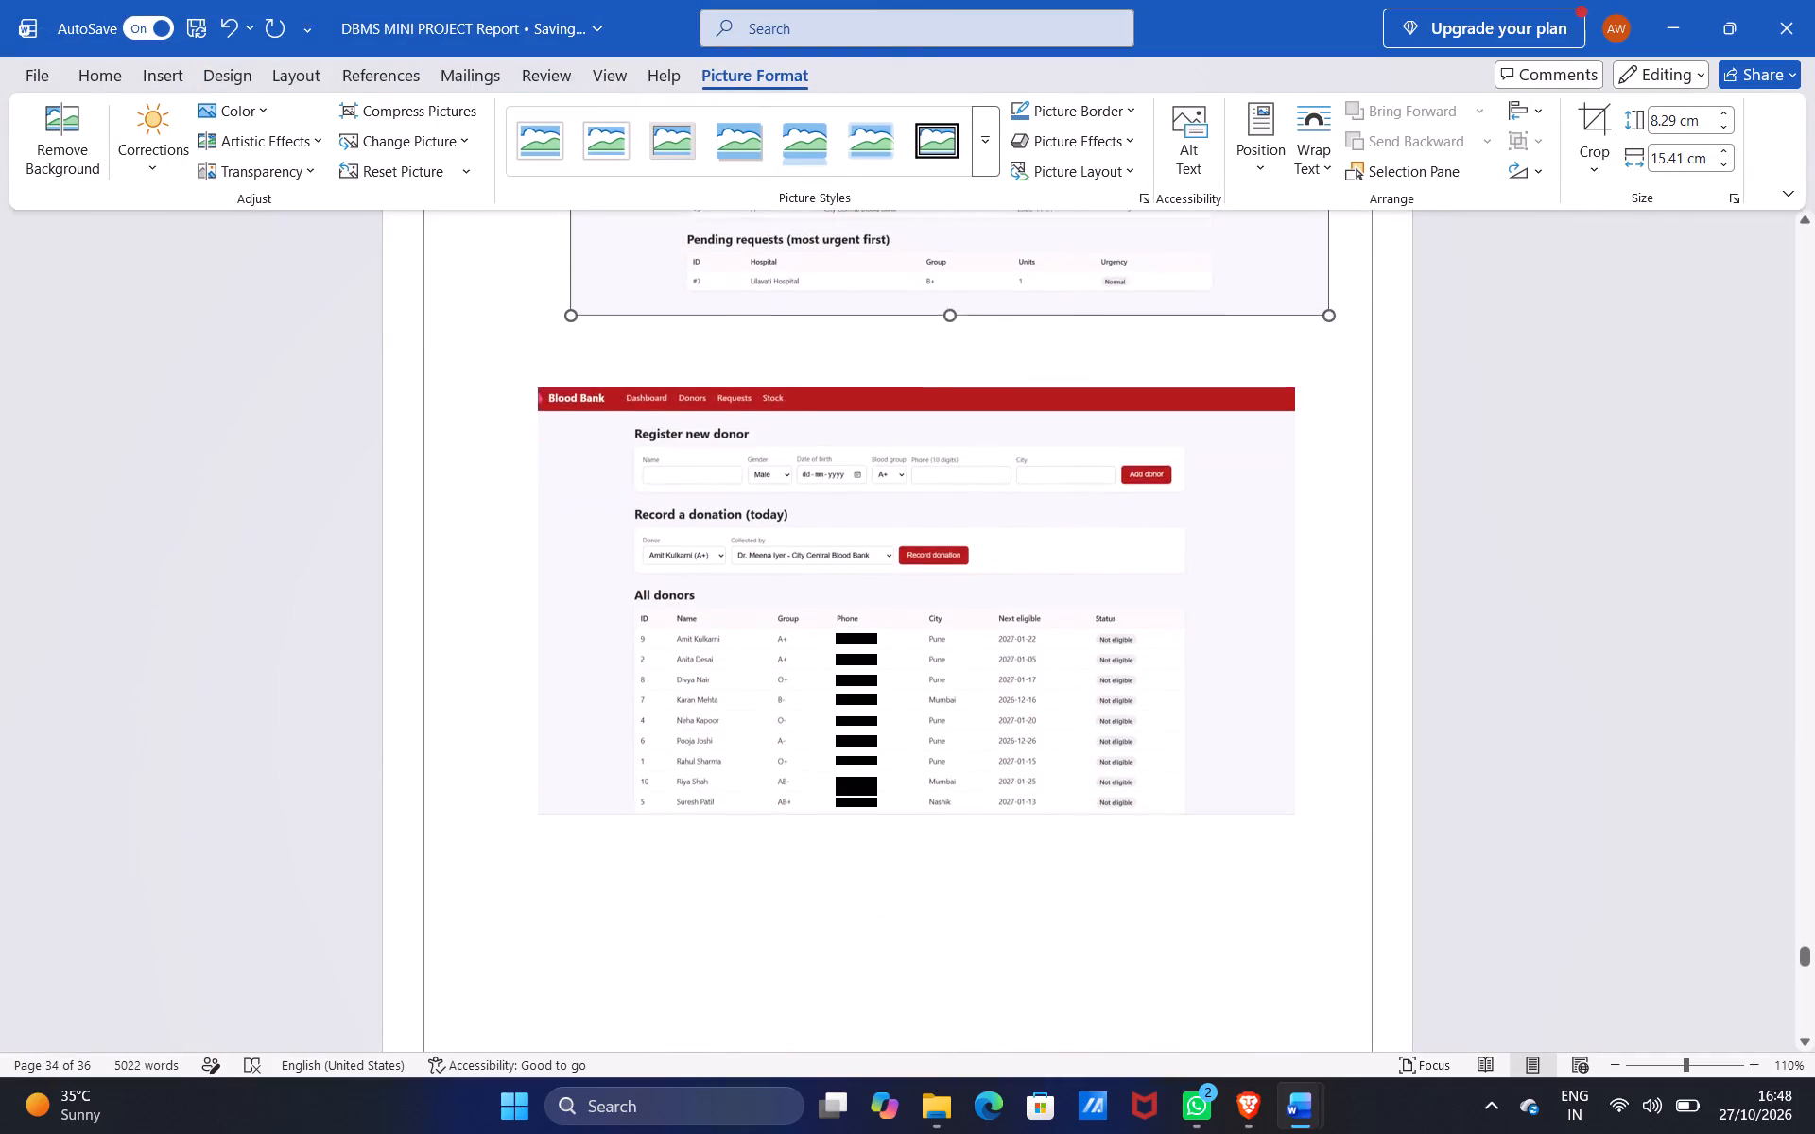
Add five blank lines between the dashboard screenshot and the "Register new donor" screenshot.
left_click(740, 511)
left_click(603, 333)
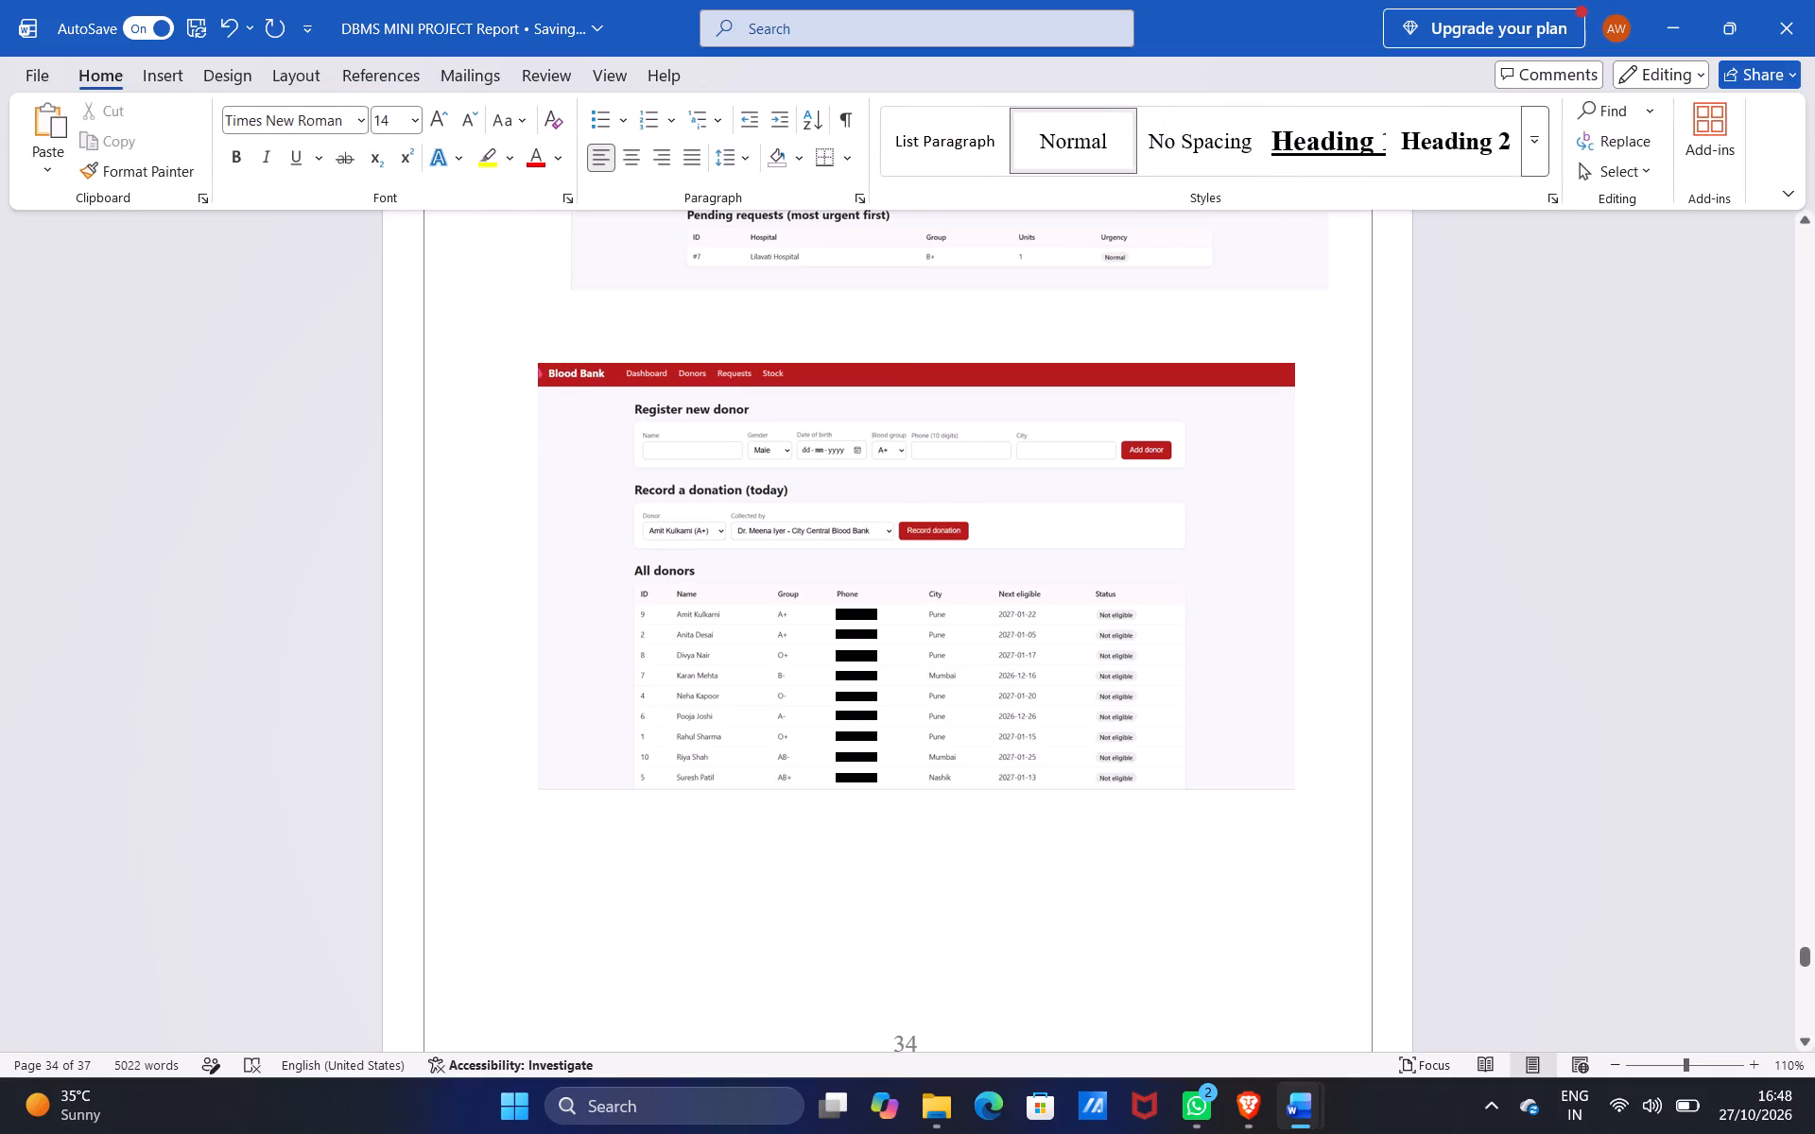
key("Return")
key("Return")
key("Return")
key("Return")
key("Return")
scroll(603, 333, "up", 2)
scroll(603, 333, "down", 5)
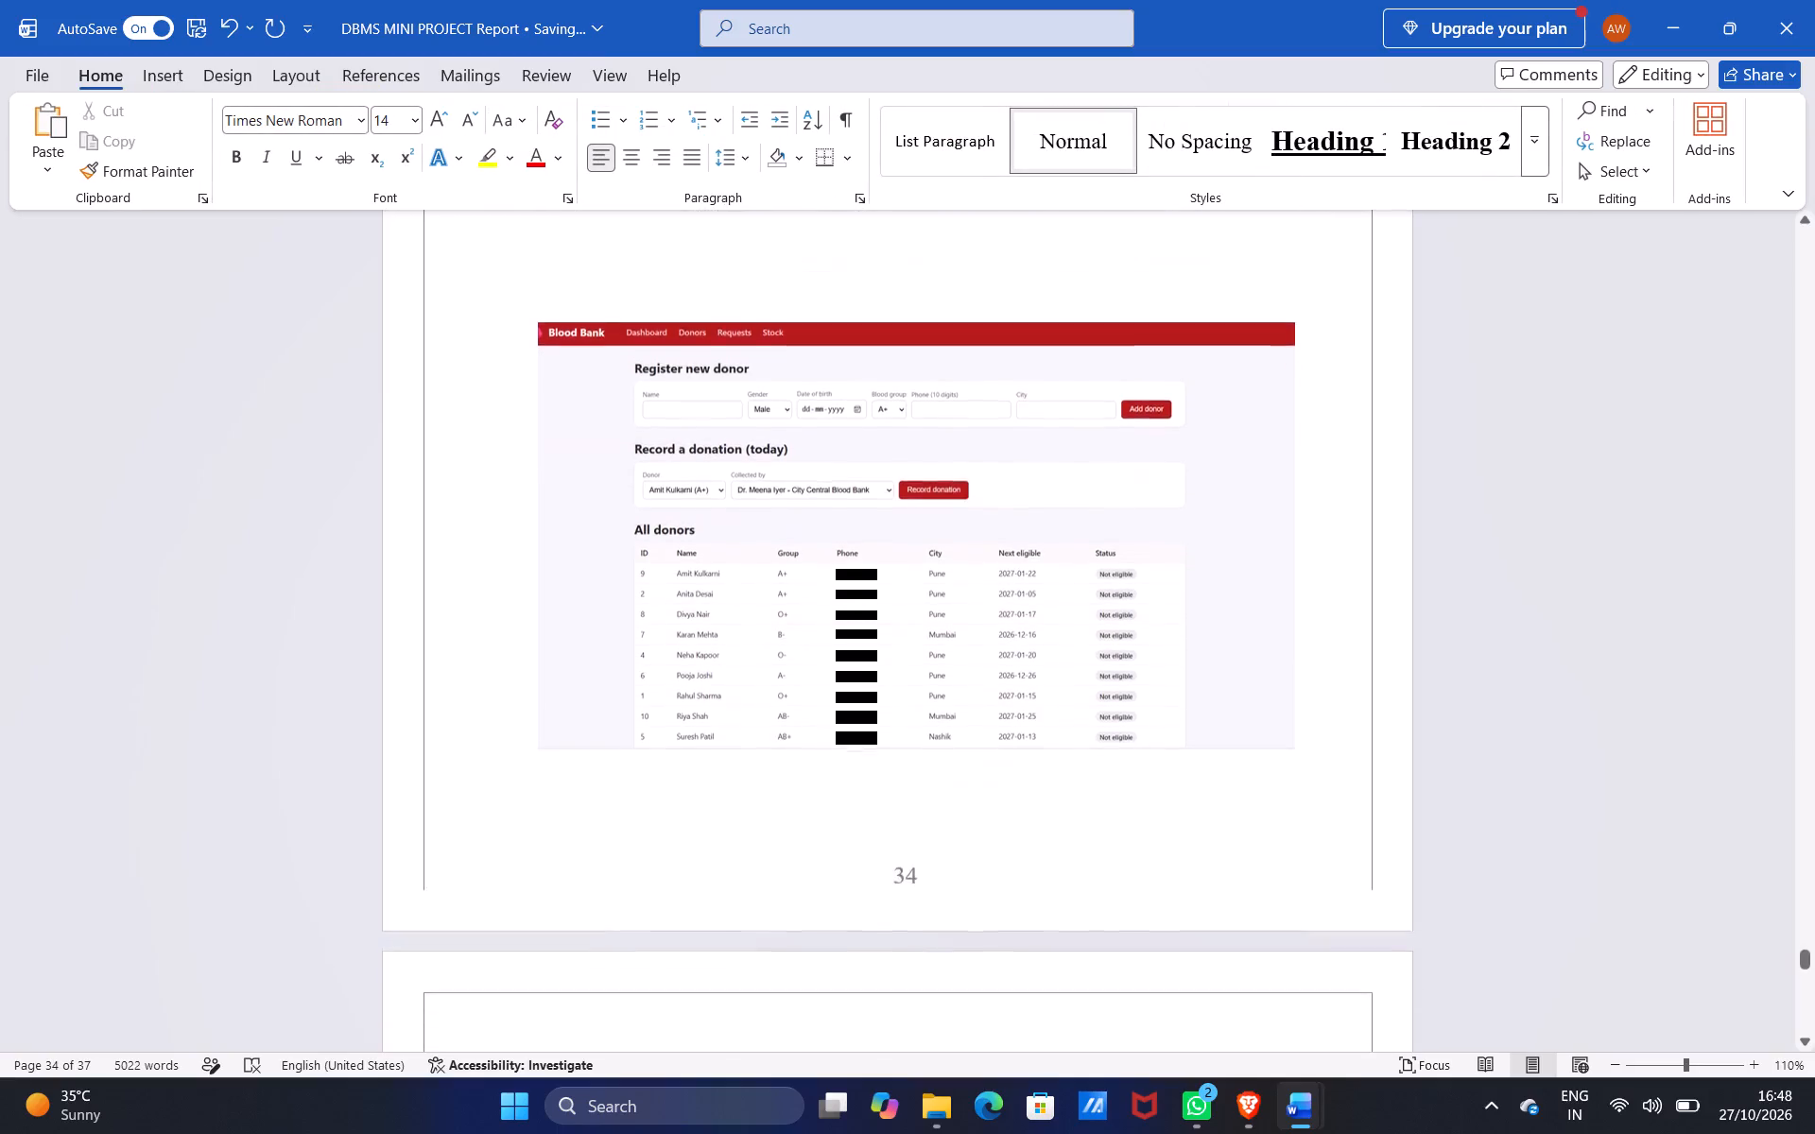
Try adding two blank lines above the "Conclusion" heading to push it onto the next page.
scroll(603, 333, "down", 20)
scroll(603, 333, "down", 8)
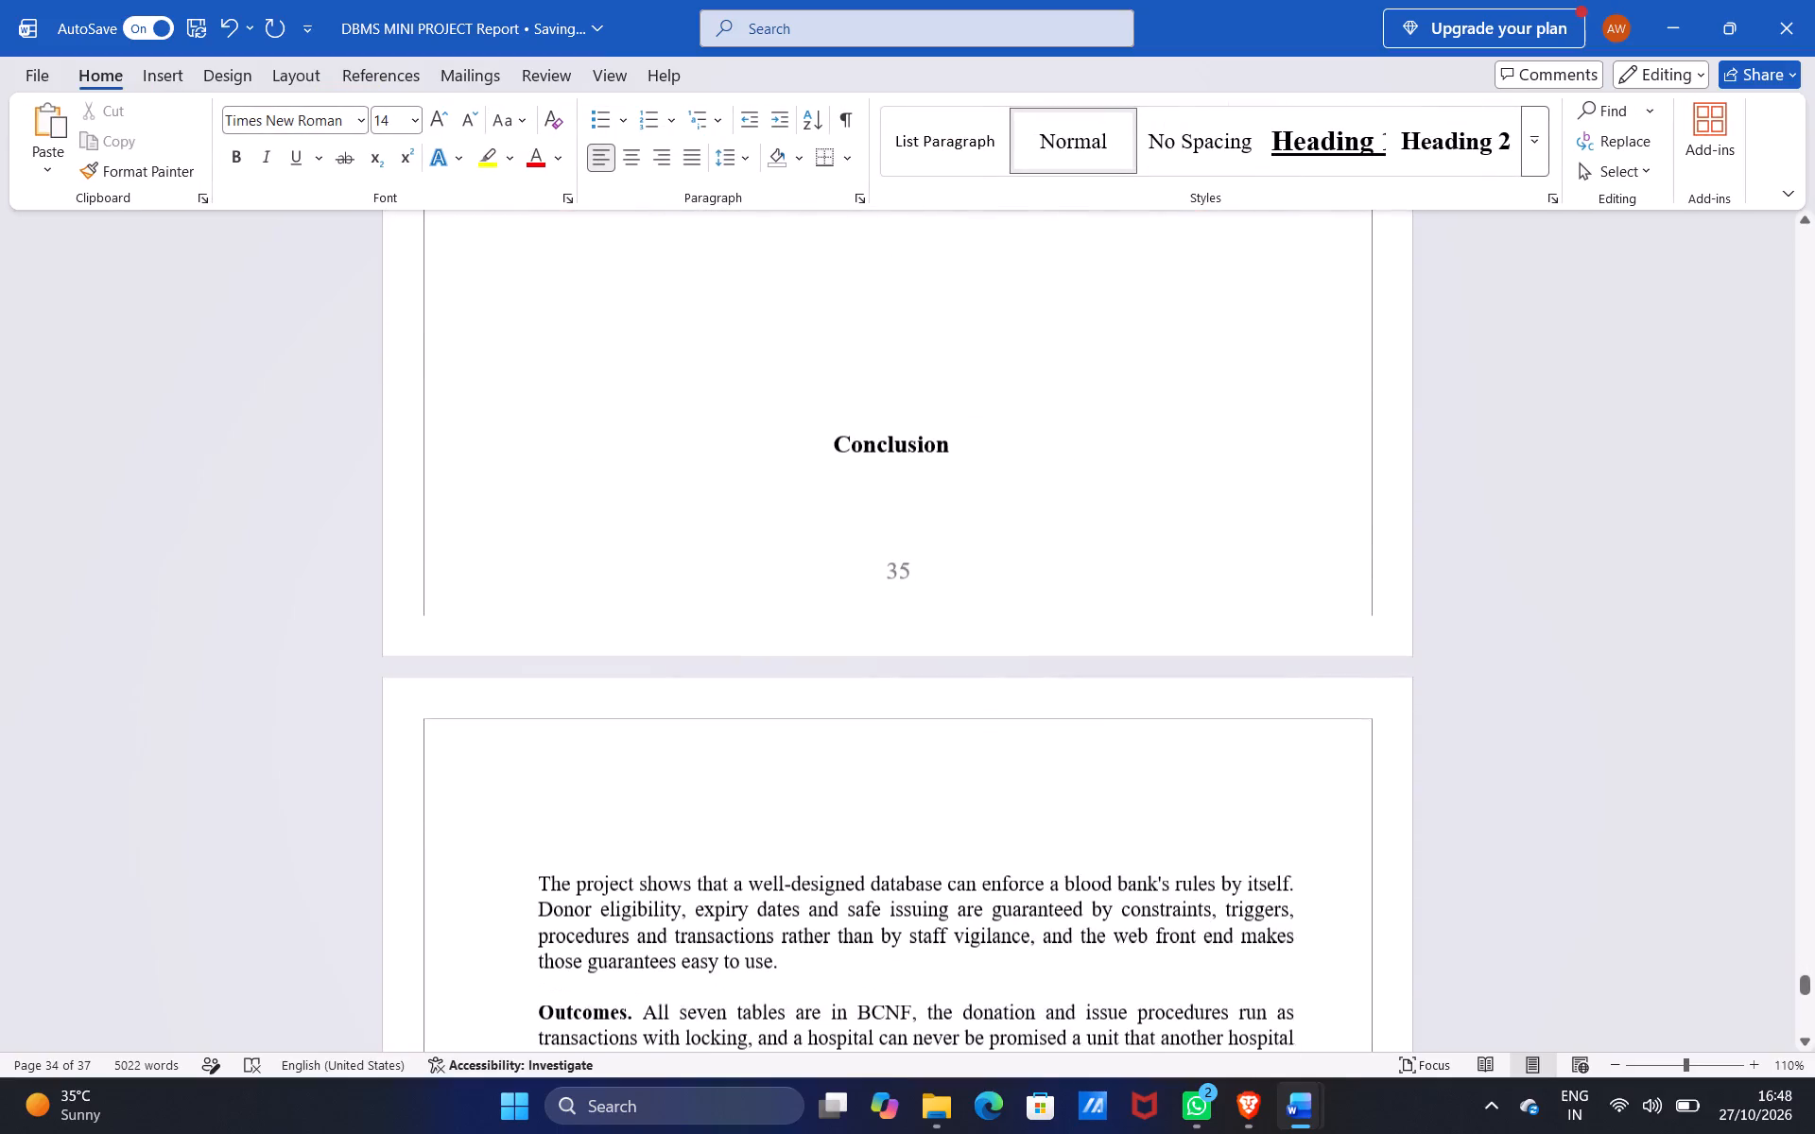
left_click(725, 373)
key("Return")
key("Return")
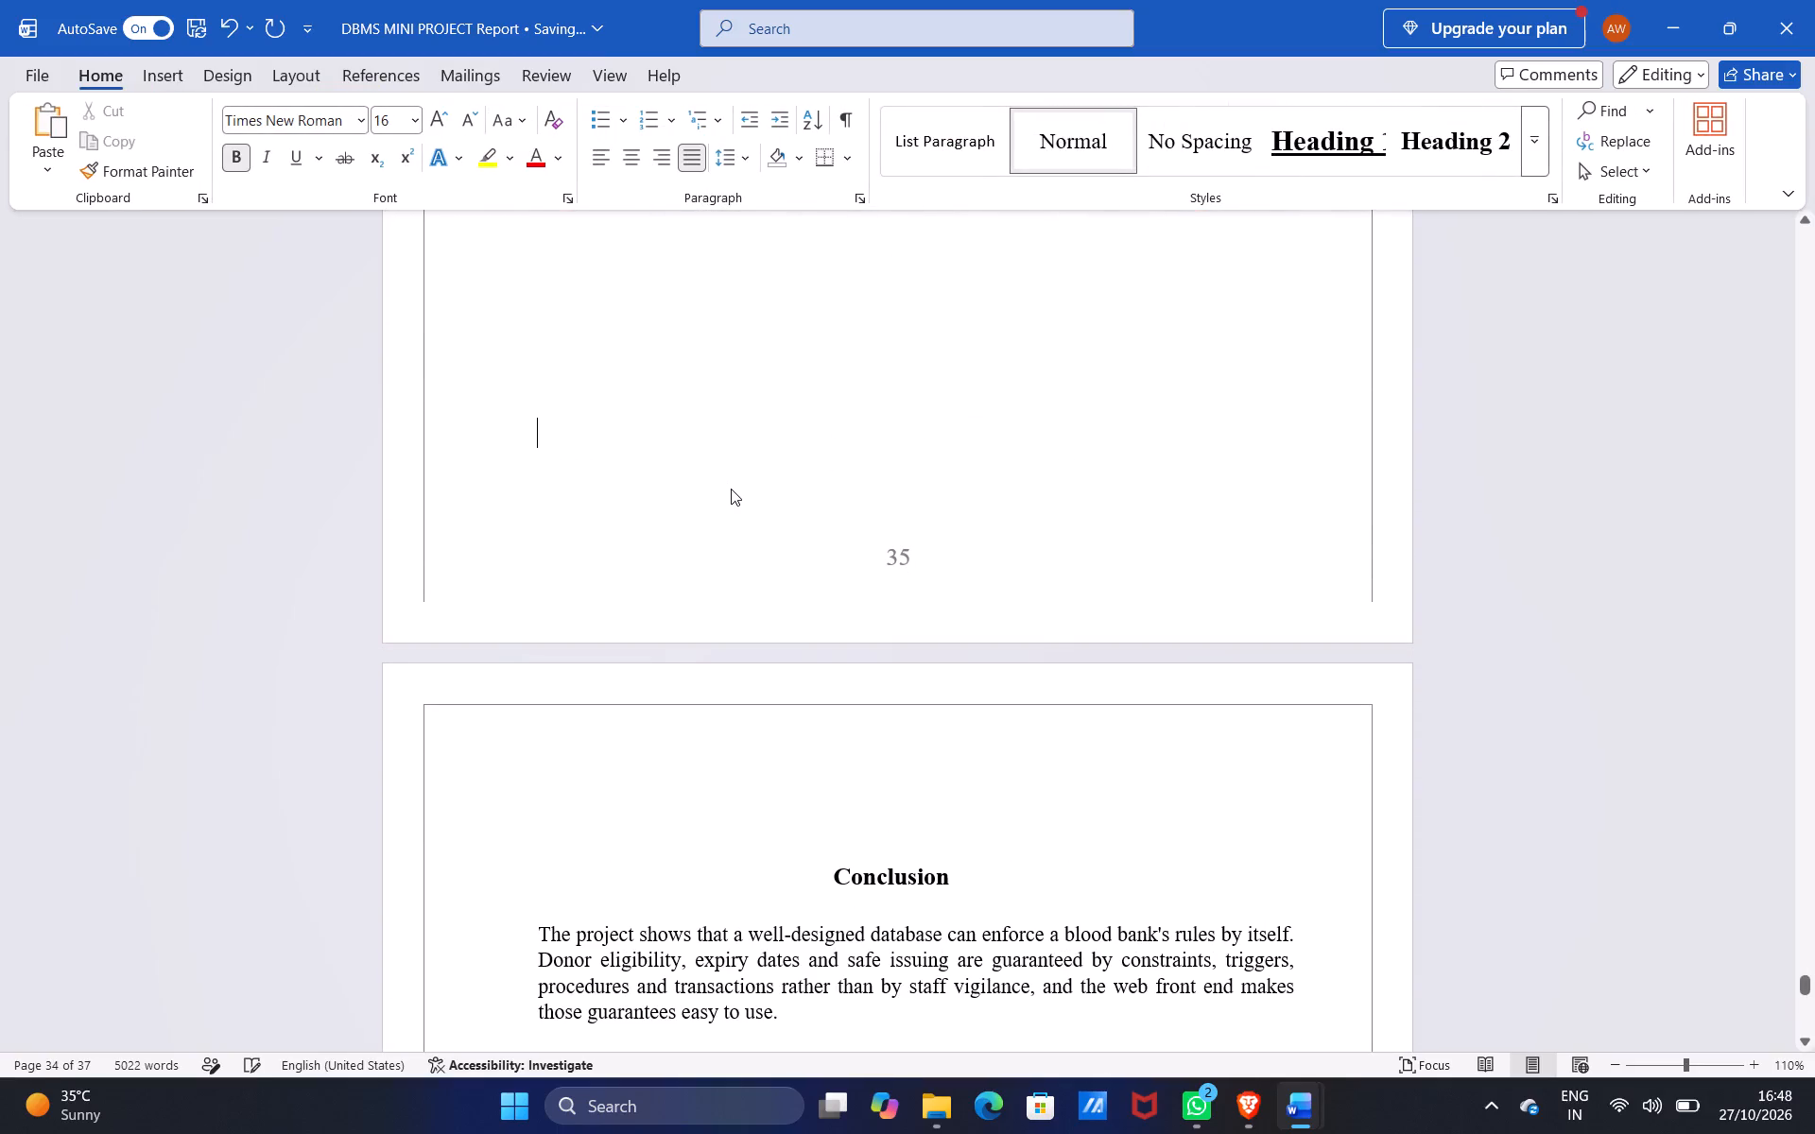
Delete the surplus blank lines above the "Conclusion" heading so it sits near the top of the page after the output screenshots.
key("BackSpace")
key("BackSpace")
key("BackSpace")
key("BackSpace")
key("BackSpace")
key("BackSpace")
key("BackSpace")
key("BackSpace")
scroll(760, 624, "up", 3)
key("BackSpace")
key("BackSpace")
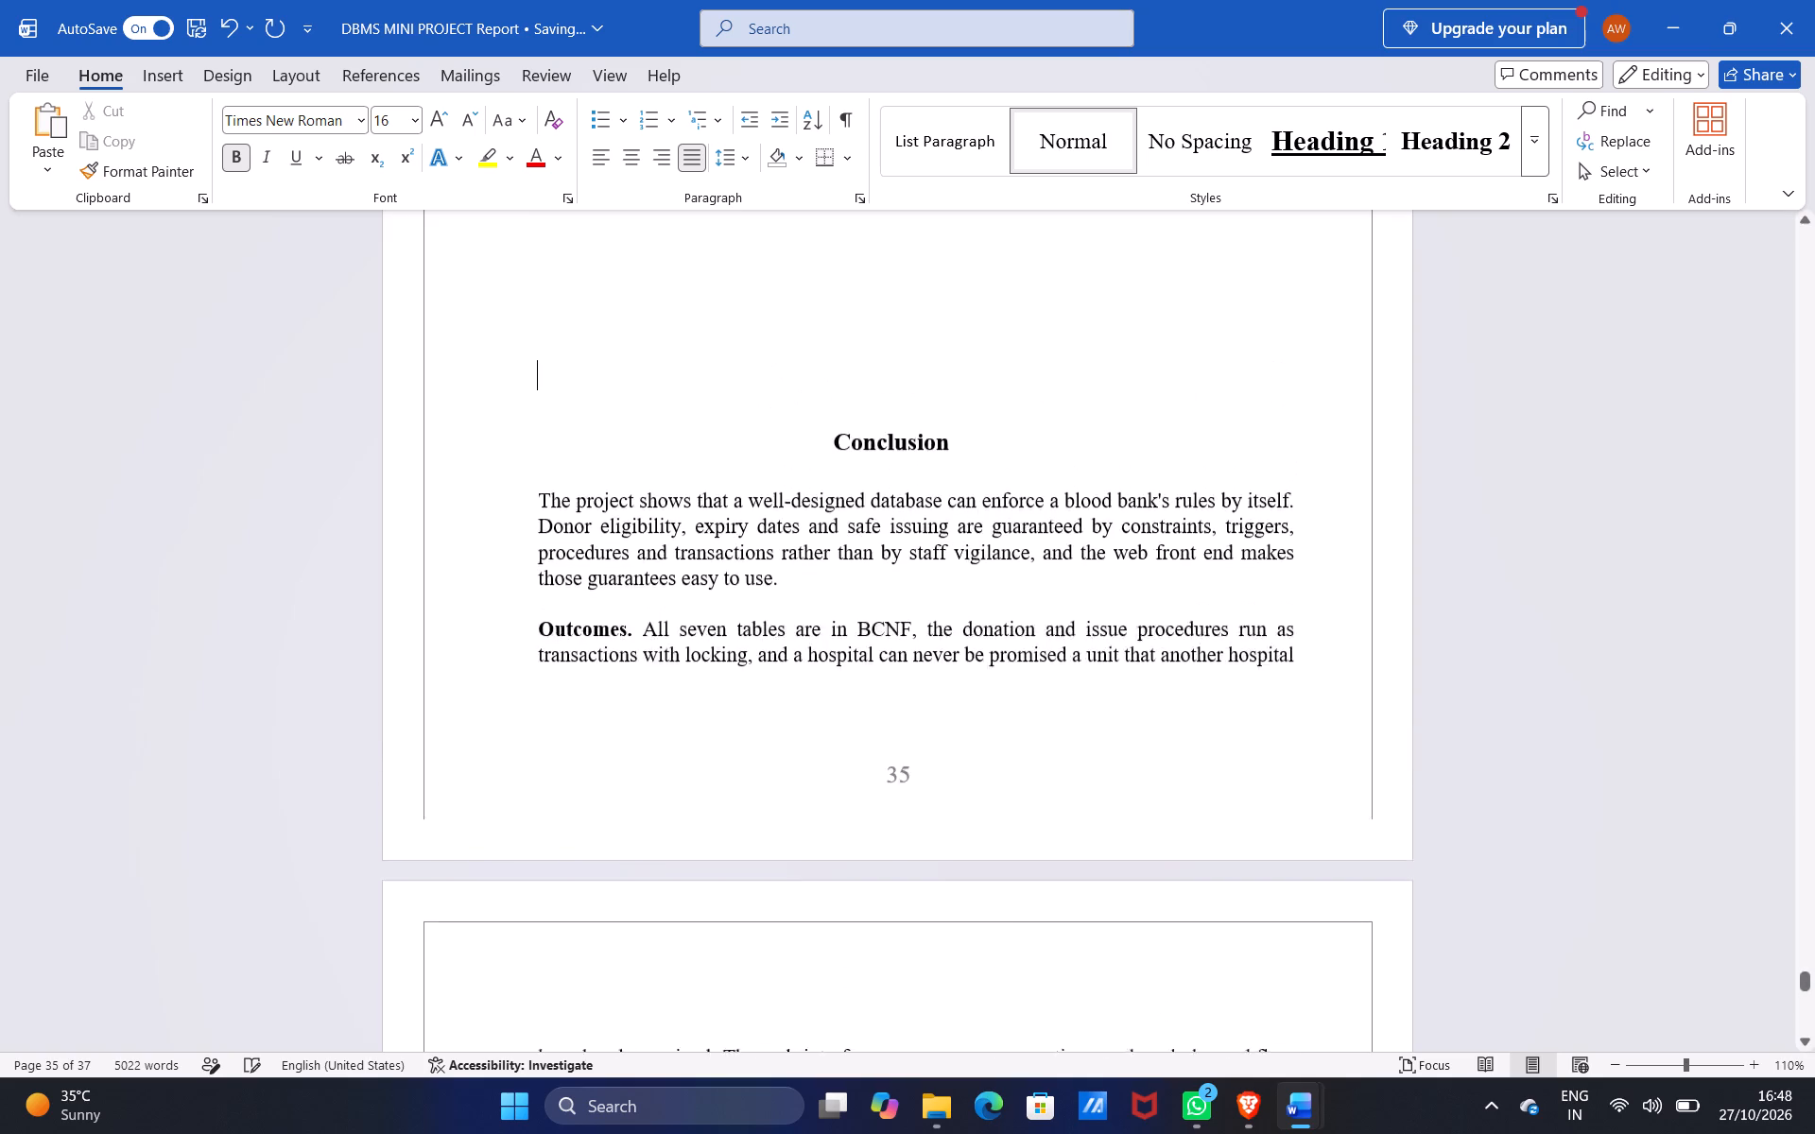
scroll(760, 624, "up", 2)
key("BackSpace")
key("BackSpace")
key("BackSpace")
key("BackSpace")
key("BackSpace")
key("BackSpace")
key("BackSpace")
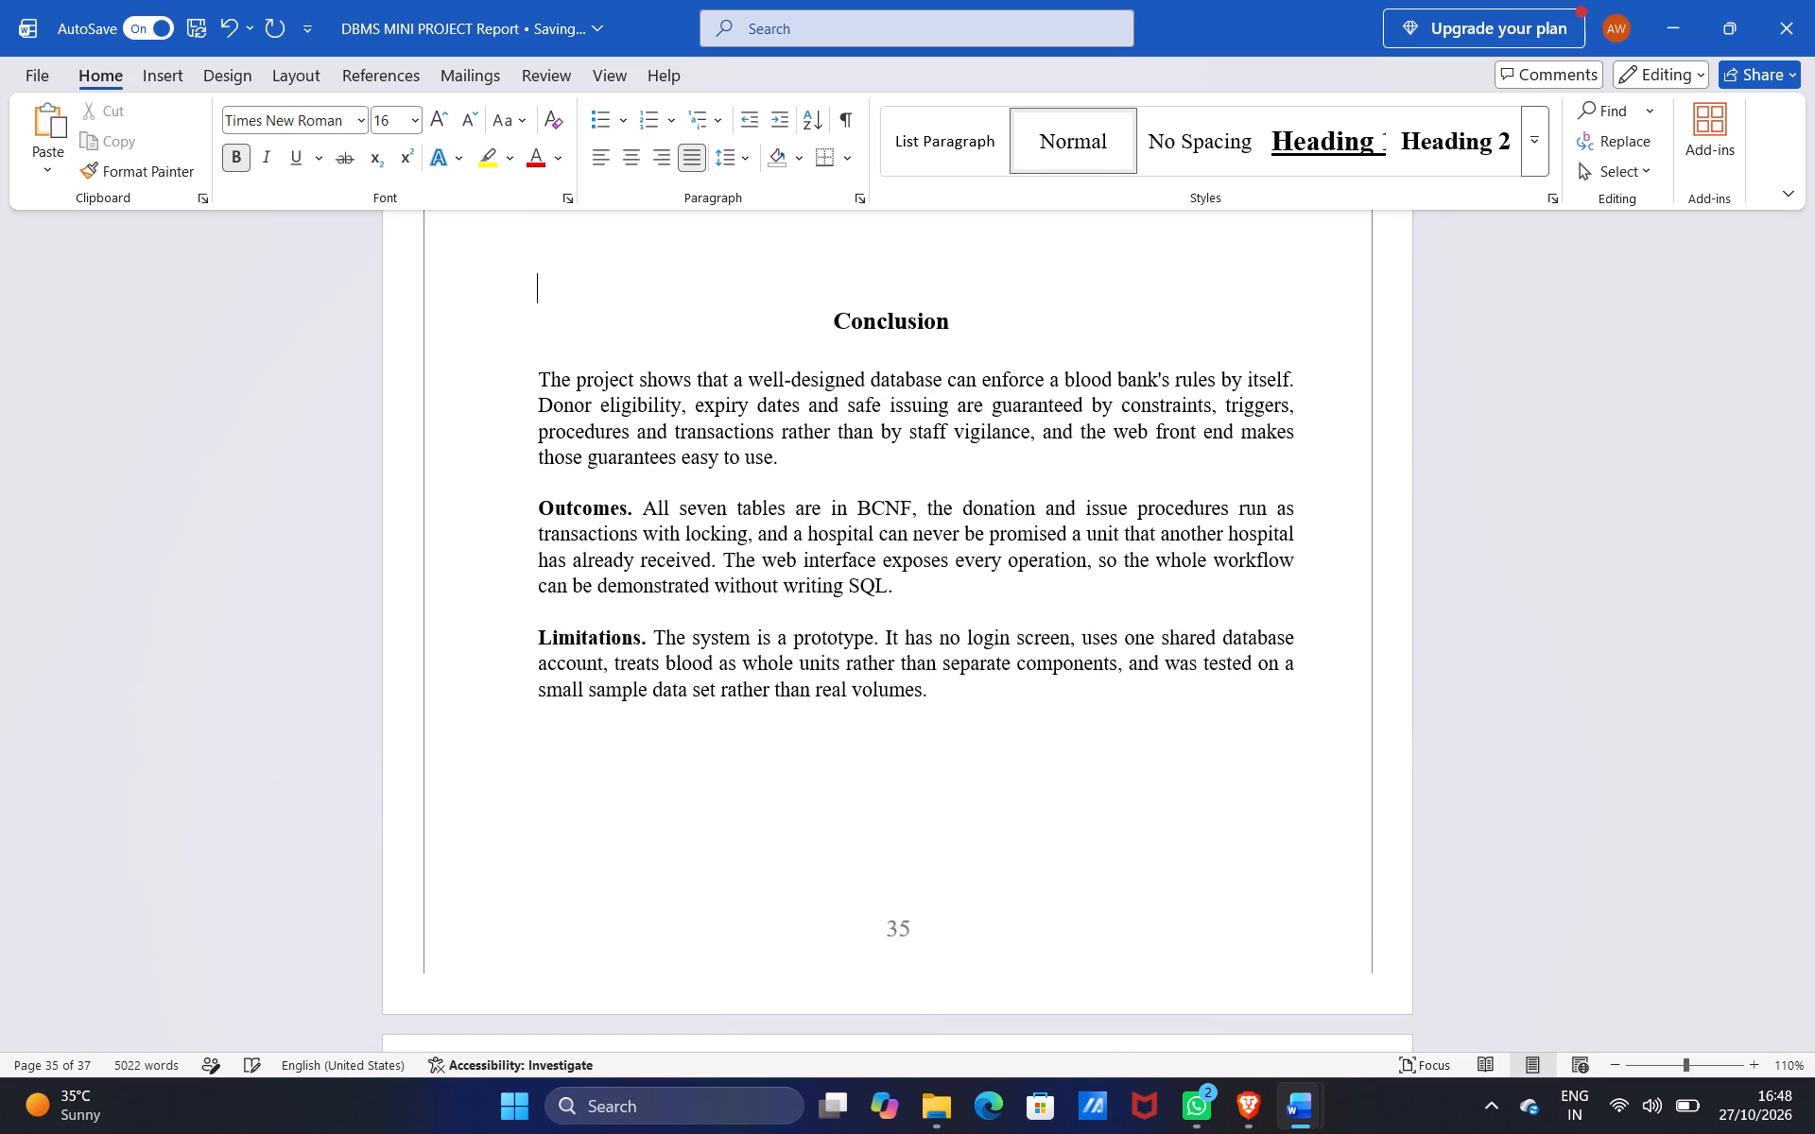
key("BackSpace")
key("BackSpace")
scroll(760, 624, "up", 4)
key("BackSpace")
key("BackSpace")
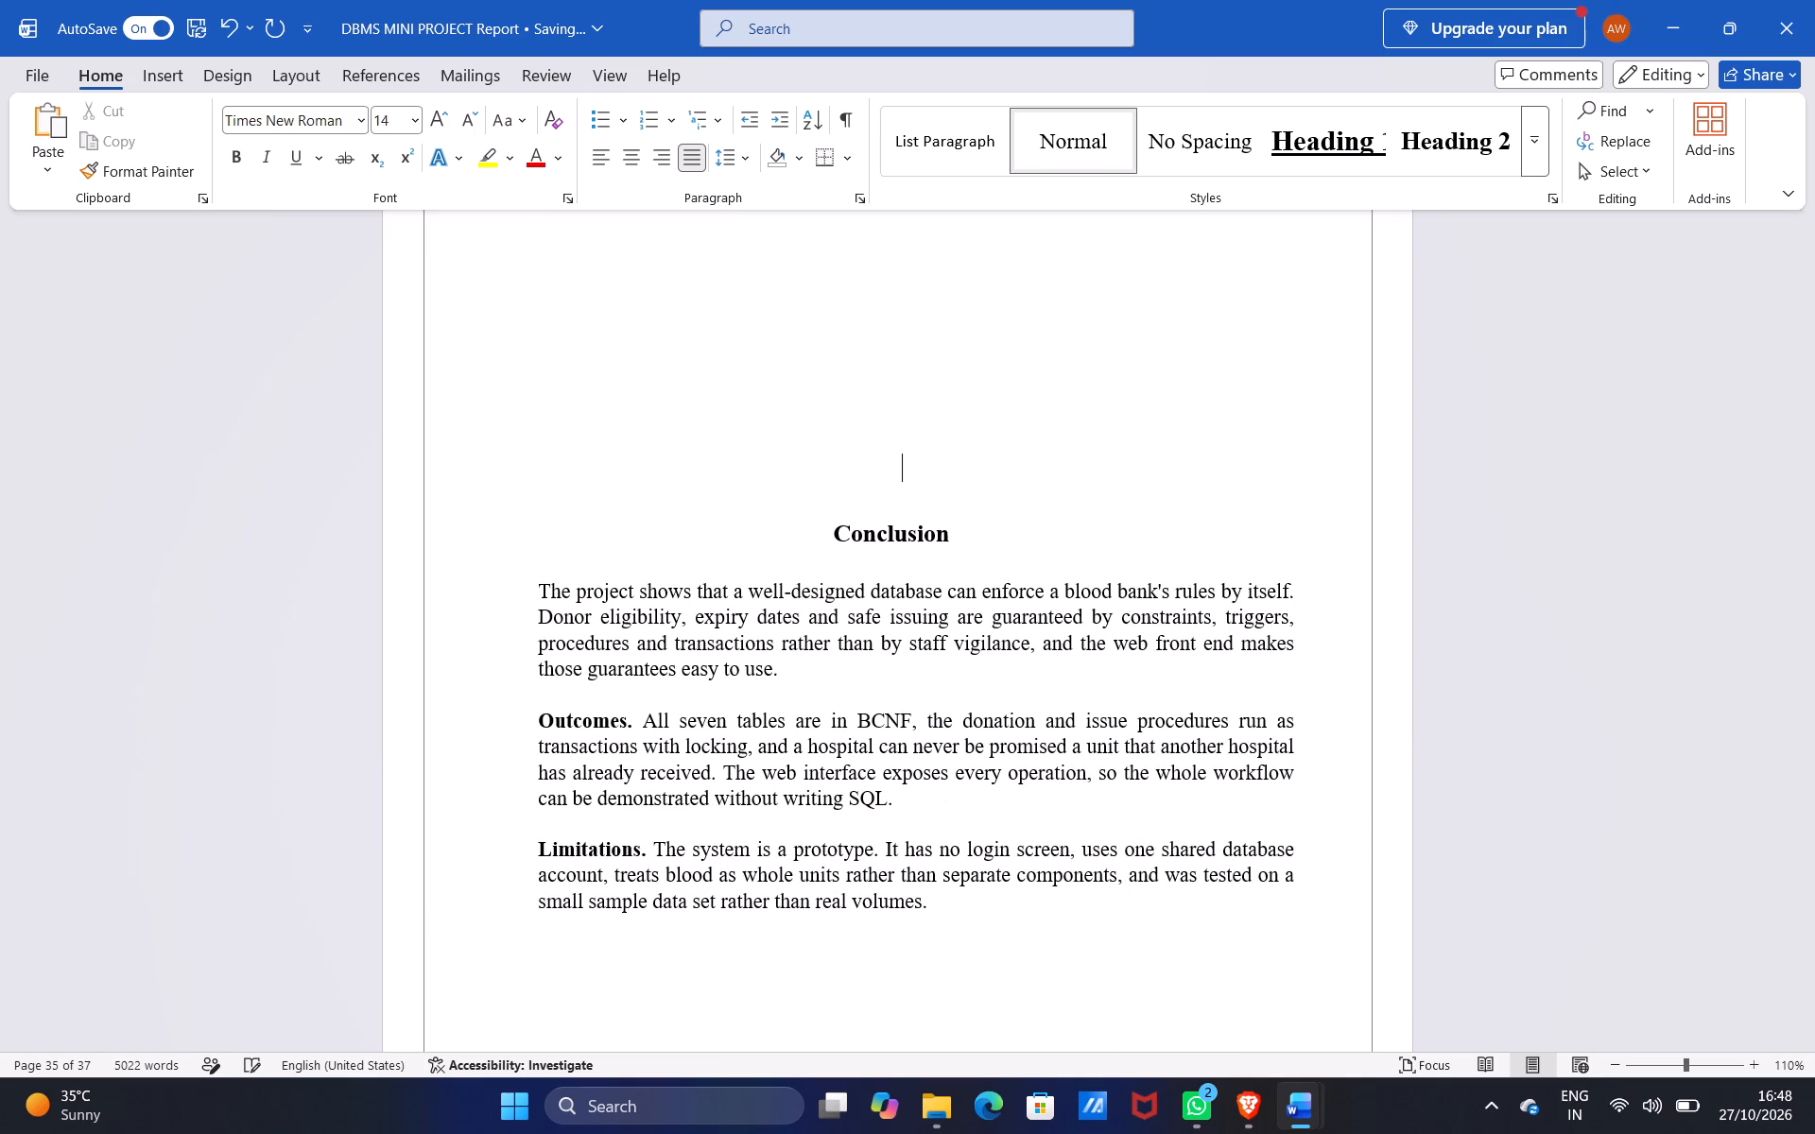
key("BackSpace")
key("BackSpace")
key("BackSpace")
key("BackSpace")
key("BackSpace")
key("BackSpace")
key("BackSpace")
key("BackSpace")
scroll(760, 624, "up", 4)
key("BackSpace")
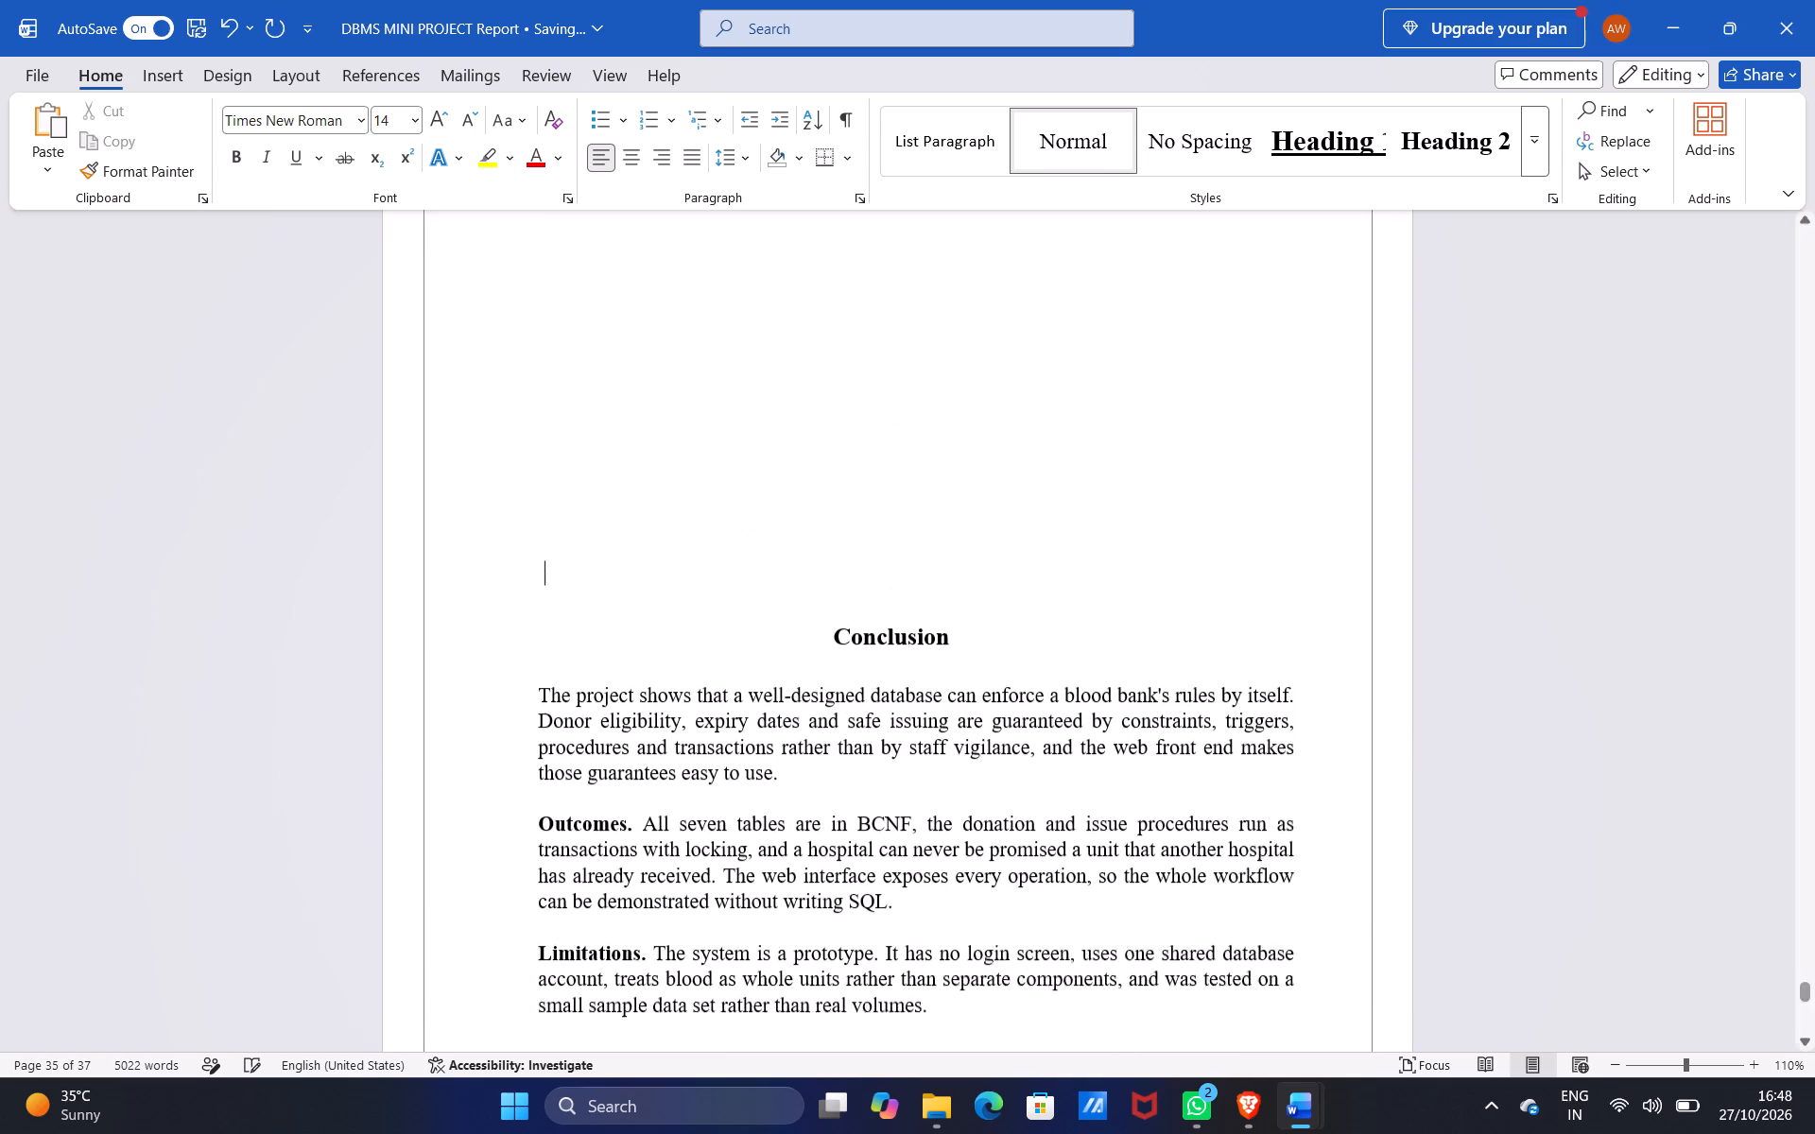
key("BackSpace")
key("BackSpace")
key("BackSpace")
key("BackSpace")
key("BackSpace")
key("BackSpace")
key("BackSpace")
key("BackSpace")
scroll(857, 891, "up", 4)
key("BackSpace")
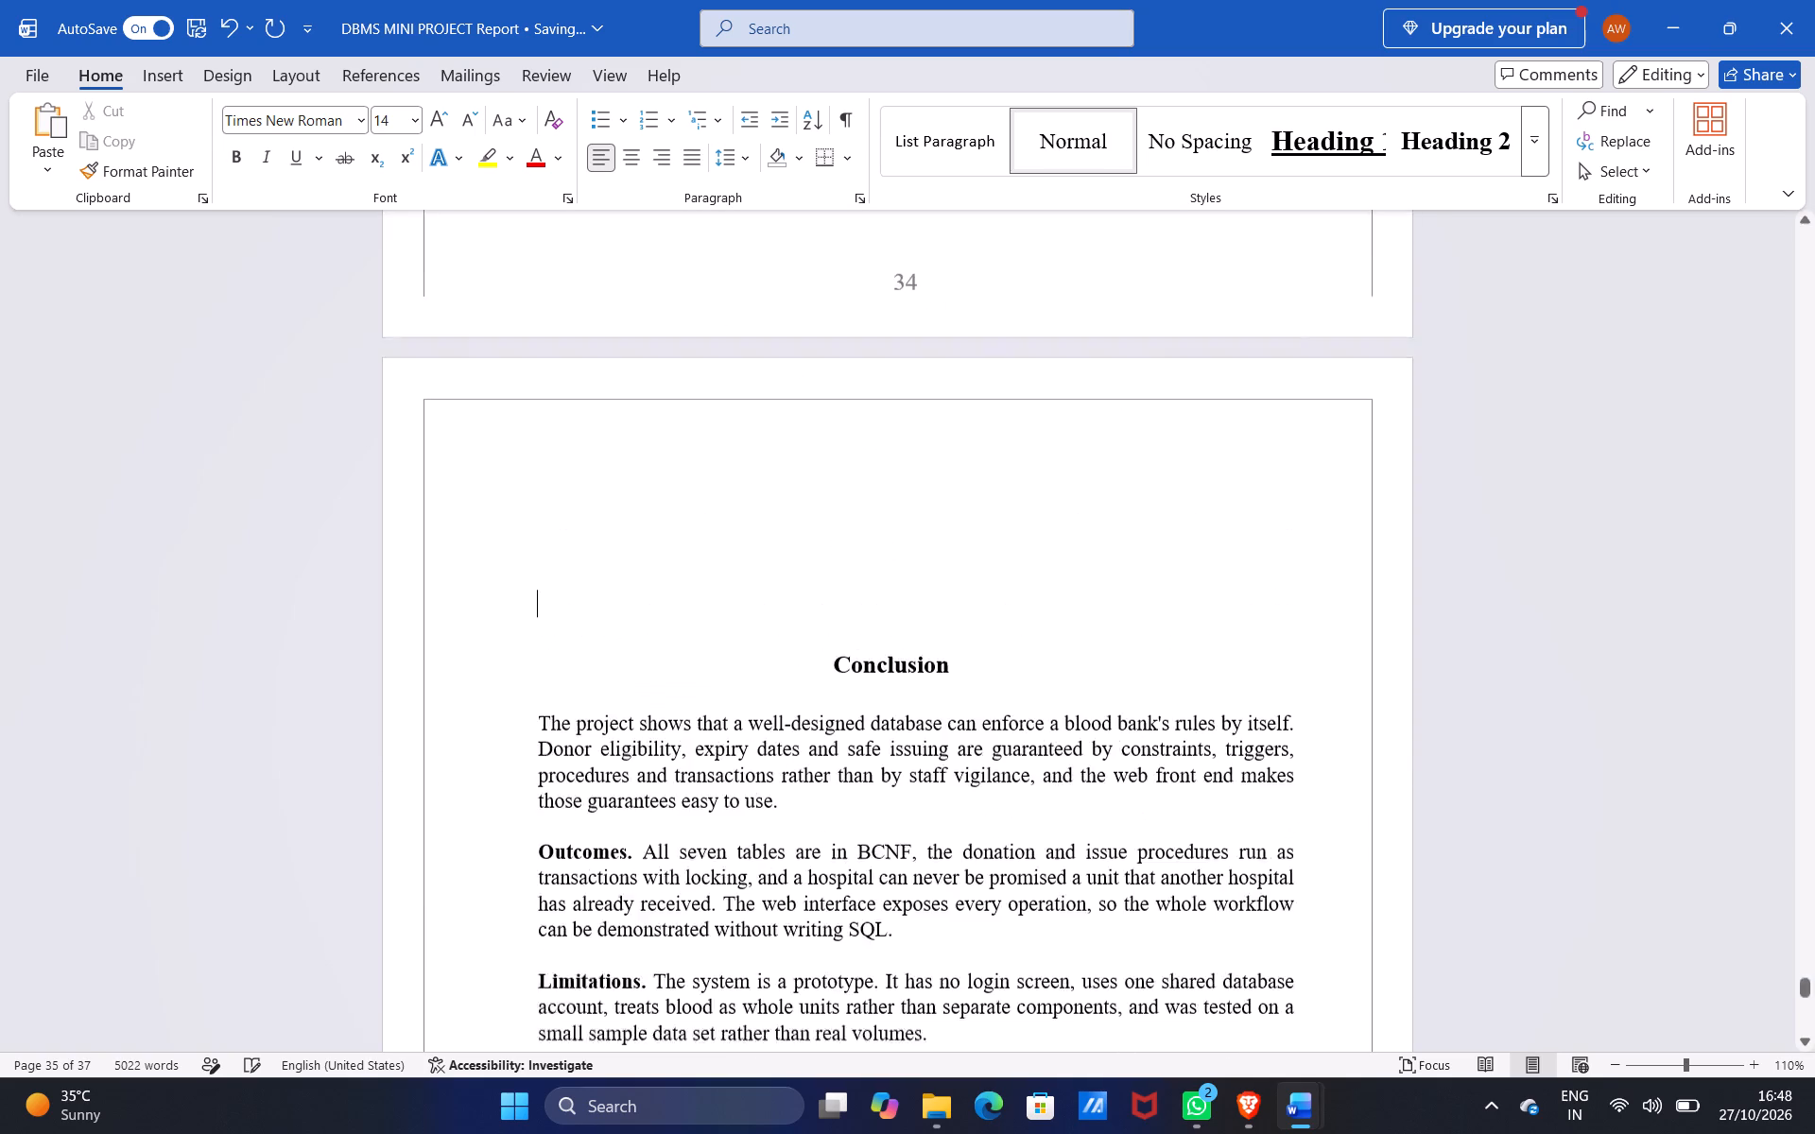
scroll(857, 891, "up", 2)
key("BackSpace")
key("BackSpace")
key("BackSpace")
Replace "skill & Talent" with "blood donation" in the subtitle under "BLOOD DONATION" on the certificate page.
scroll(856, 897, "down", 16)
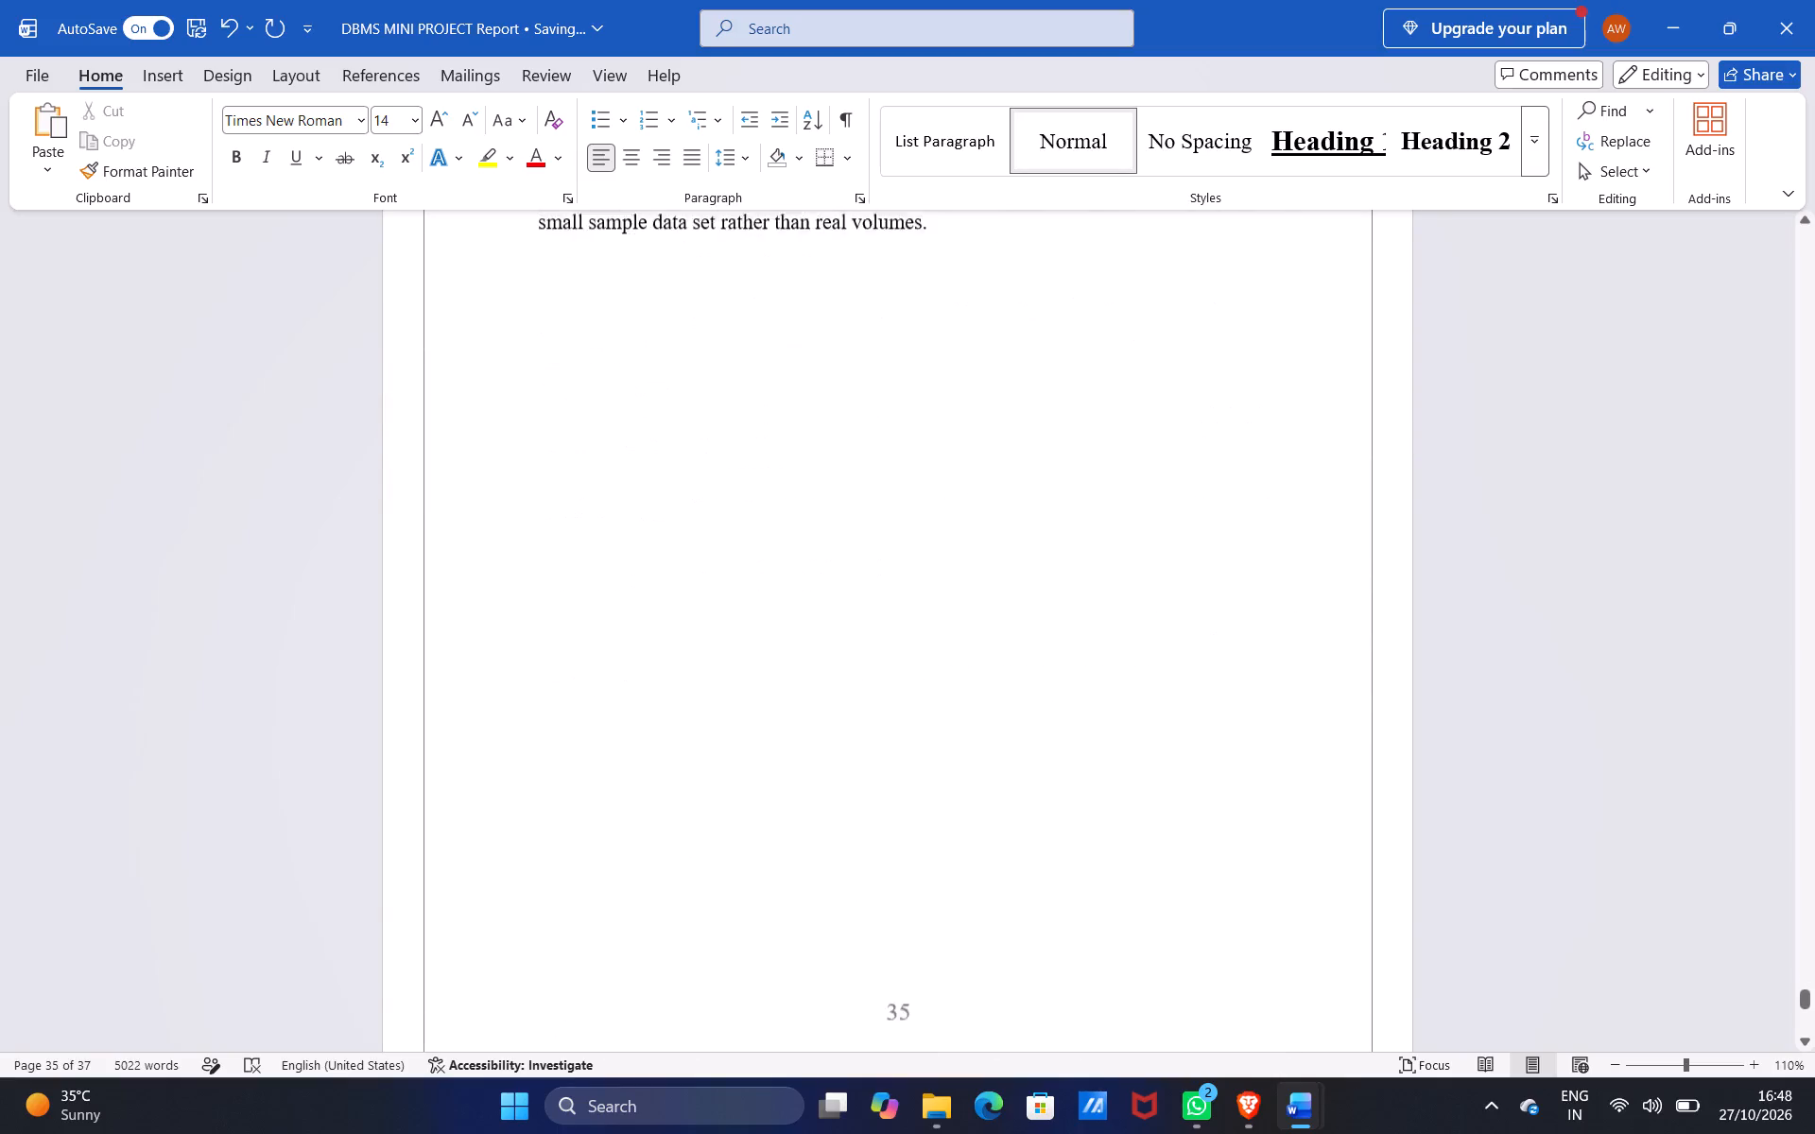
scroll(800, 752, "down", 15)
scroll(784, 647, "down", 19)
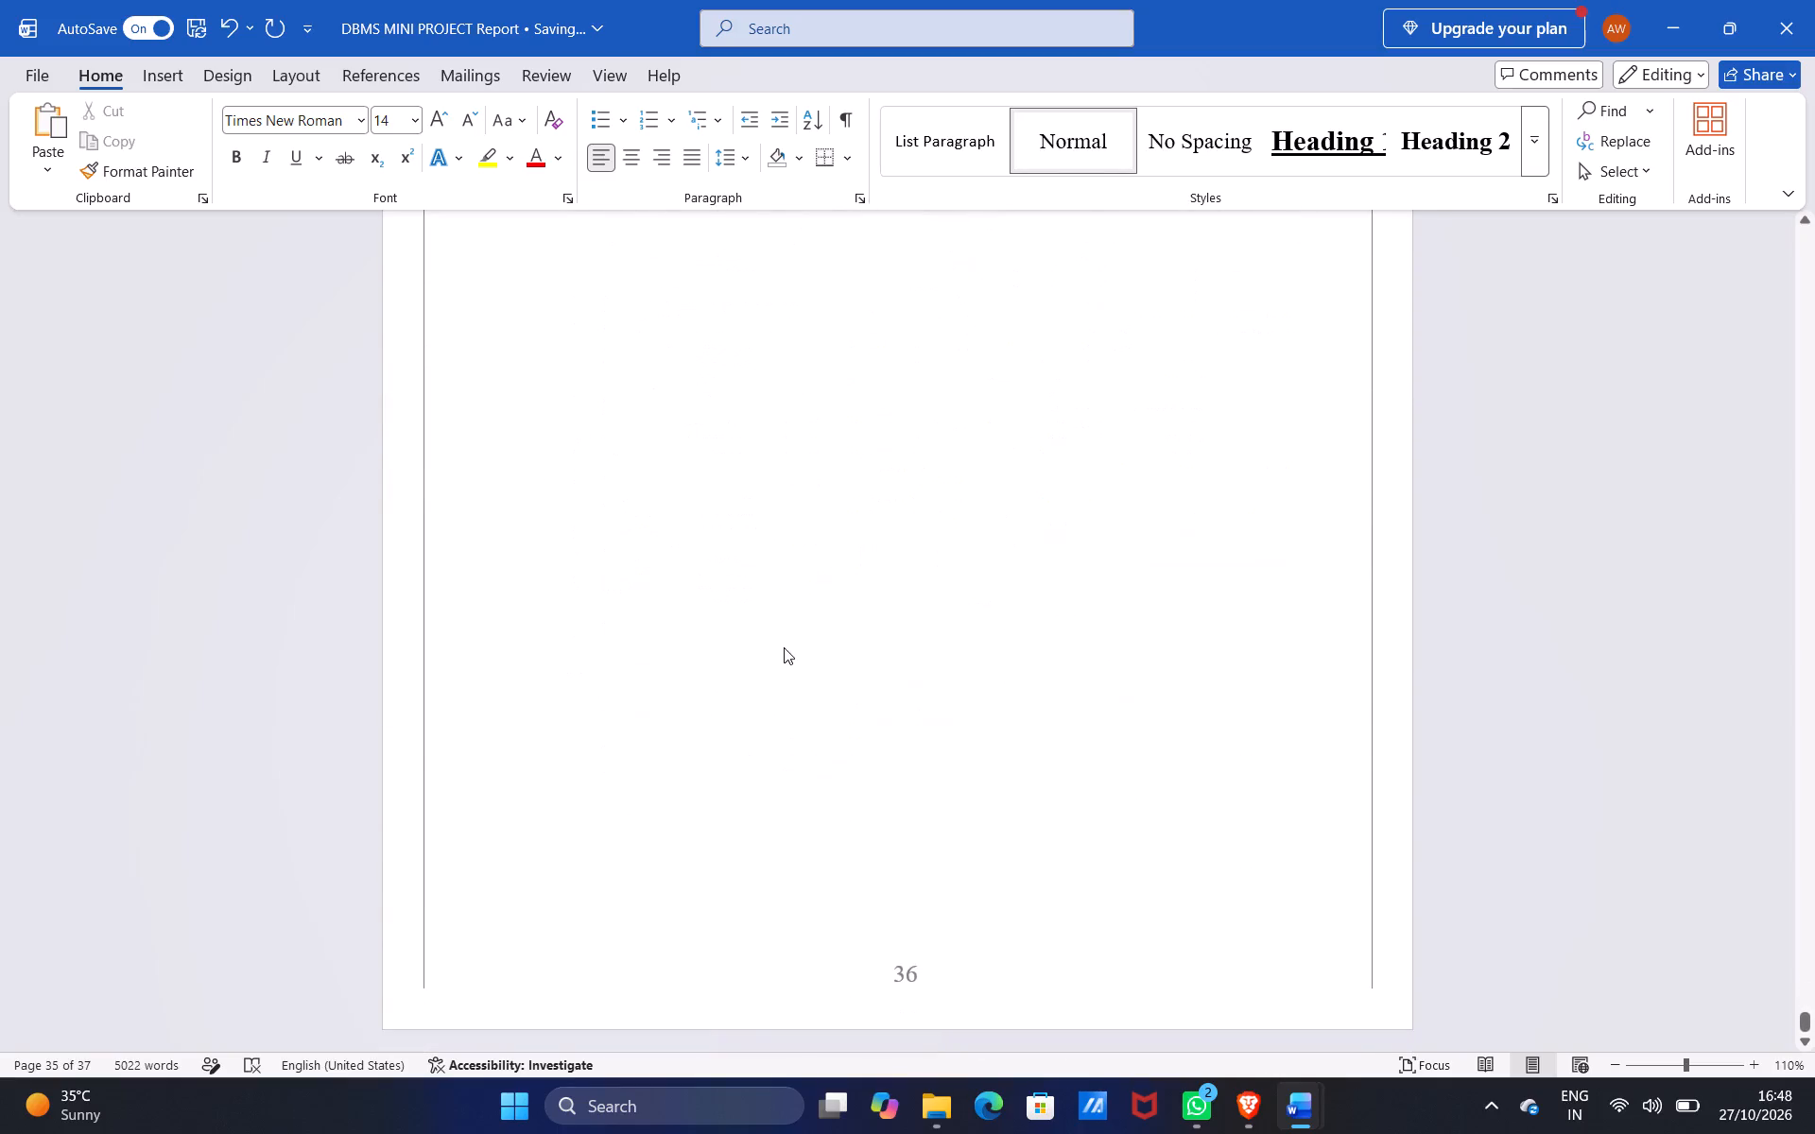
left_click_drag(1807, 1019, 1704, 589)
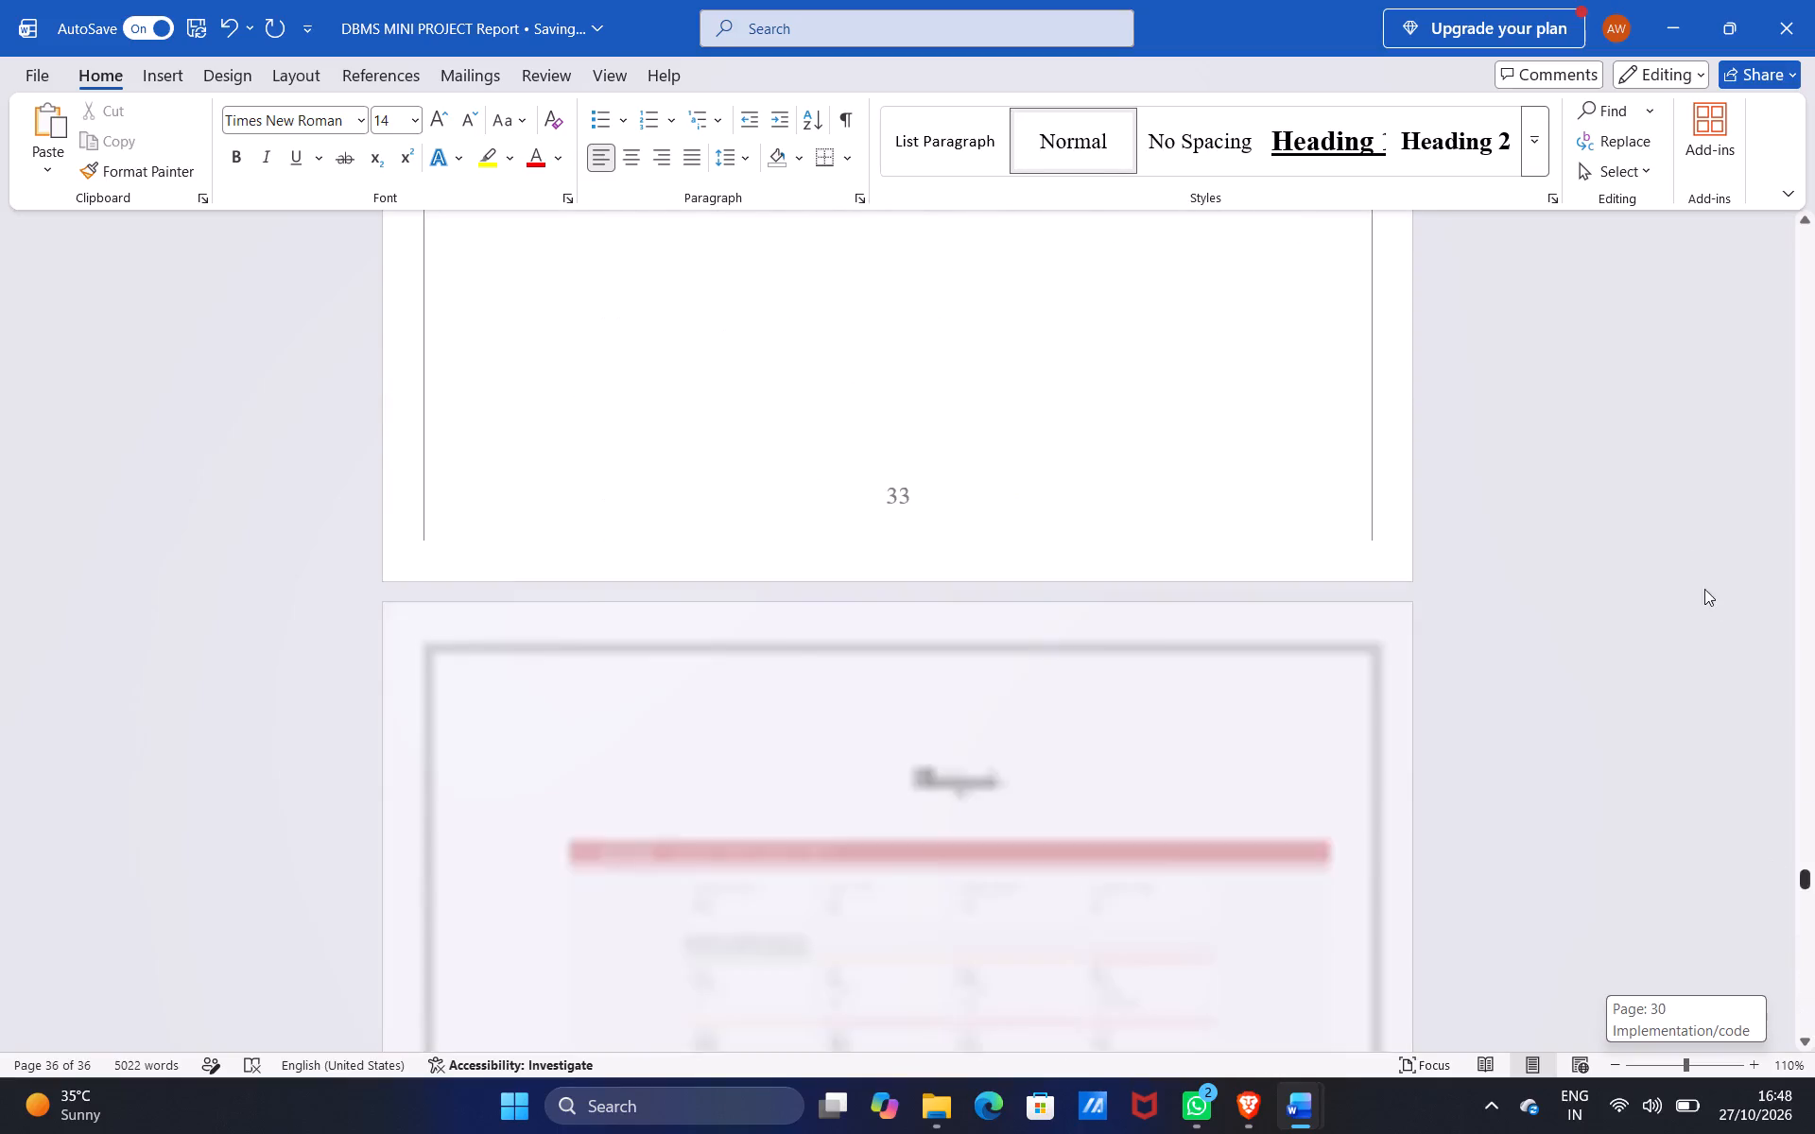
left_click_drag(1704, 589, 1732, 231)
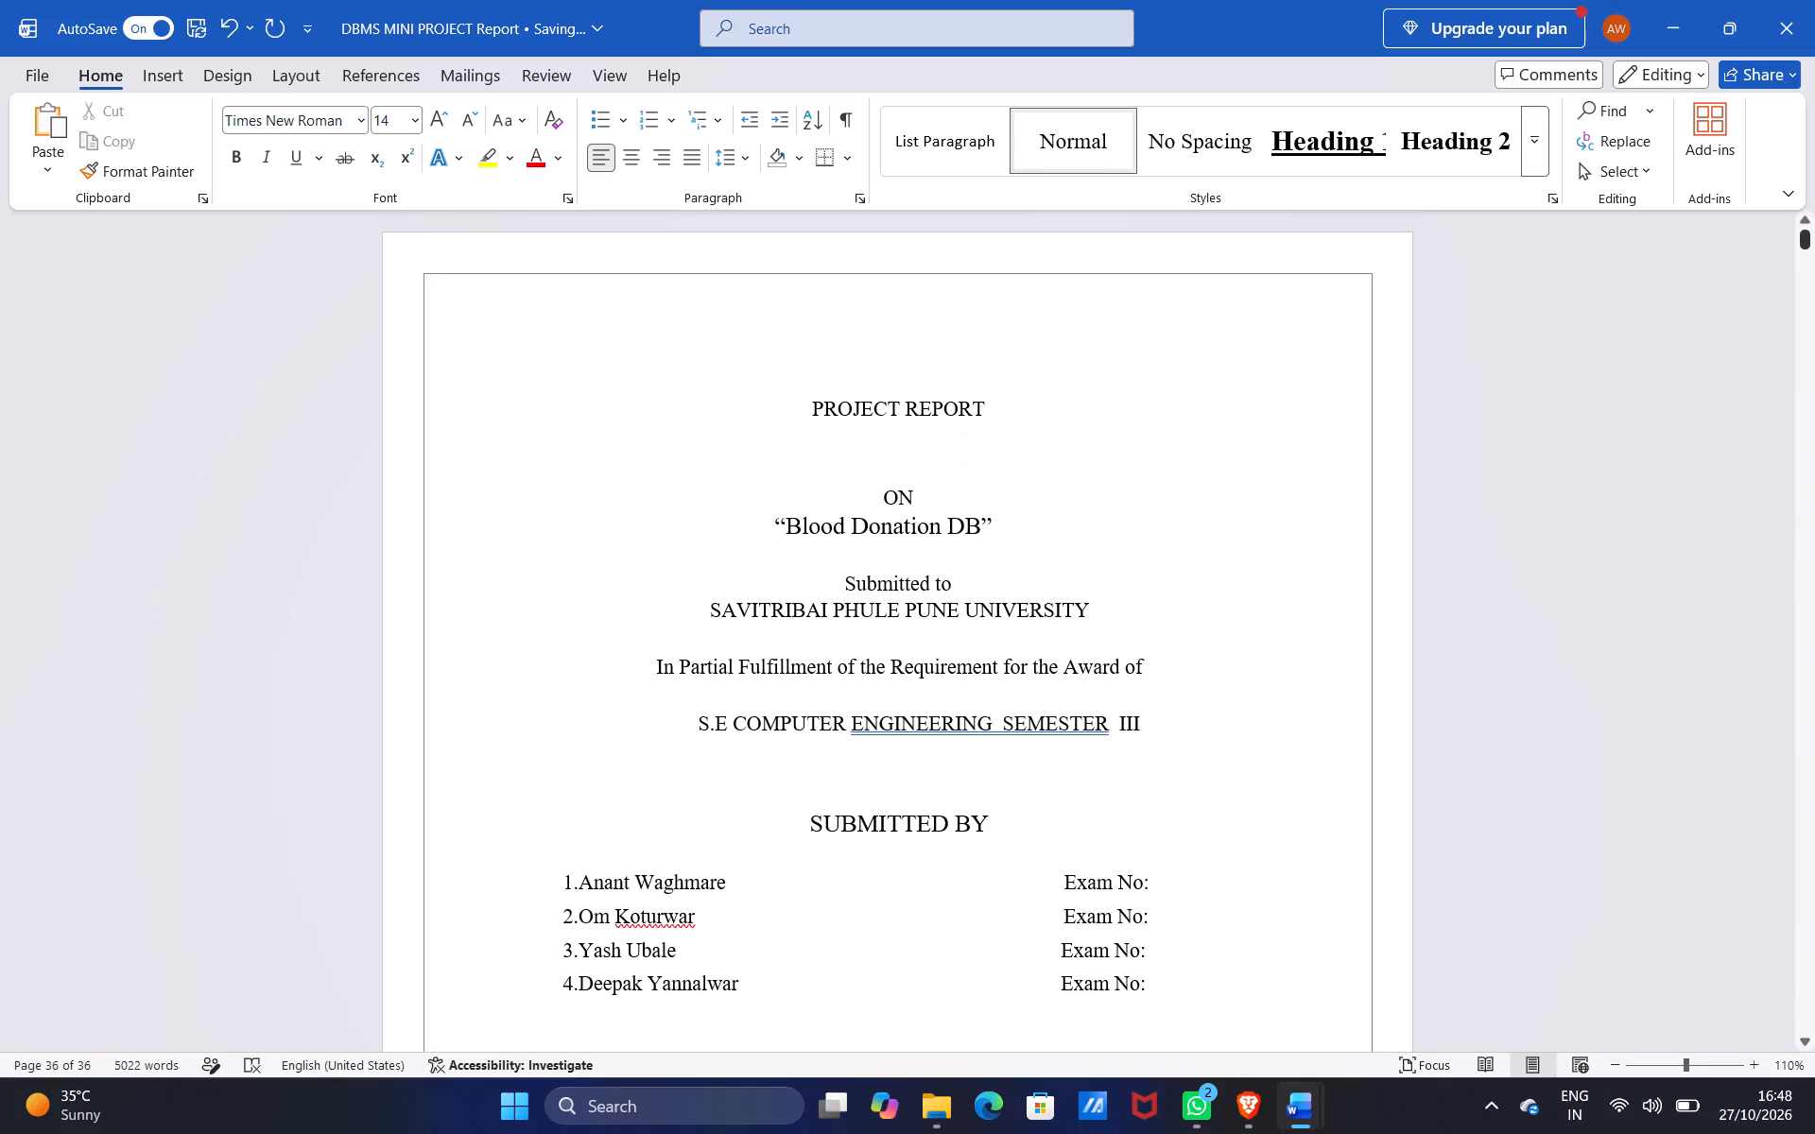
scroll(1254, 446, "down", 14)
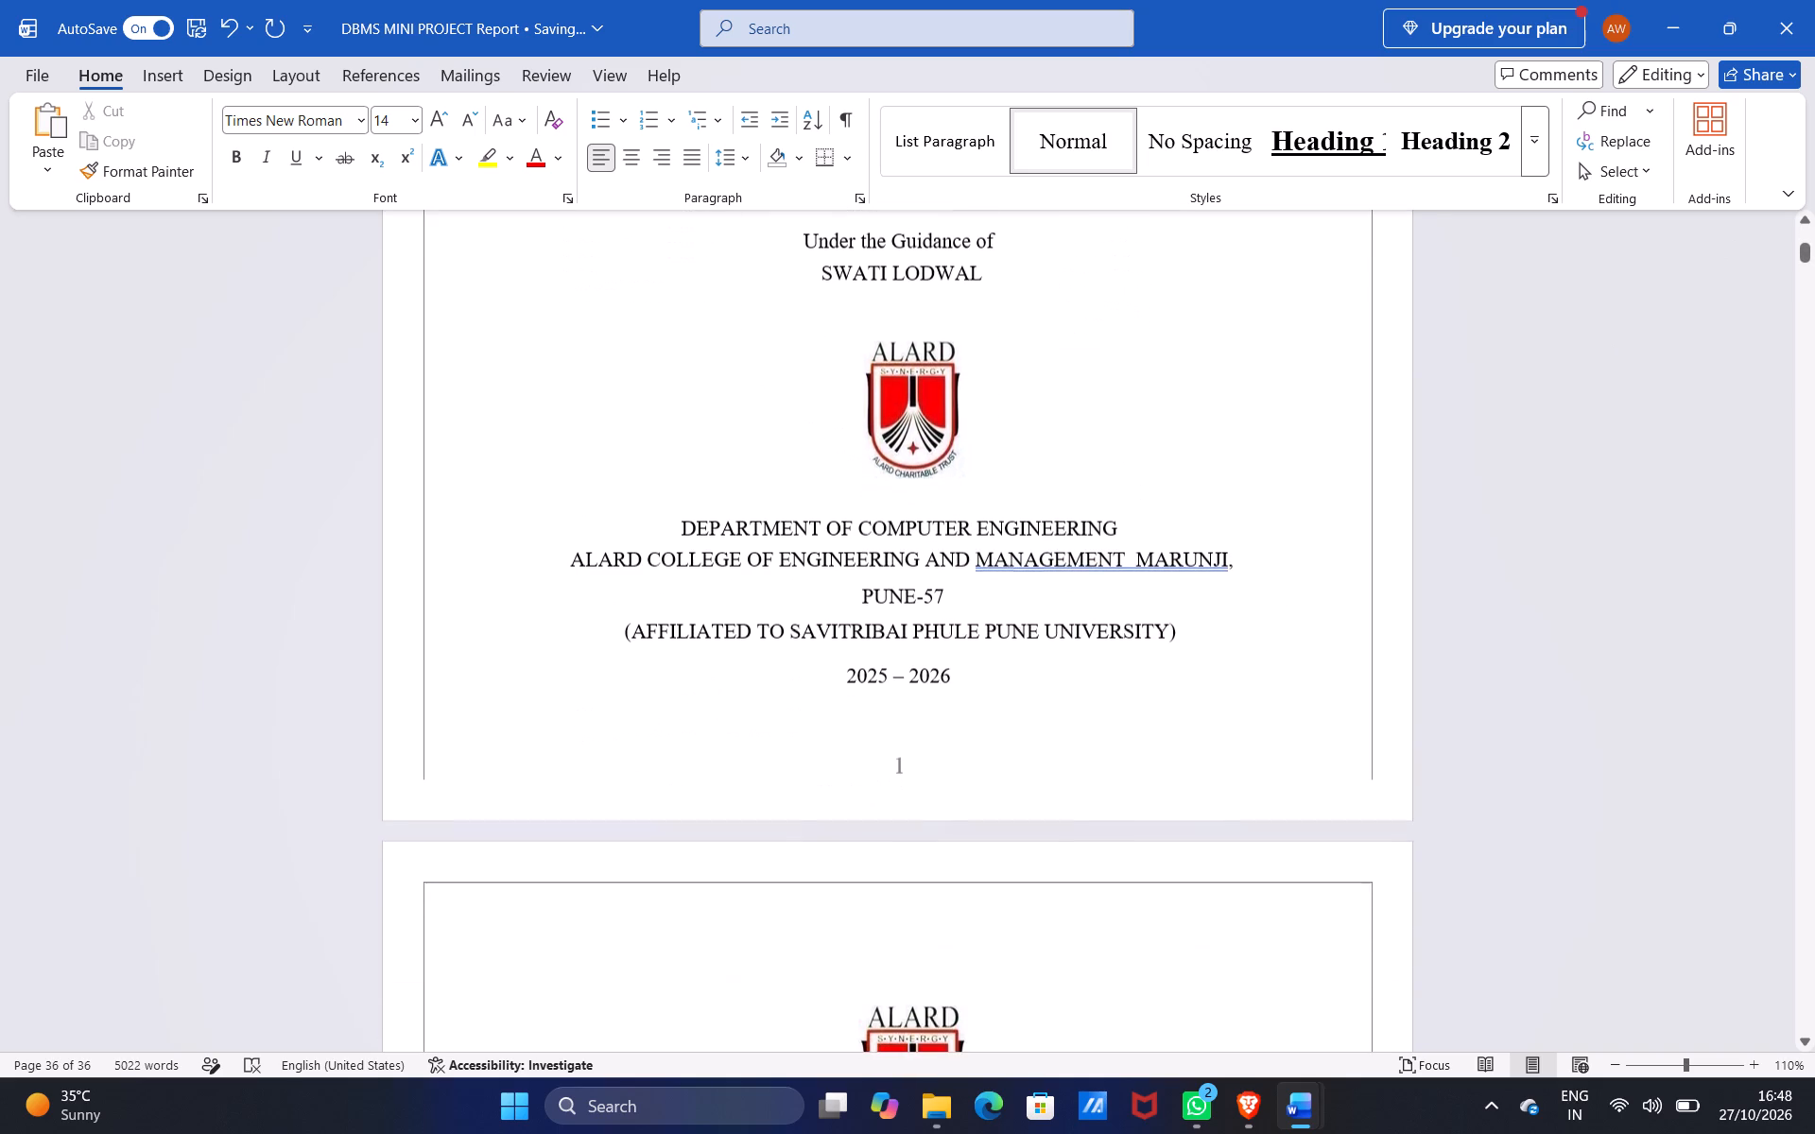
scroll(1254, 446, "down", 7)
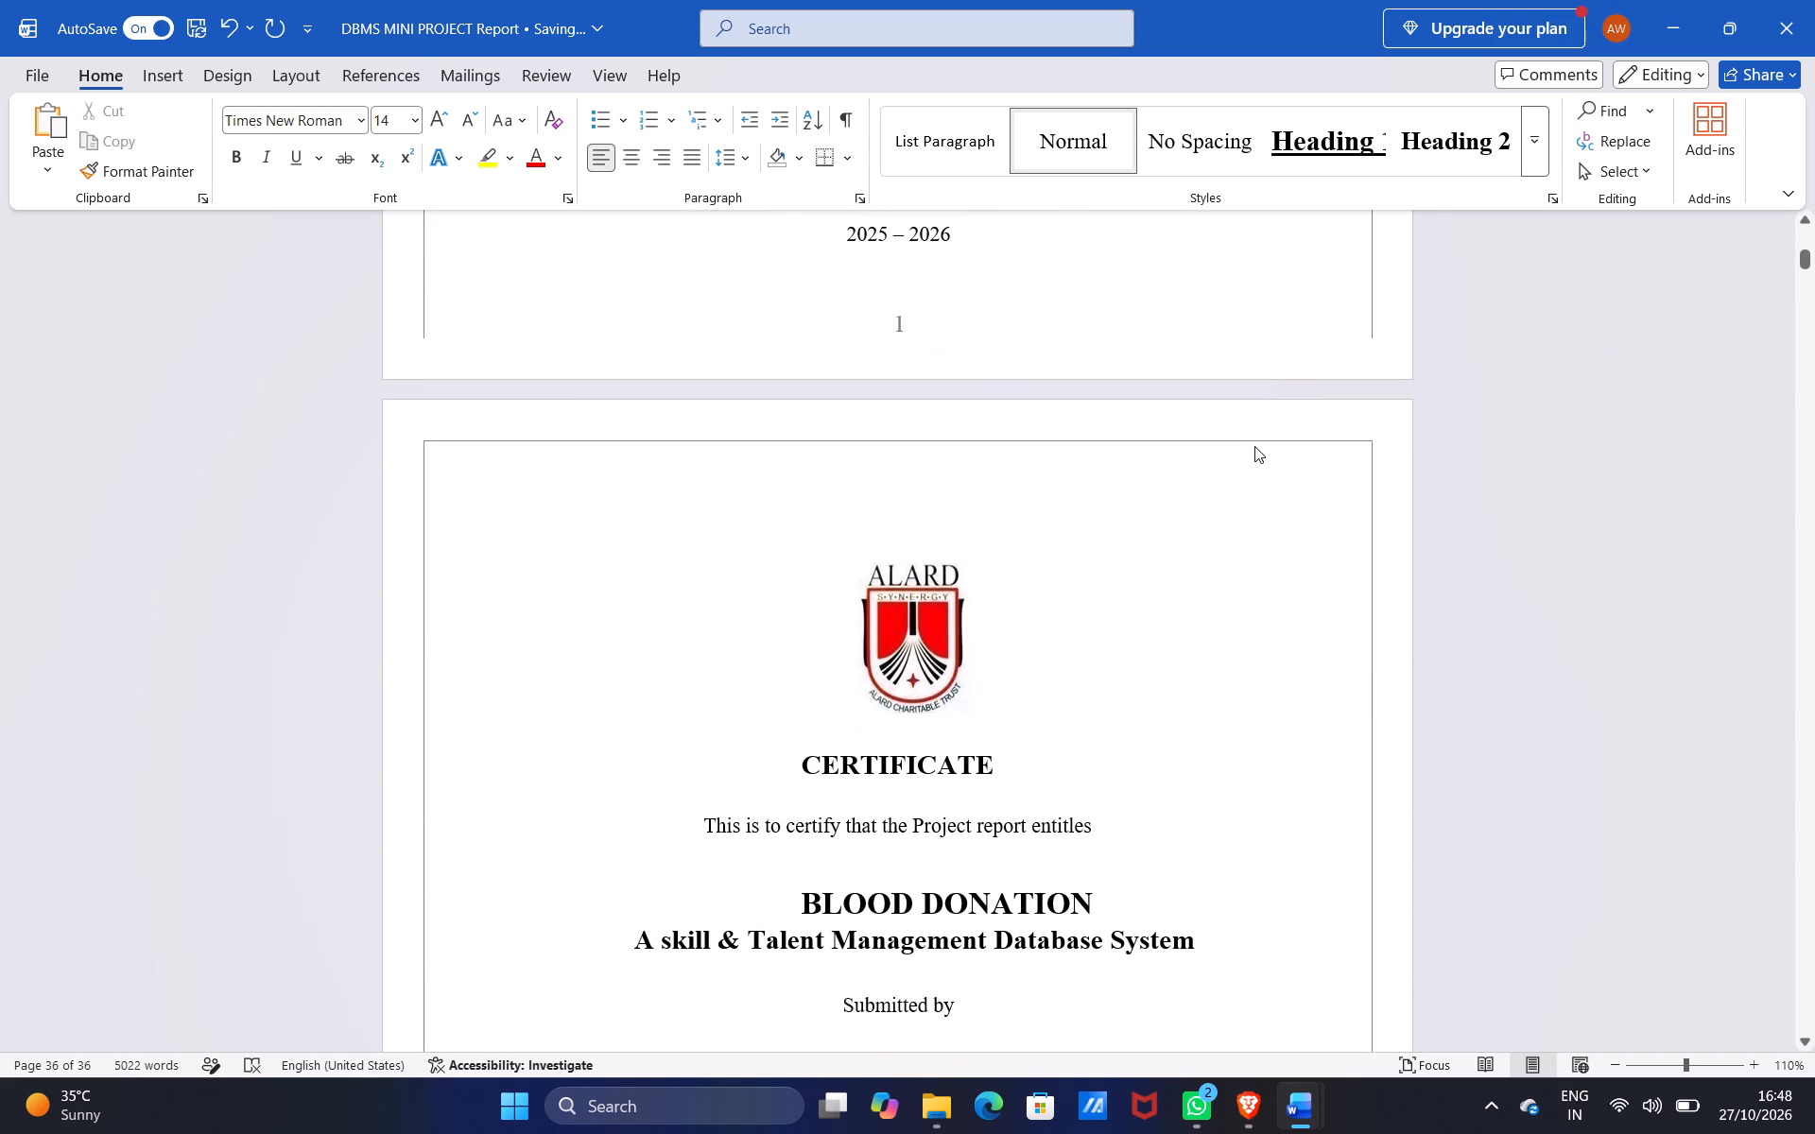
scroll(1251, 450, "down", 9)
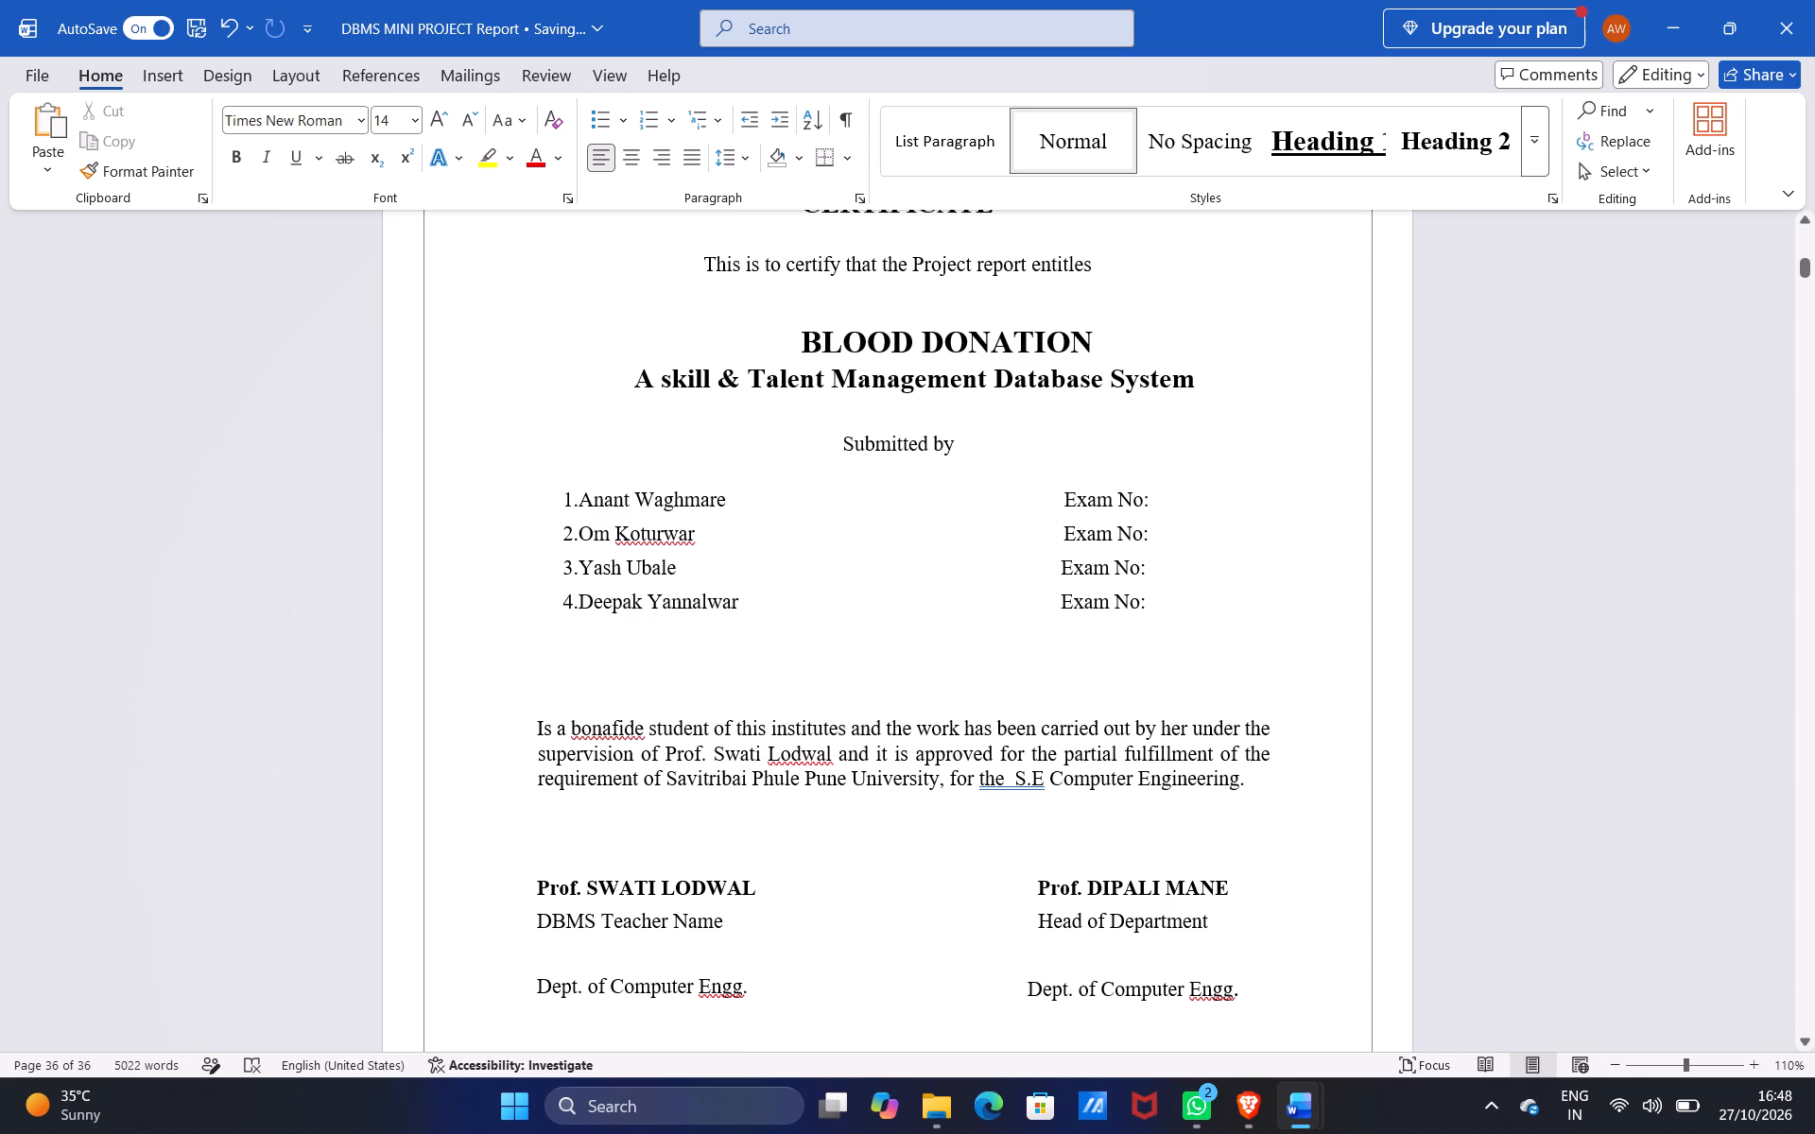
left_click_drag(622, 372, 1154, 378)
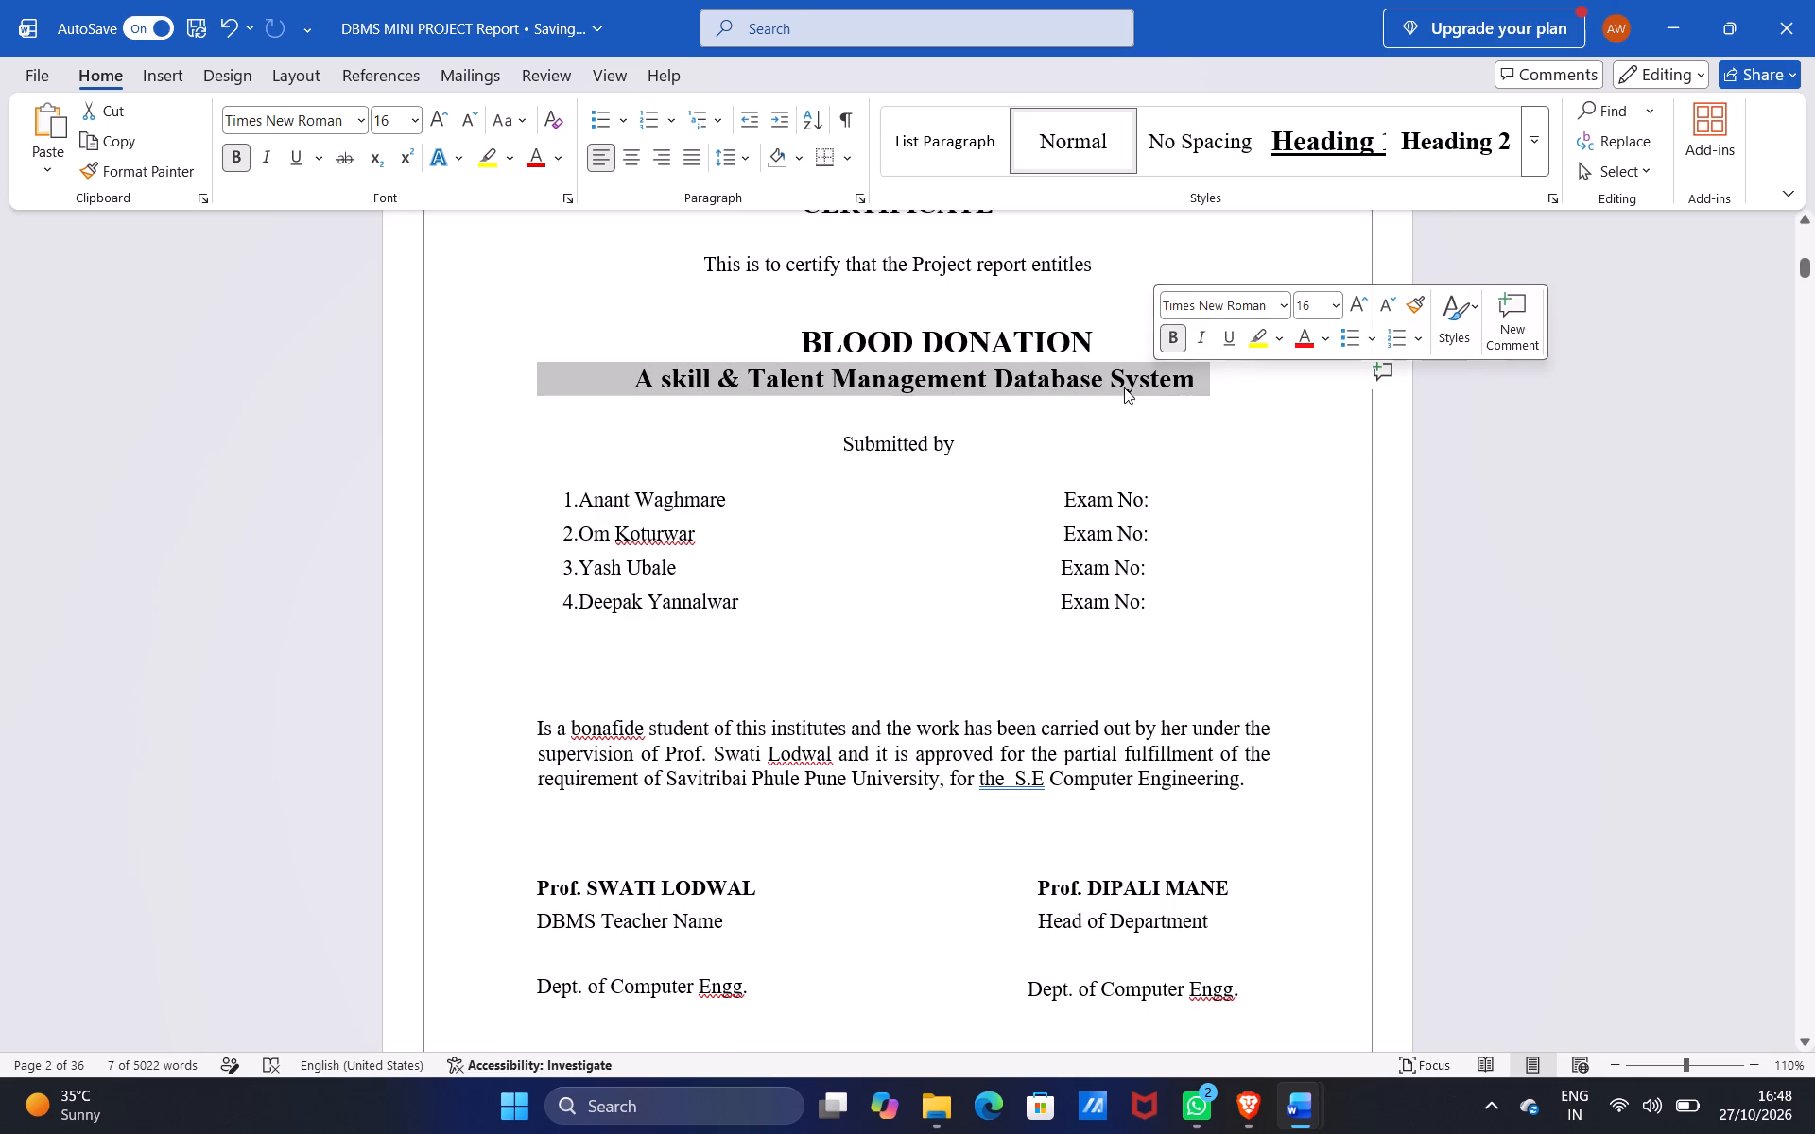
left_click(866, 386)
left_click_drag(657, 372, 683, 373)
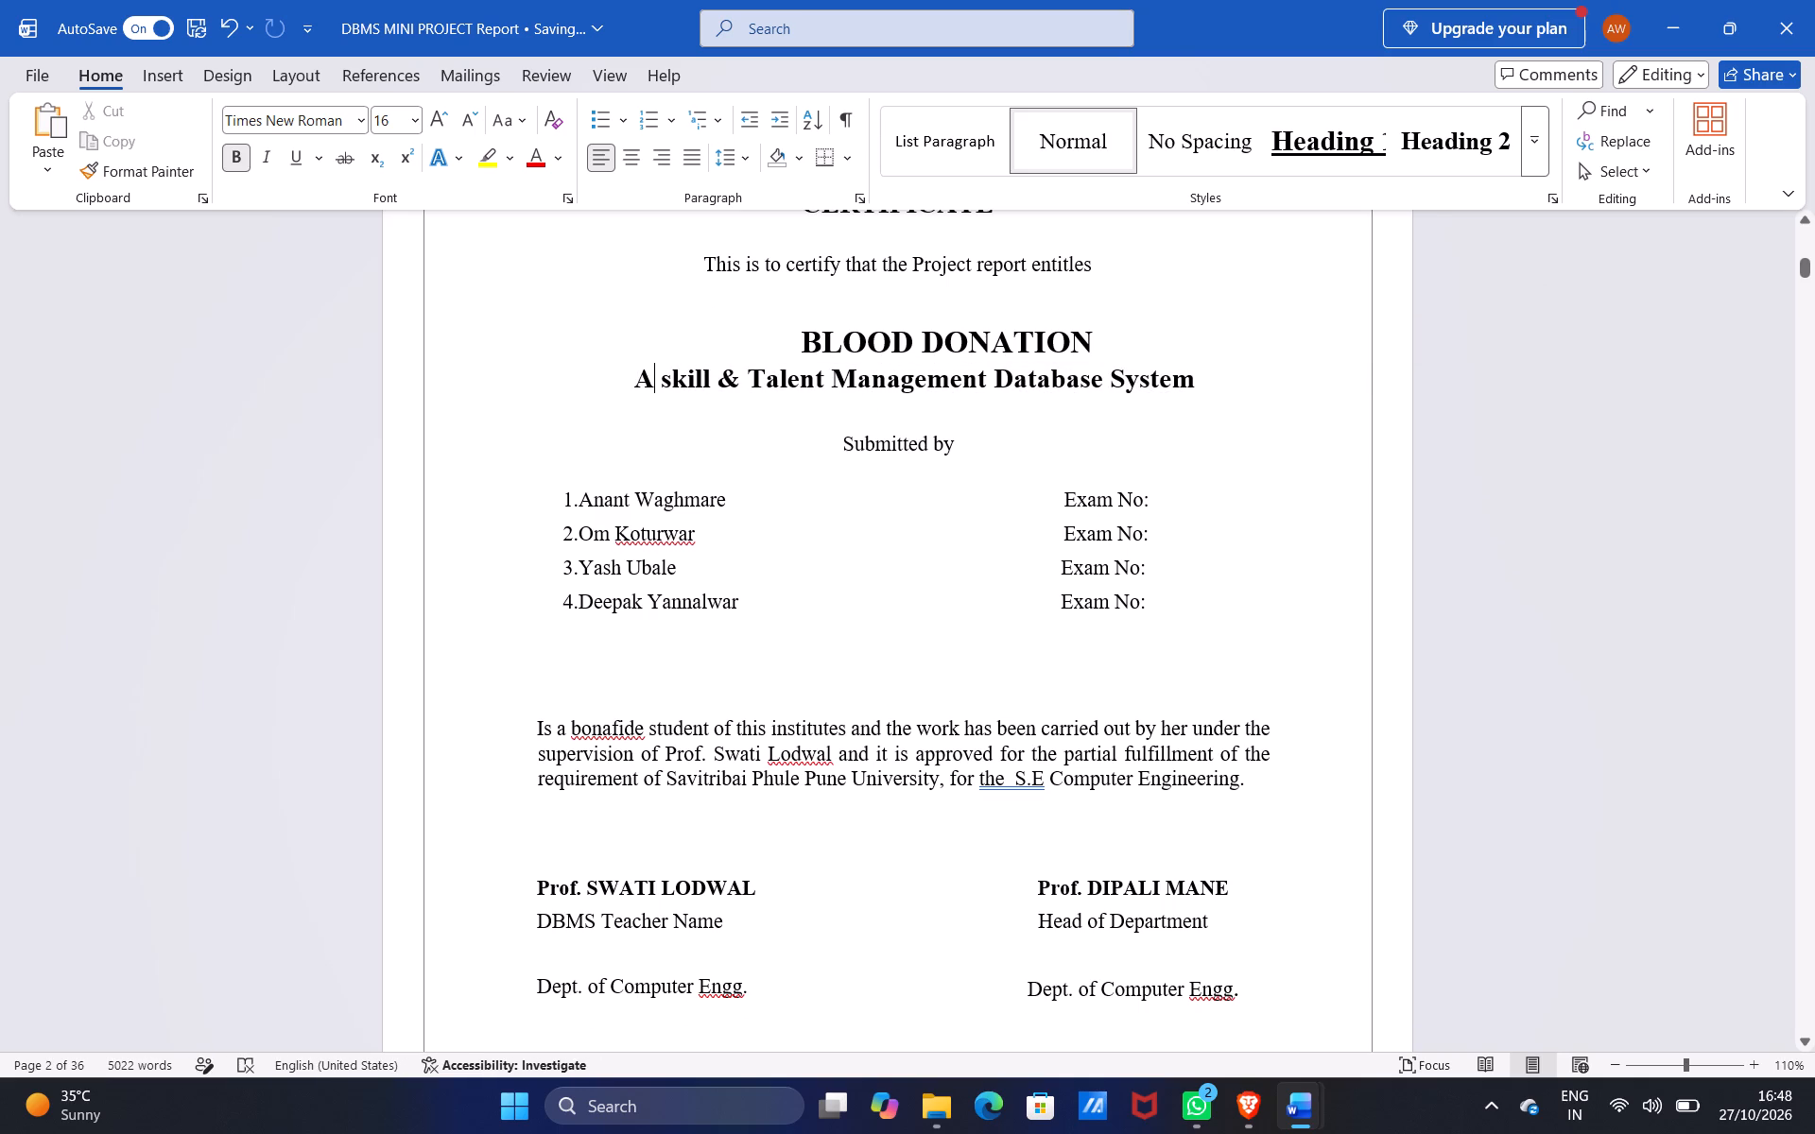
left_click_drag(683, 373, 797, 383)
left_click(824, 380)
key("BackSpace")
key("BackSpace")
key("BackSpace")
key("BackSpace")
key("BackSpace")
key("BackSpace")
key("BackSpace")
key("BackSpace")
key("BackSpace")
key("BackSpace")
key("BackSpace")
key("BackSpace")
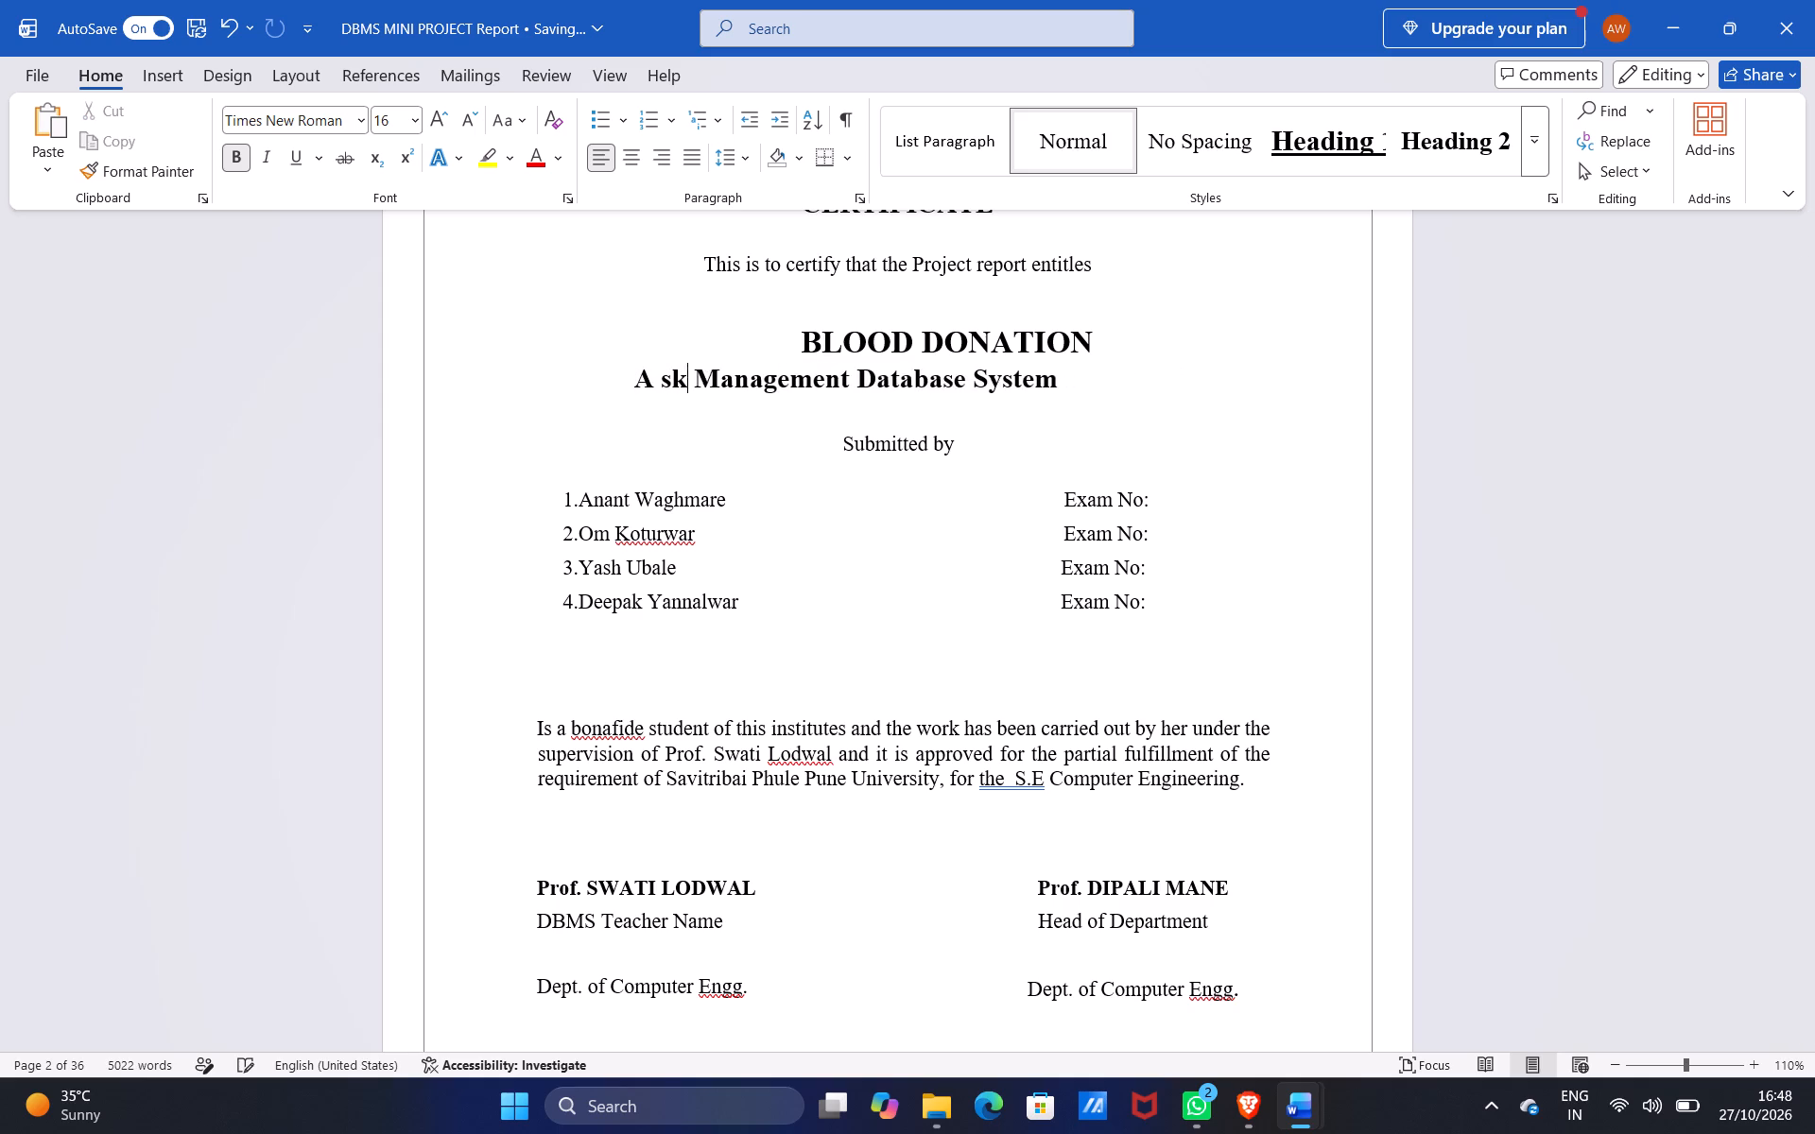
key("BackSpace")
key("BackSpace")
type("blood")
key("space")
type("donation")
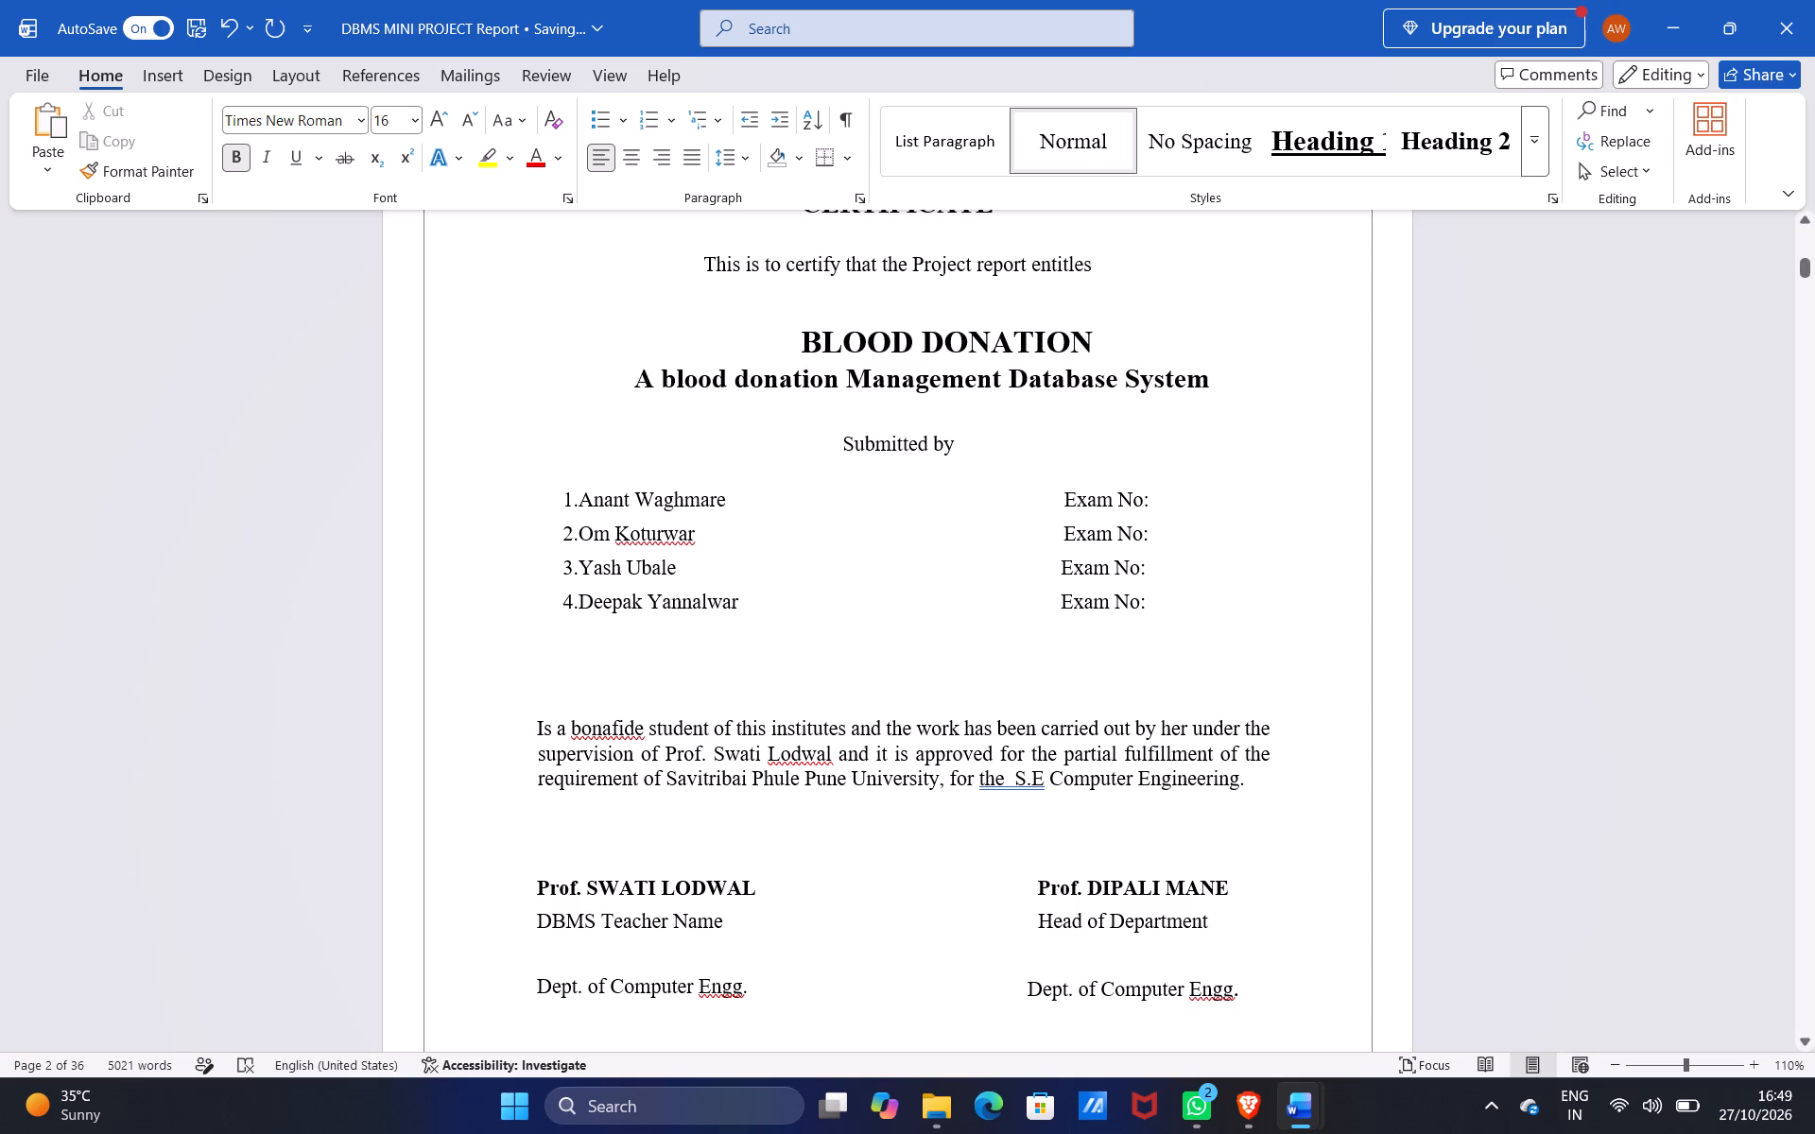
left_click(1022, 460)
Review the rest of the certificate page, the Acknowledgement, the Abstract and the Table of Contents for content needing correction.
scroll(1022, 460, "down", 6)
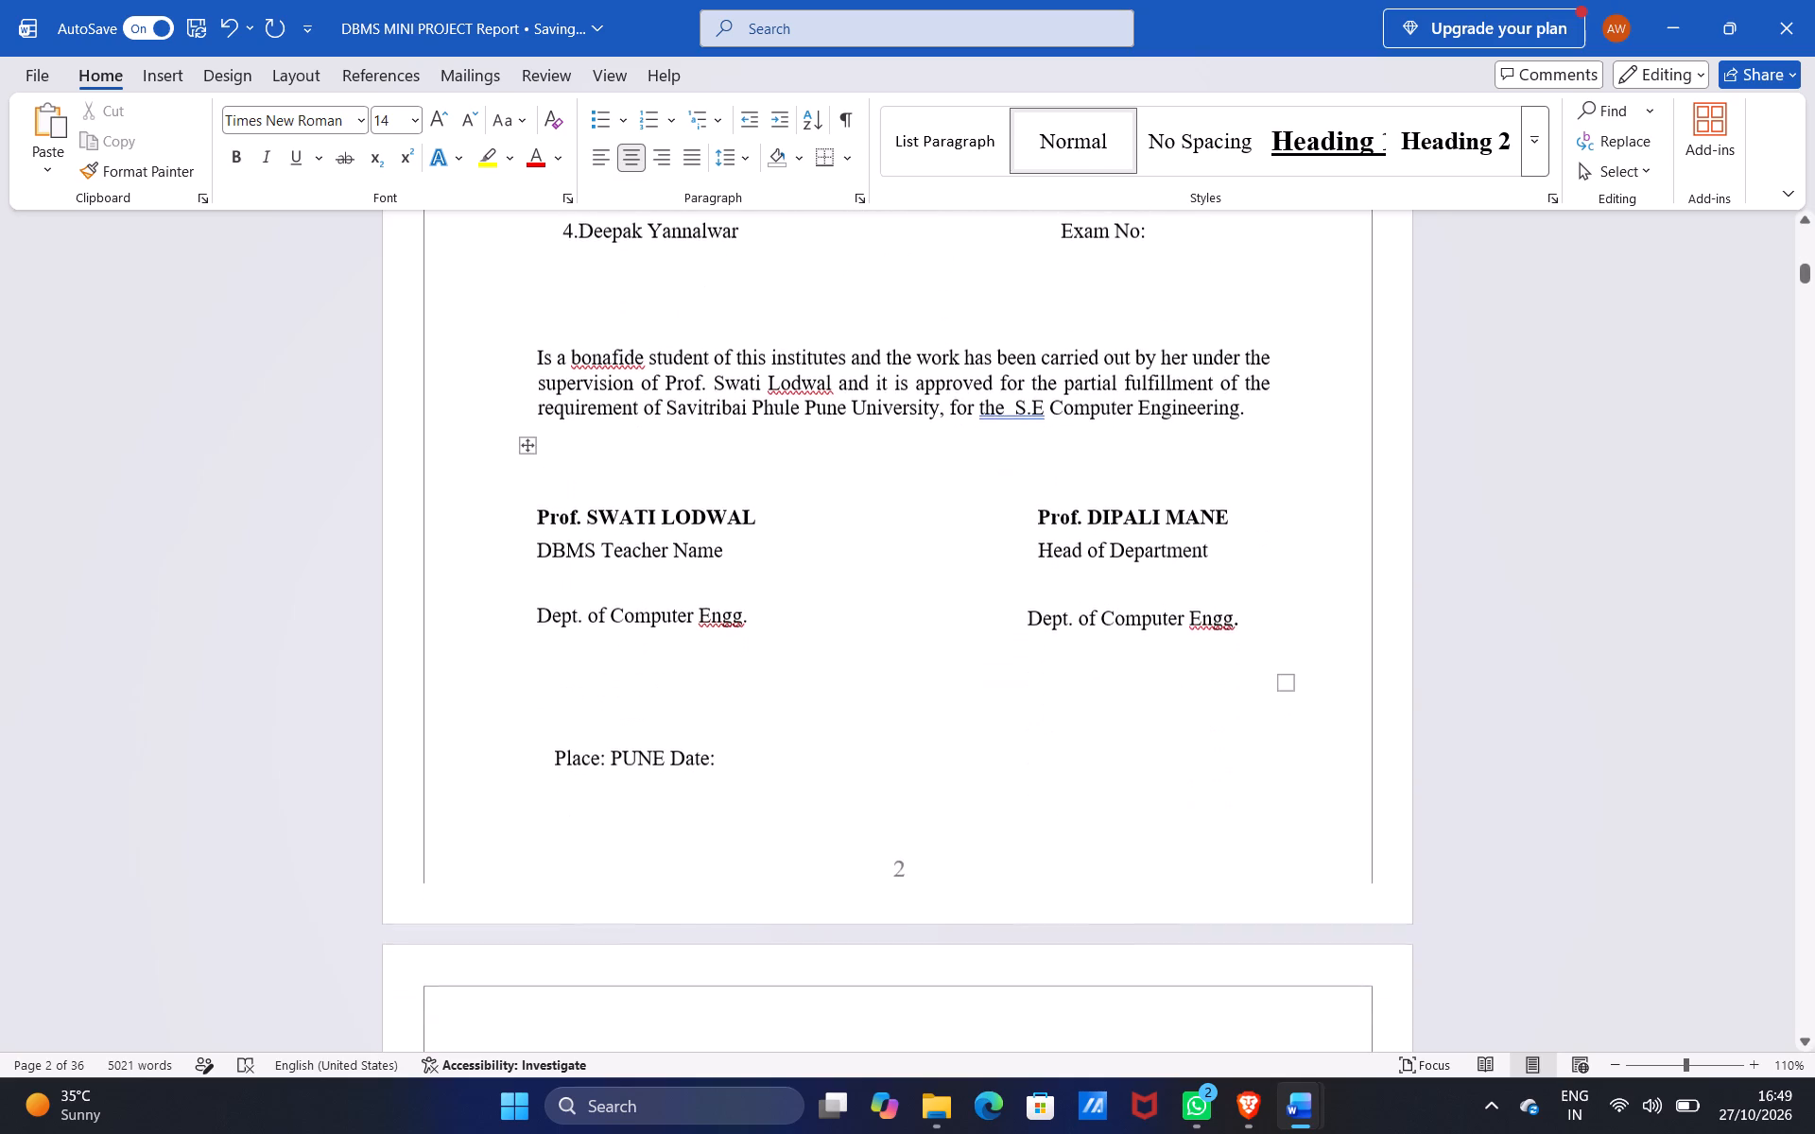
scroll(1022, 460, "down", 5)
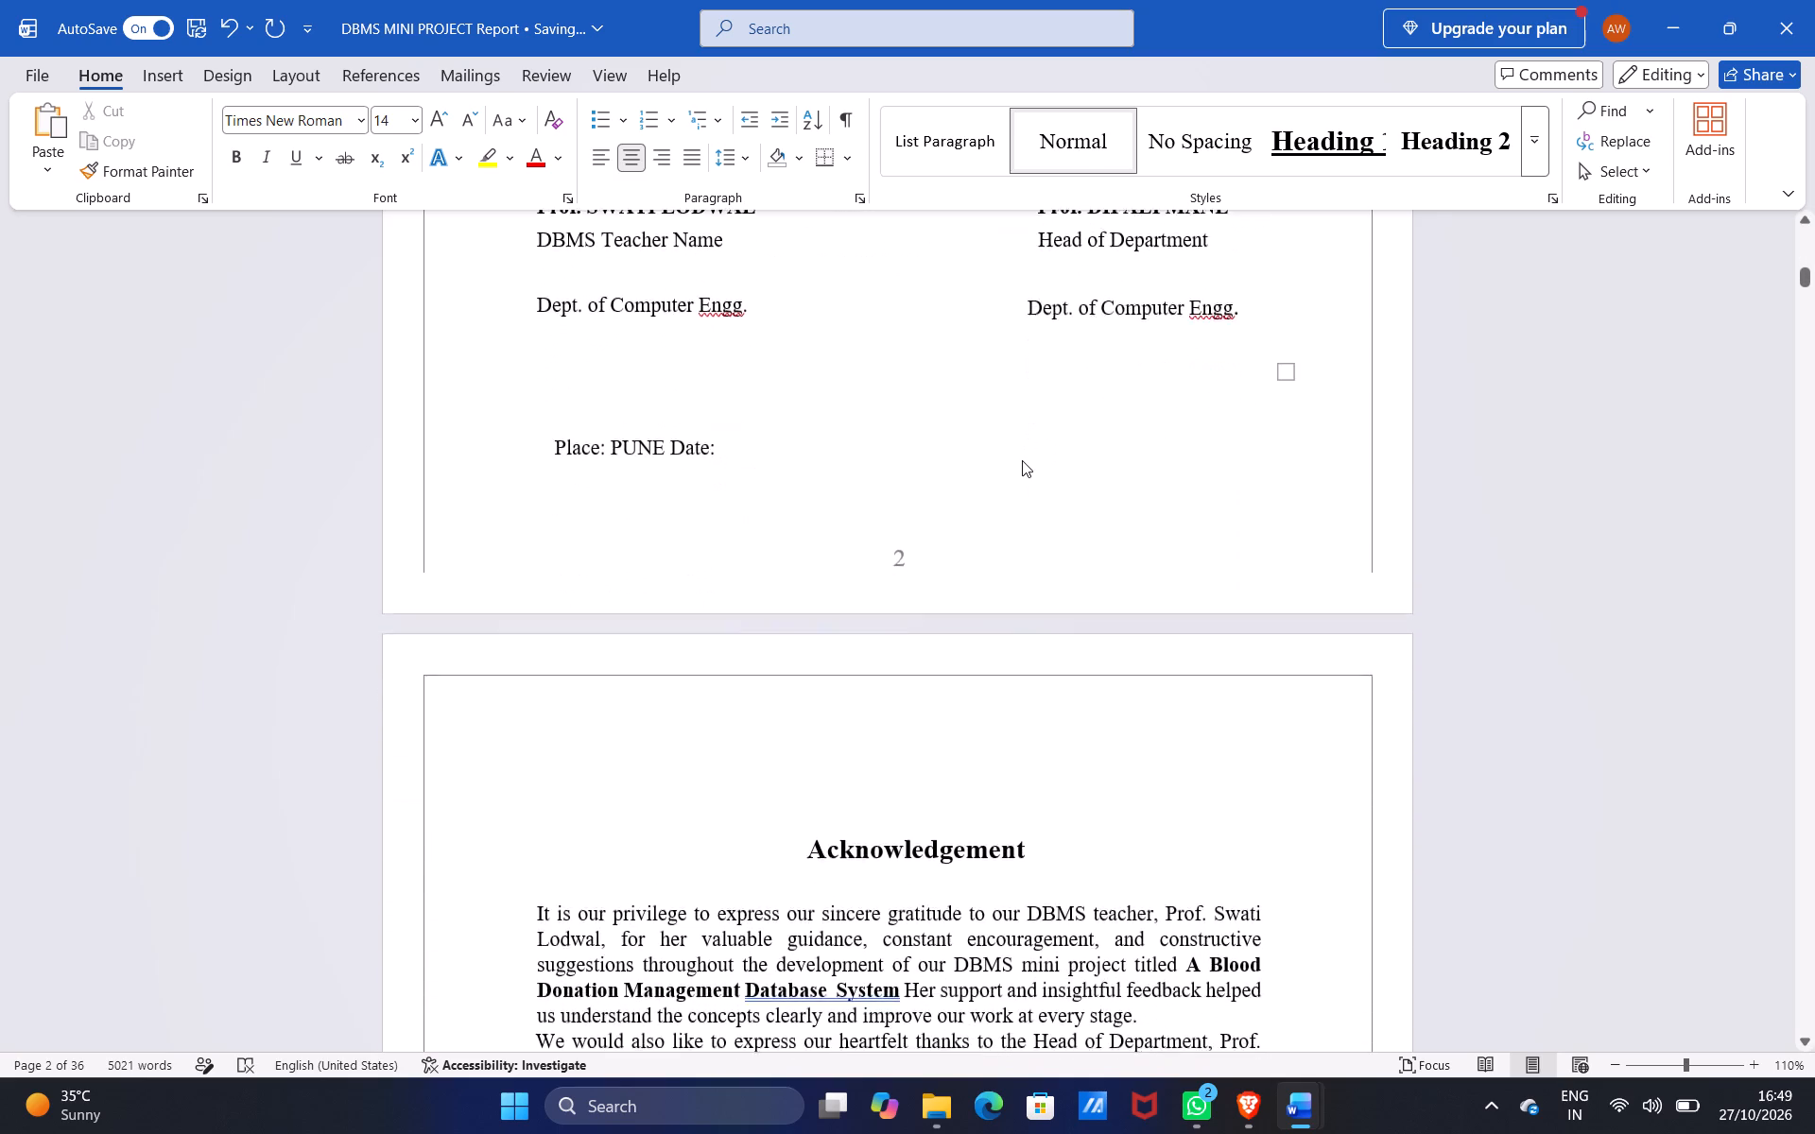
scroll(1022, 460, "down", 7)
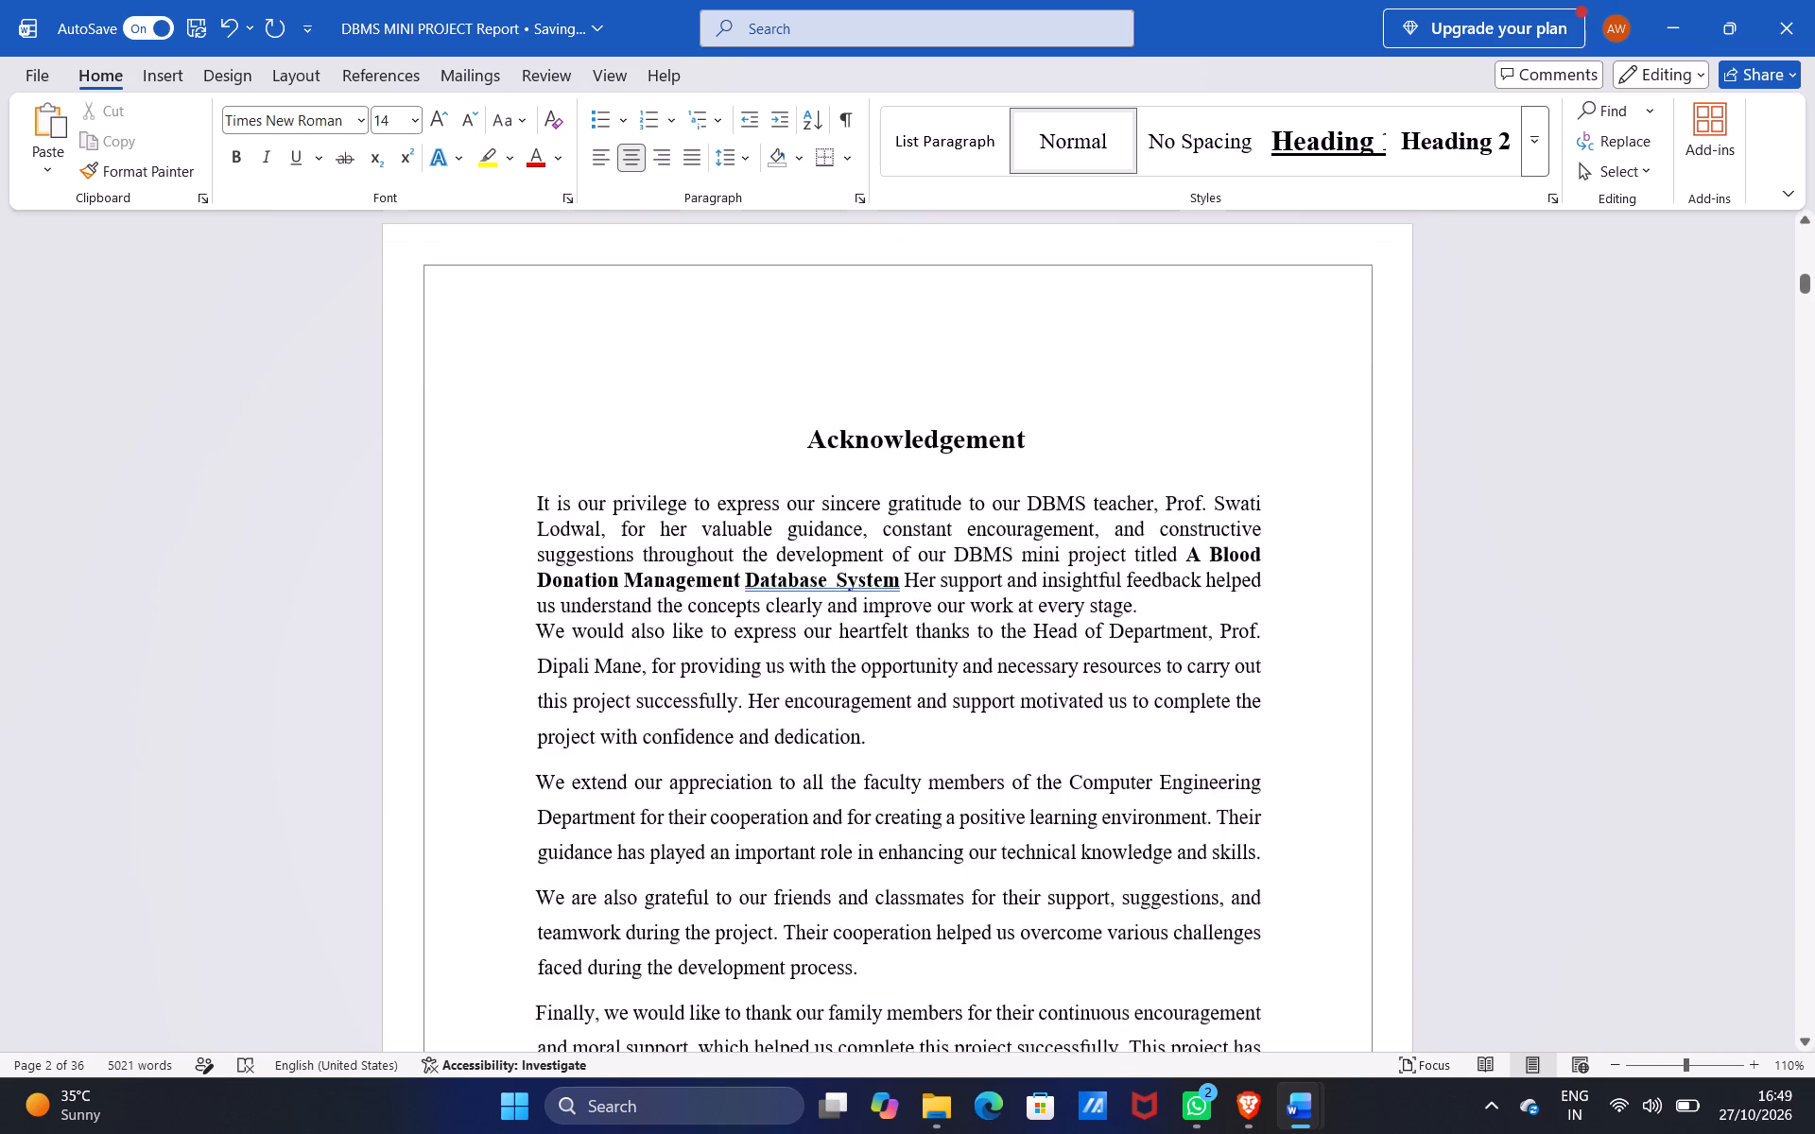
scroll(1022, 460, "down", 4)
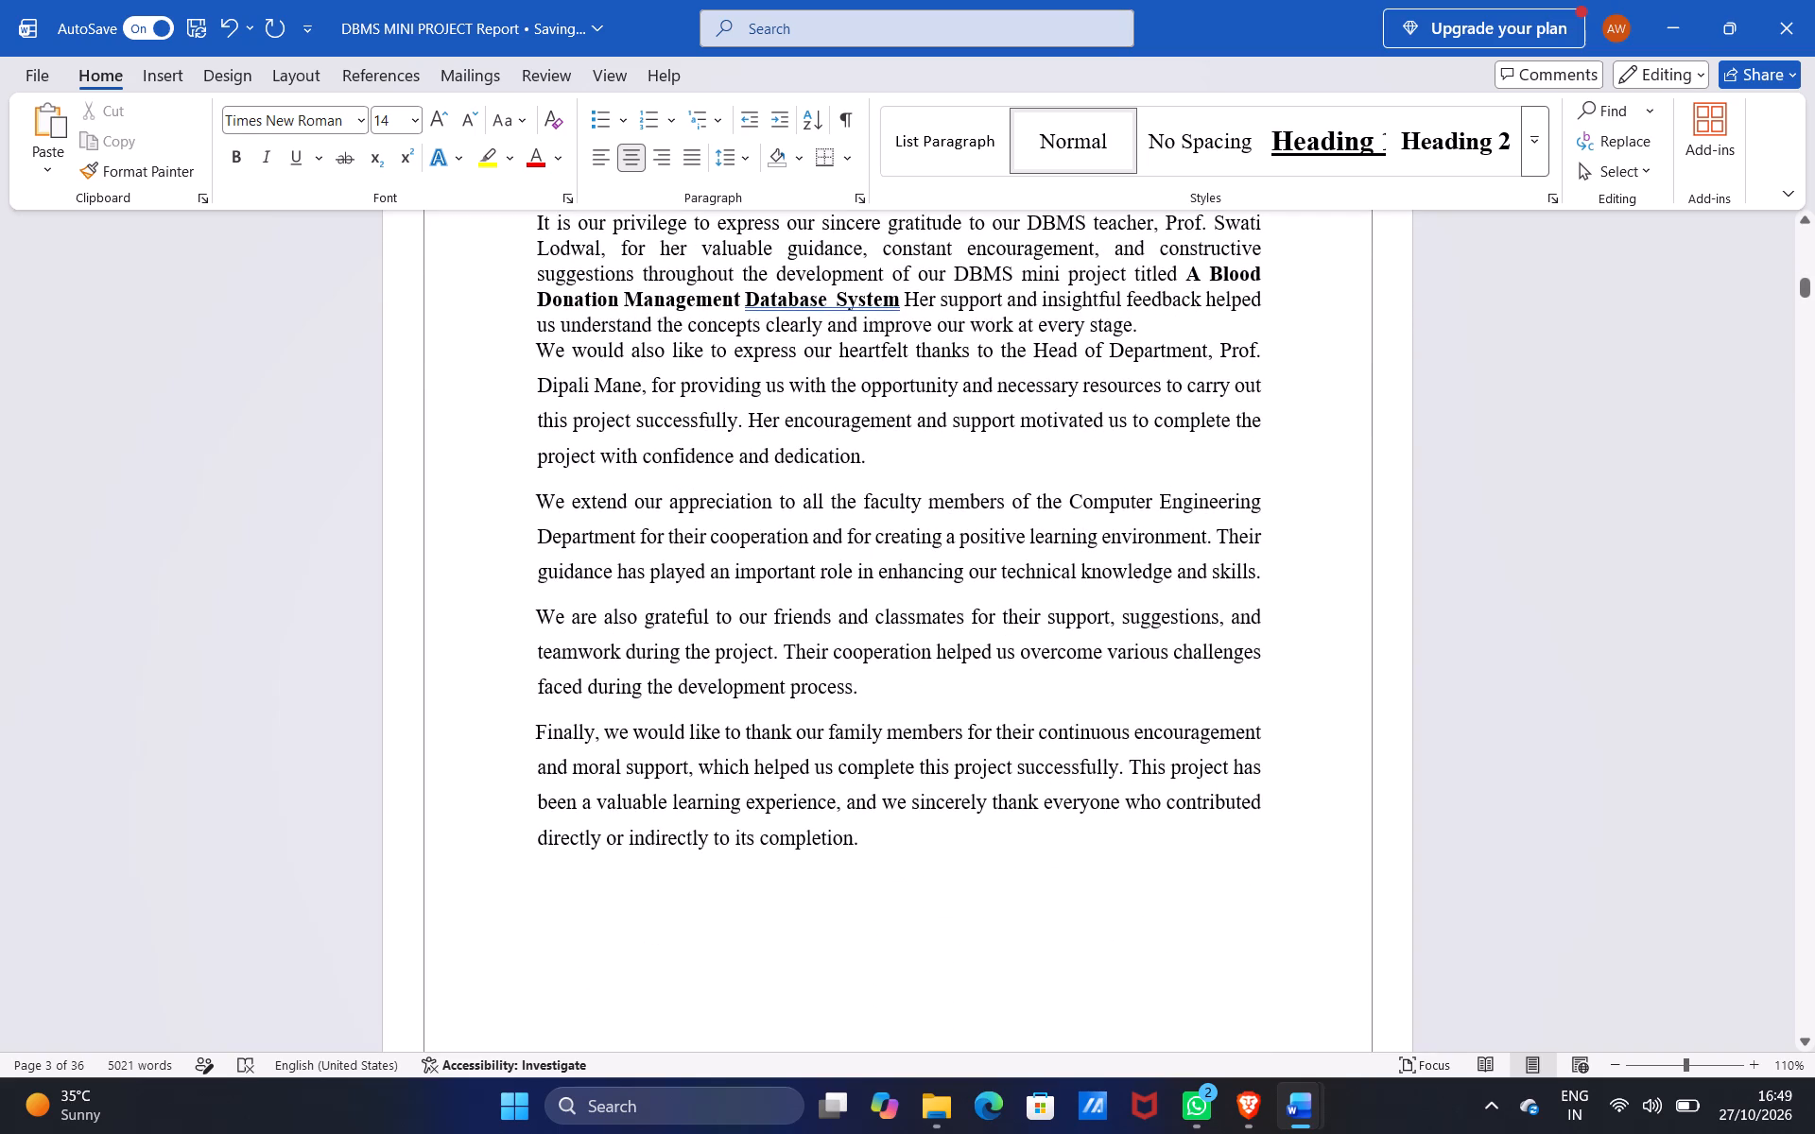
scroll(1022, 460, "down", 5)
scroll(1022, 460, "up", 1)
scroll(1022, 460, "down", 14)
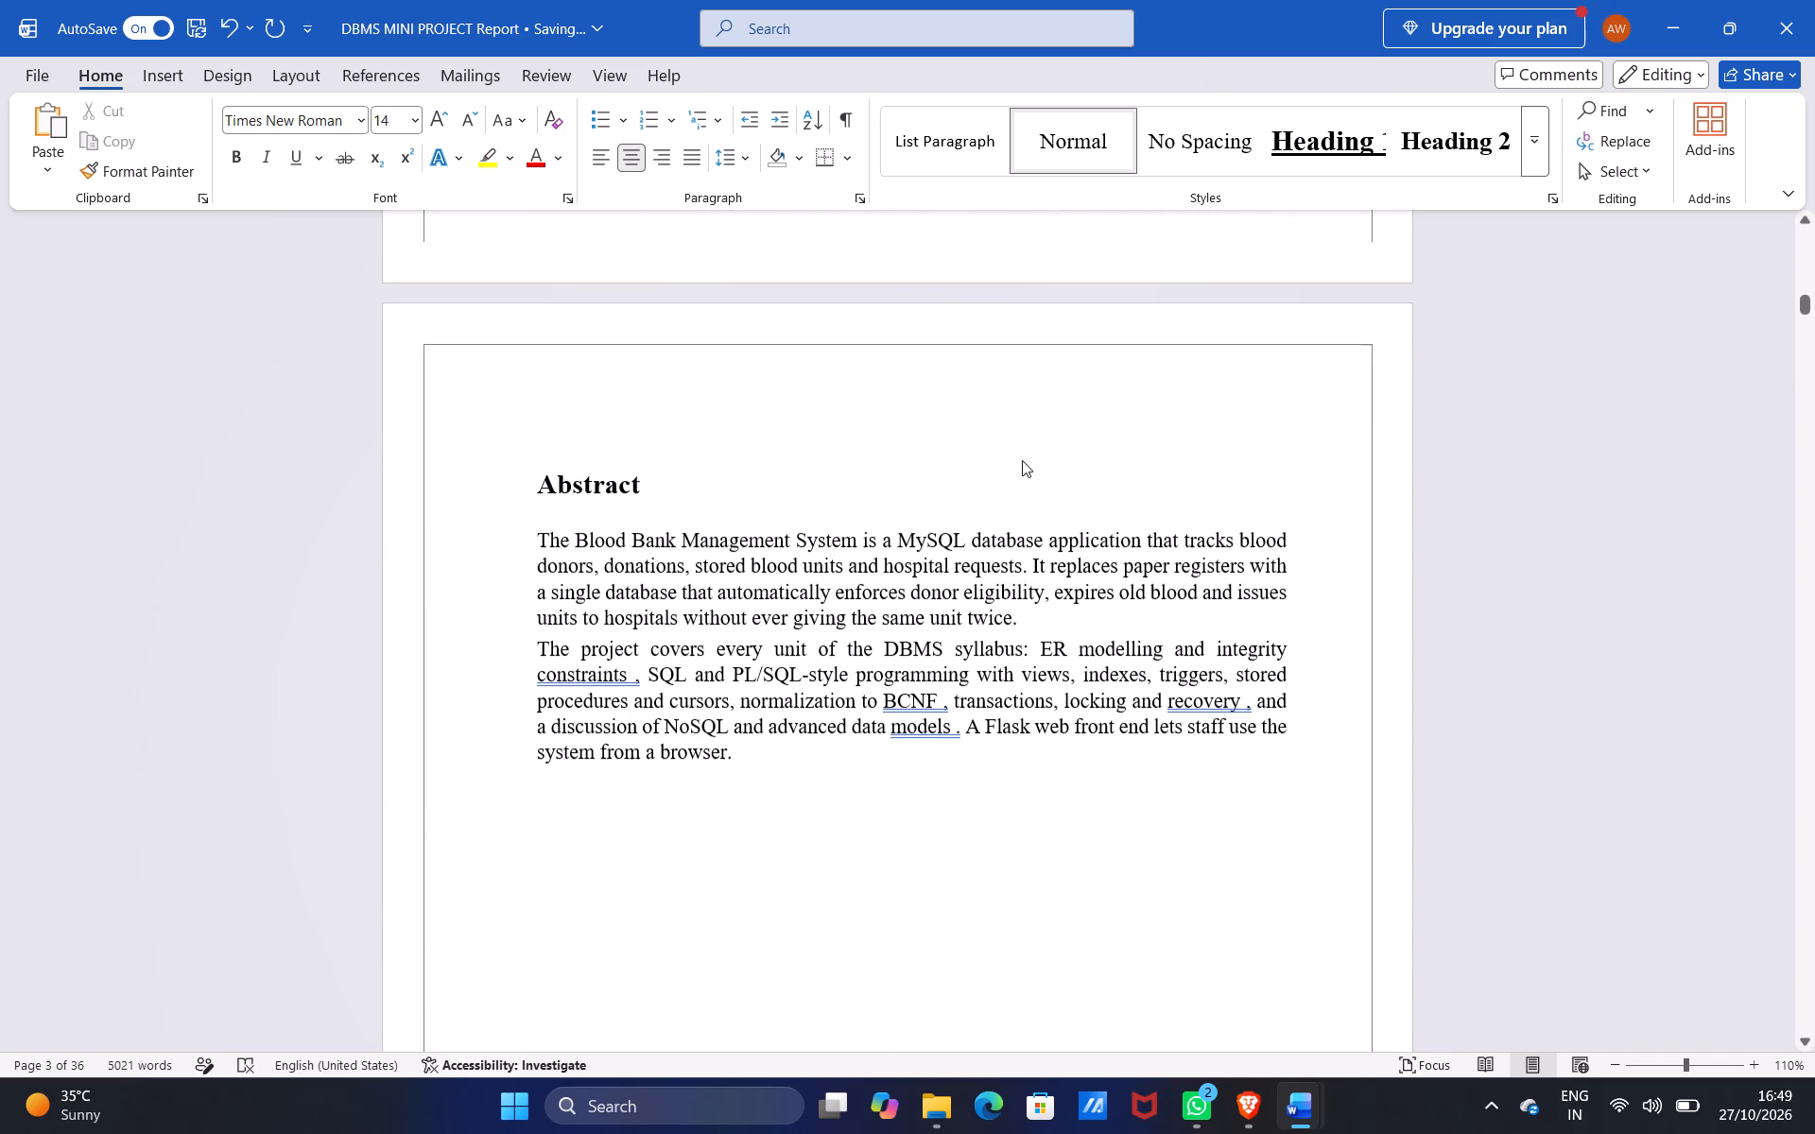
scroll(1022, 460, "down", 3)
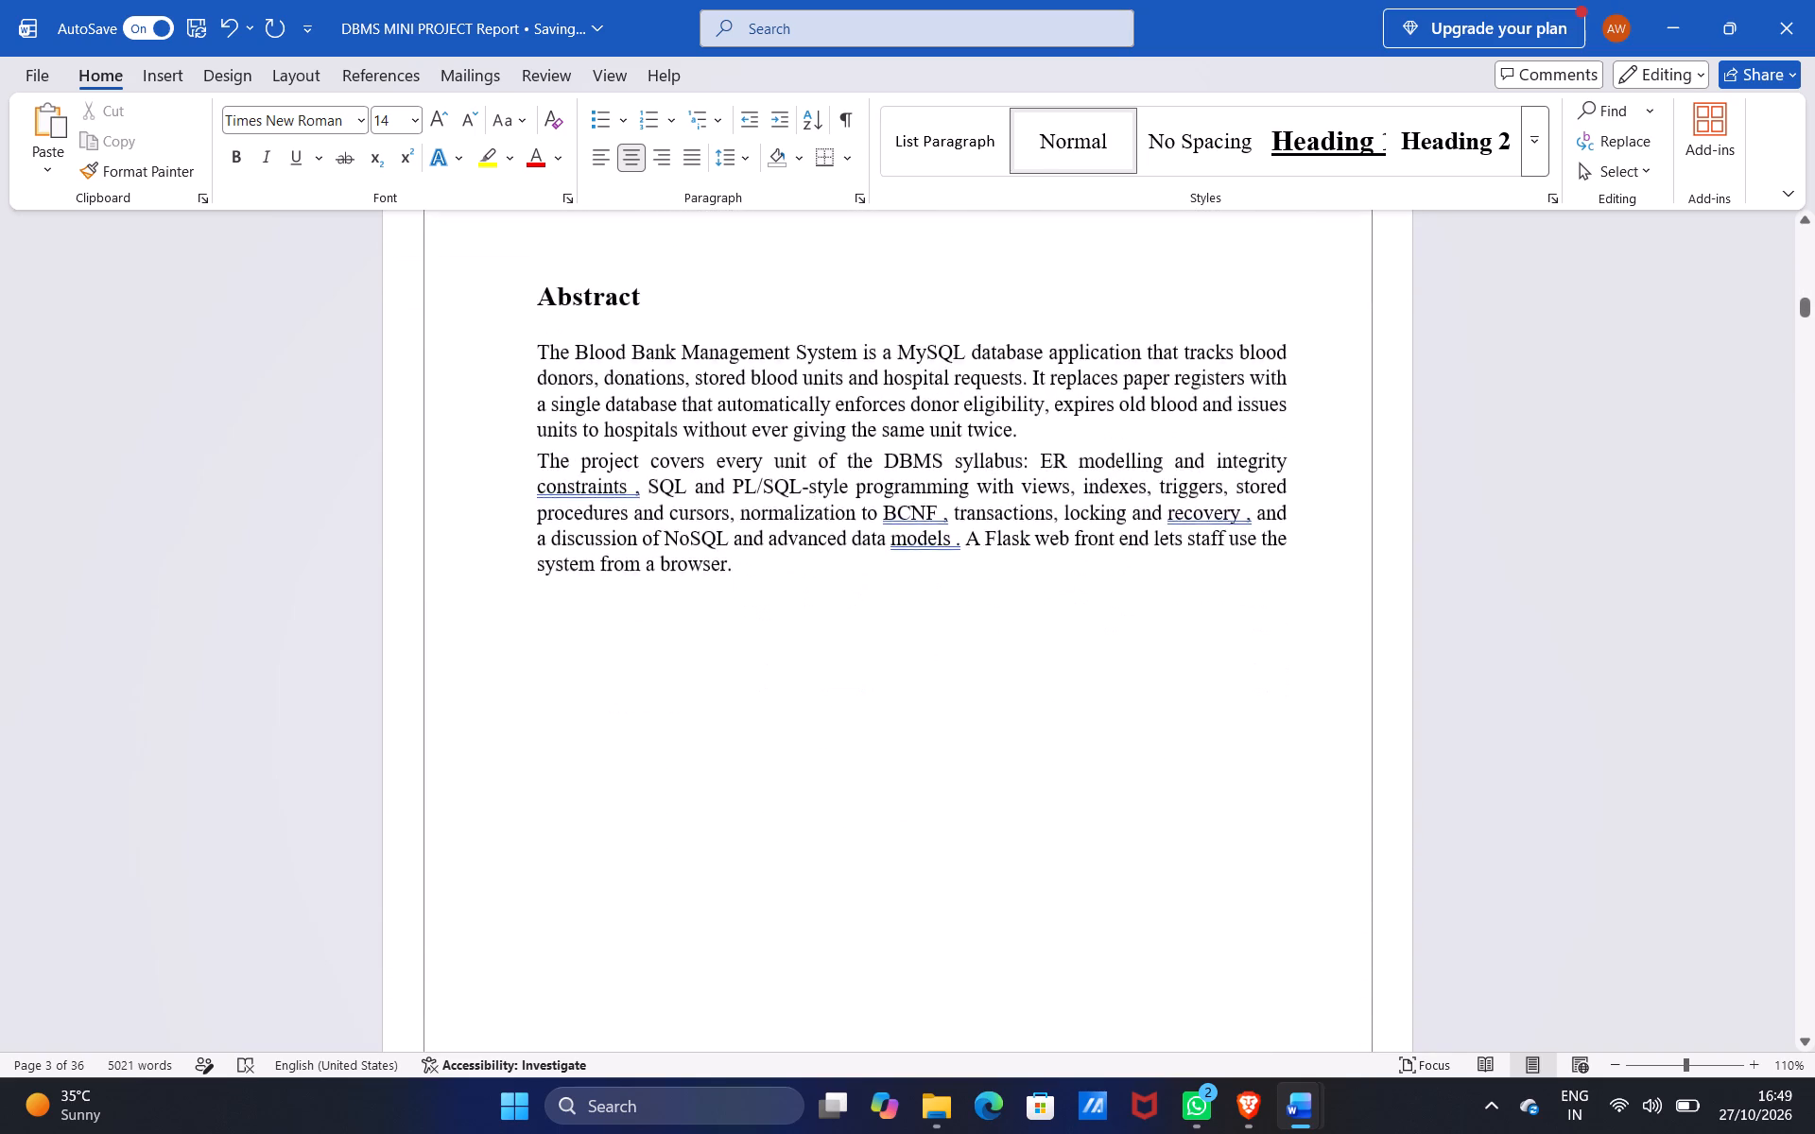
scroll(1022, 460, "down", 20)
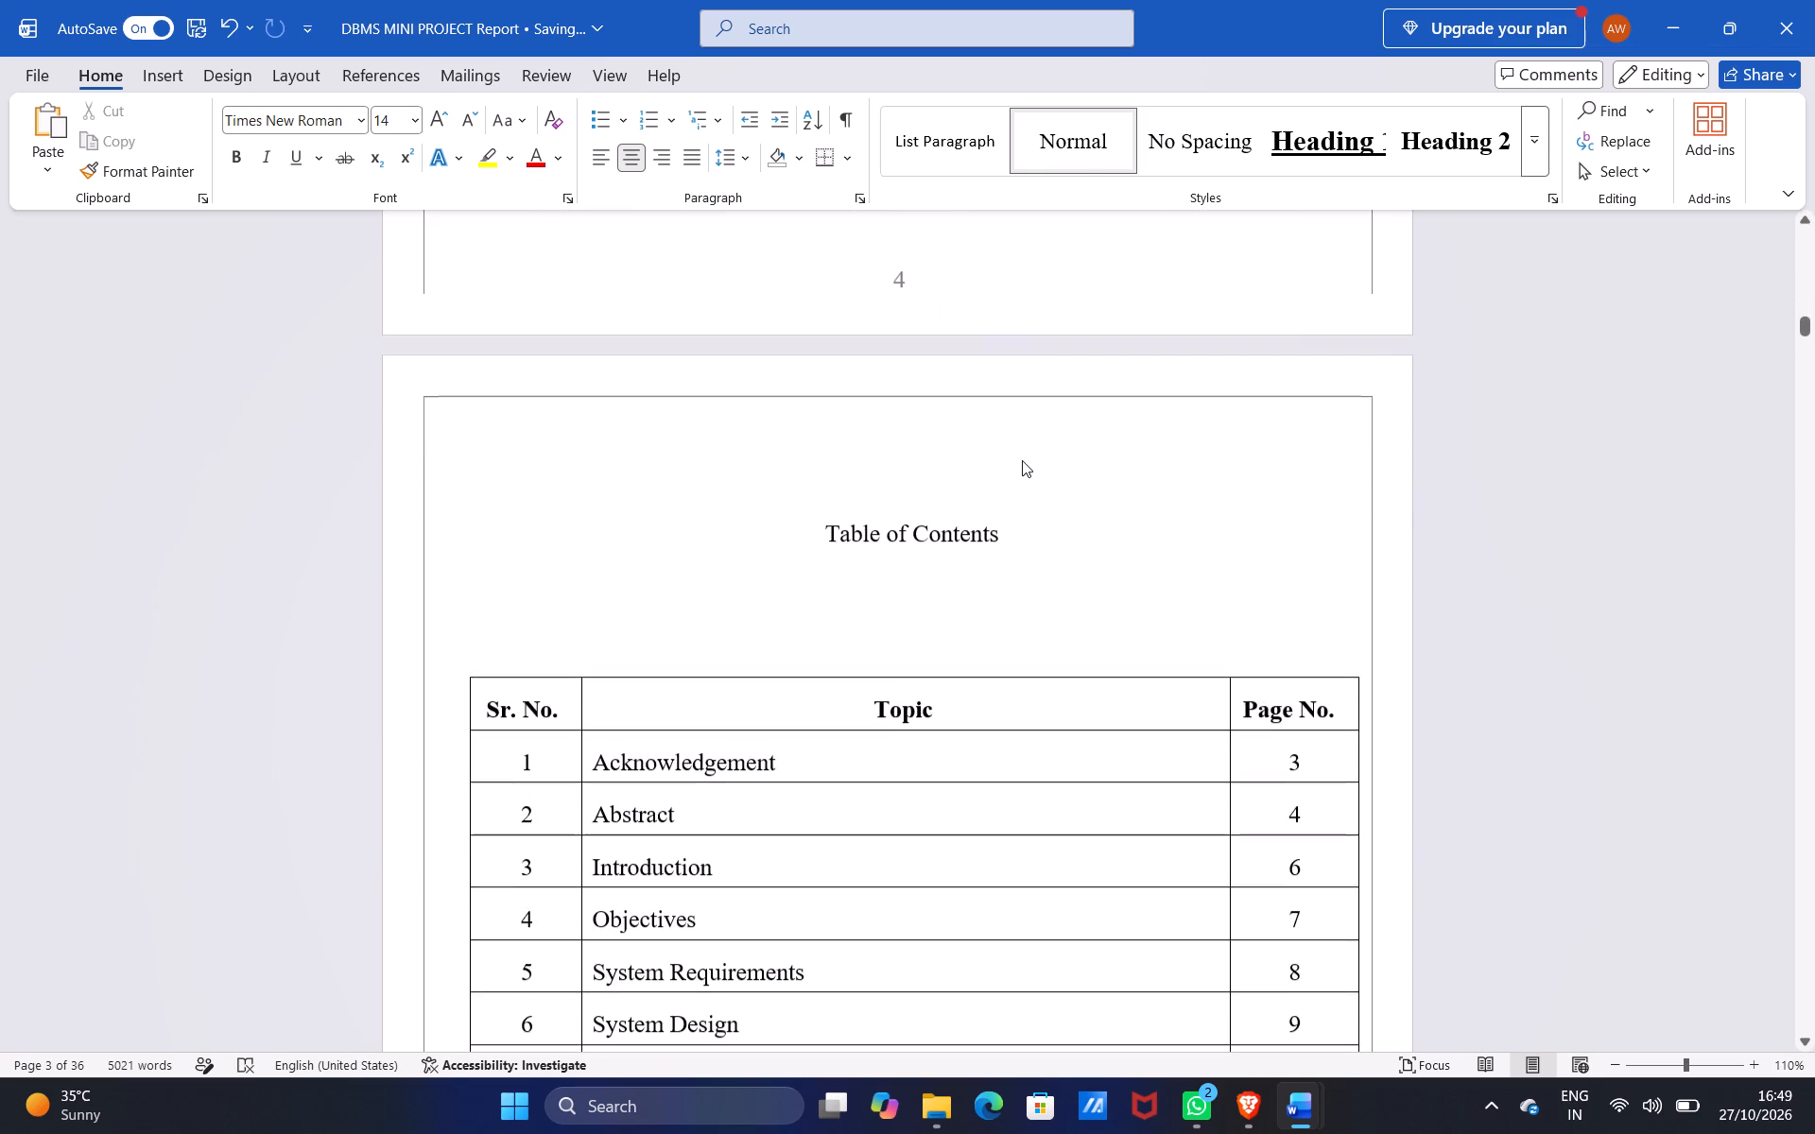
scroll(1022, 460, "down", 2)
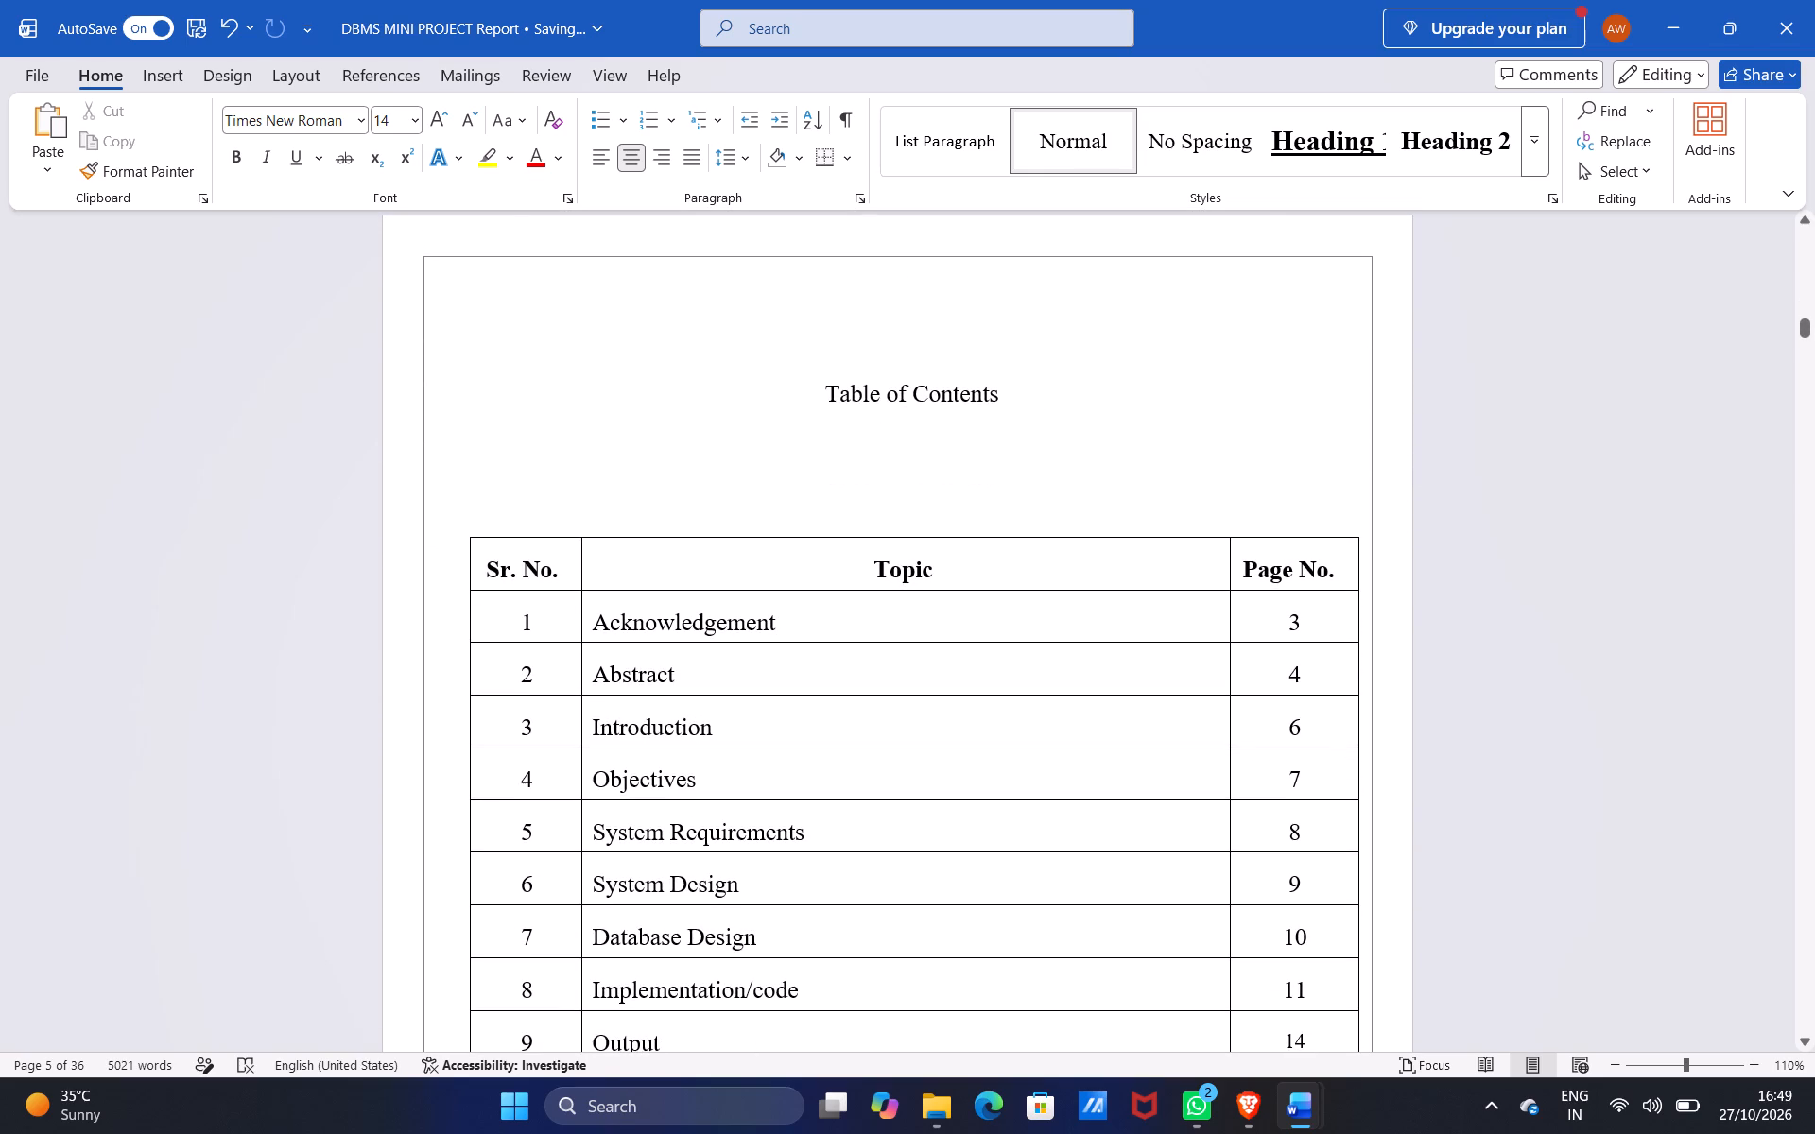
scroll(861, 394, "down", 3)
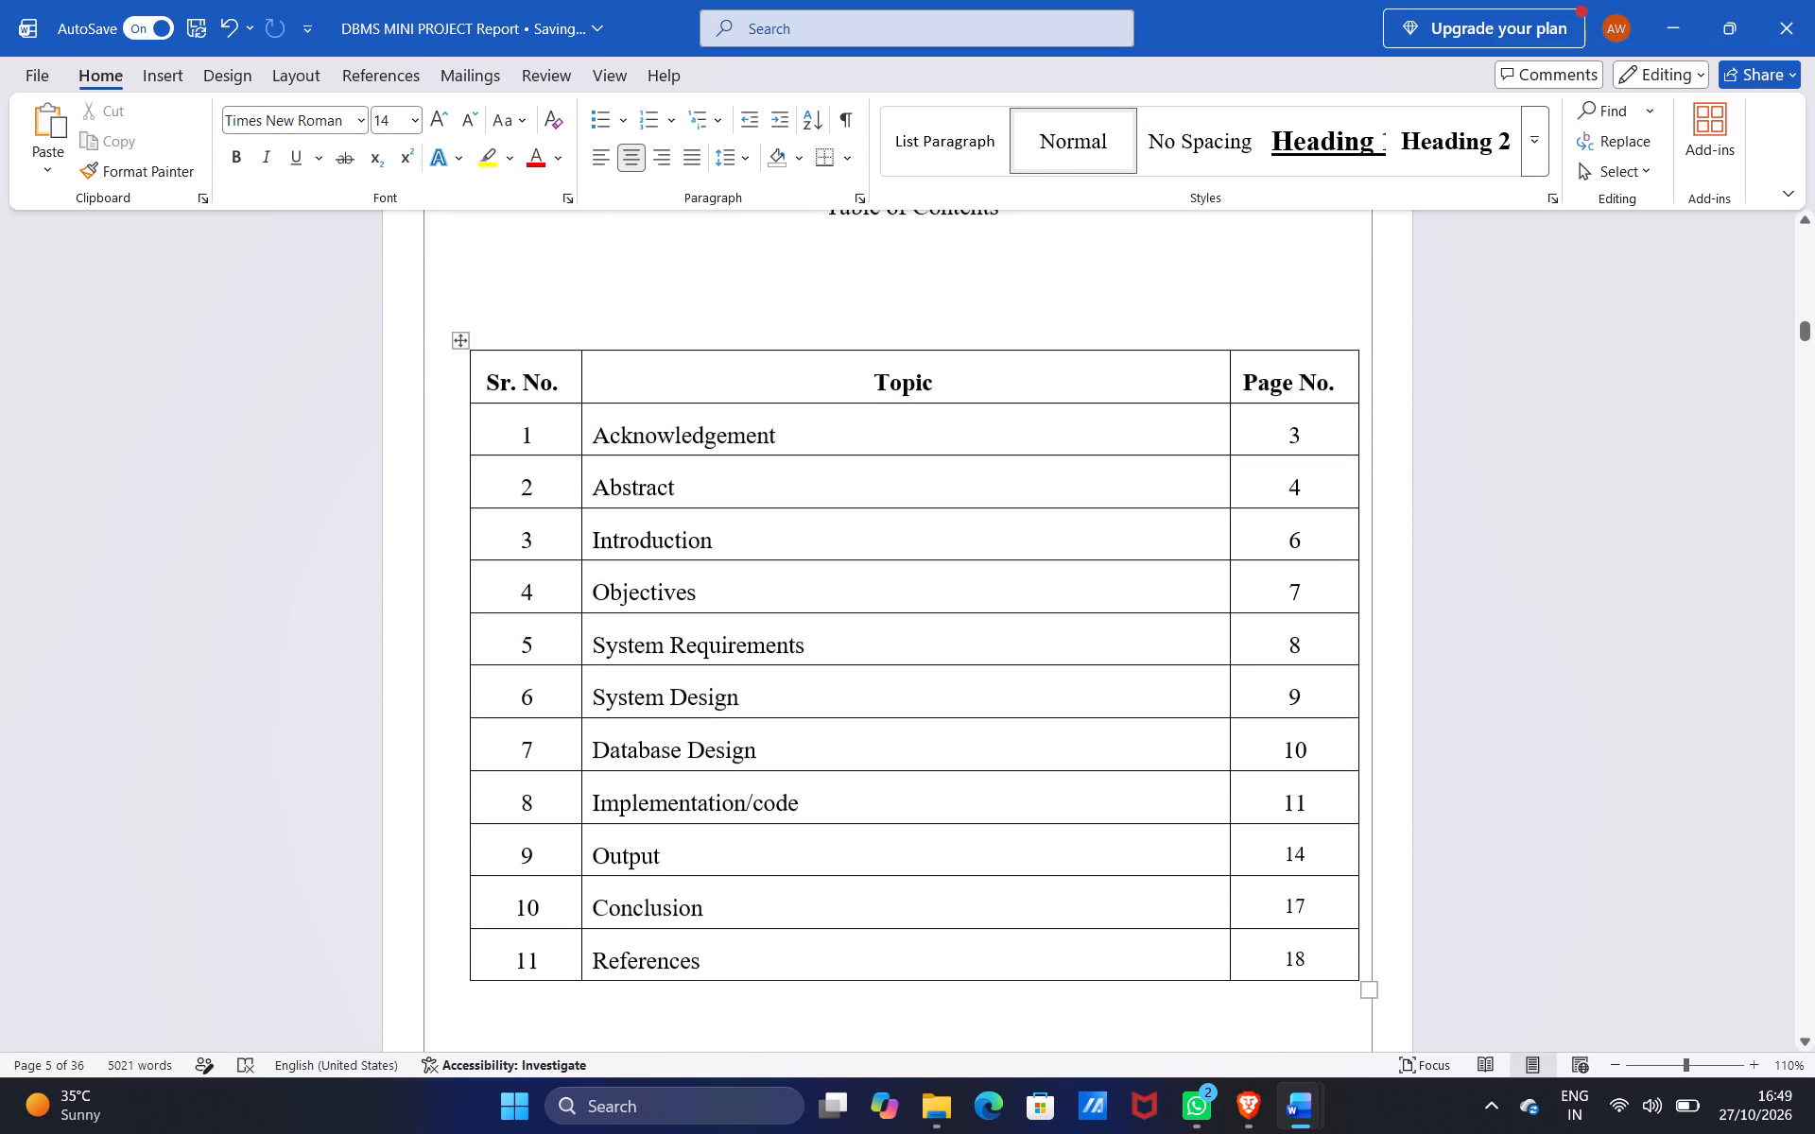
scroll(861, 394, "down", 4)
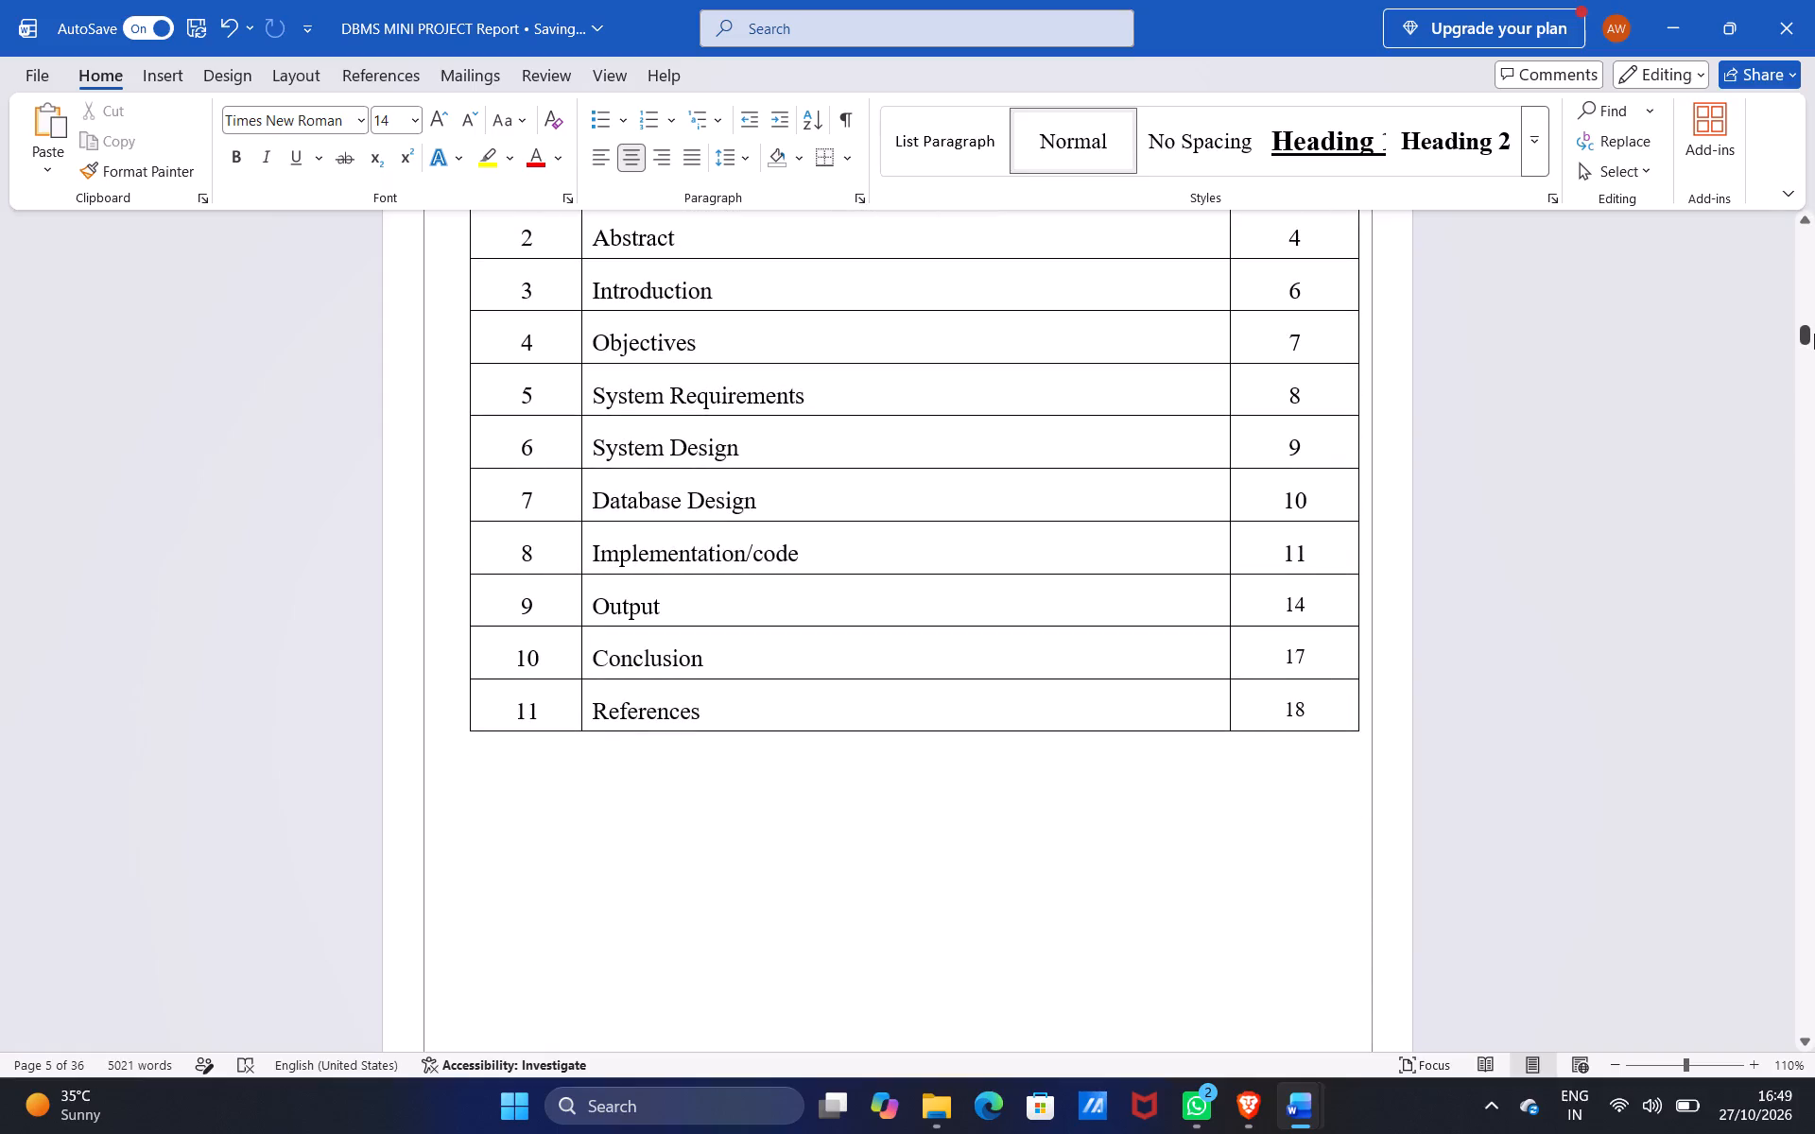
Skim the whole report from the Table of Contents to the last page and back to the title page.
left_click_drag(1808, 334, 1811, 708)
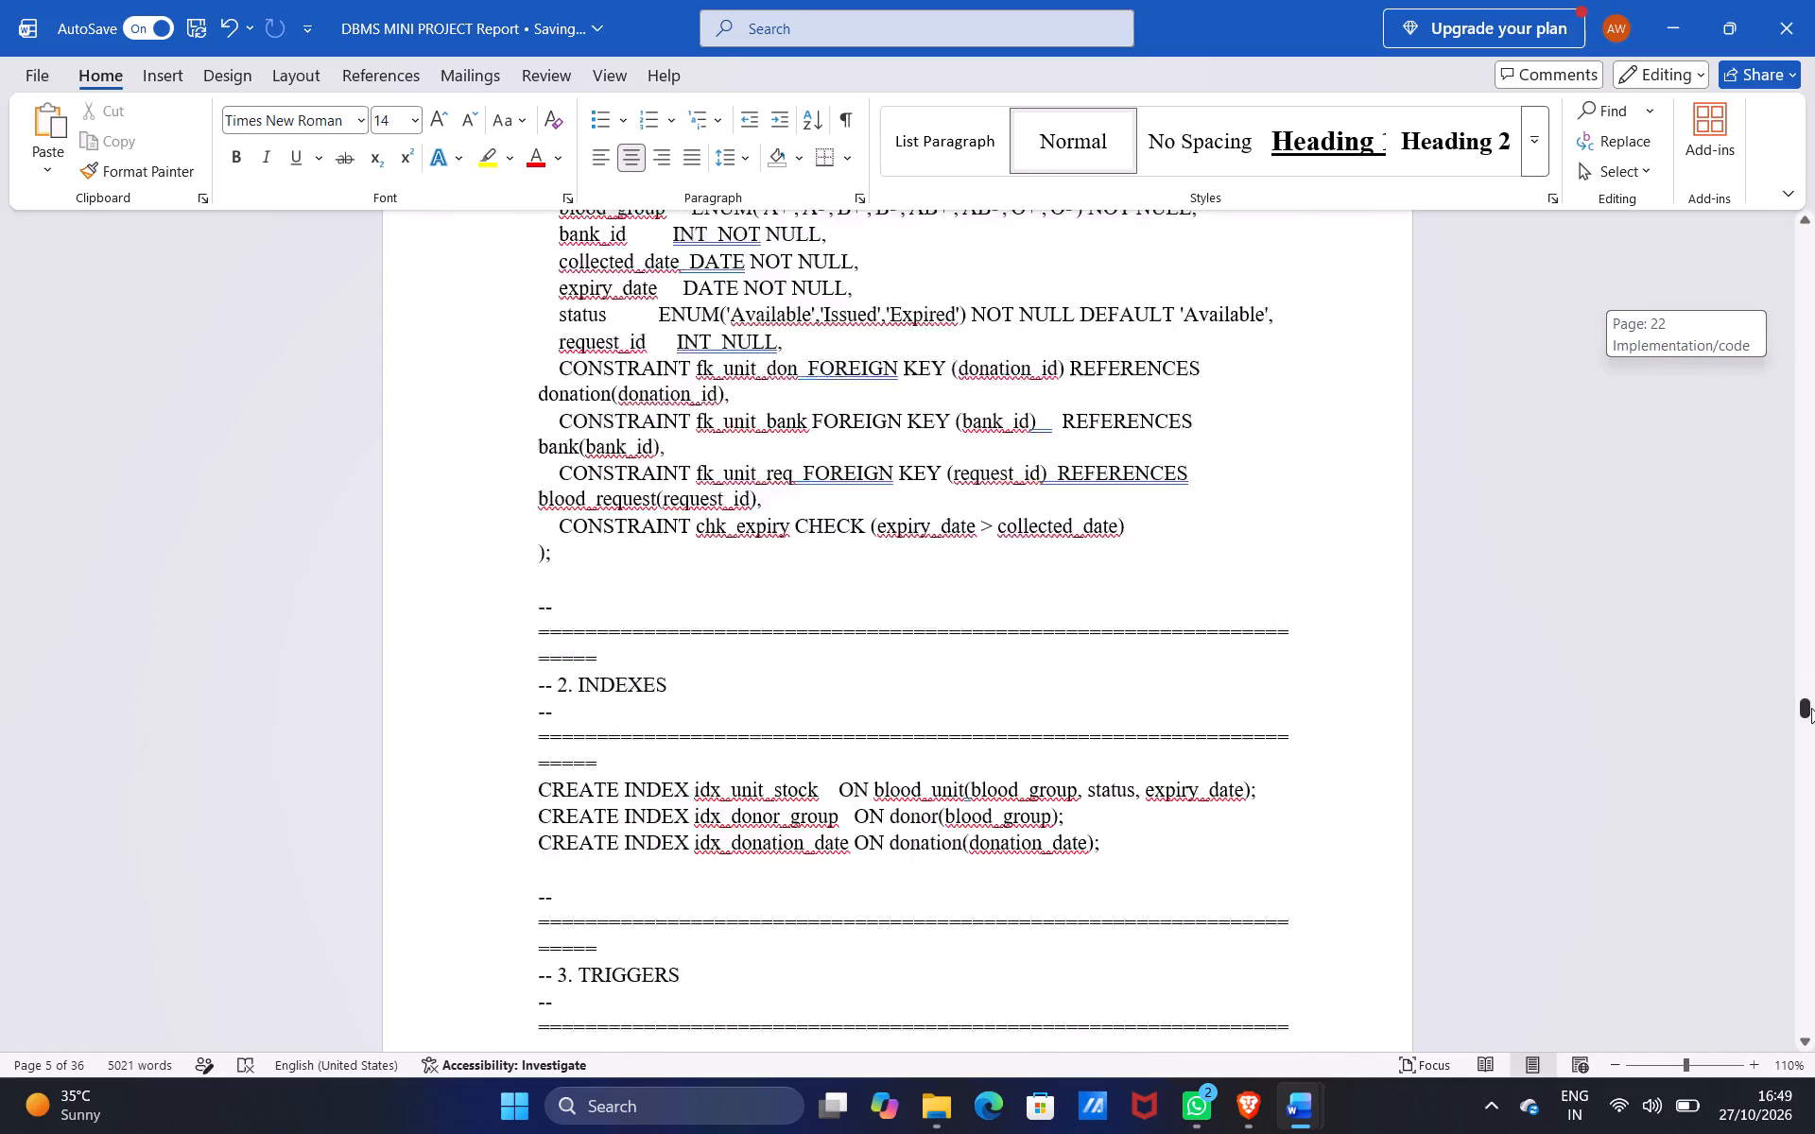
left_click_drag(1811, 708, 1809, 1074)
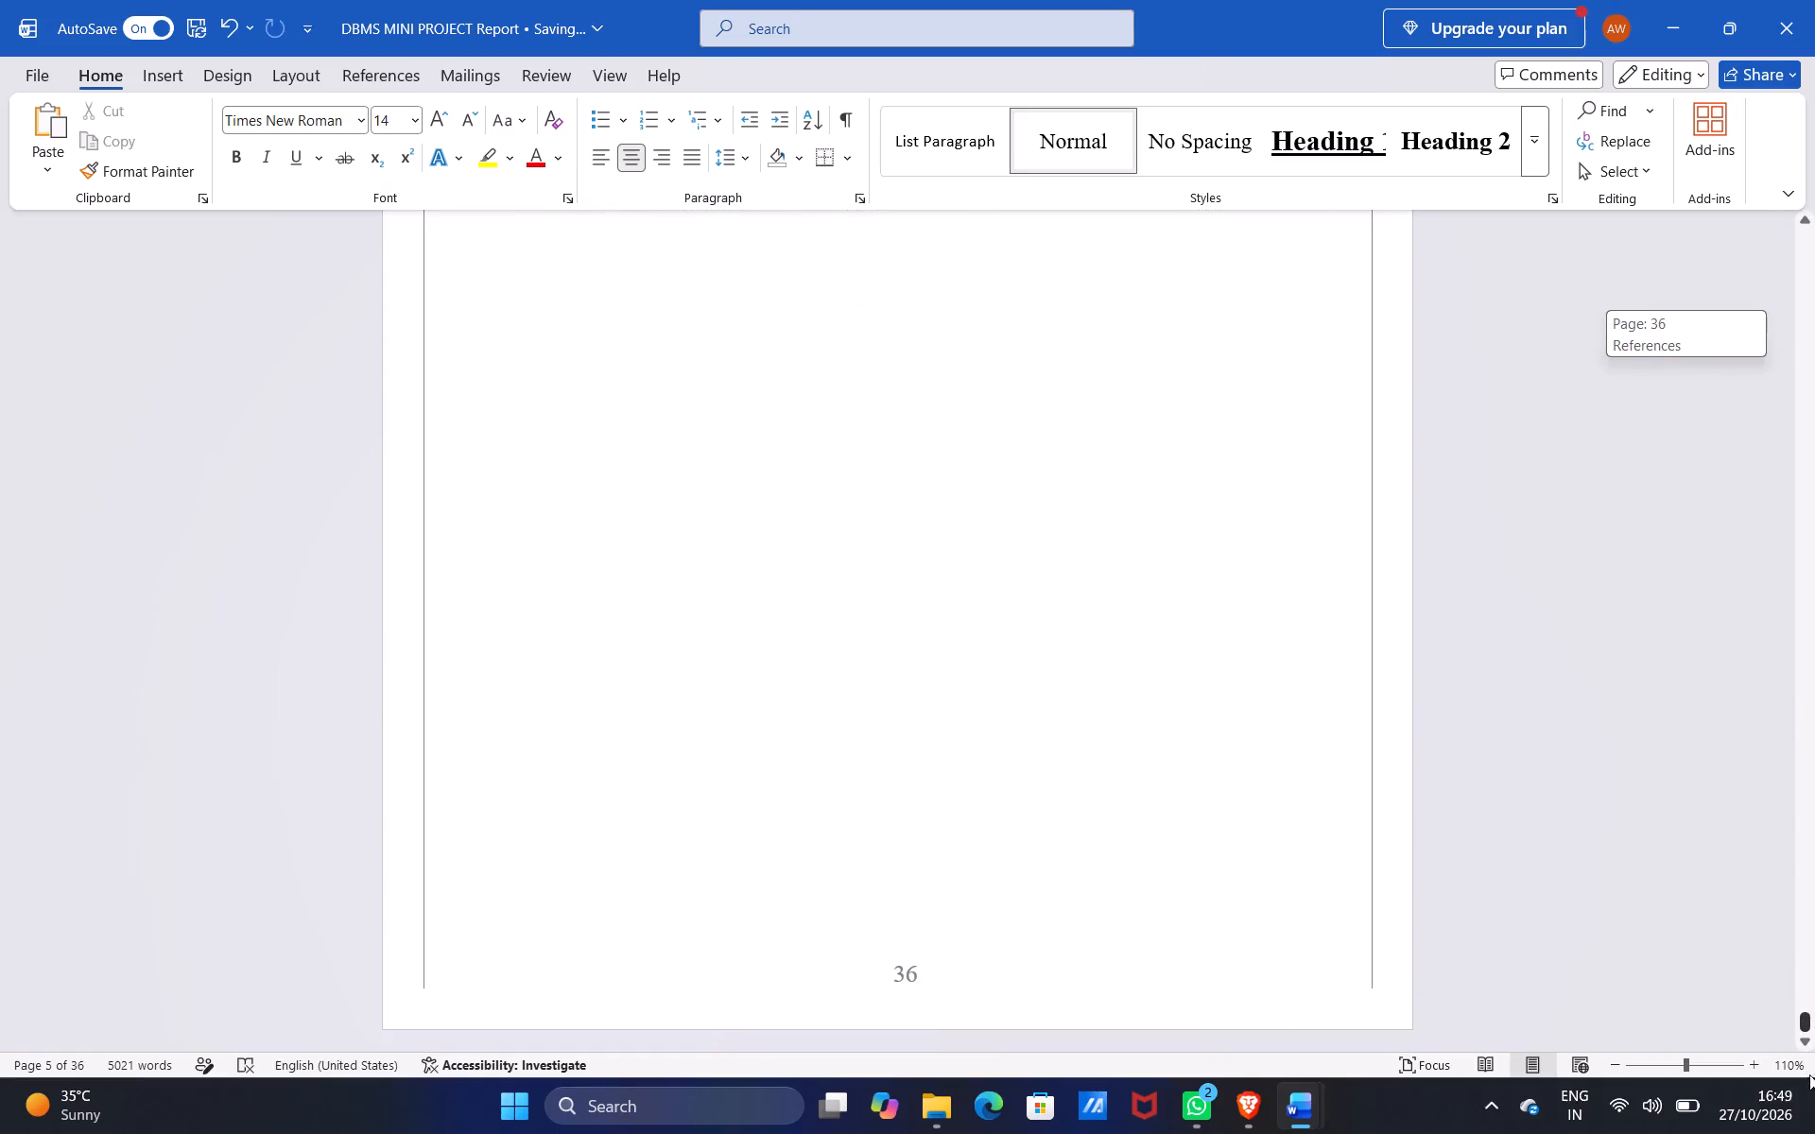
left_click_drag(1809, 1074, 1768, 559)
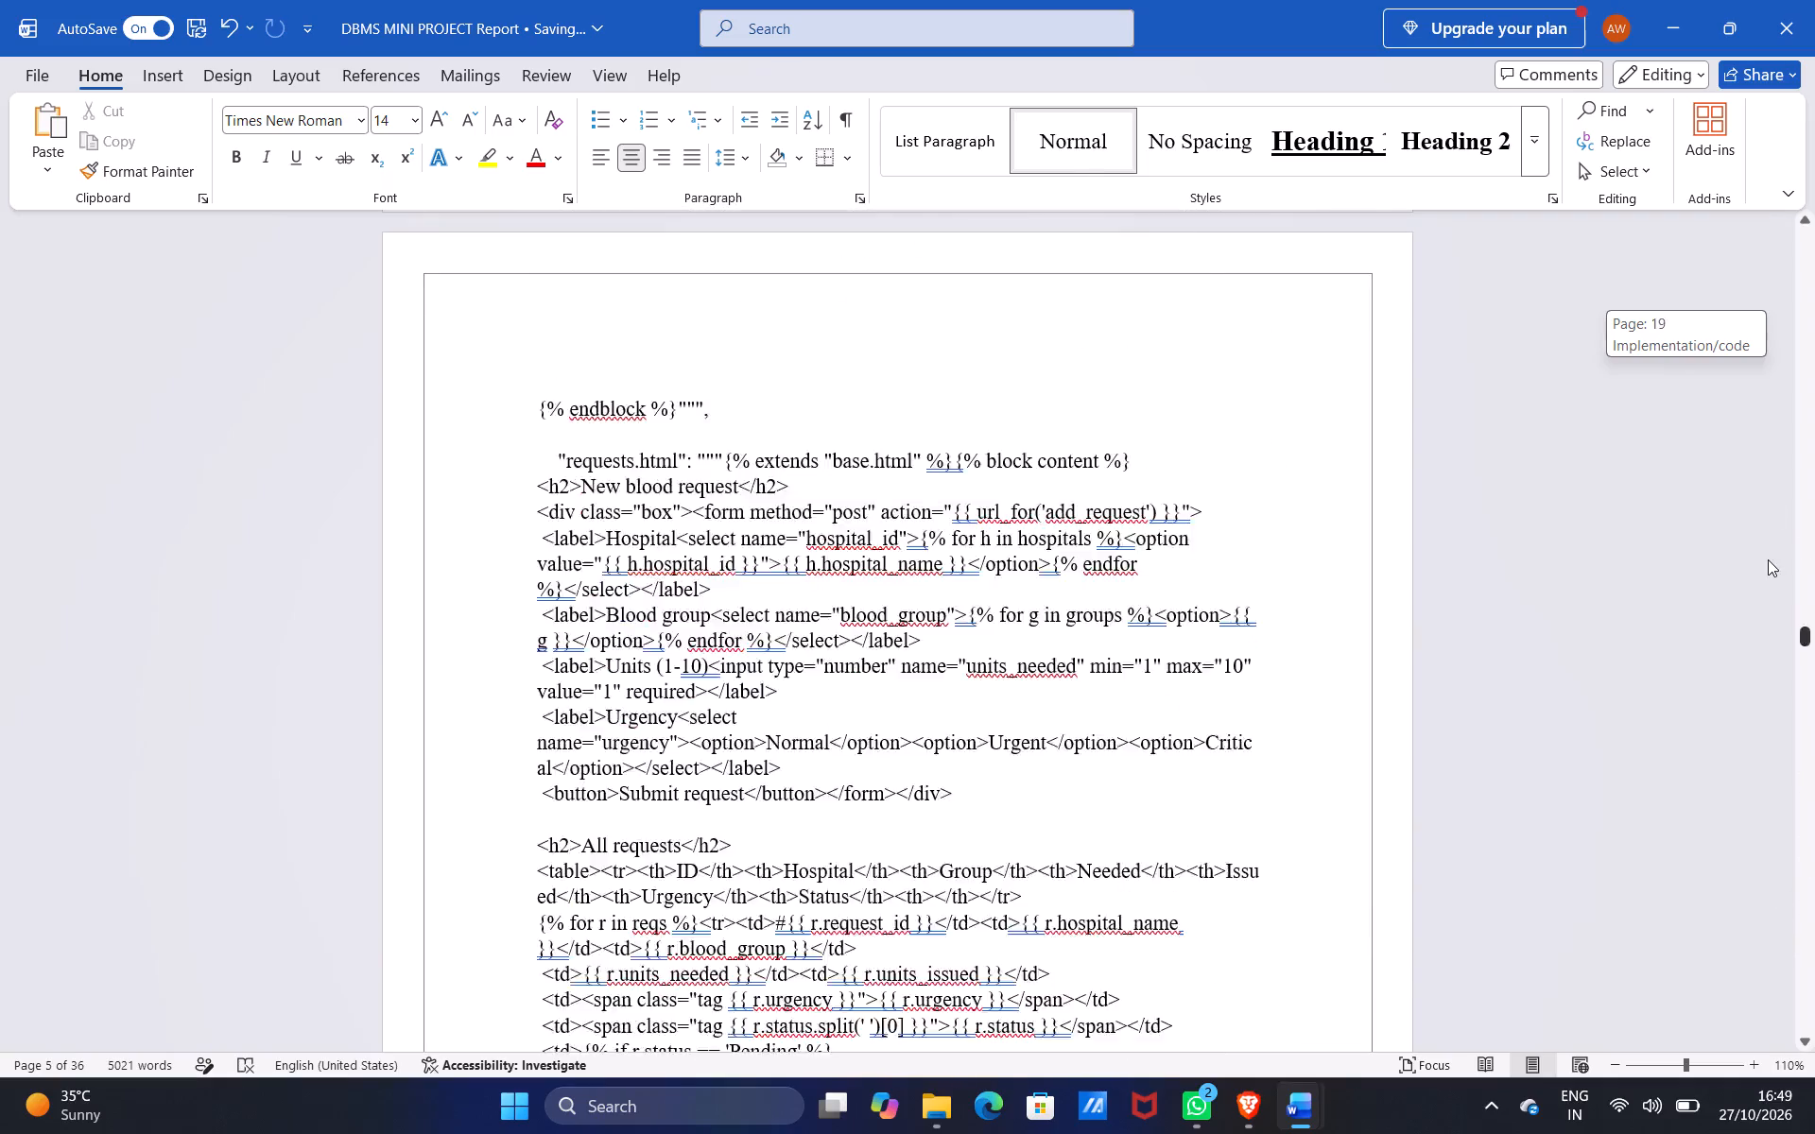
left_click_drag(1768, 559, 1769, 226)
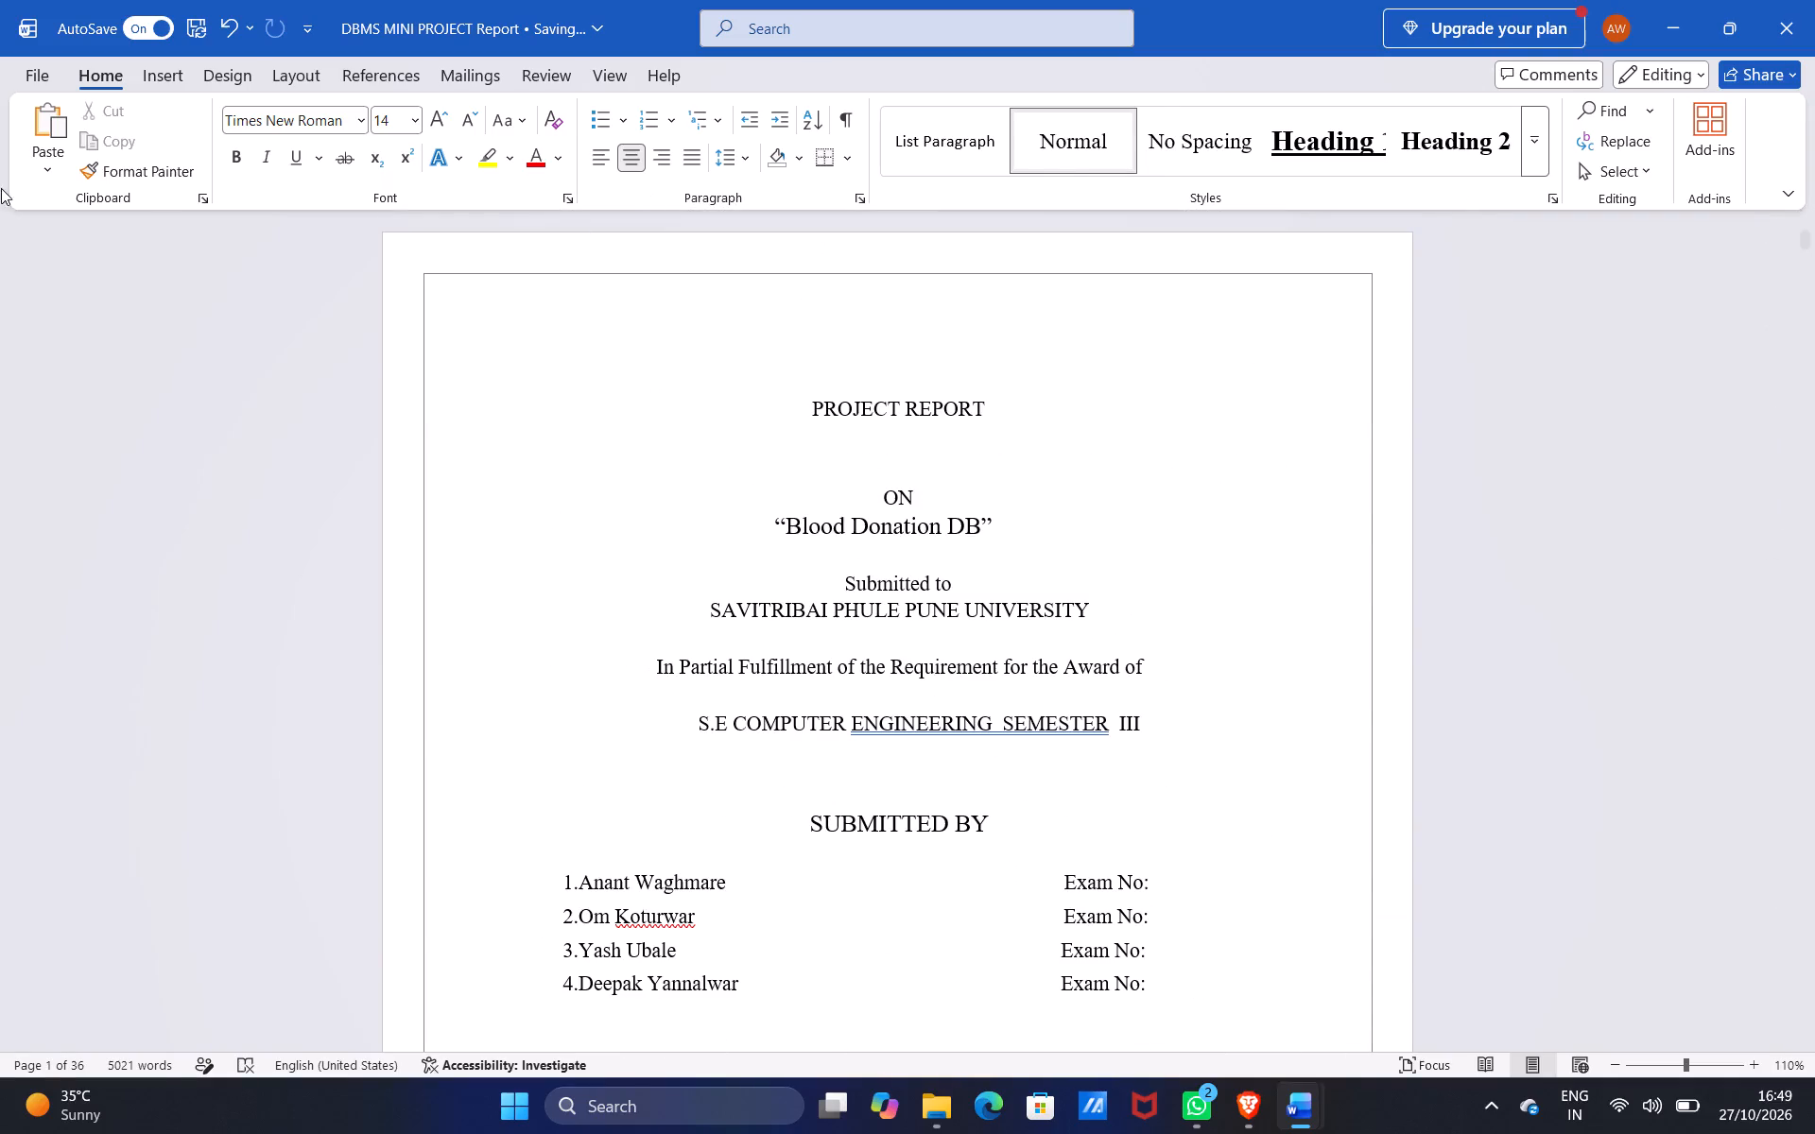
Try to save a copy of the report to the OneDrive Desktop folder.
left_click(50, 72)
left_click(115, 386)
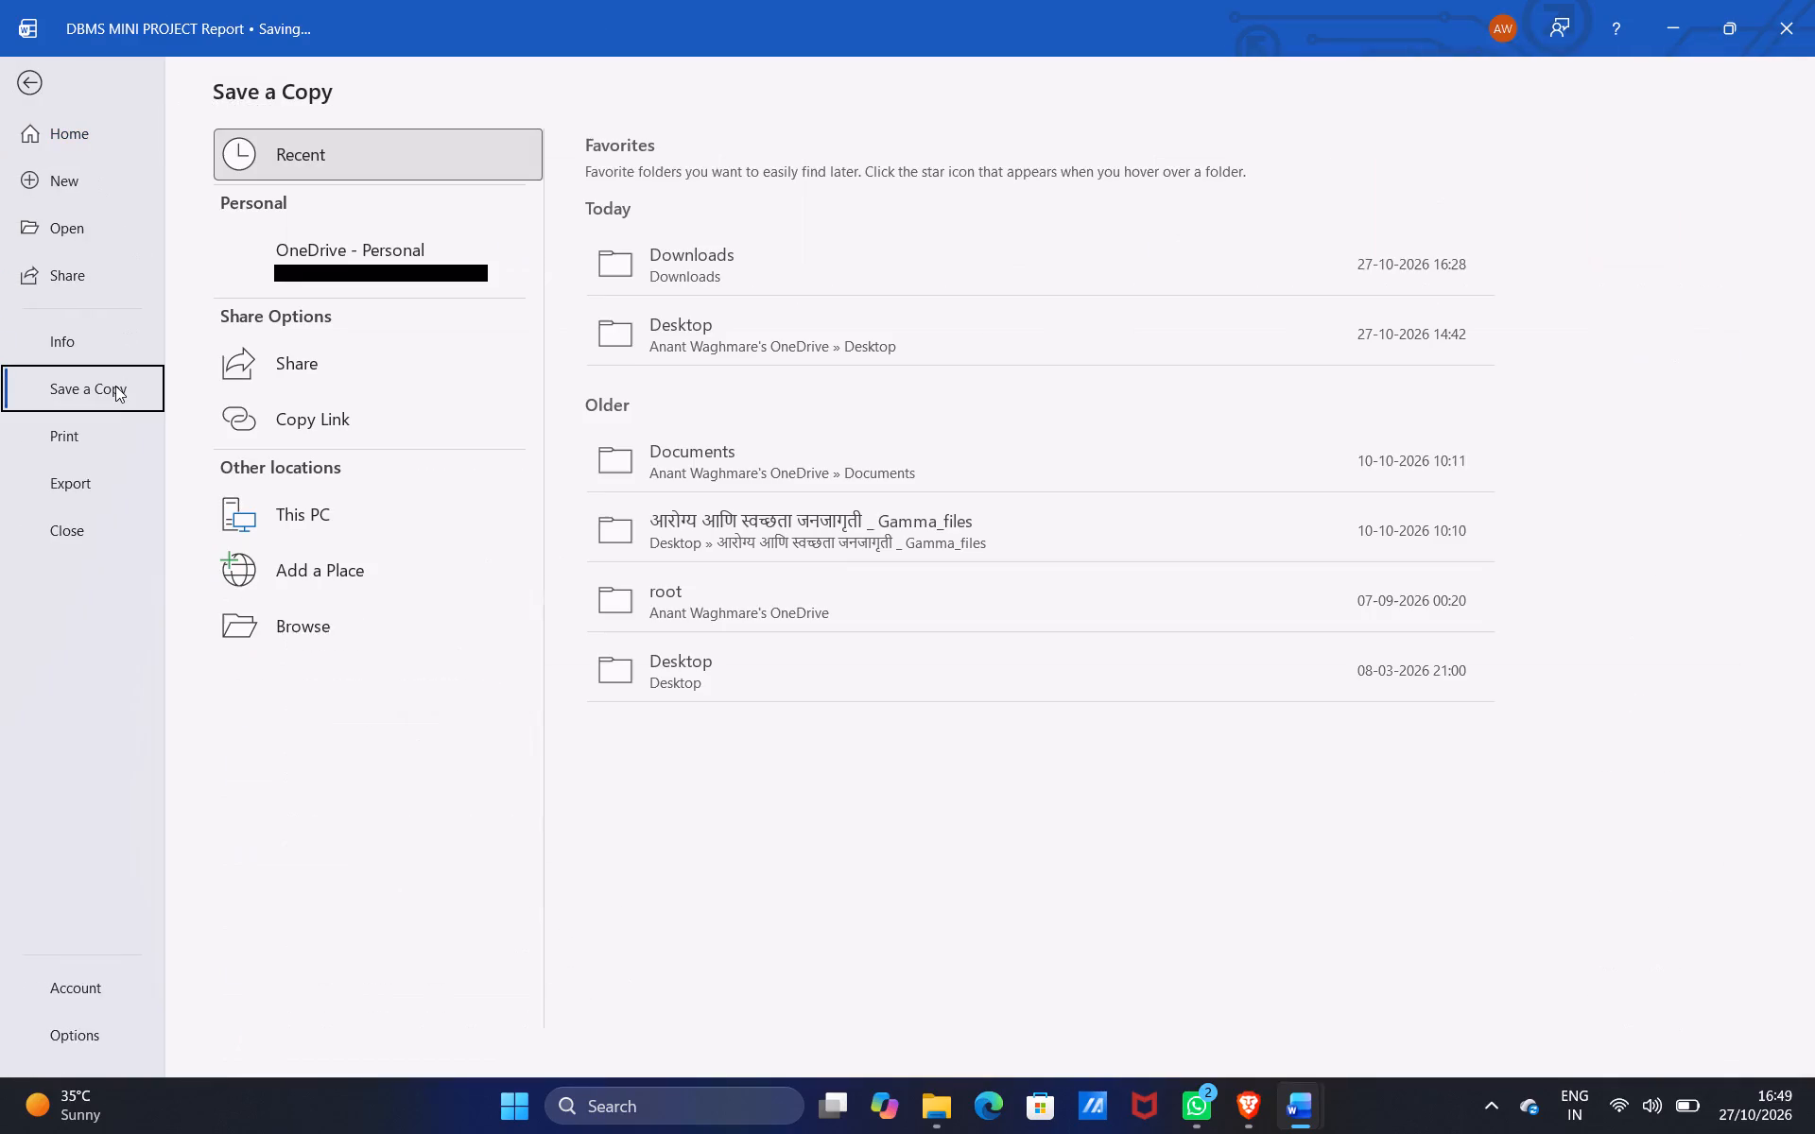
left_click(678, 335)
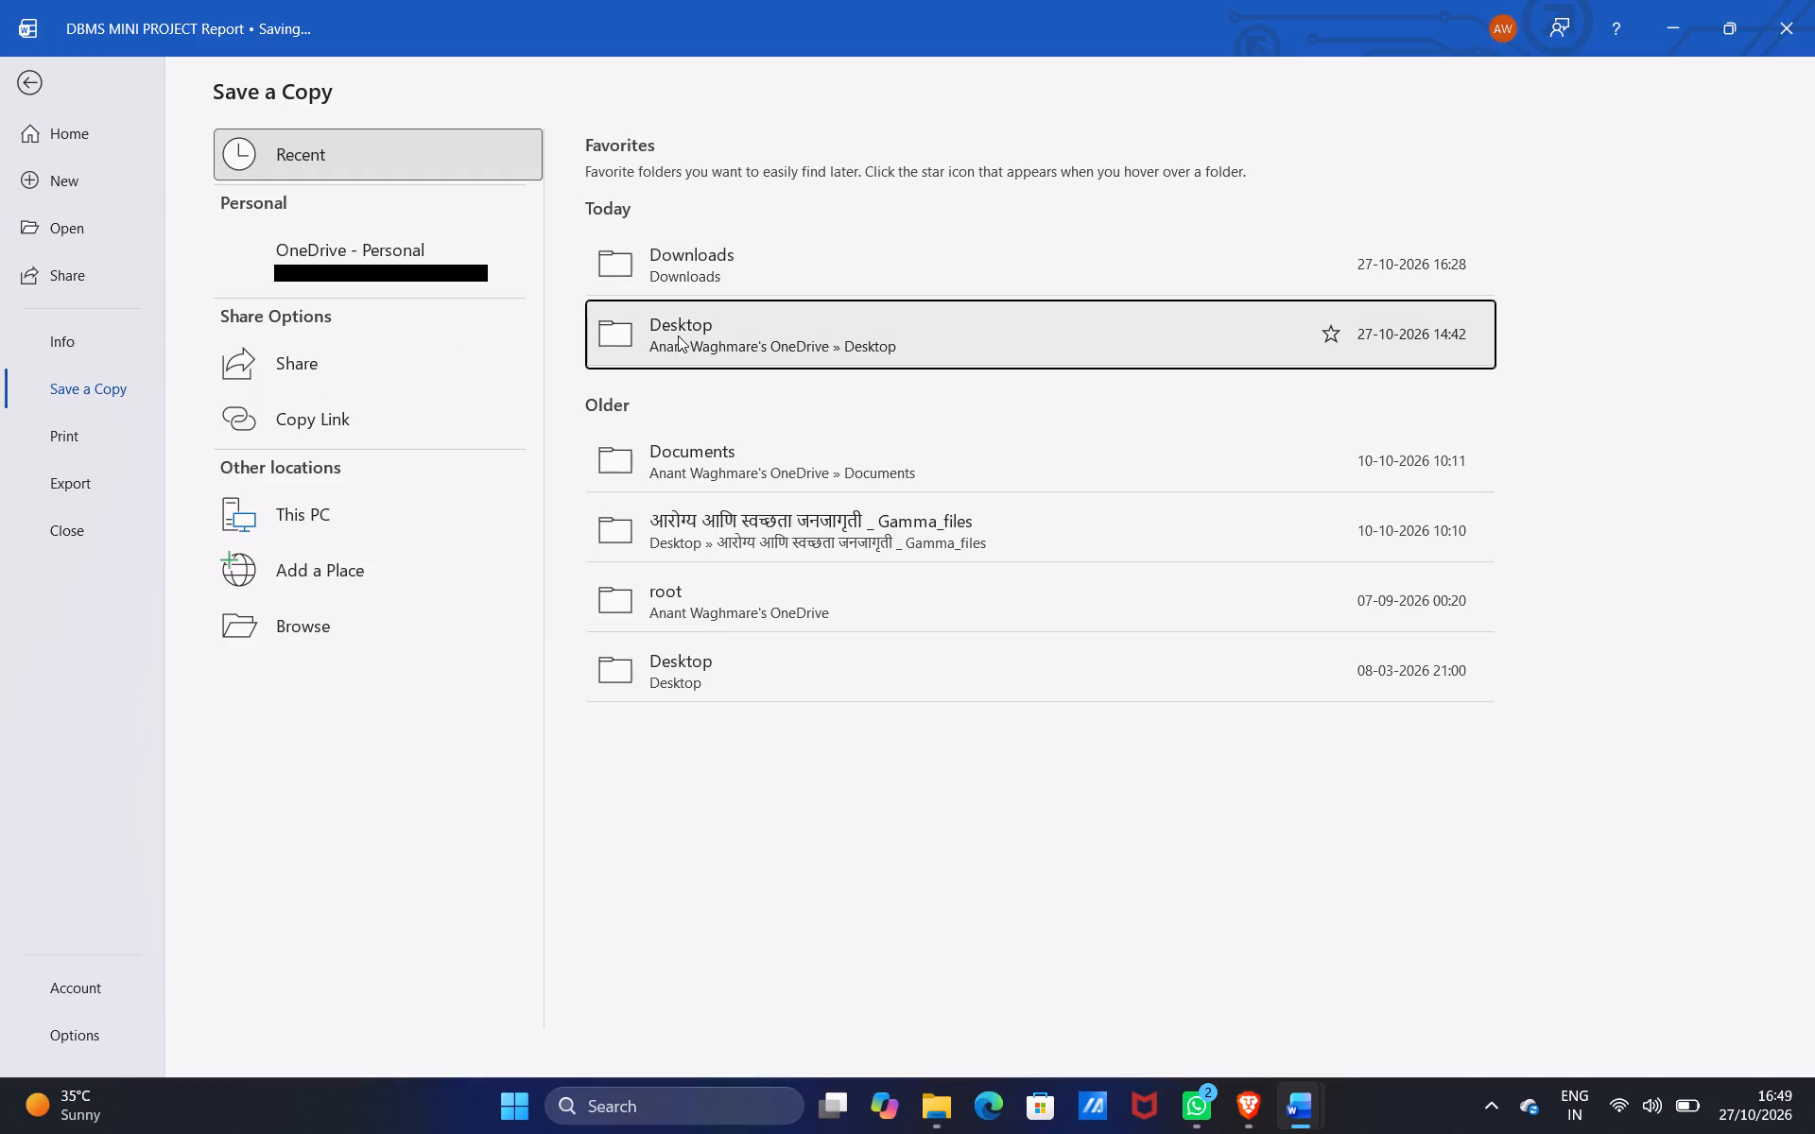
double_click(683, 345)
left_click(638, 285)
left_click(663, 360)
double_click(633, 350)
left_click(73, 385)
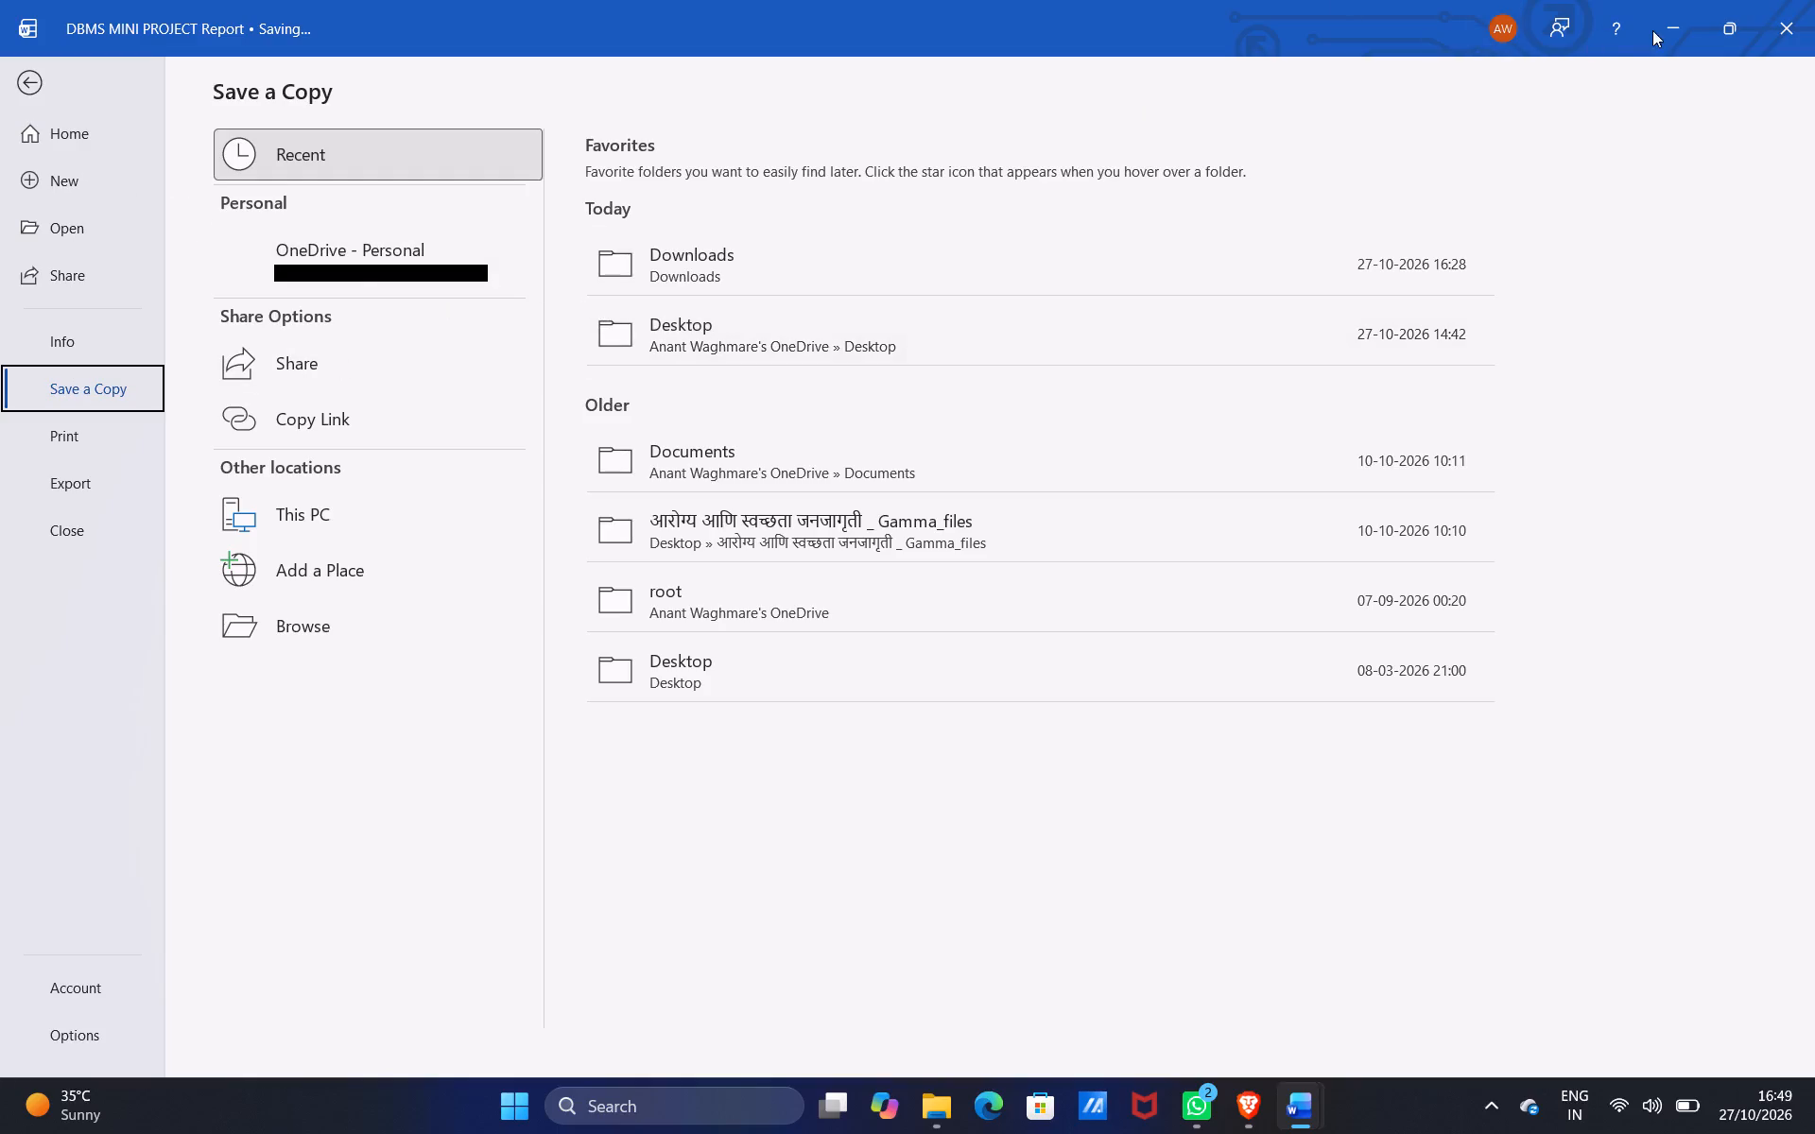
Minimise the open windows to reach the desktop and open the DBMS MINI PROJECT Report file stored there.
left_click(1684, 24)
left_click(1676, 10)
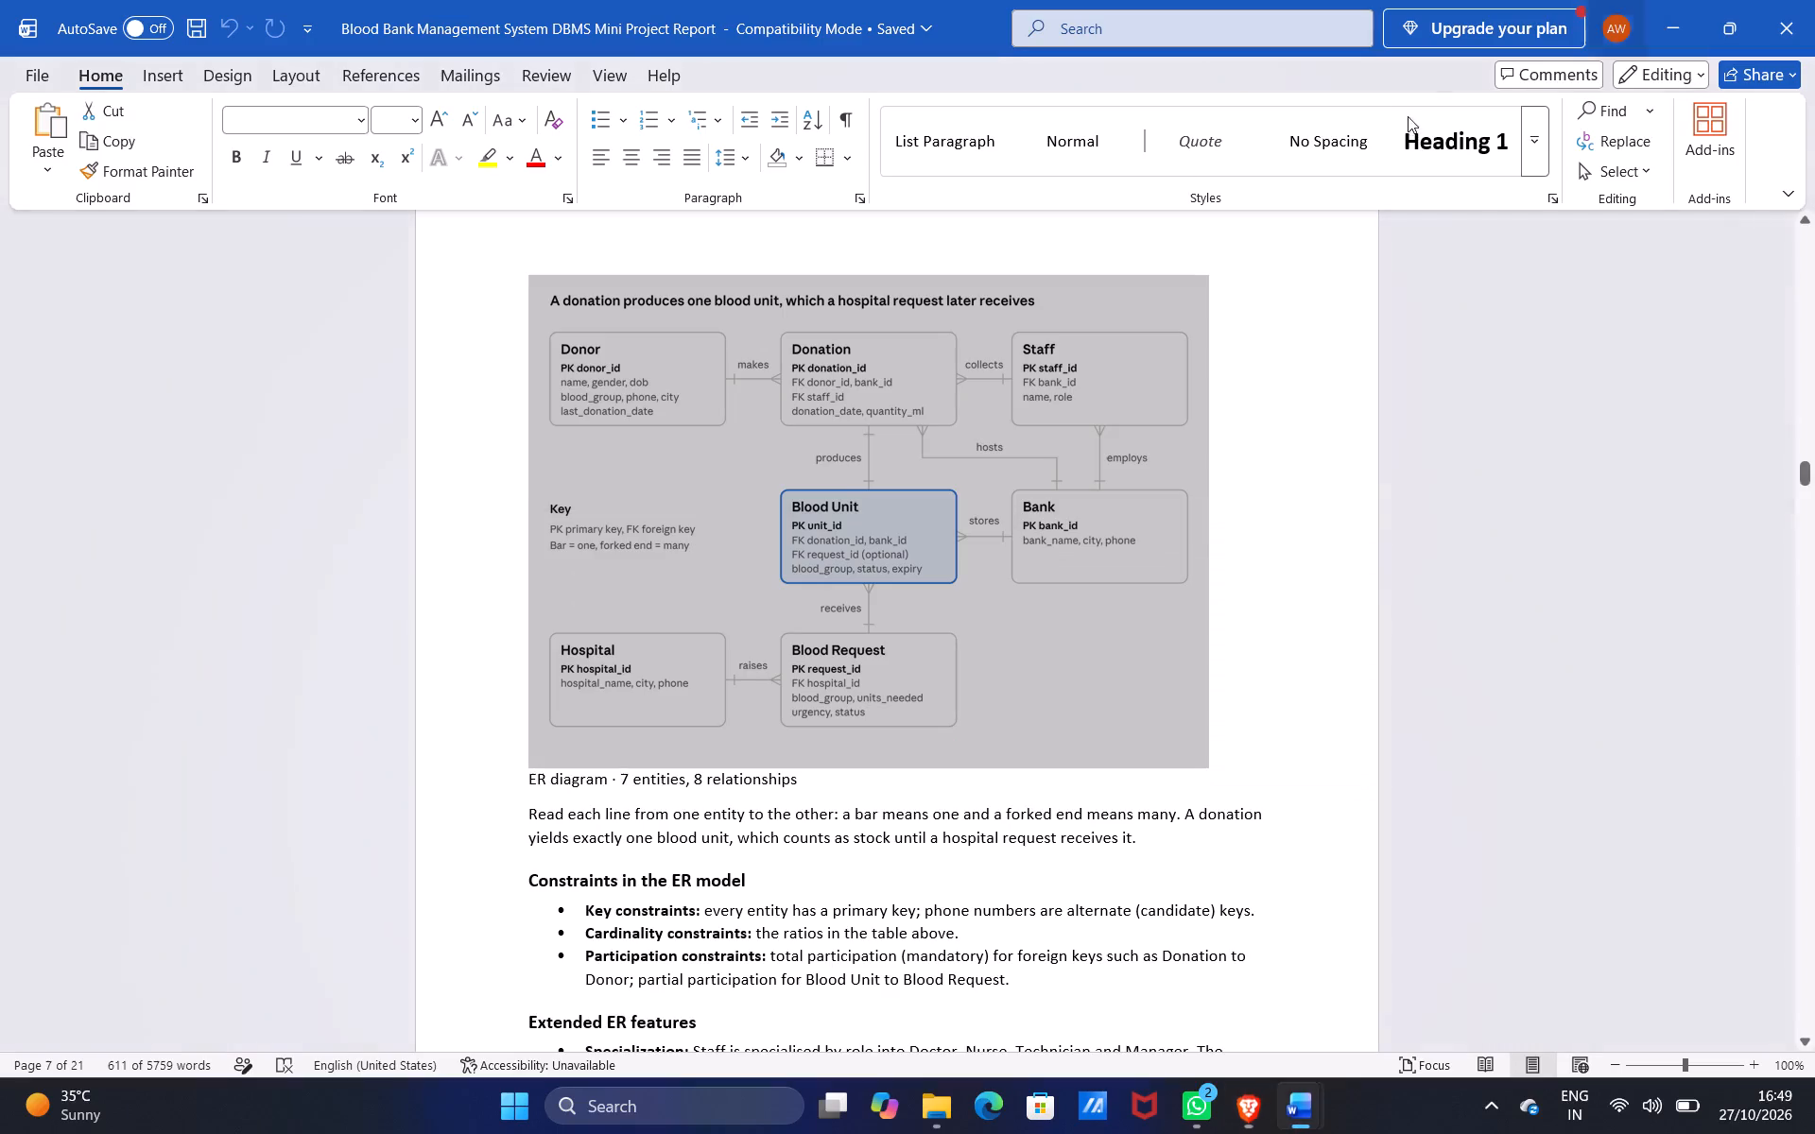
left_click(1686, 27)
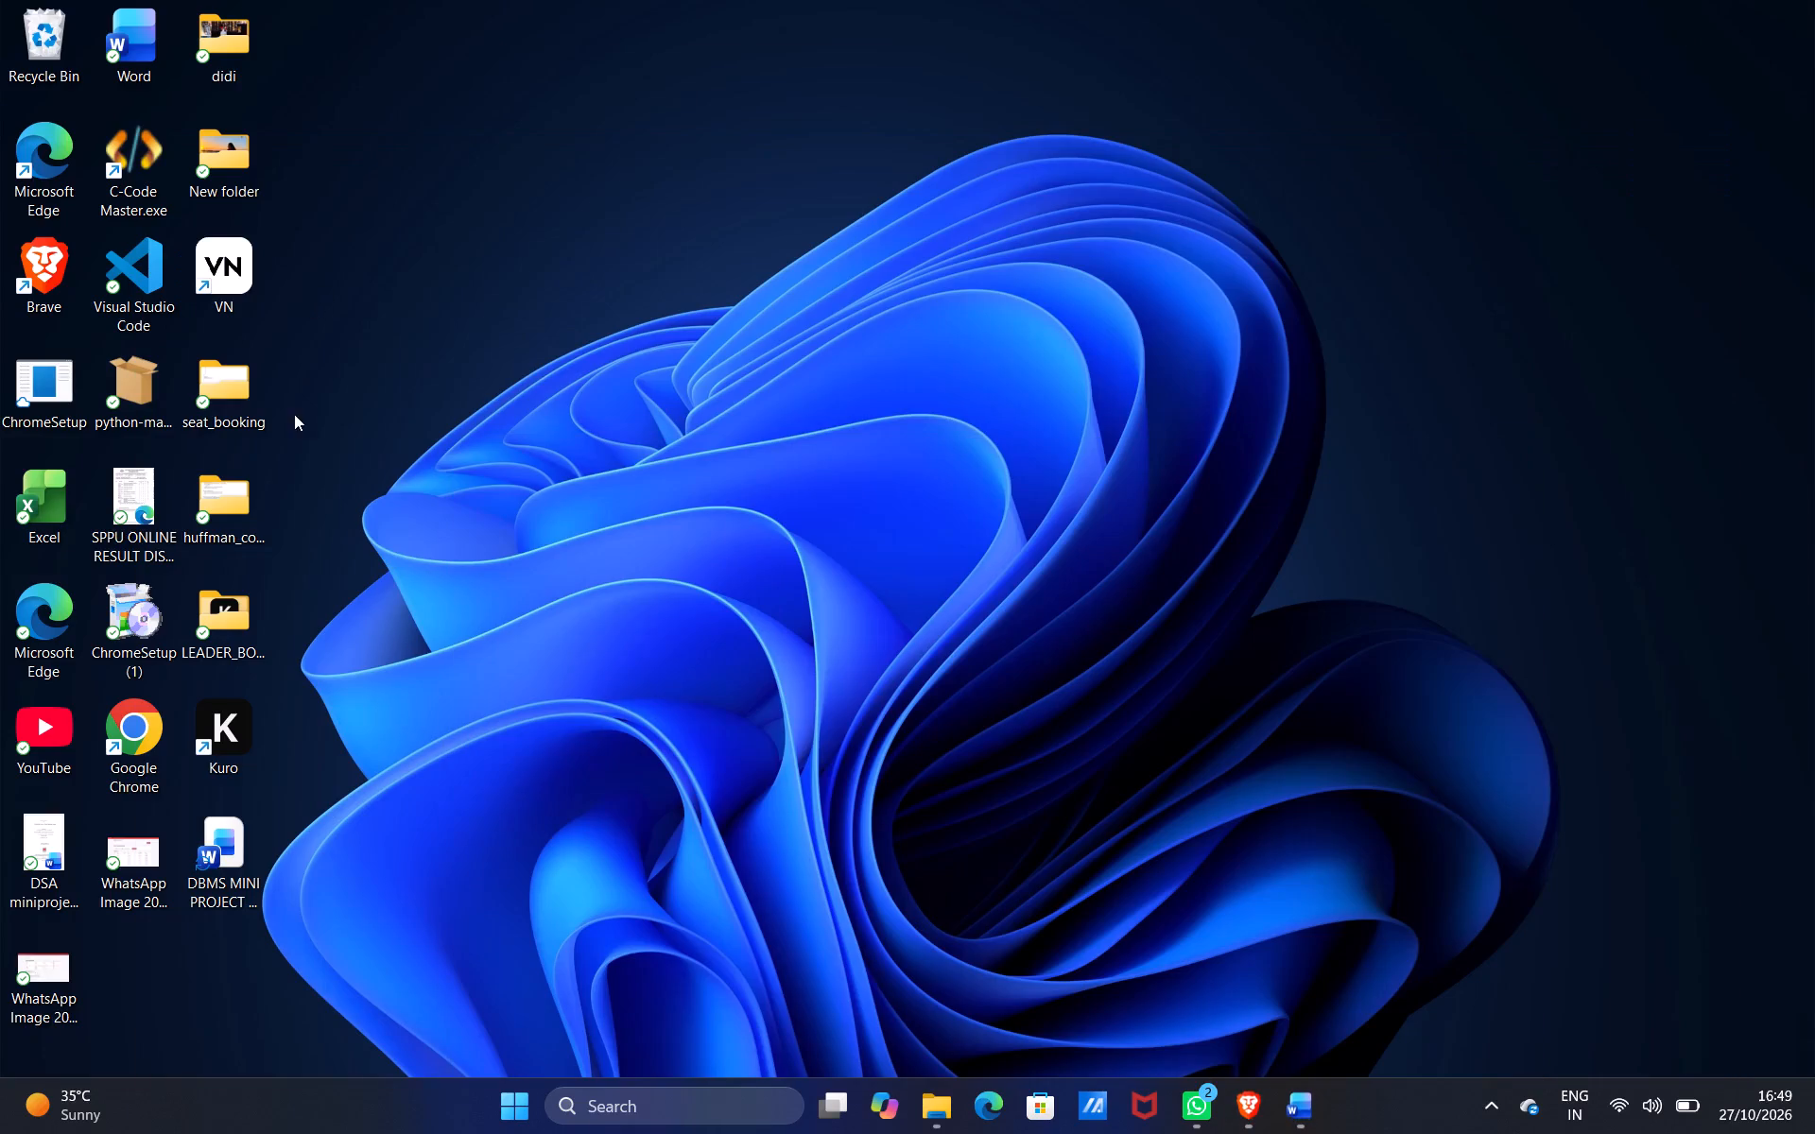
double_click(238, 828)
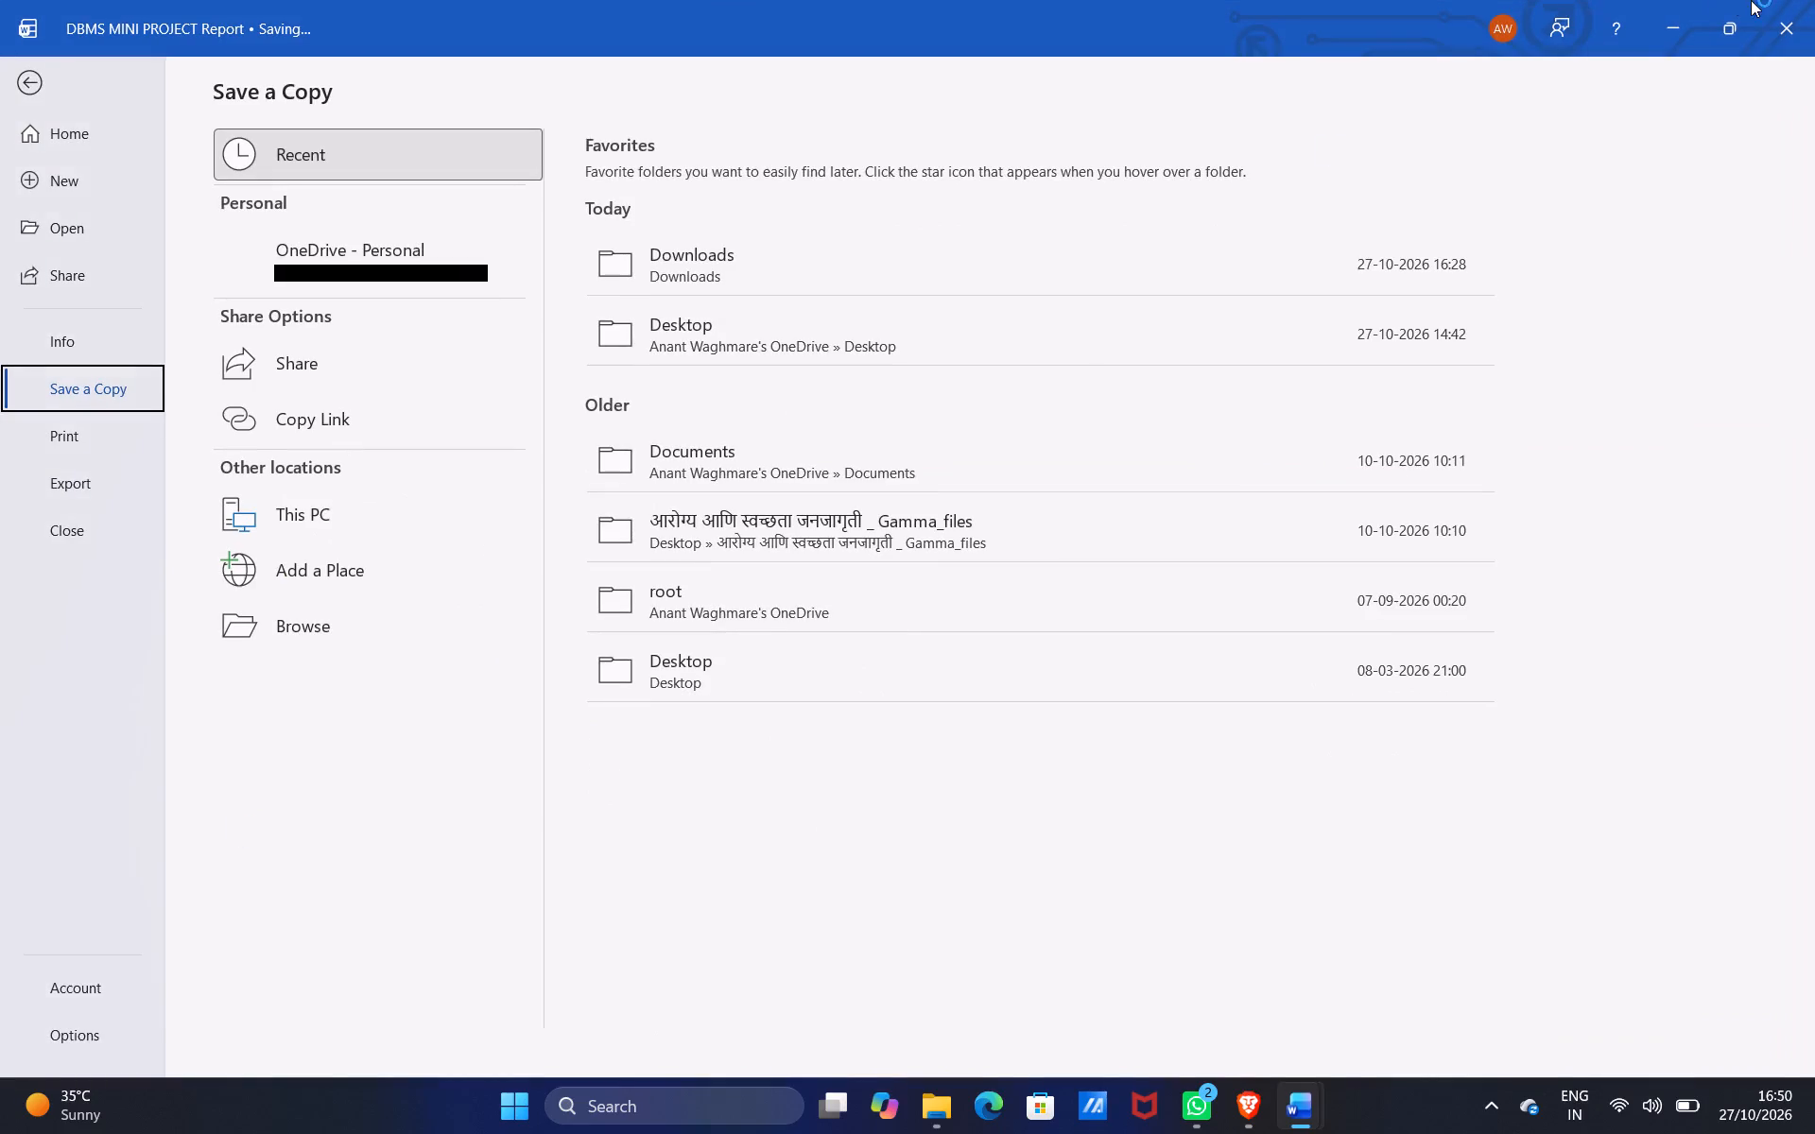
Close the DBMS MINI PROJECT Report document.
left_click(1795, 9)
Switch to WhatsApp.
left_click(1190, 1110)
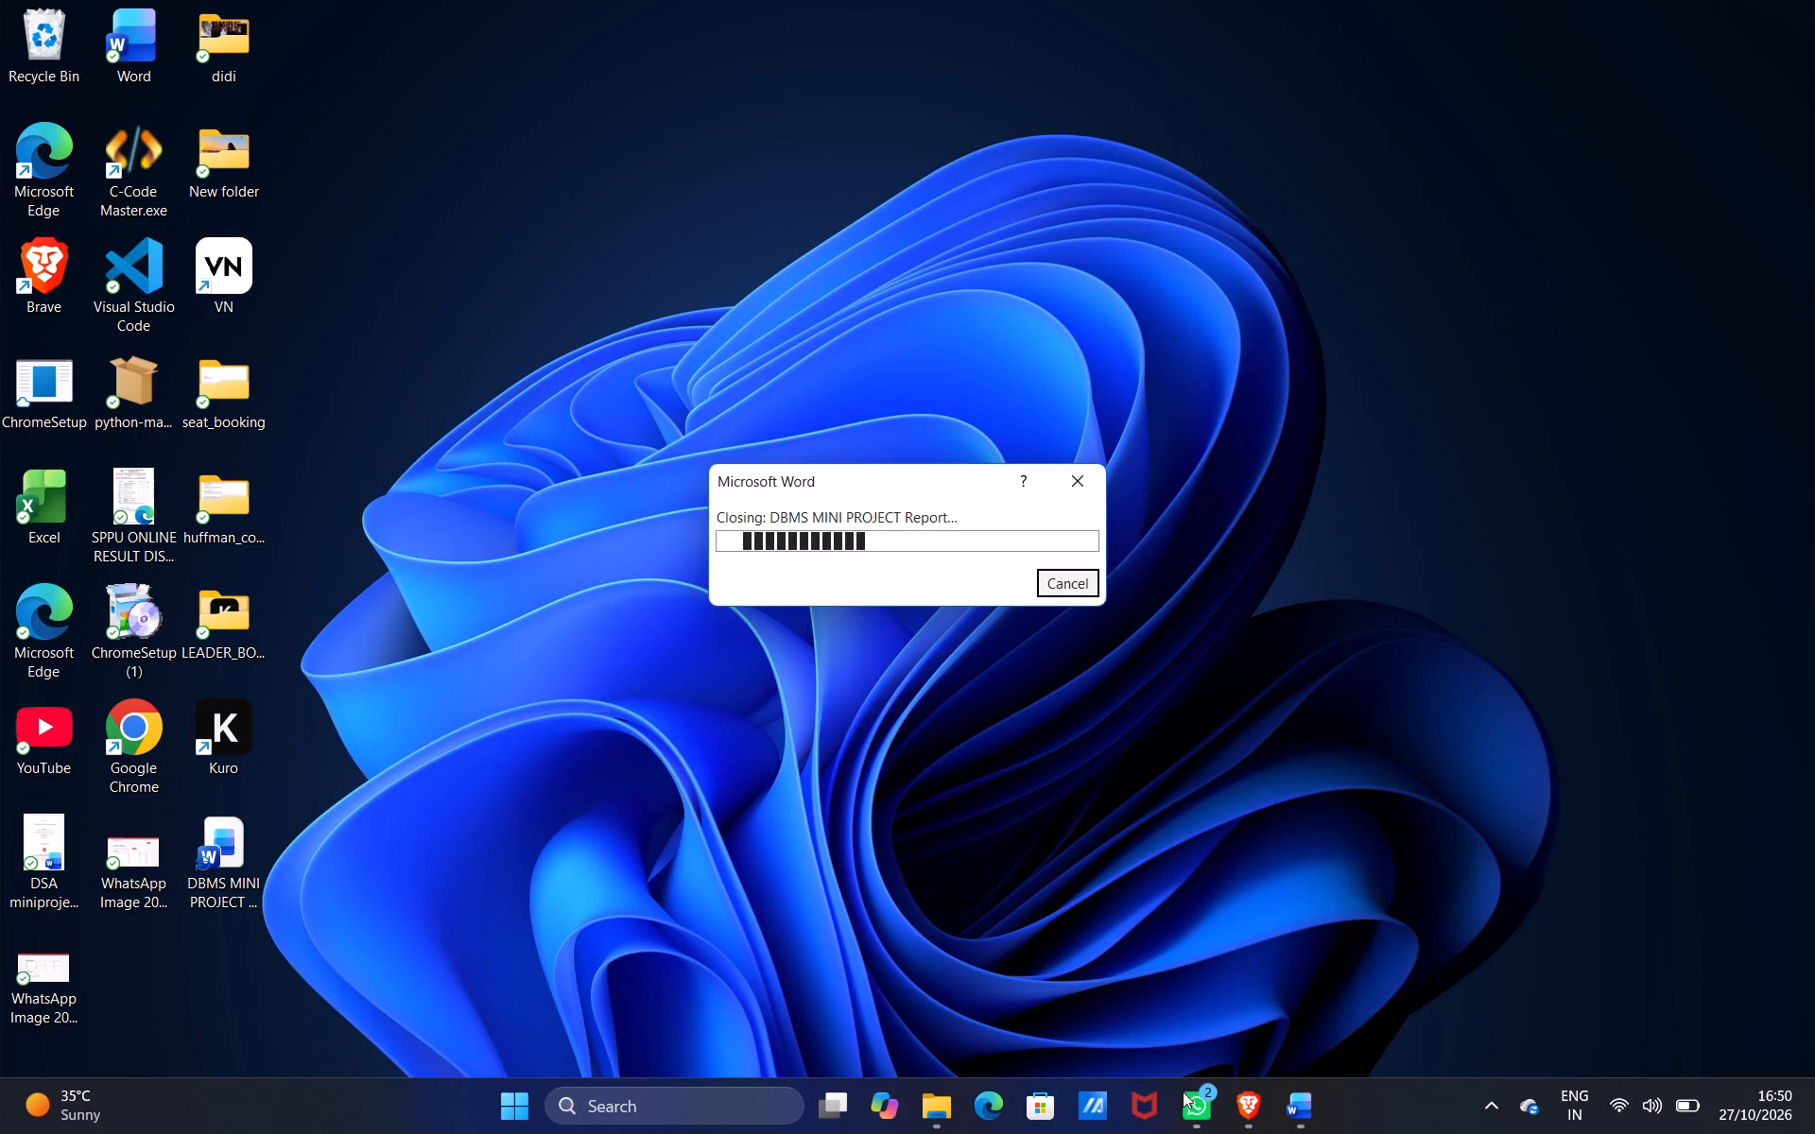
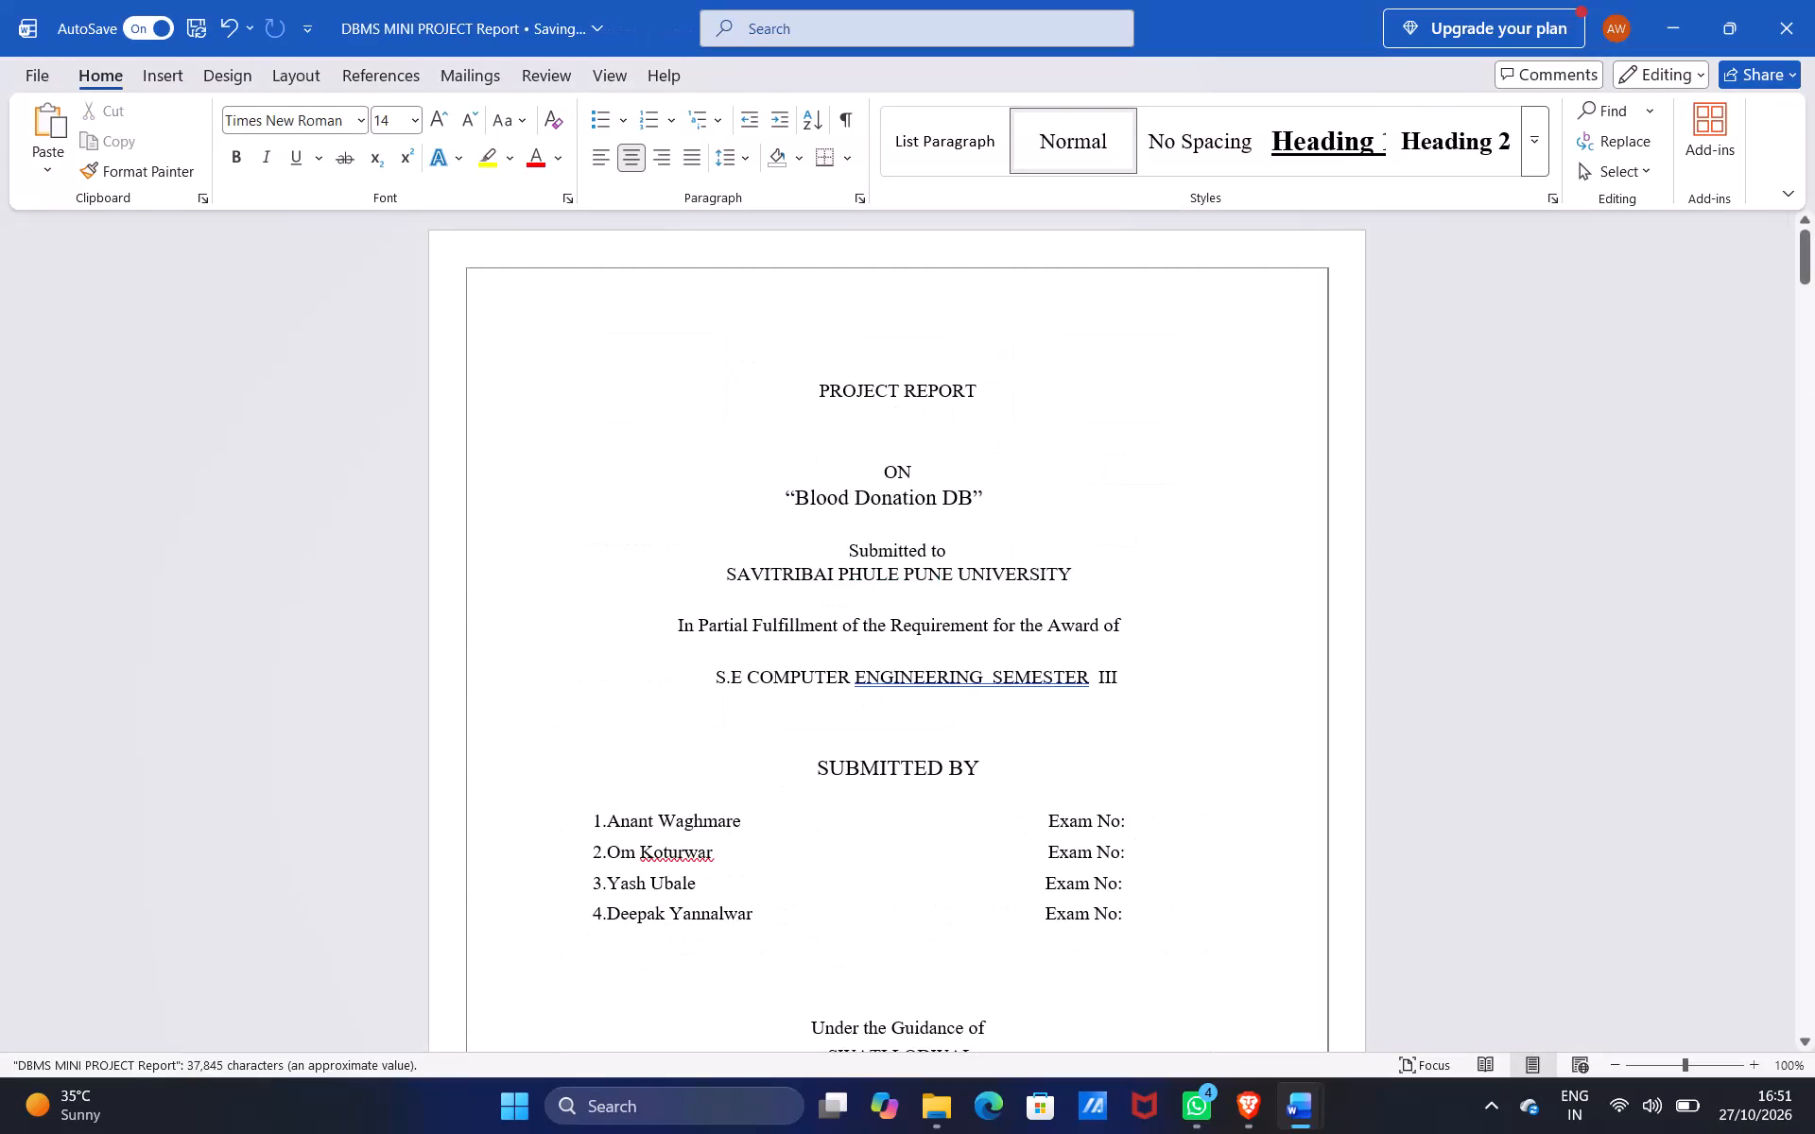
scroll(774, 665, "down", 4)
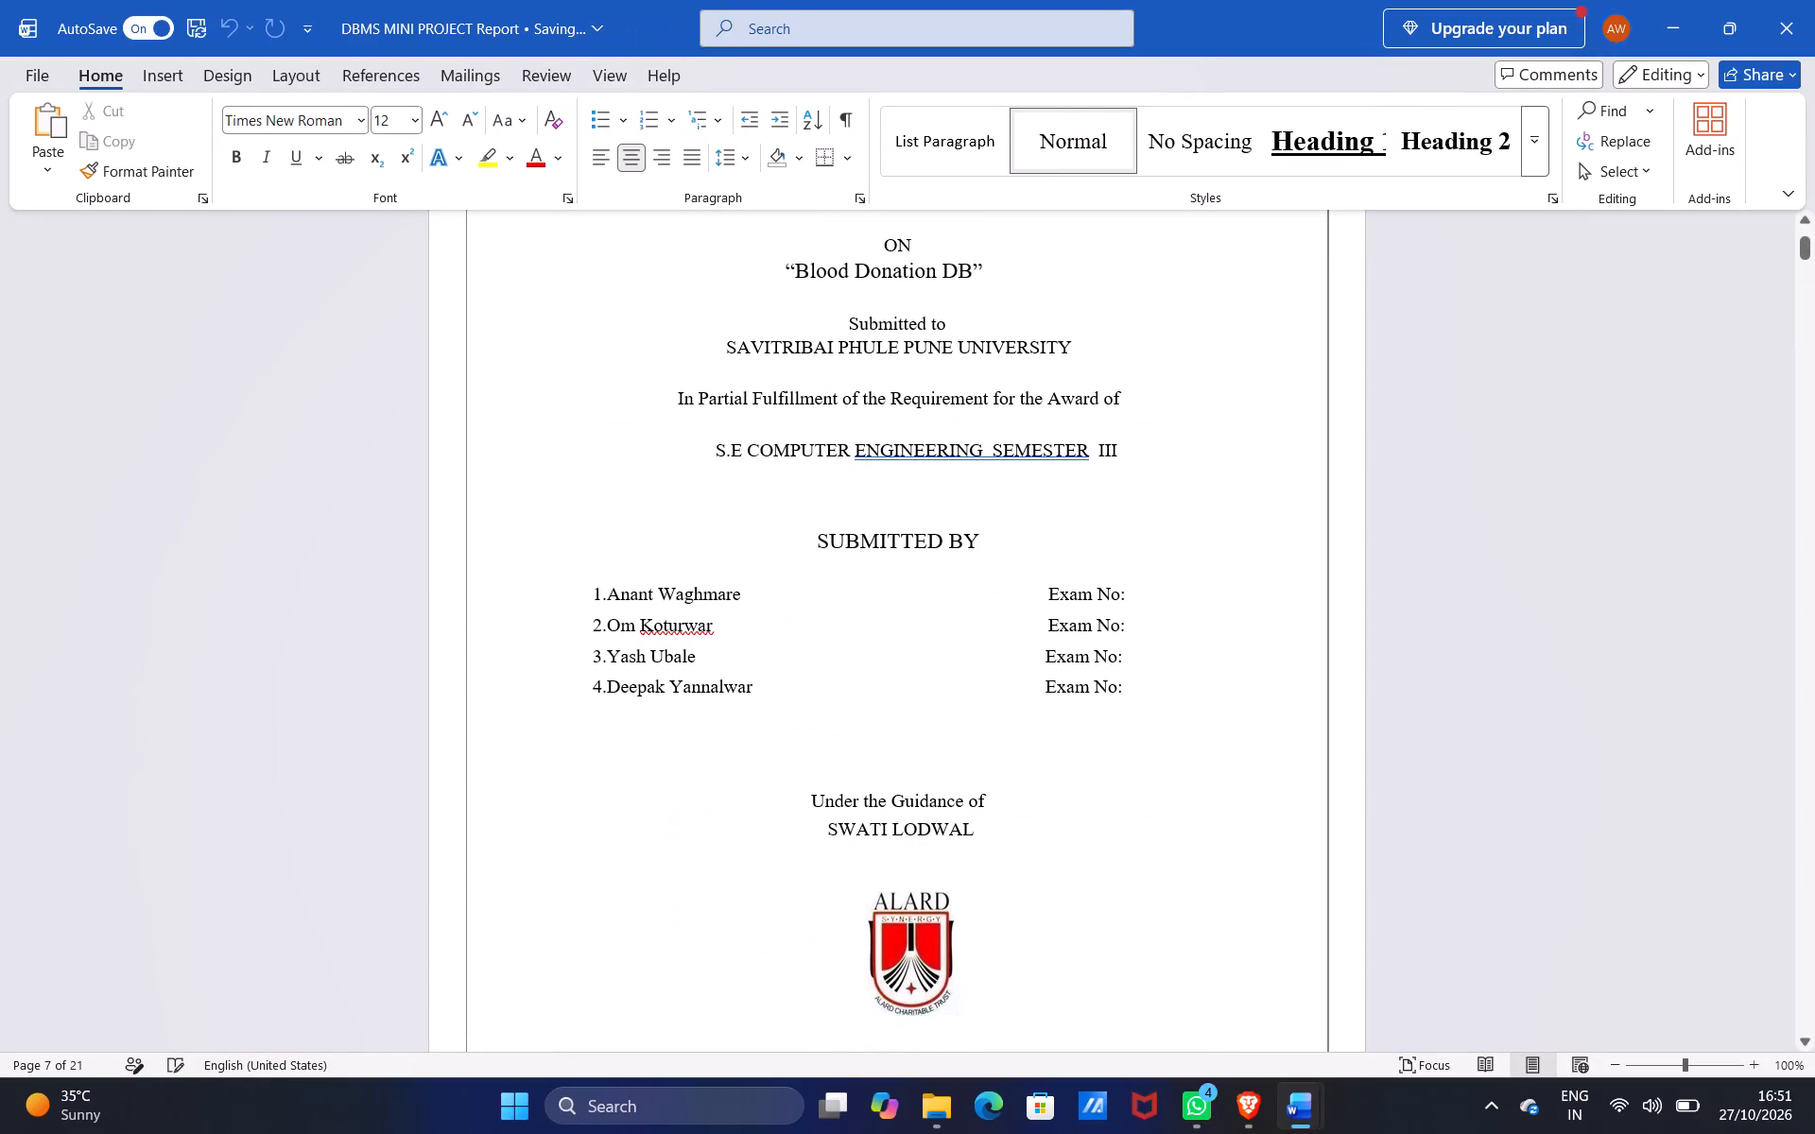
scroll(774, 665, "down", 20)
scroll(774, 665, "down", 2)
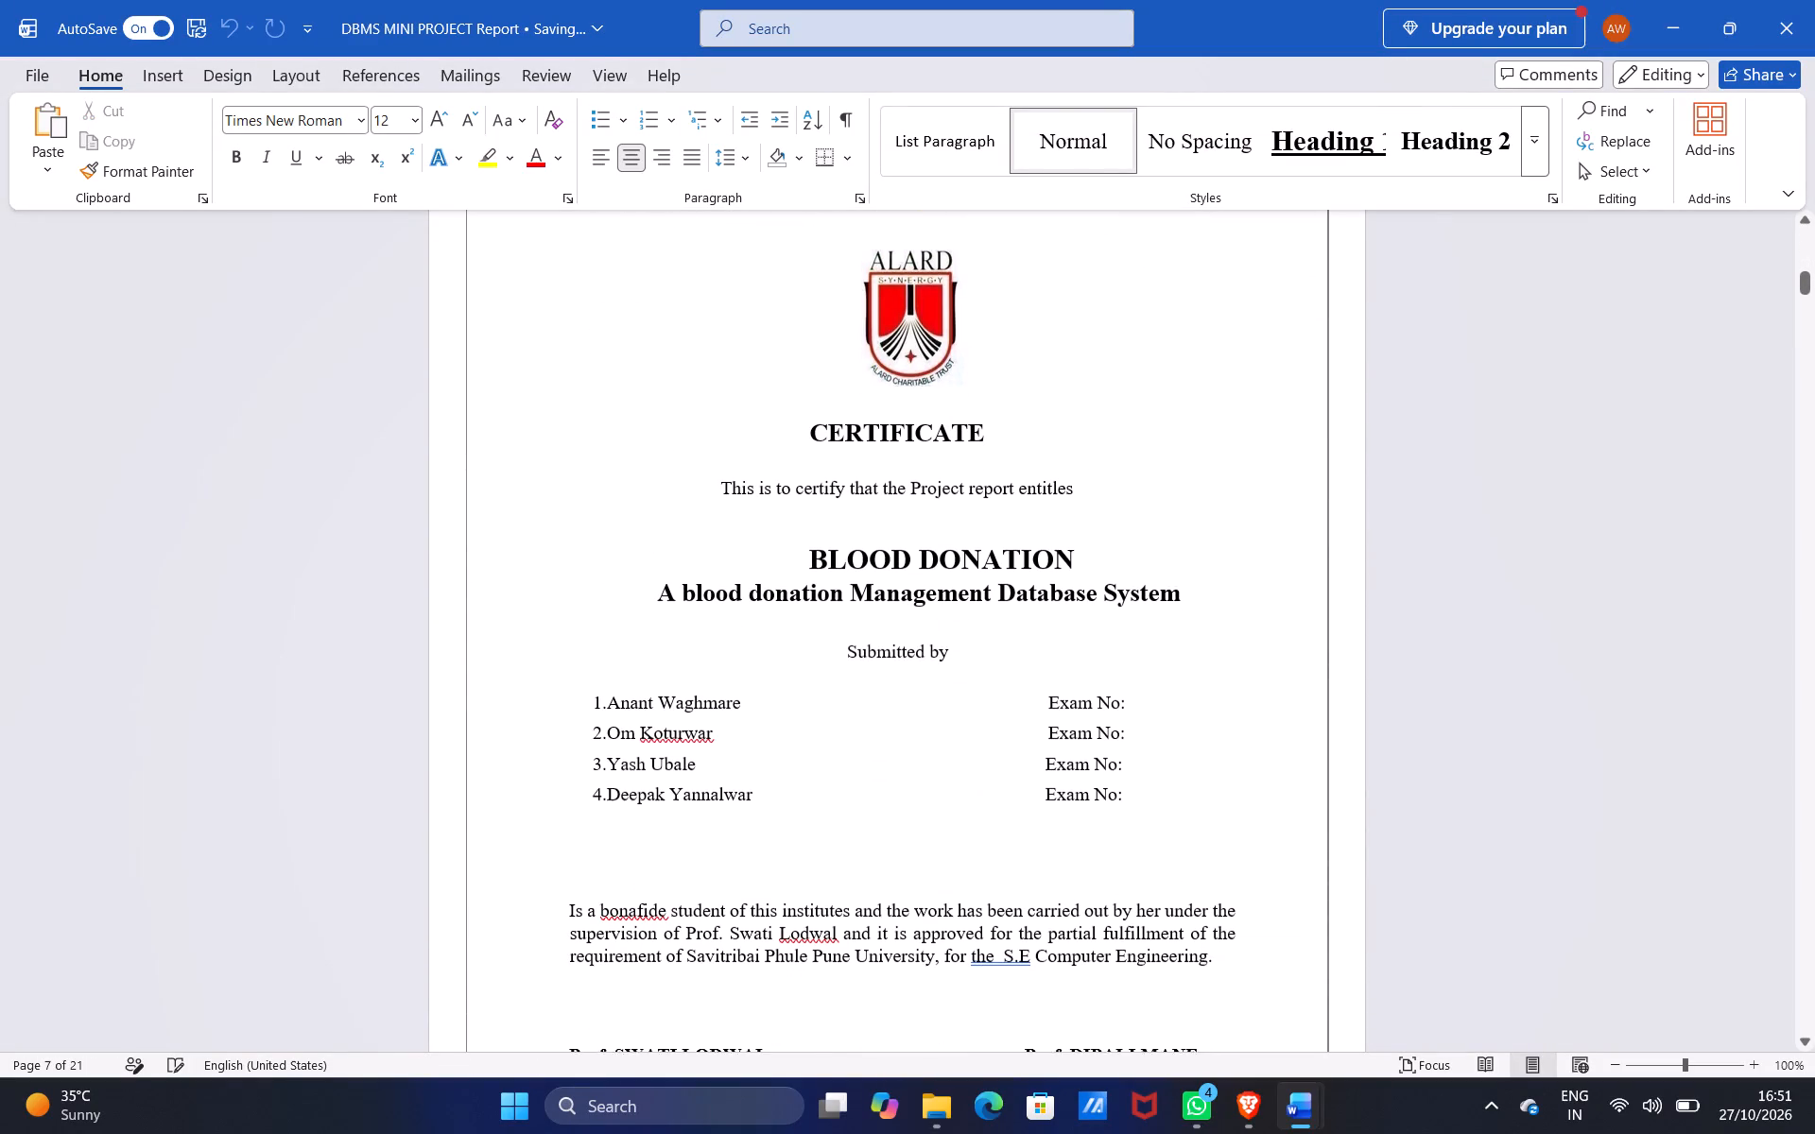
scroll(774, 665, "down", 1)
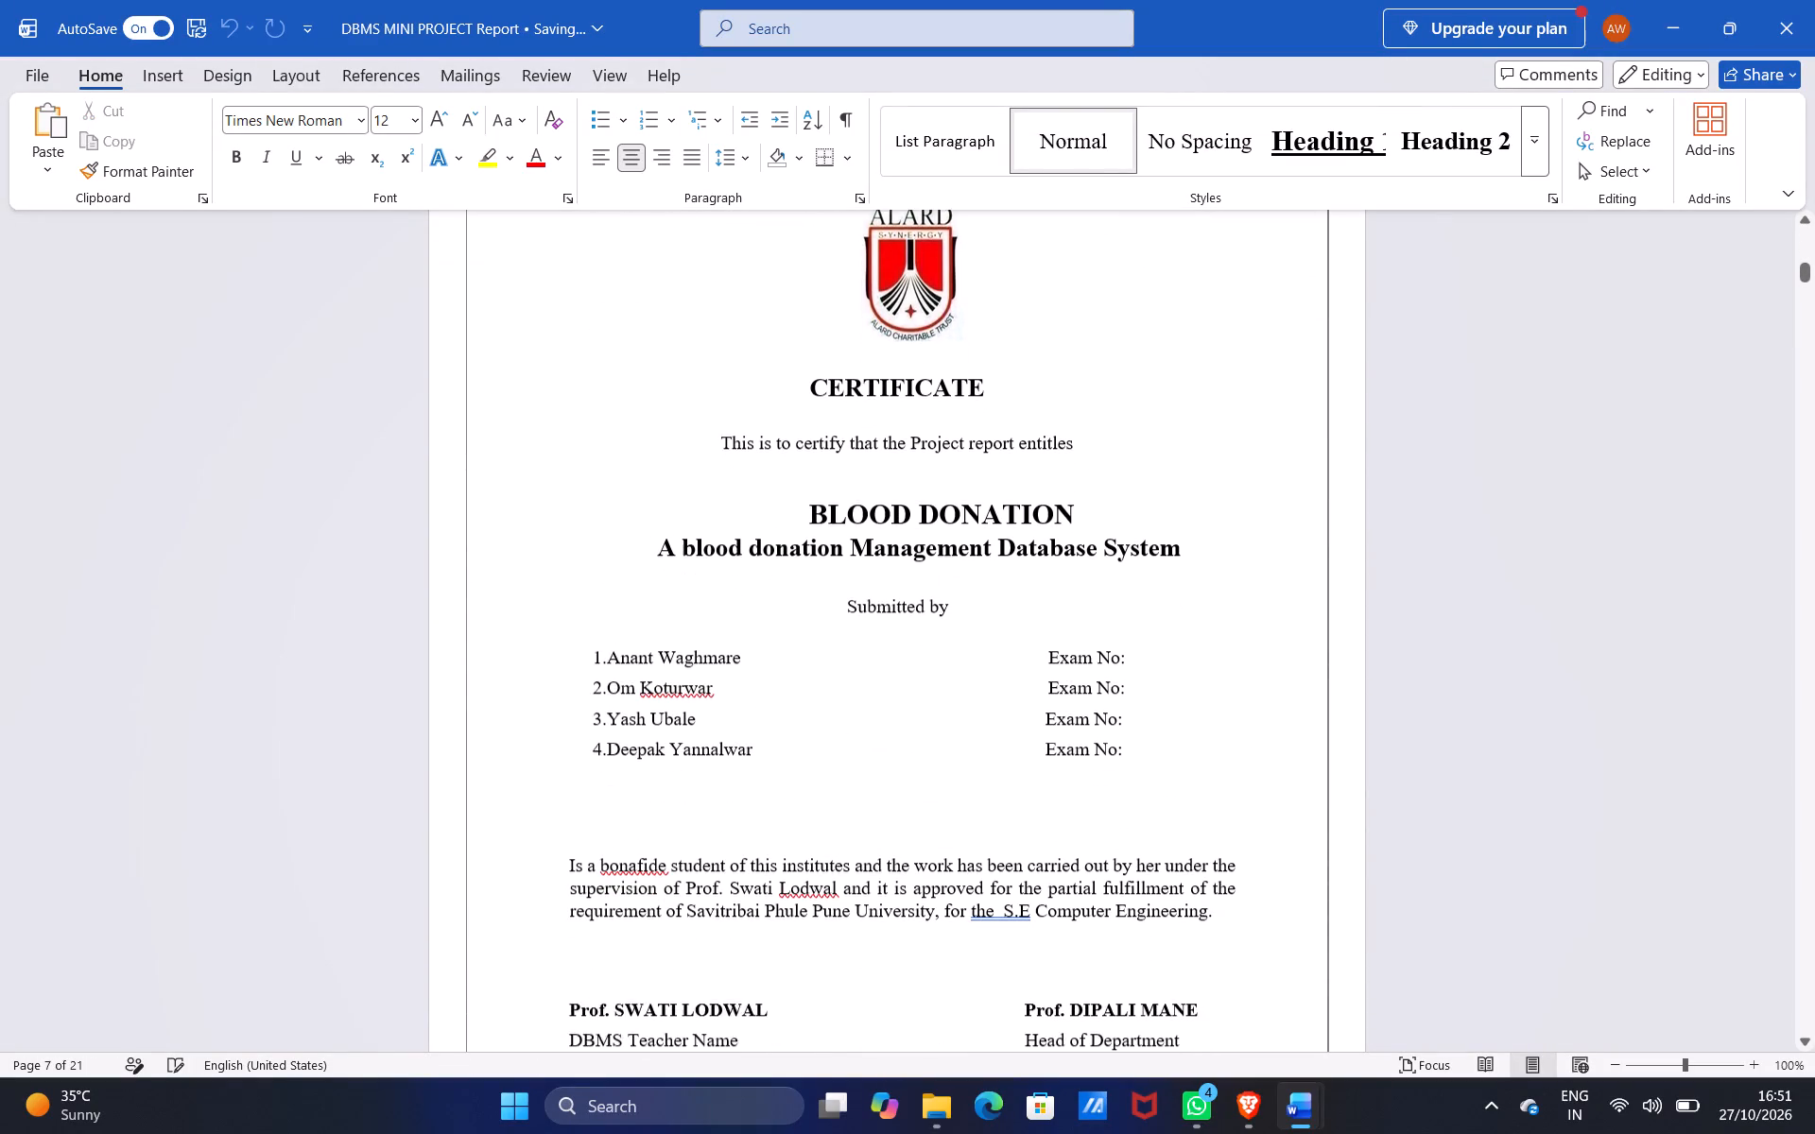
scroll(774, 665, "down", 19)
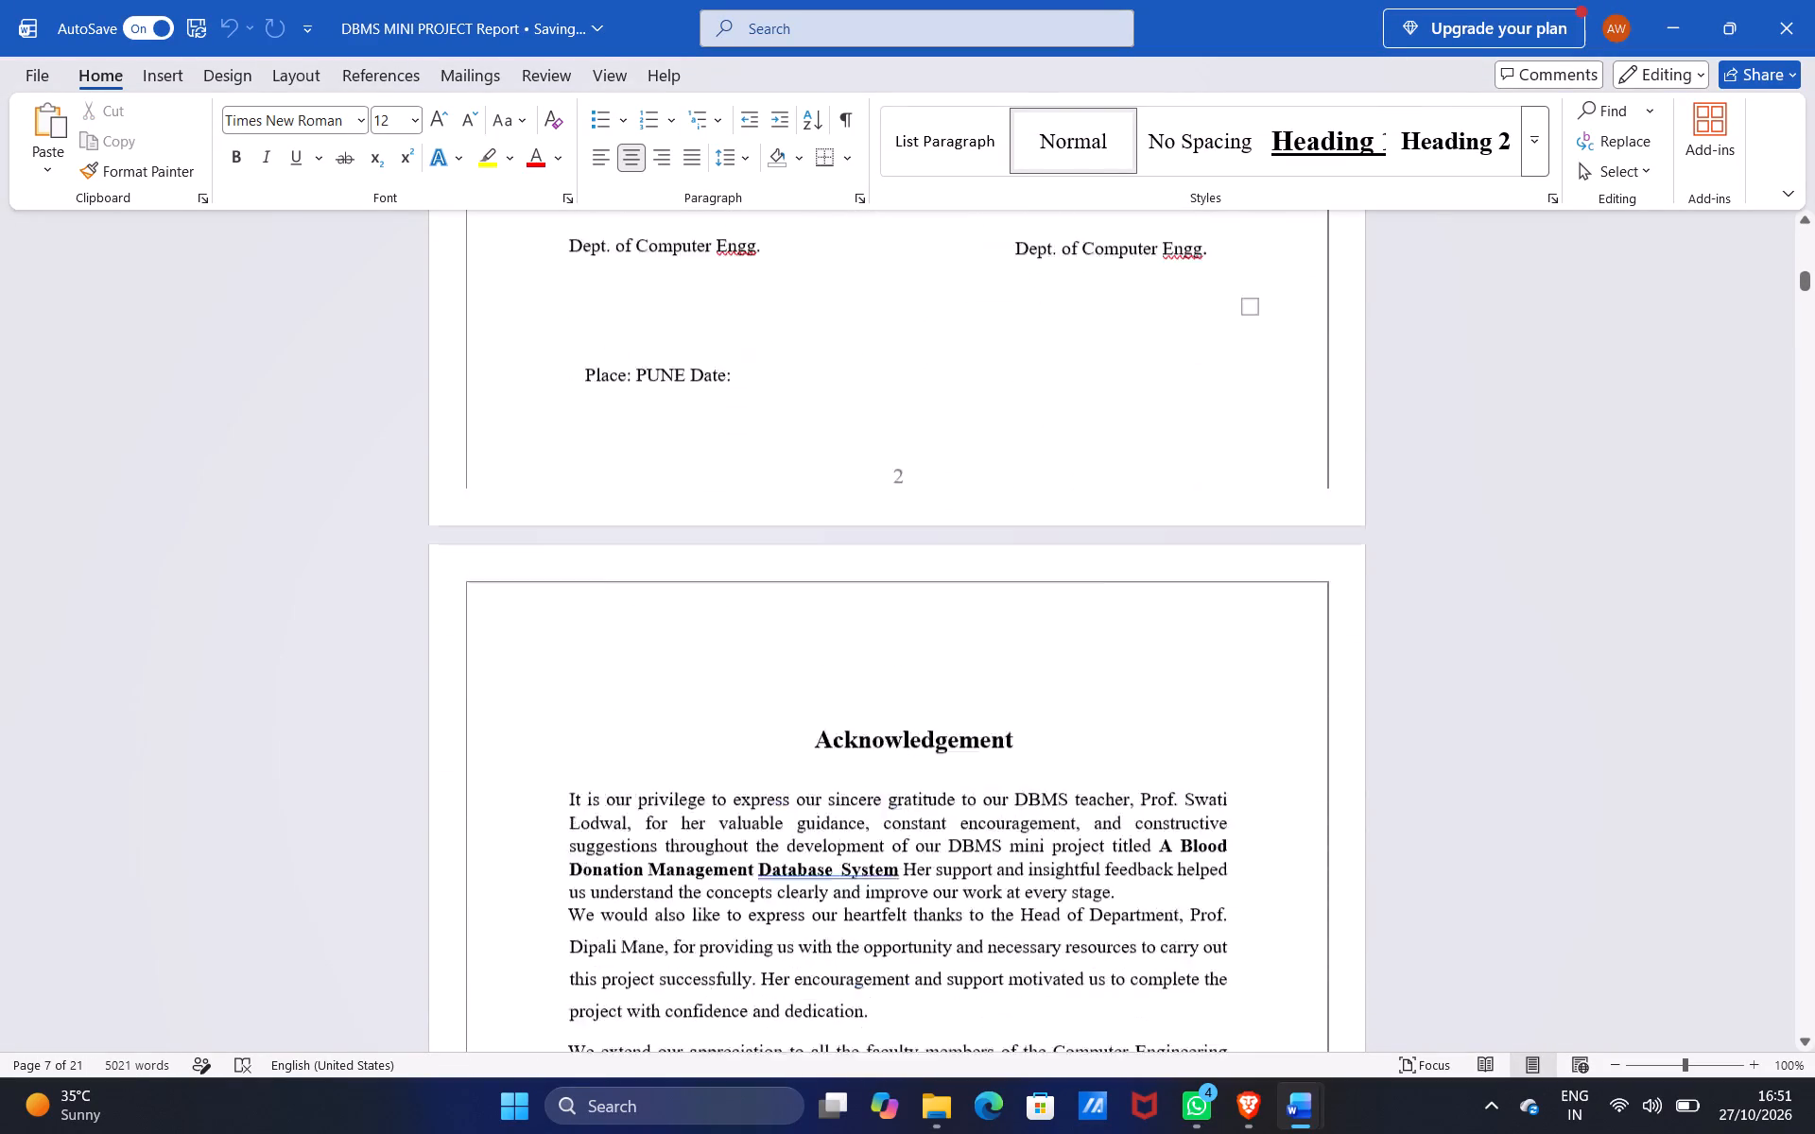
scroll(774, 665, "down", 13)
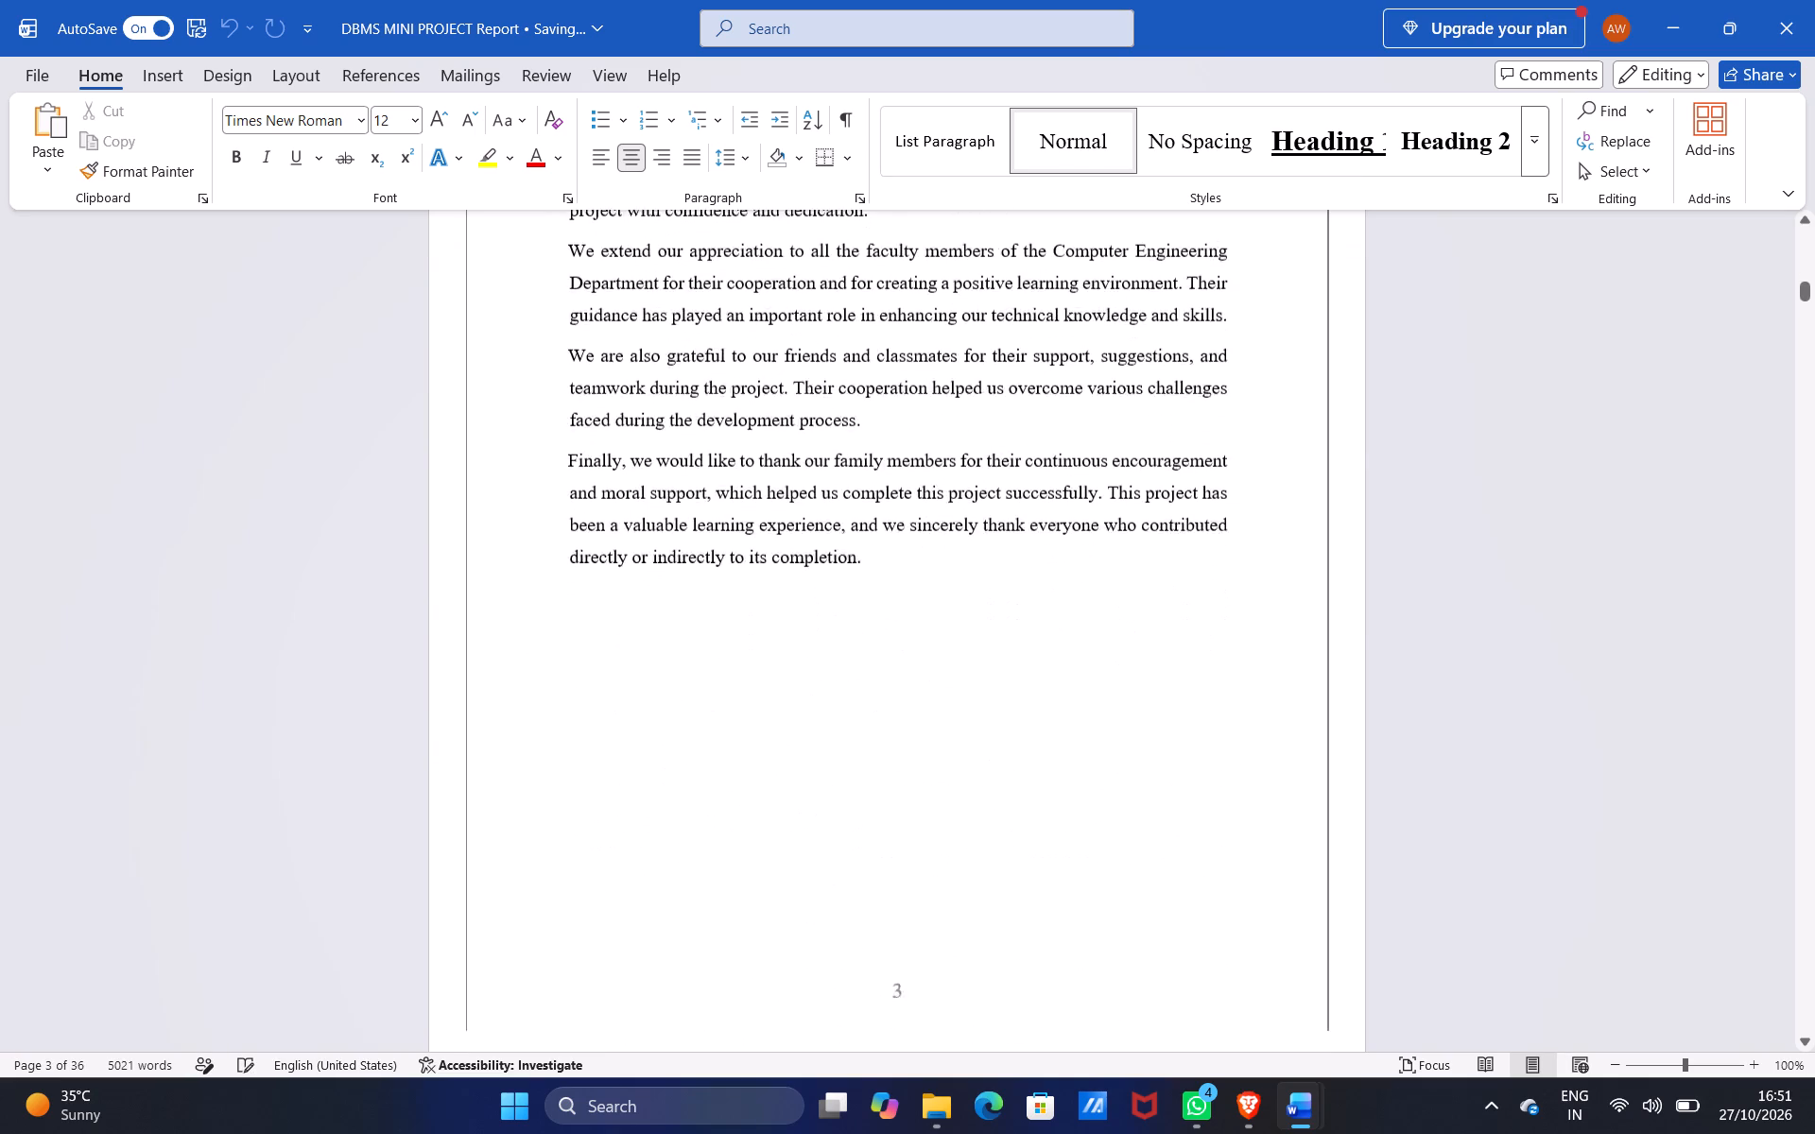